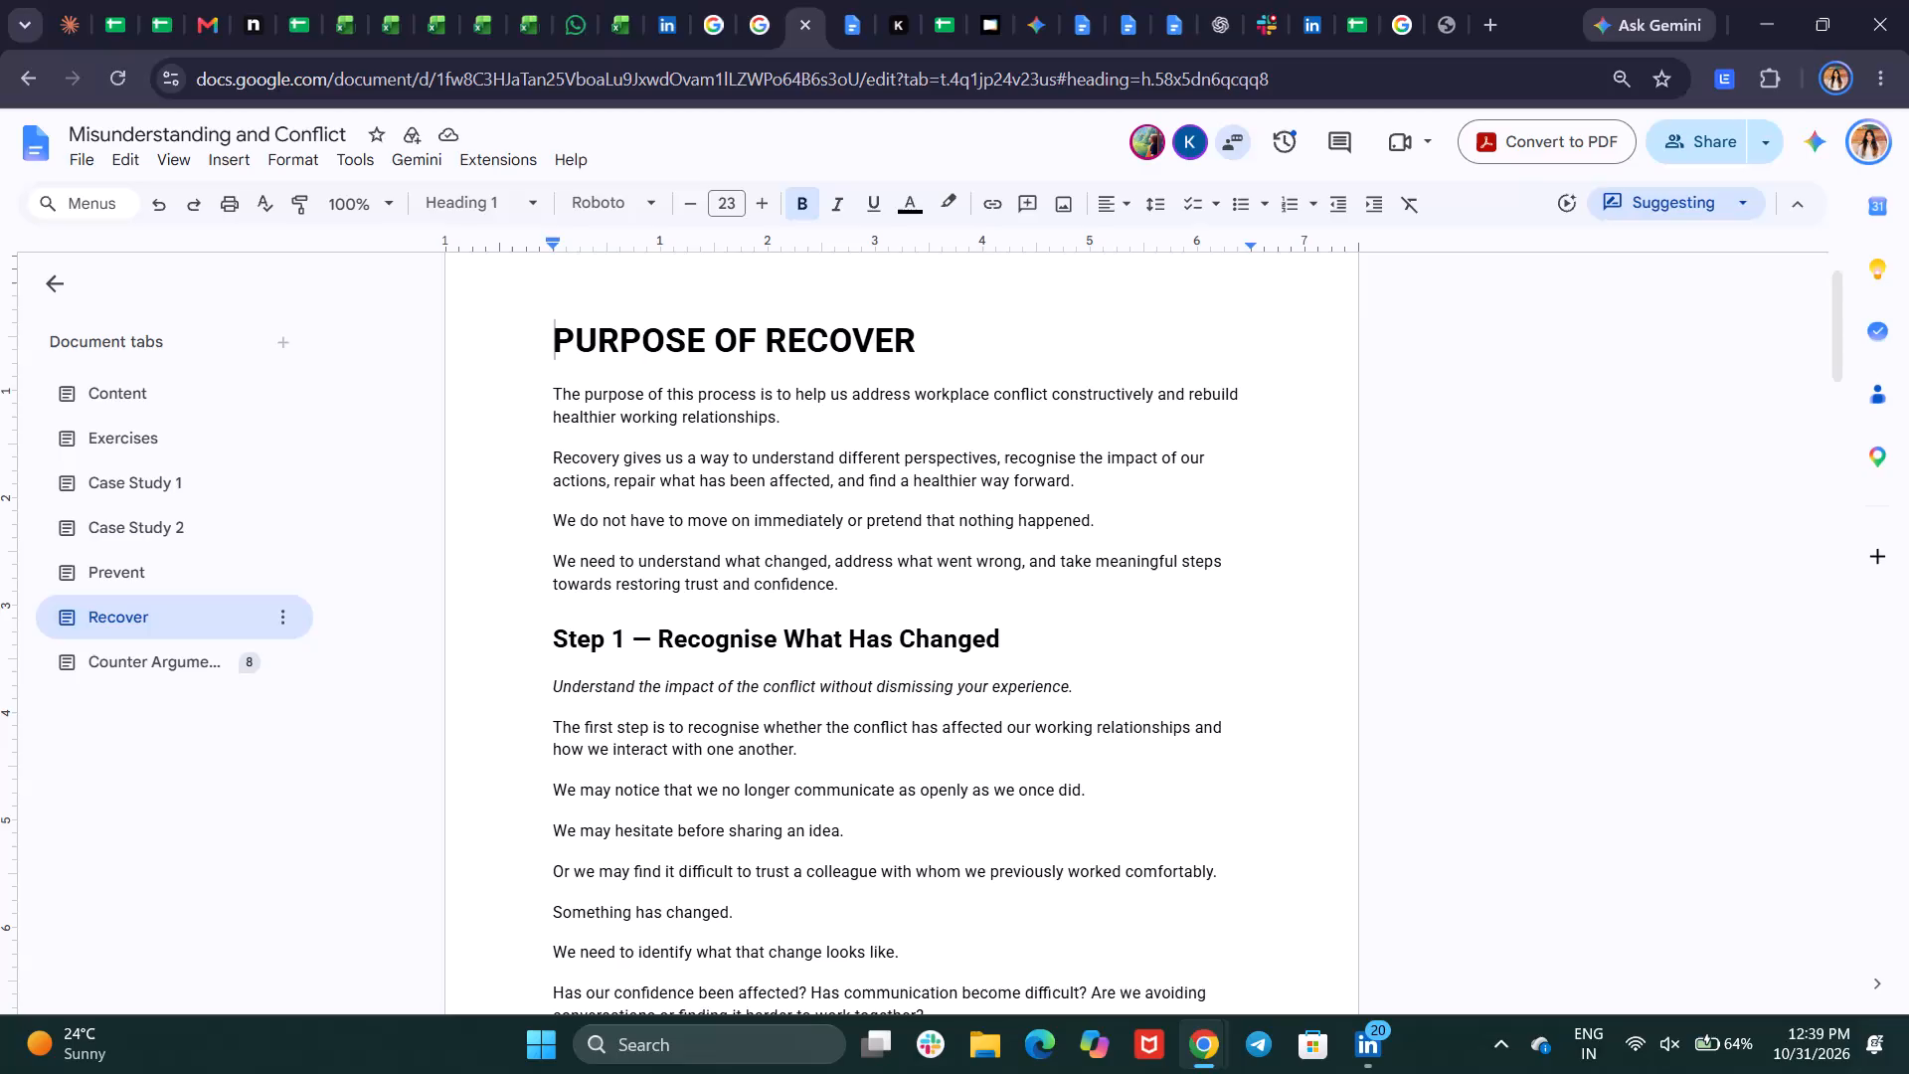
Review the quiz questions and answer options throughout the Exercises tab of the Misunderstanding and Conflict document.
click(131, 422)
scroll(622, 490, up, 6)
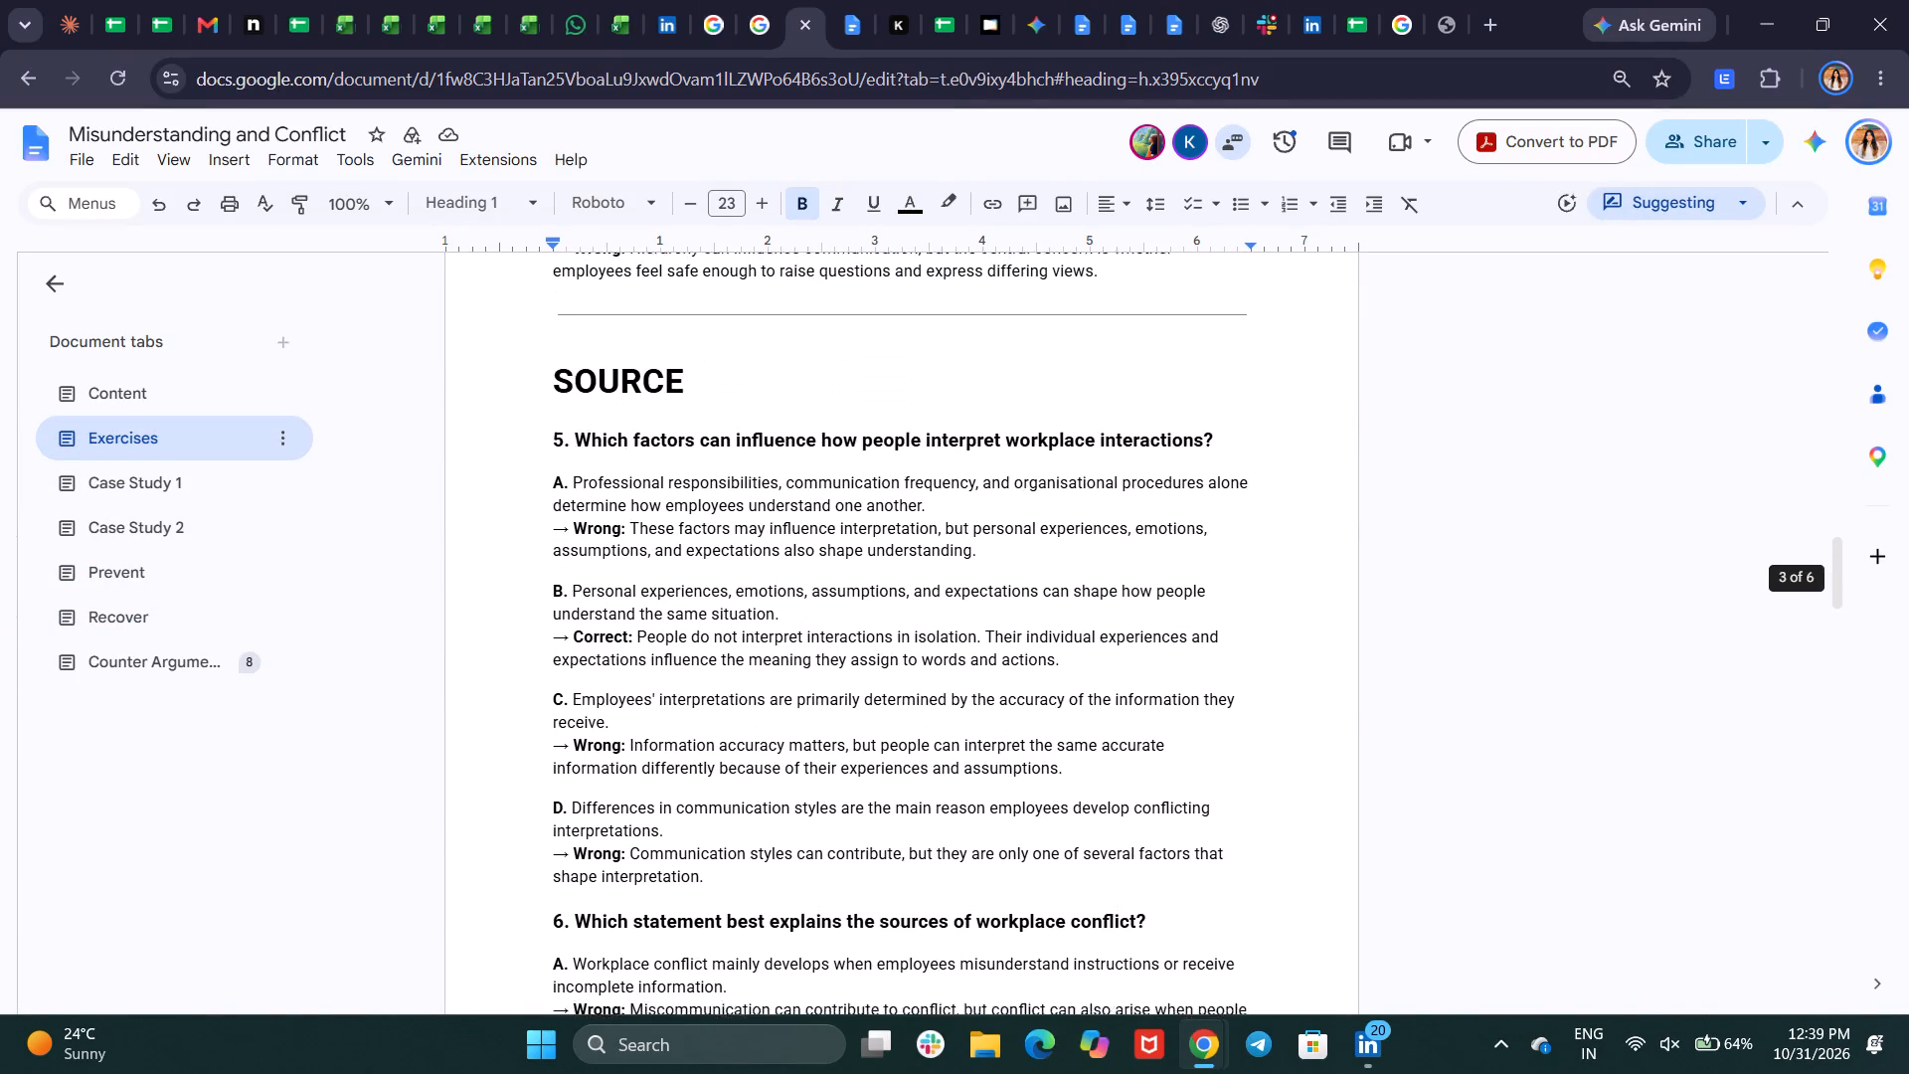
scroll(622, 490, up, 7)
scroll(622, 490, down, 5)
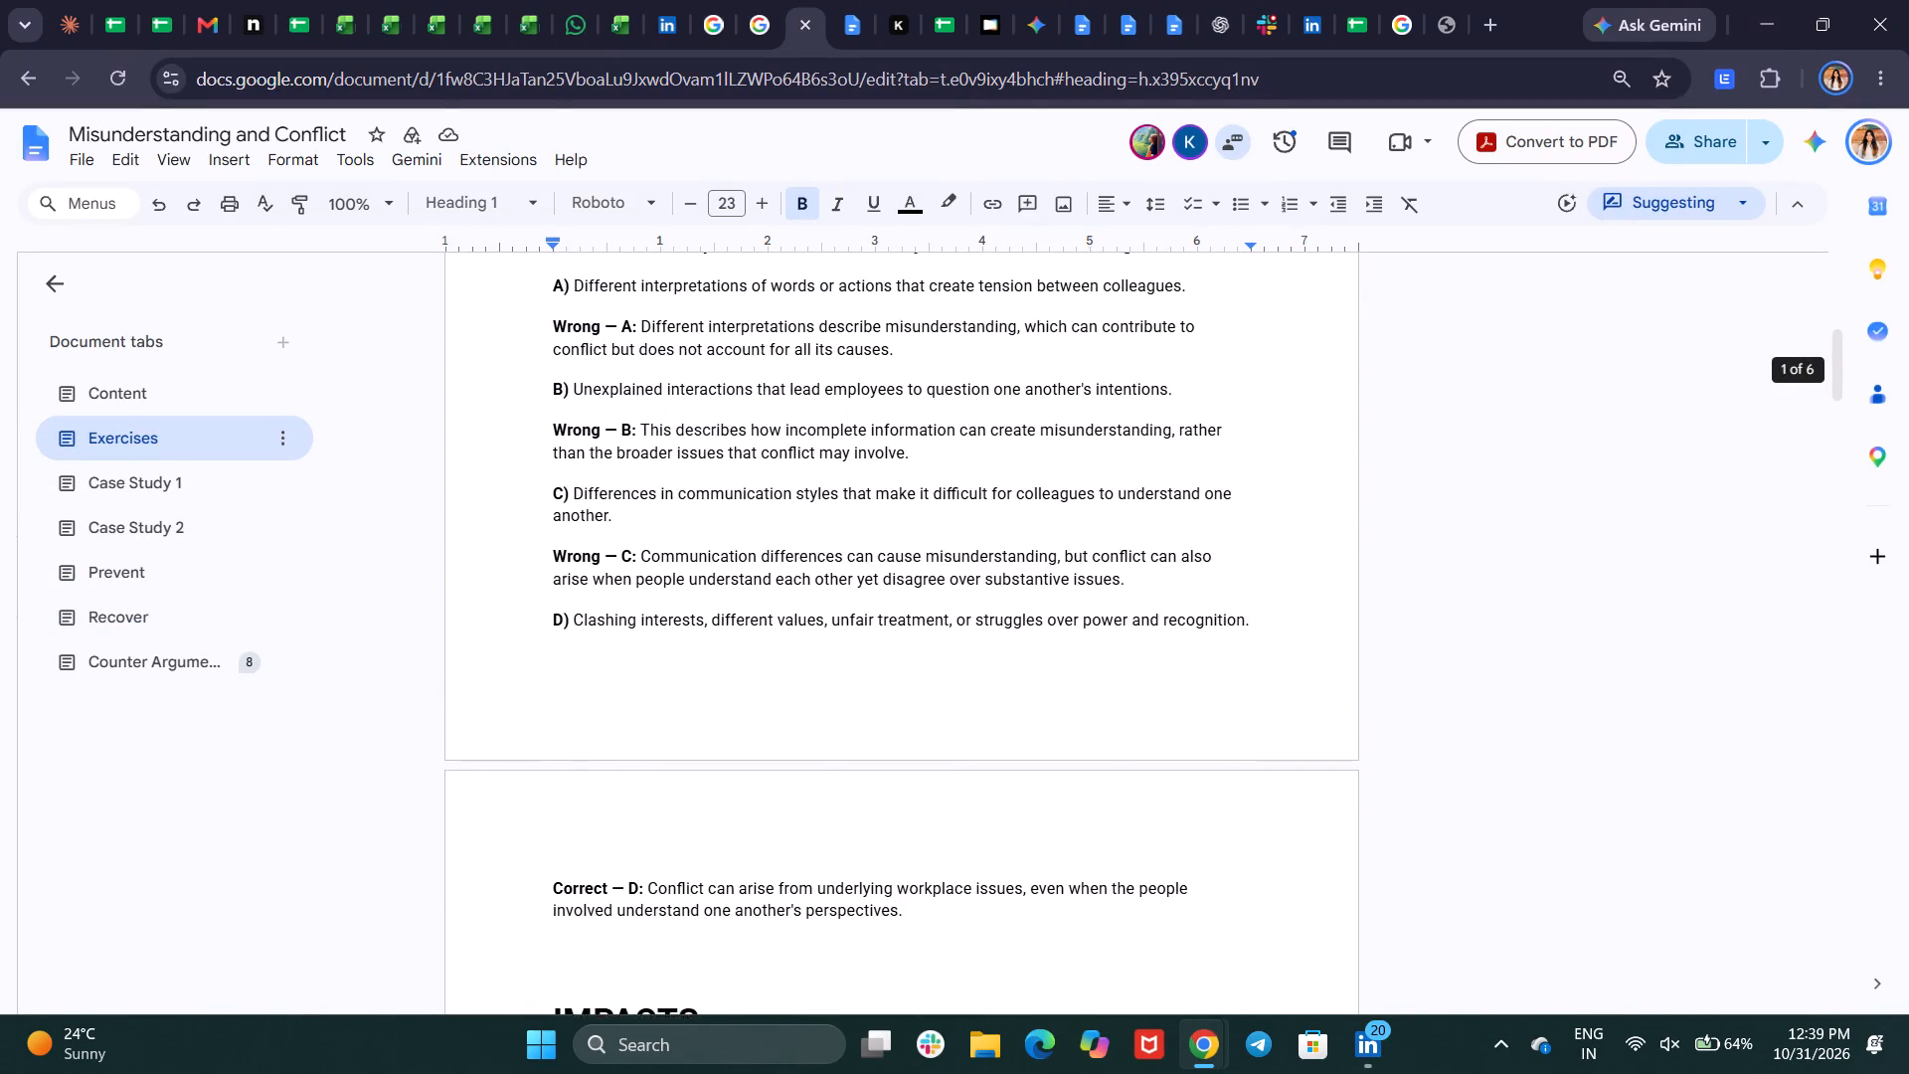
scroll(622, 490, down, 14)
scroll(622, 490, up, 4)
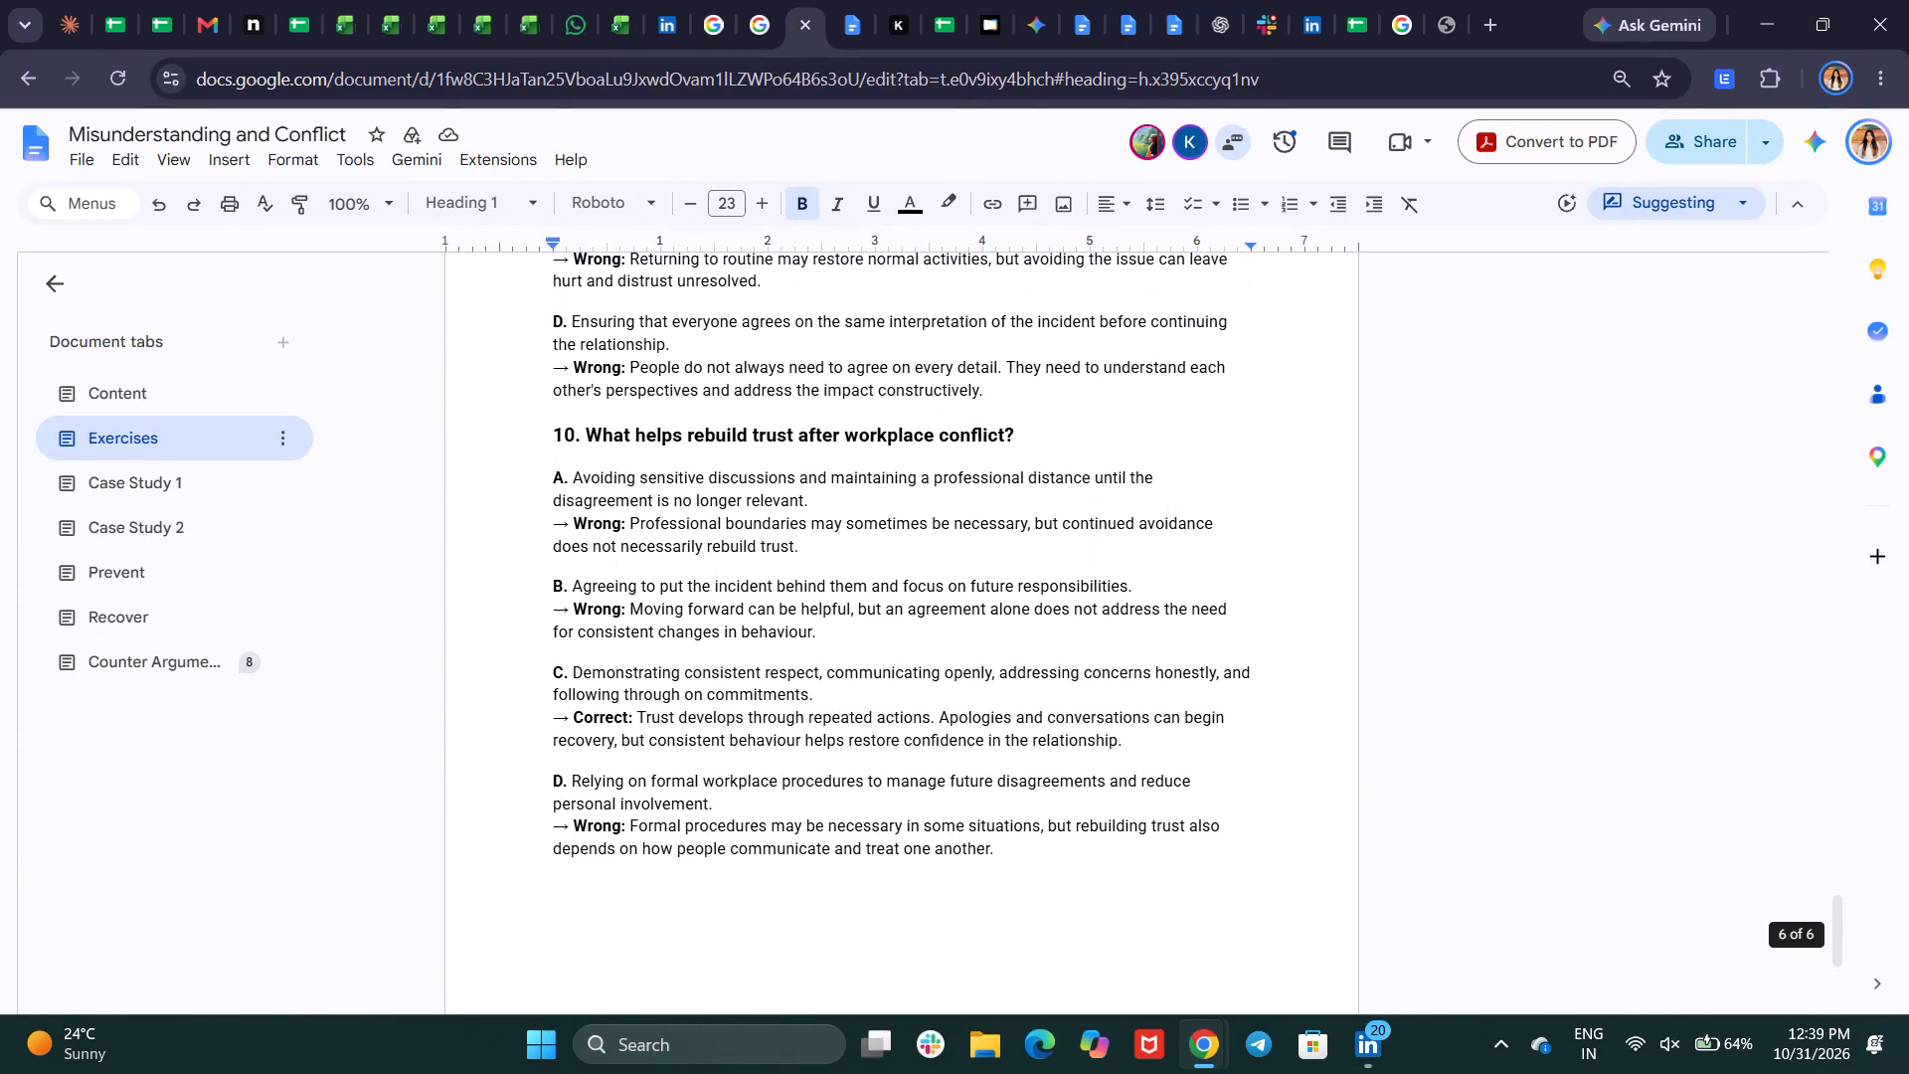
scroll(622, 490, up, 1)
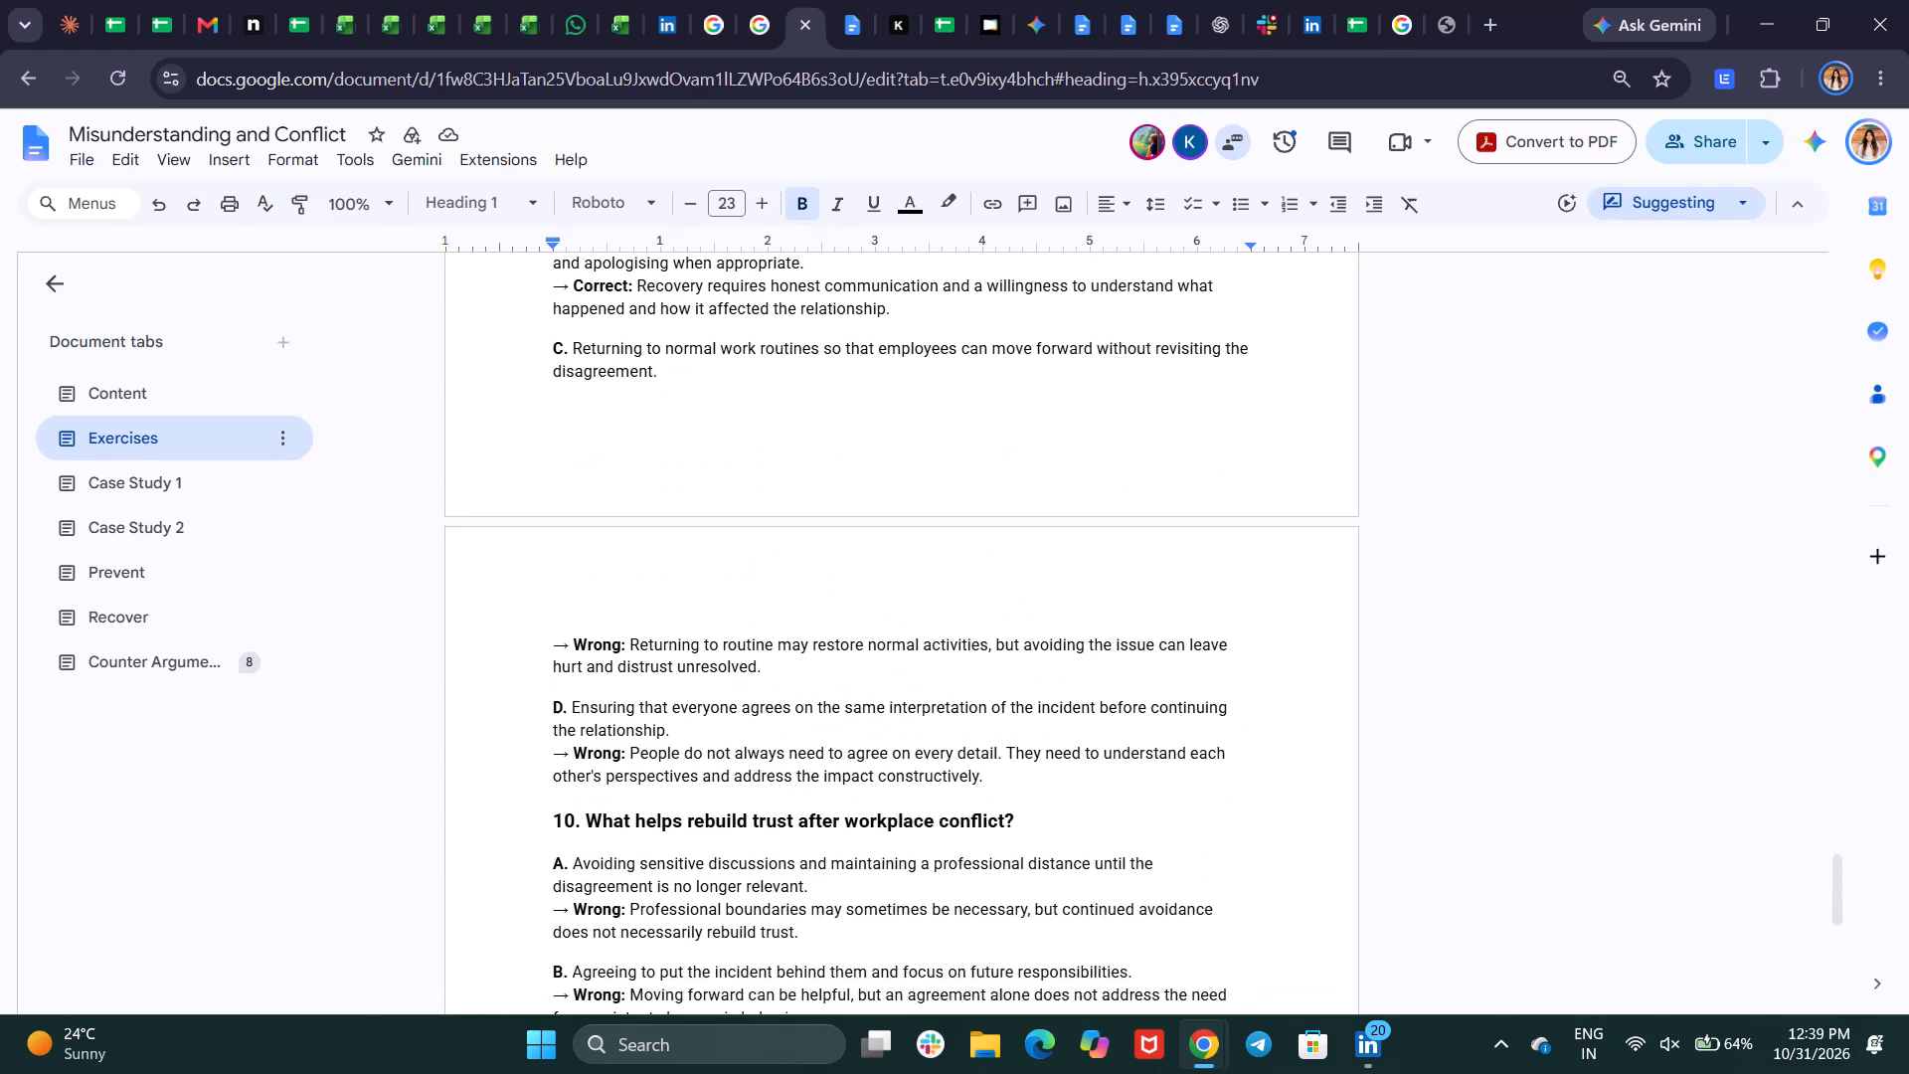
scroll(622, 490, up, 4)
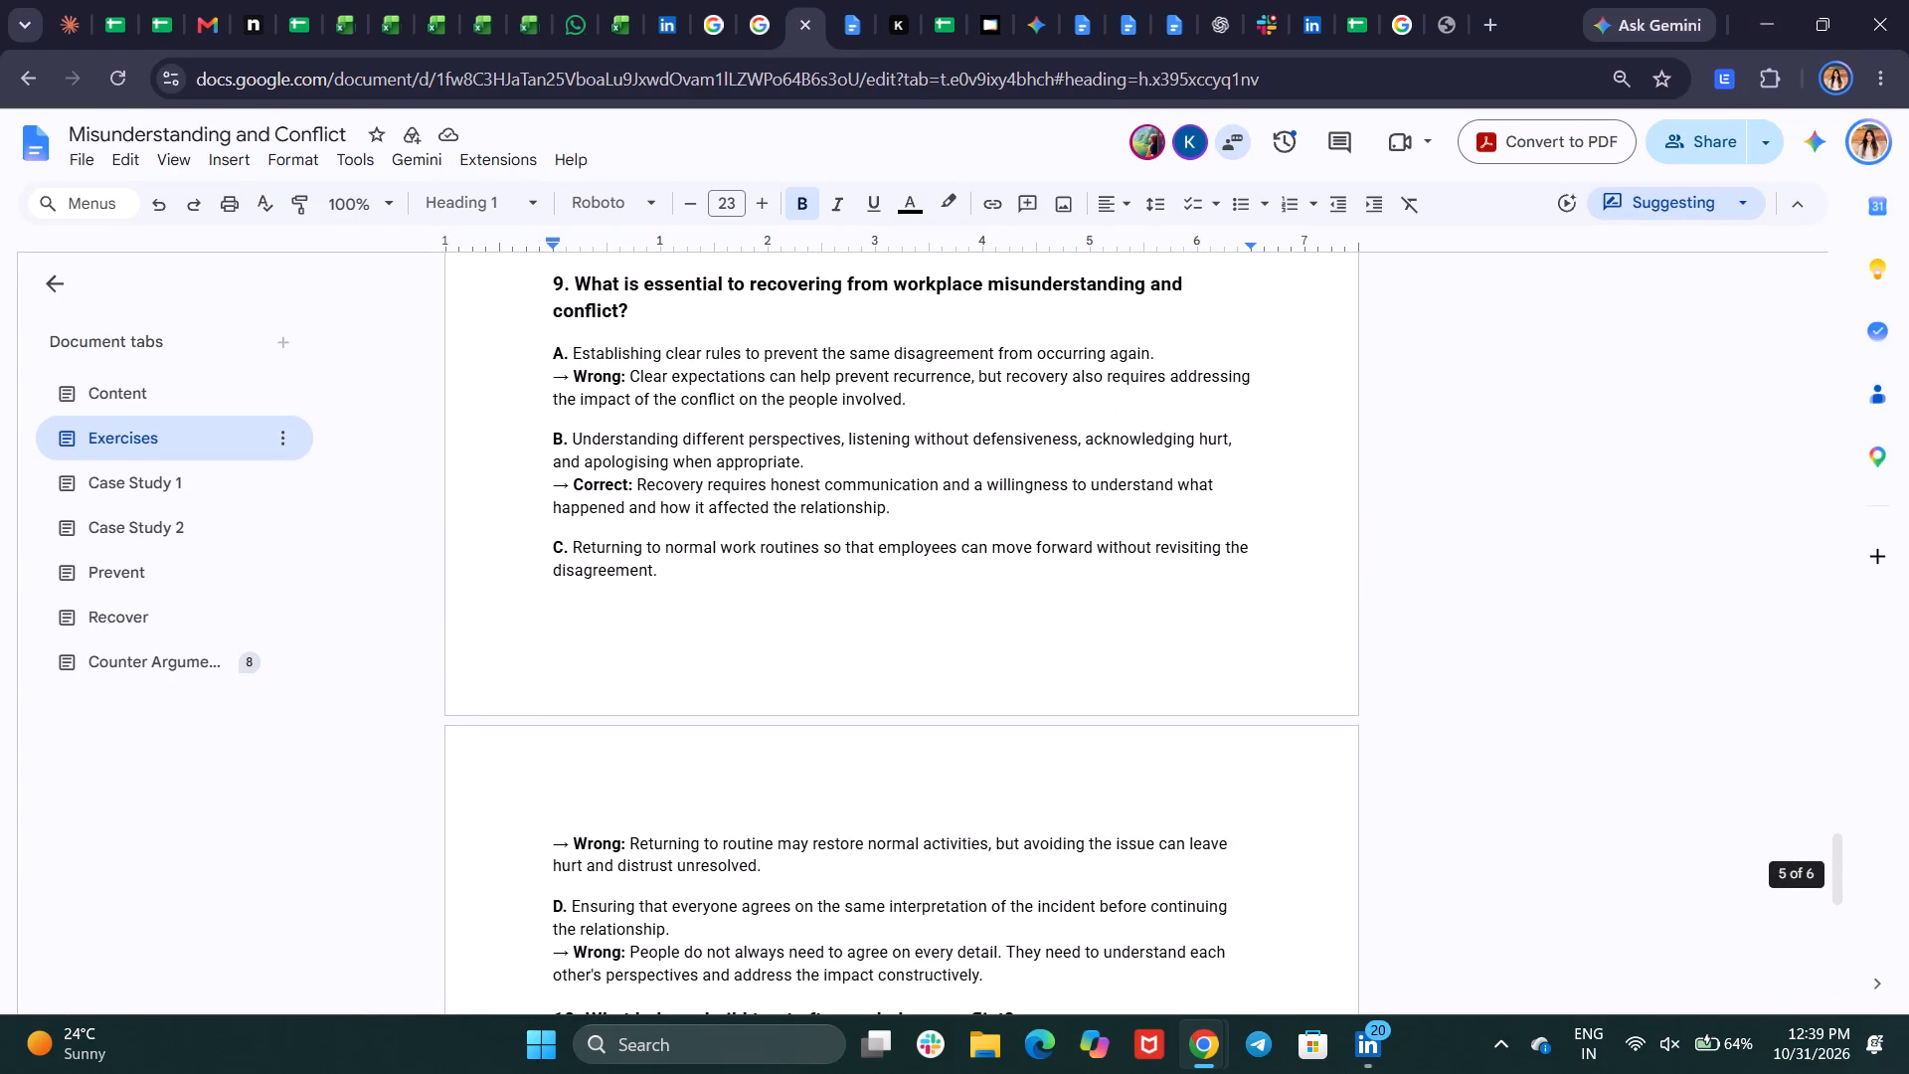
scroll(622, 490, up, 3)
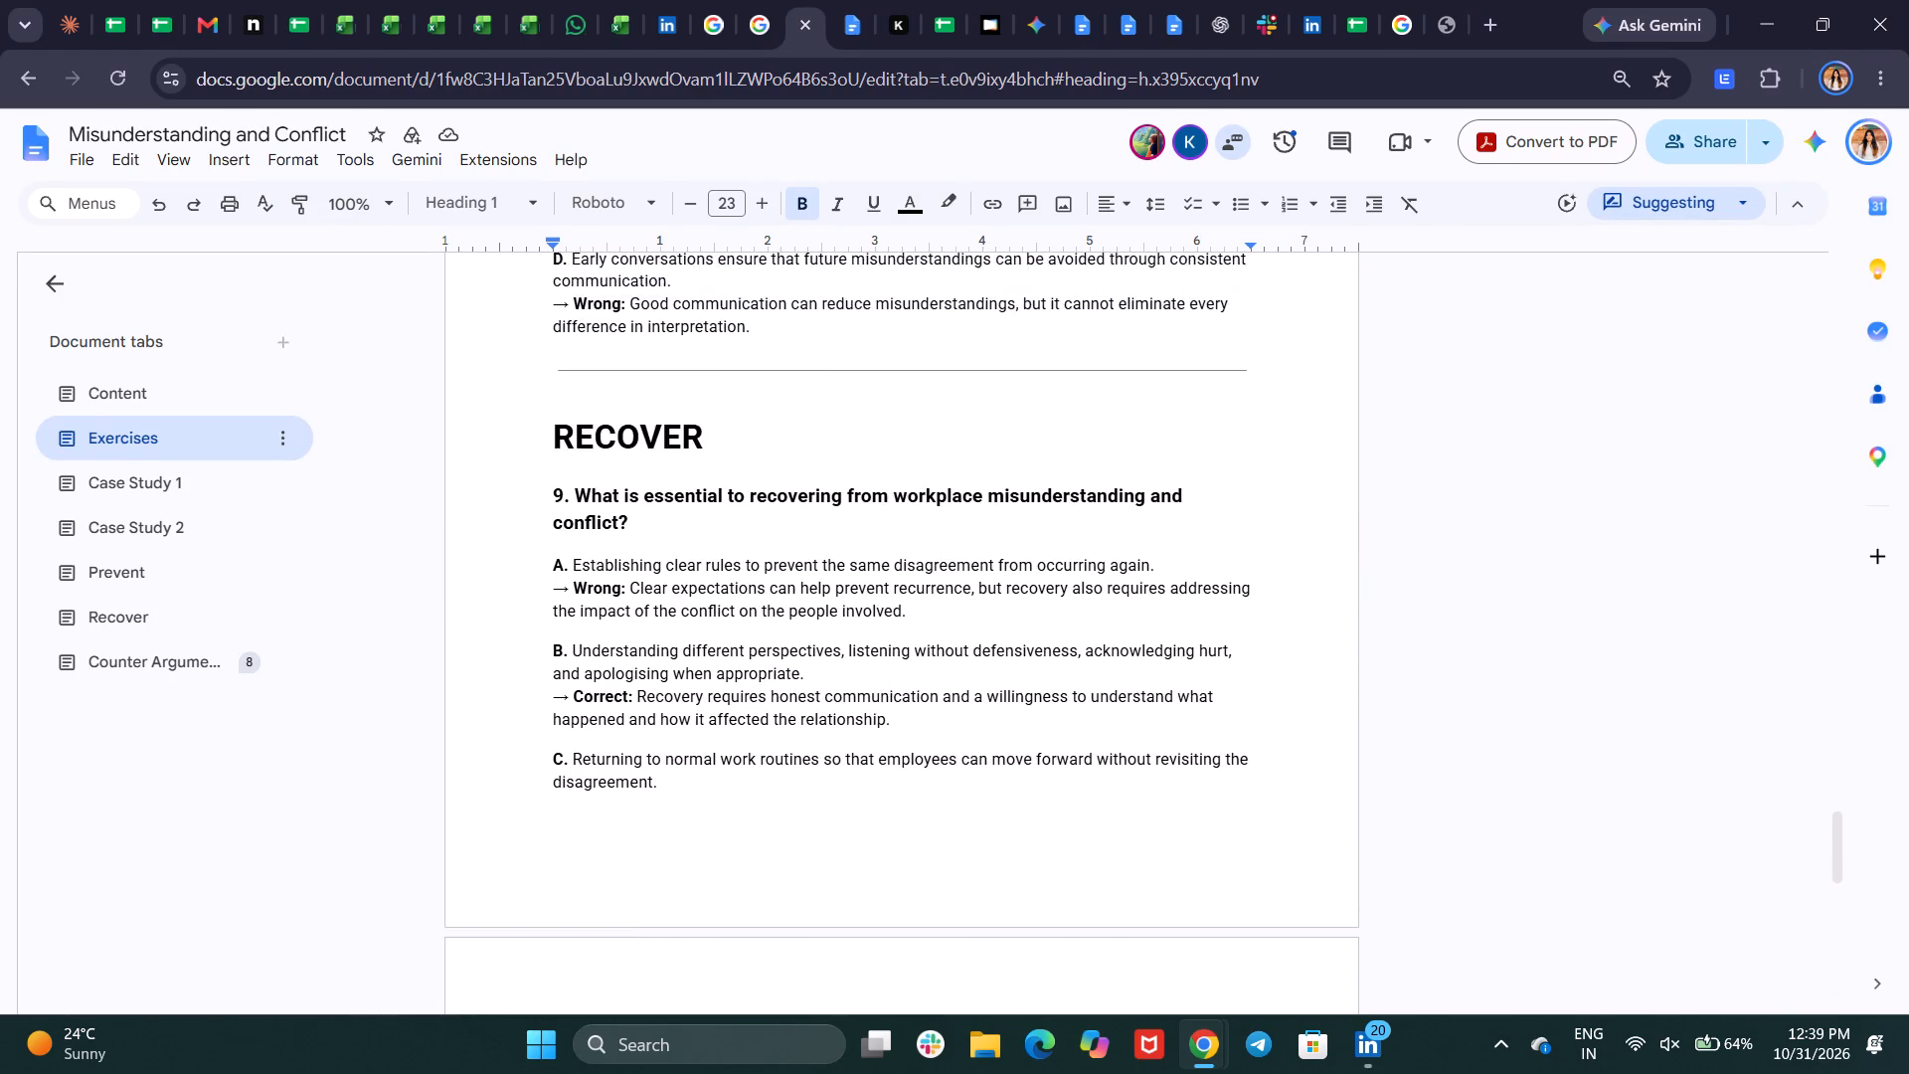
scroll(622, 490, up, 6)
scroll(622, 490, left, 1)
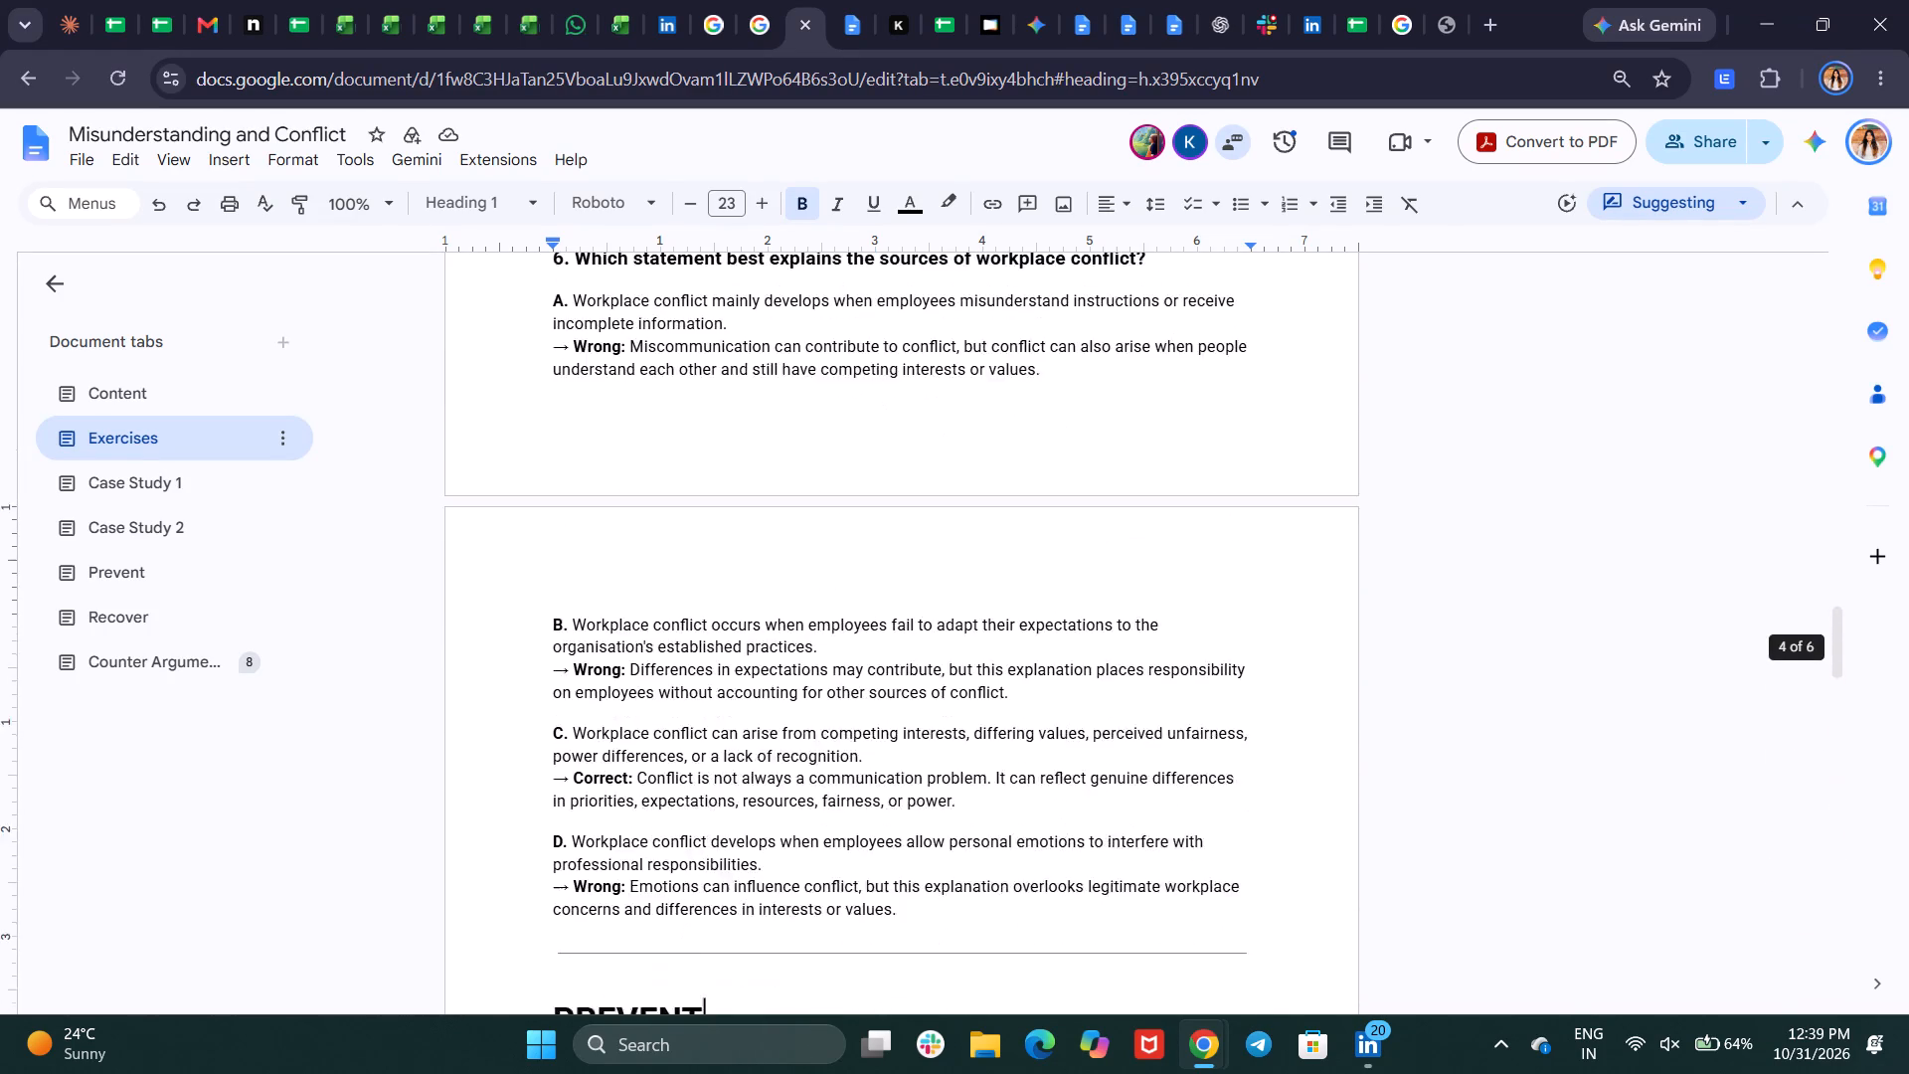
scroll(622, 490, left, 1)
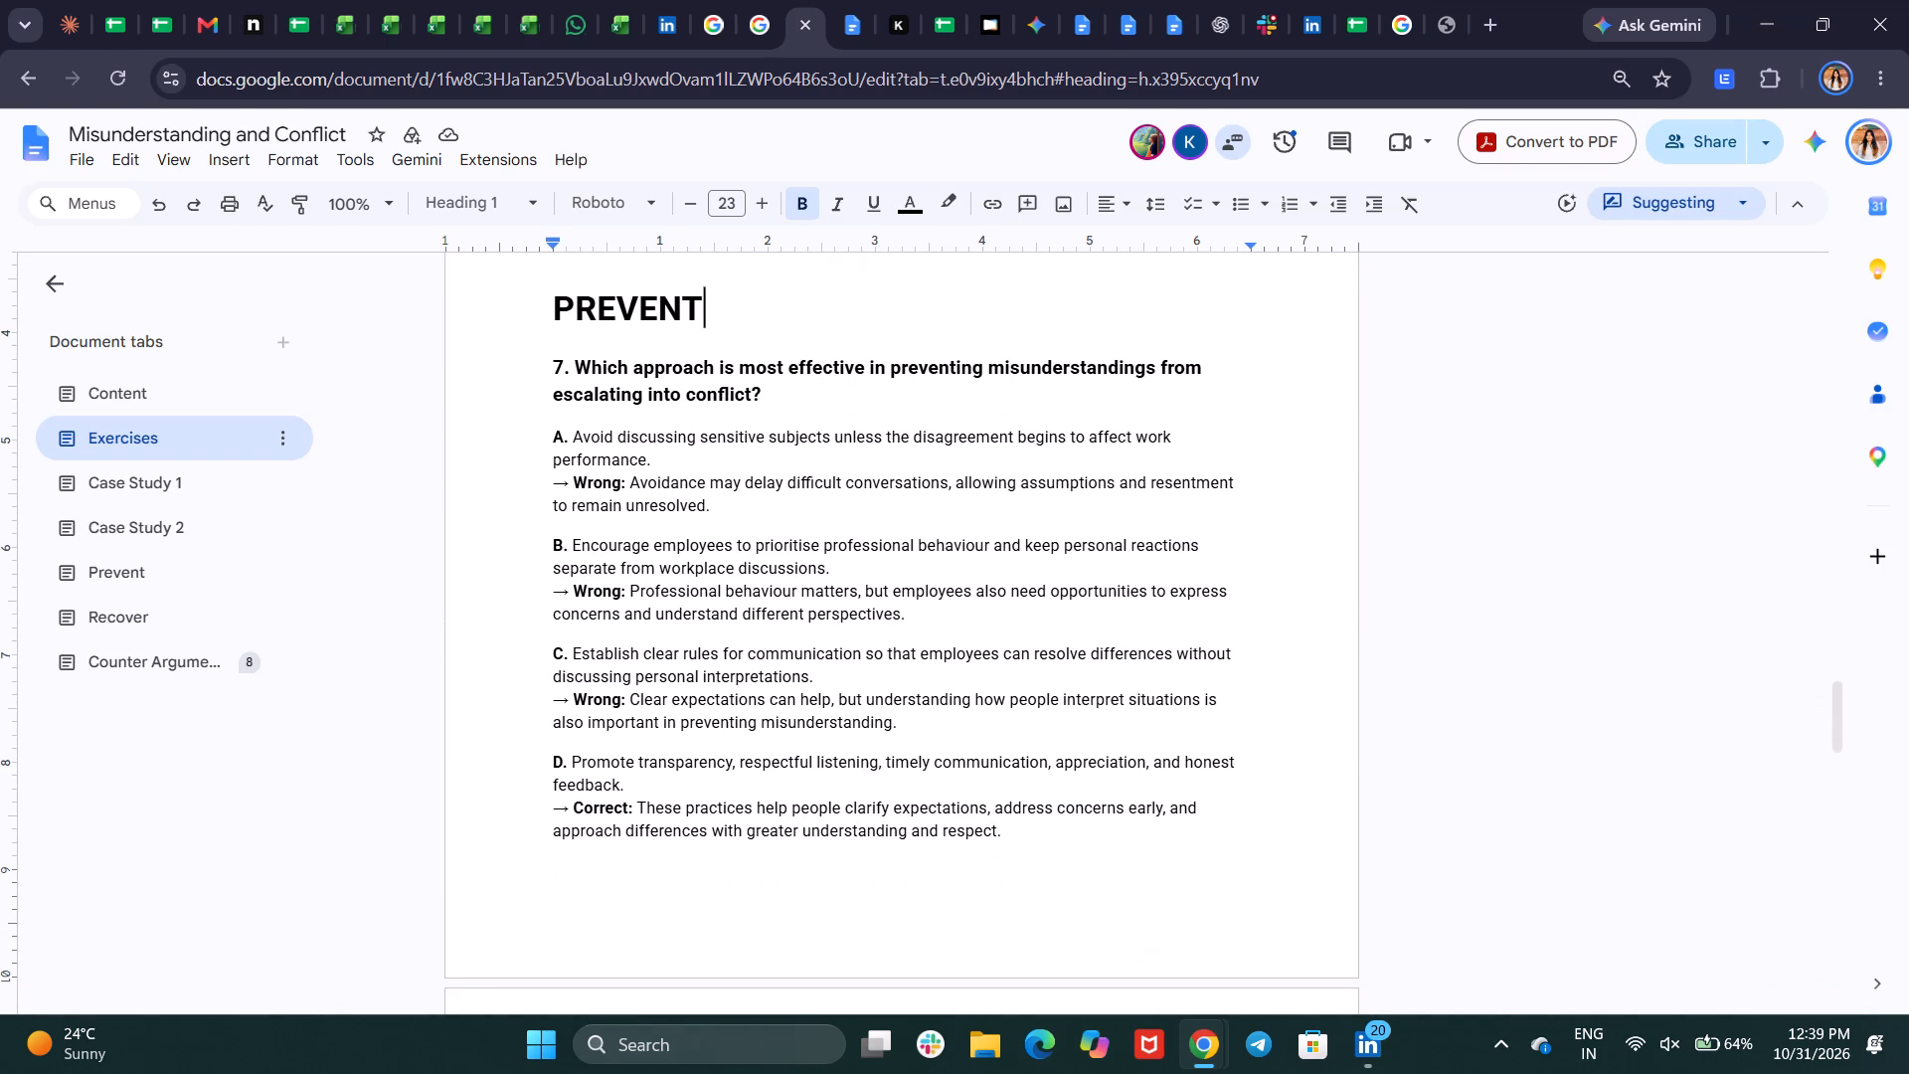
scroll(622, 490, down, 5)
scroll(622, 490, up, 19)
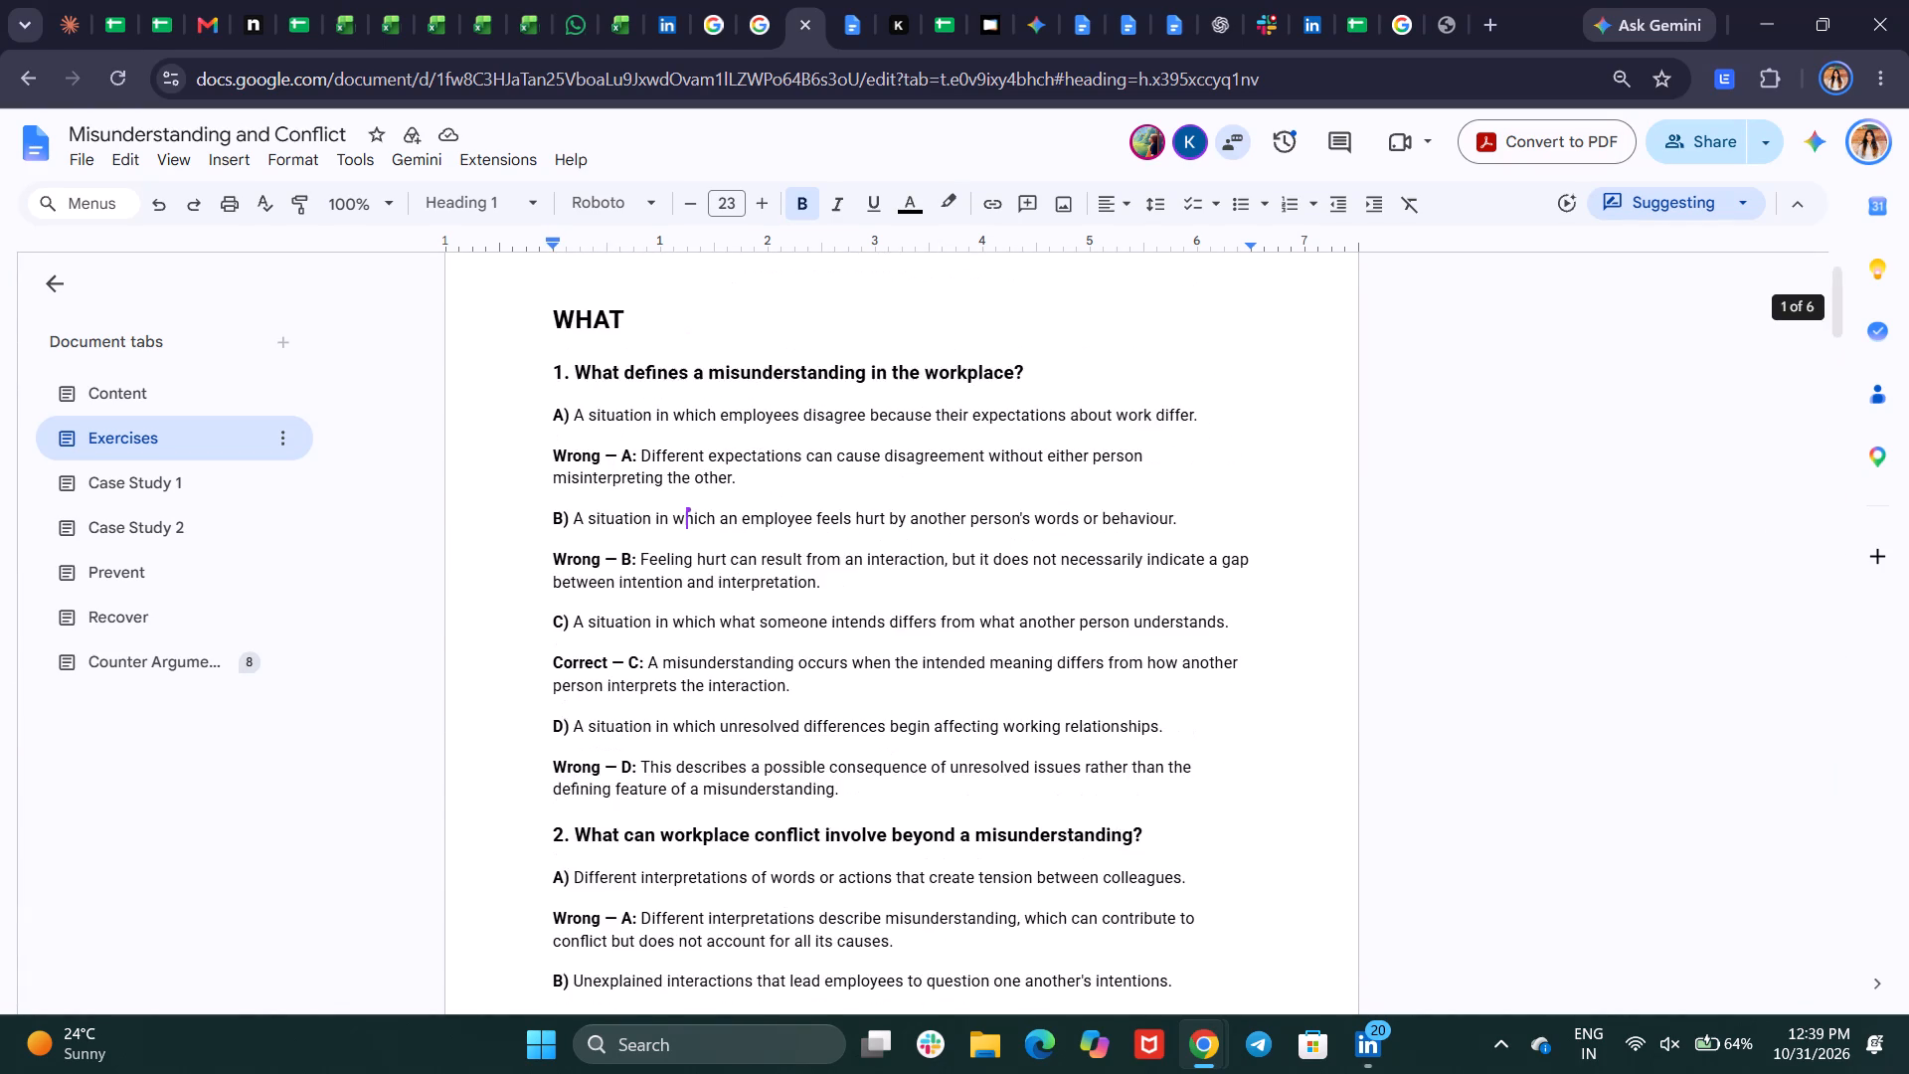
scroll(622, 490, down, 6)
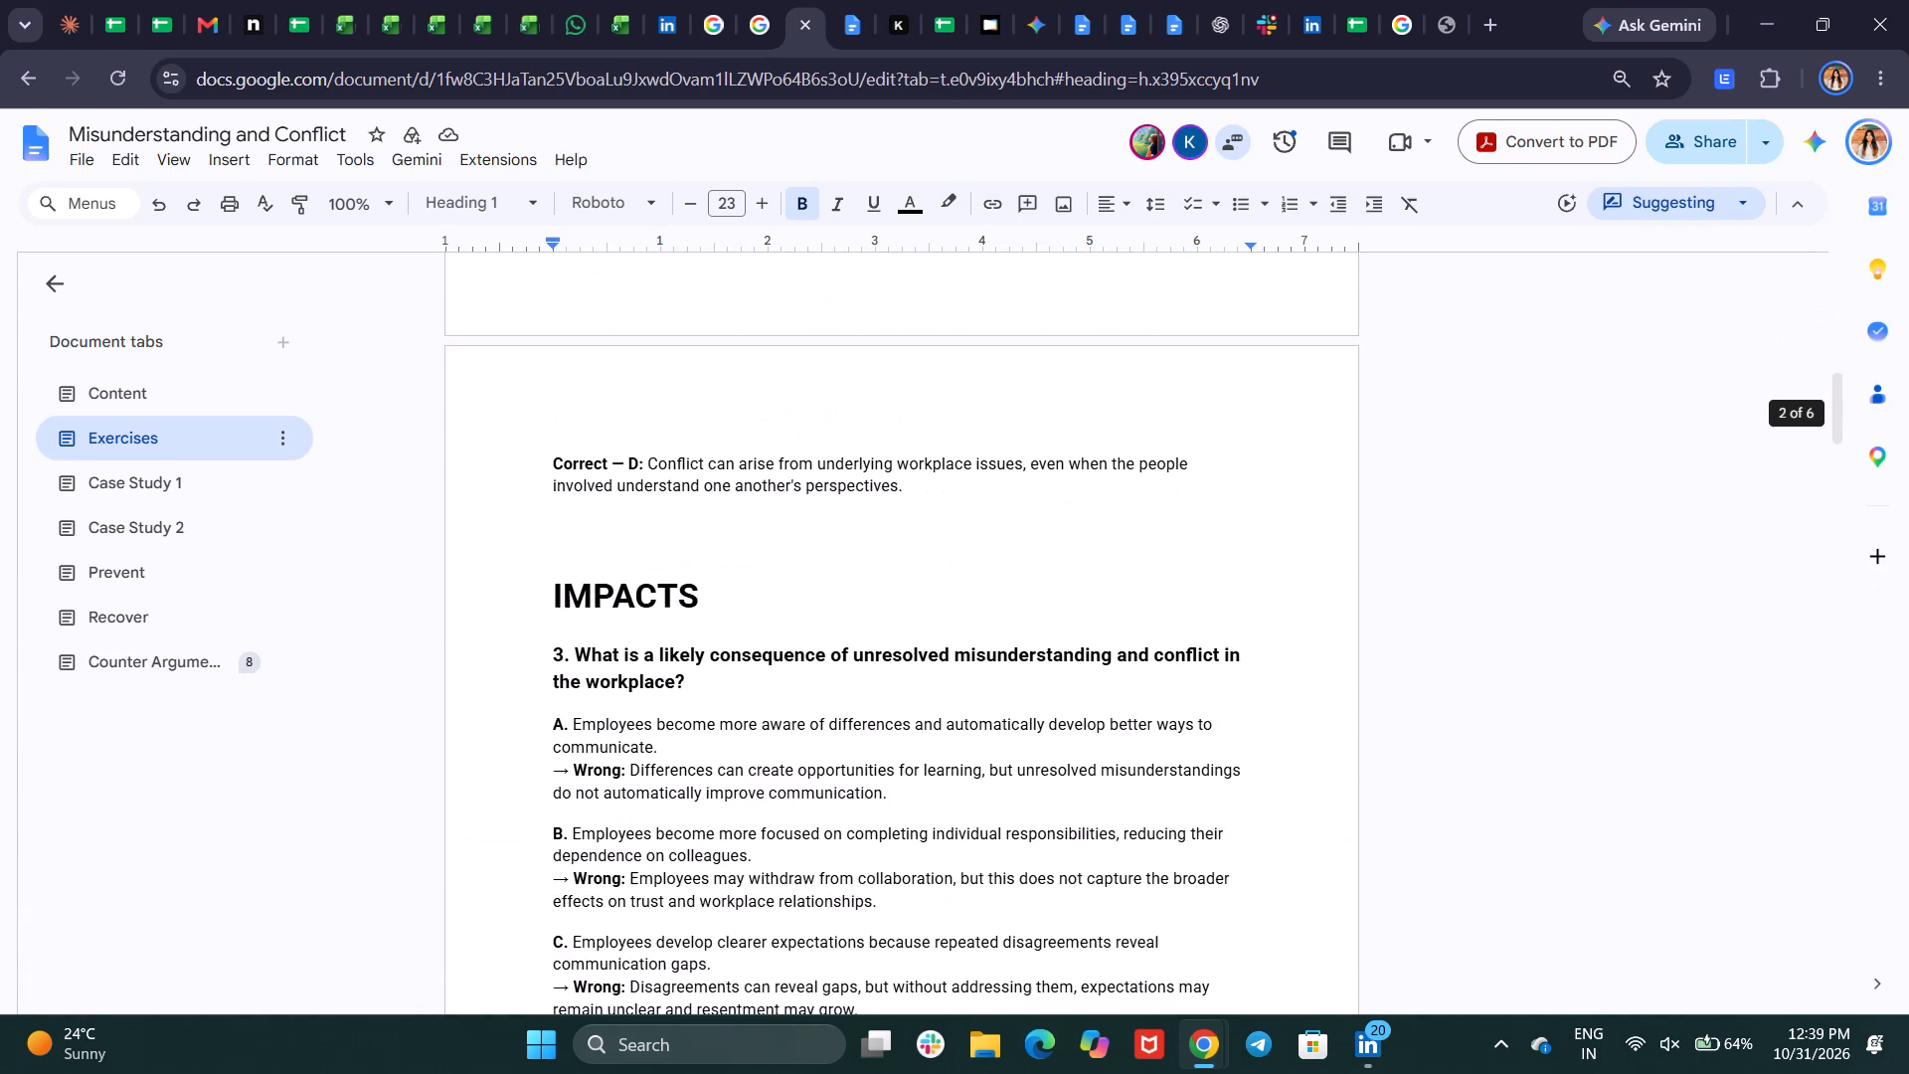
scroll(622, 490, down, 3)
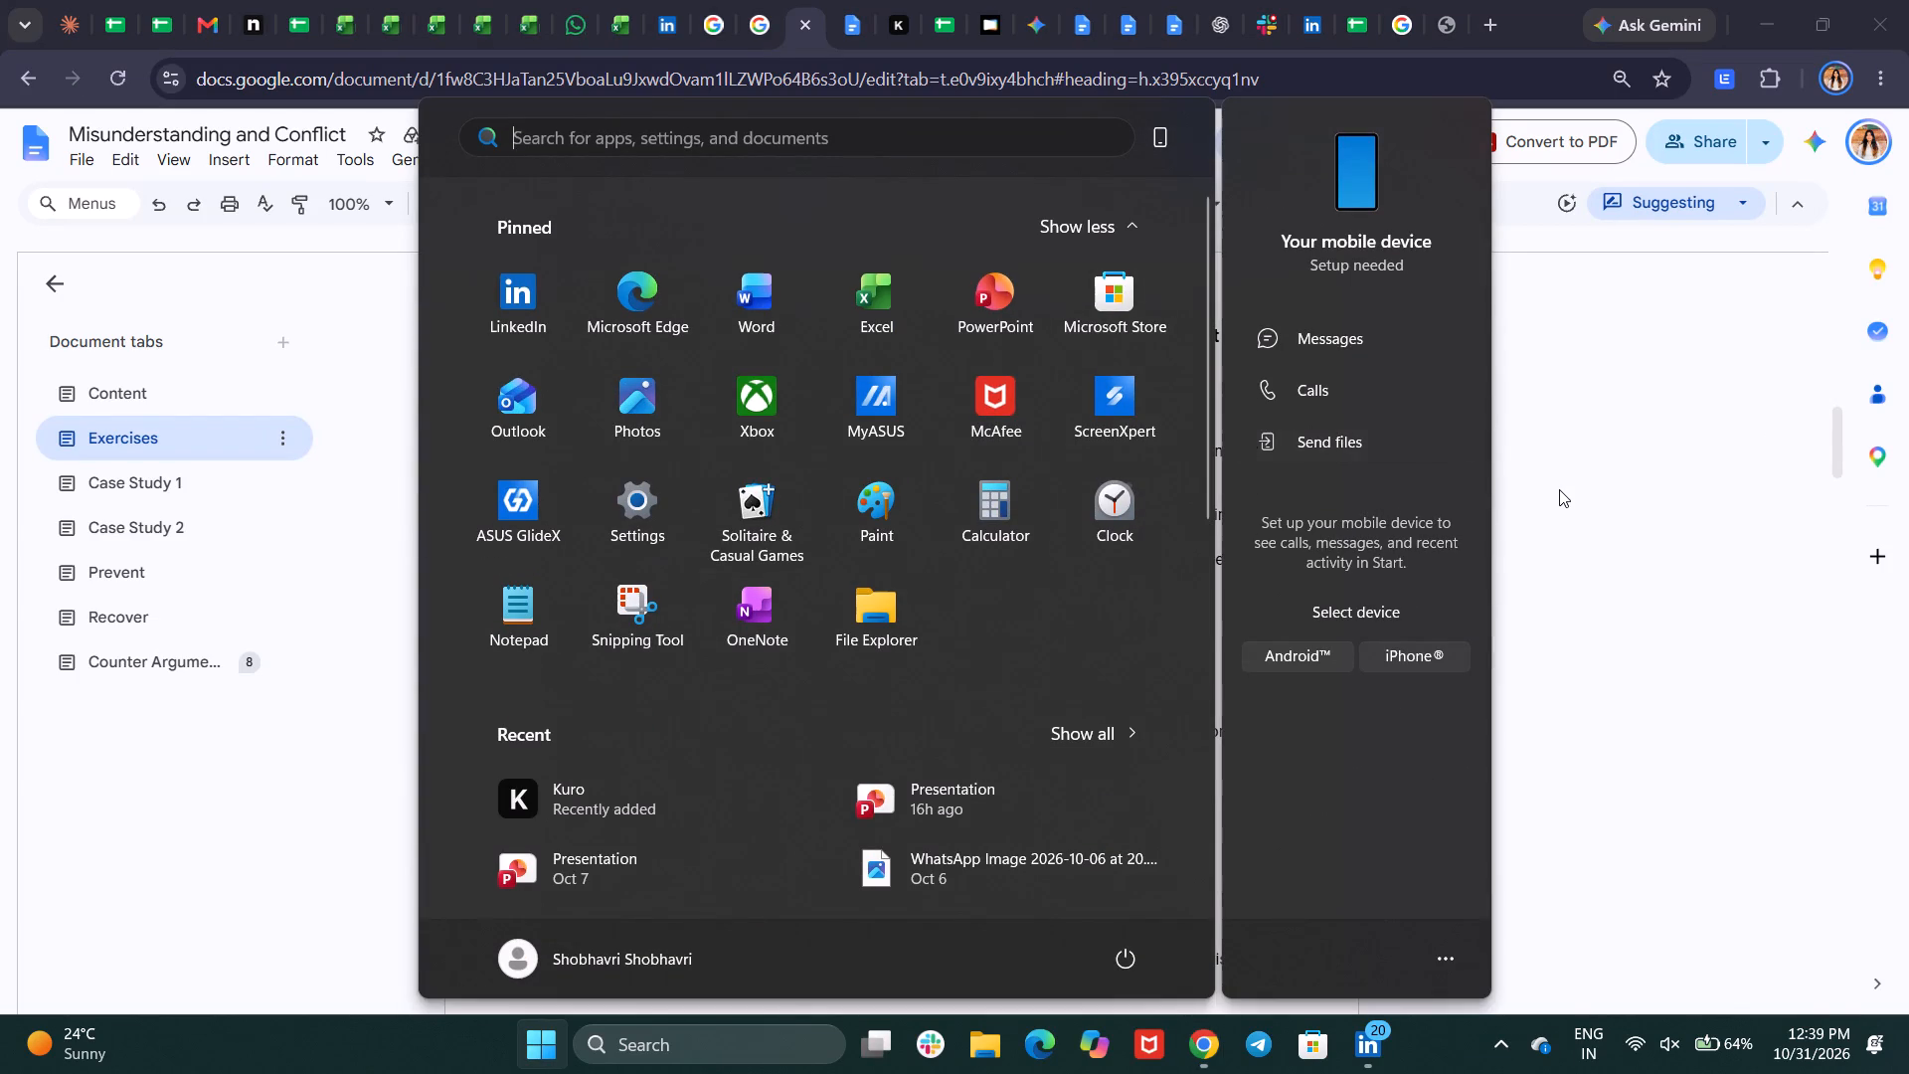
Dismiss the Start overlay and tile the document window beside the CRM window.
click(1559, 489)
key(super+Right)
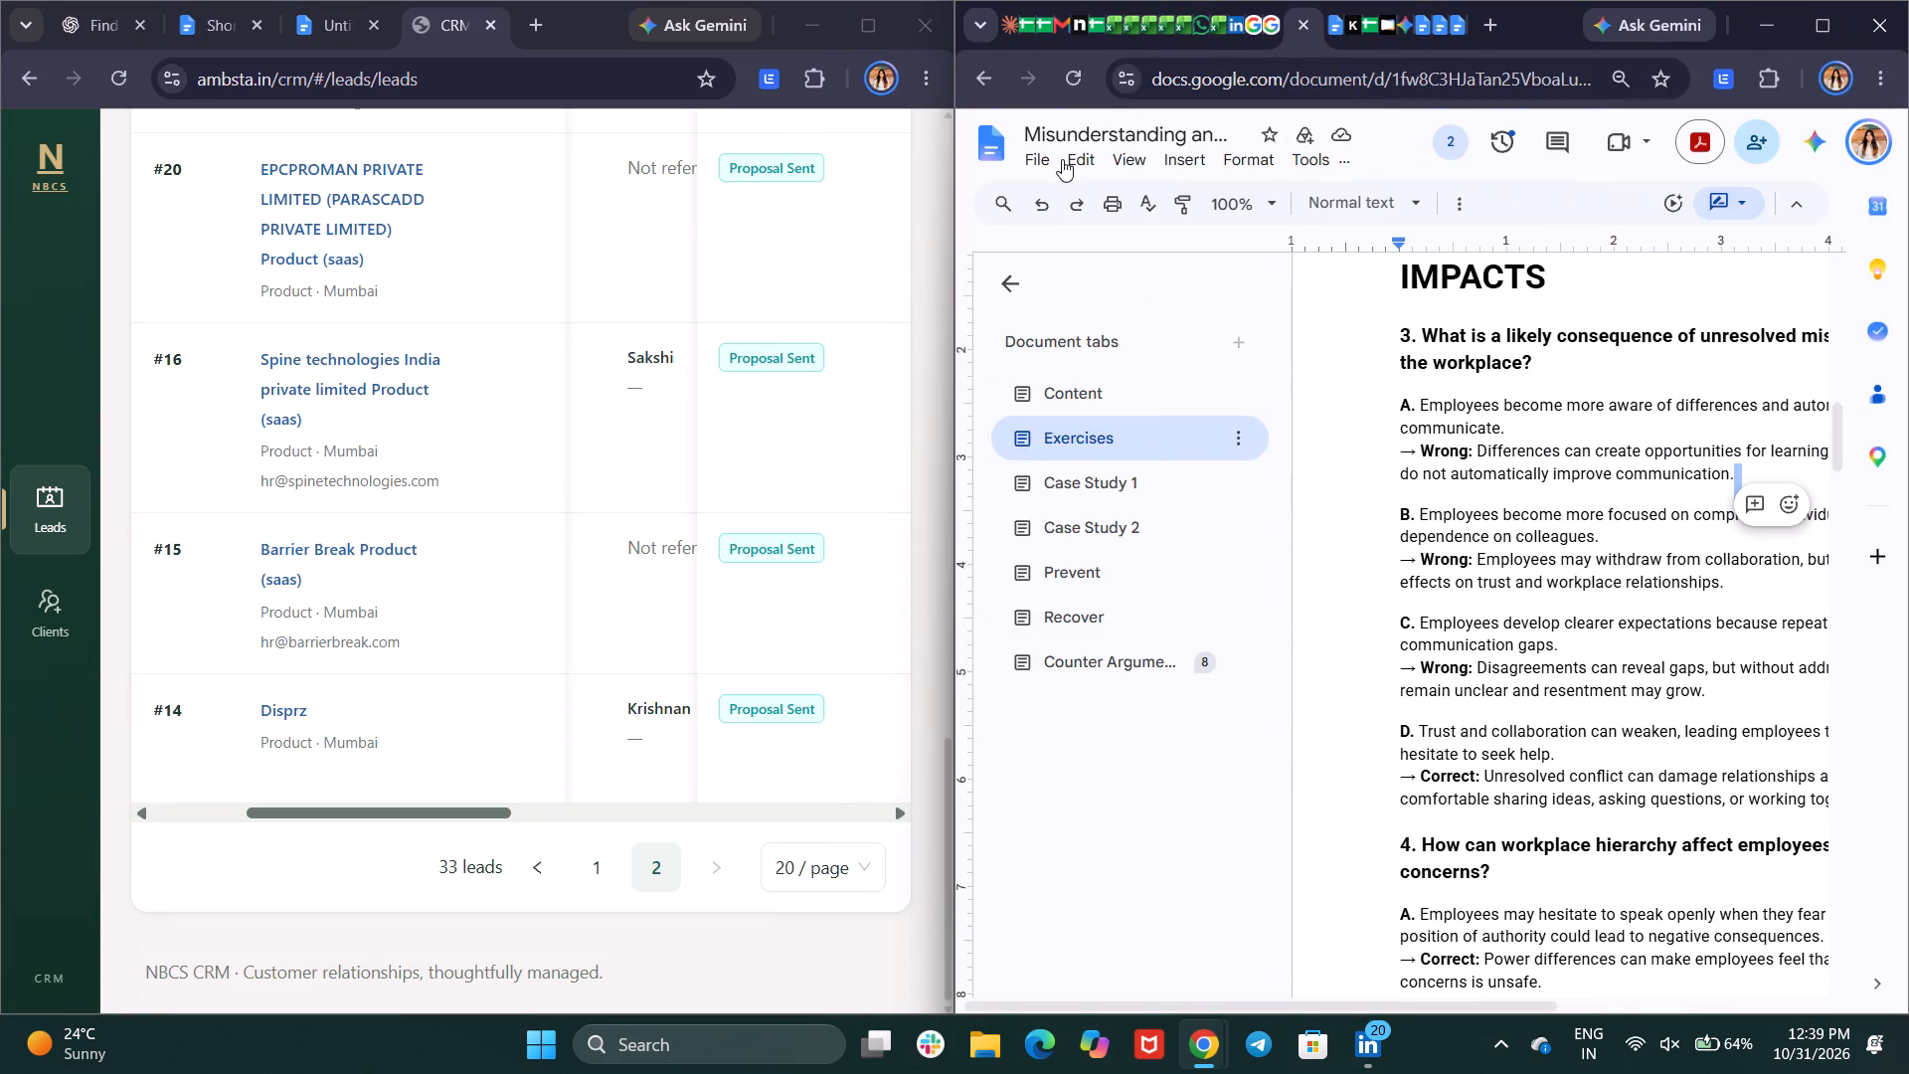
Go back to page 1 of the CRM Leads list.
scroll(466, 476, up, 14)
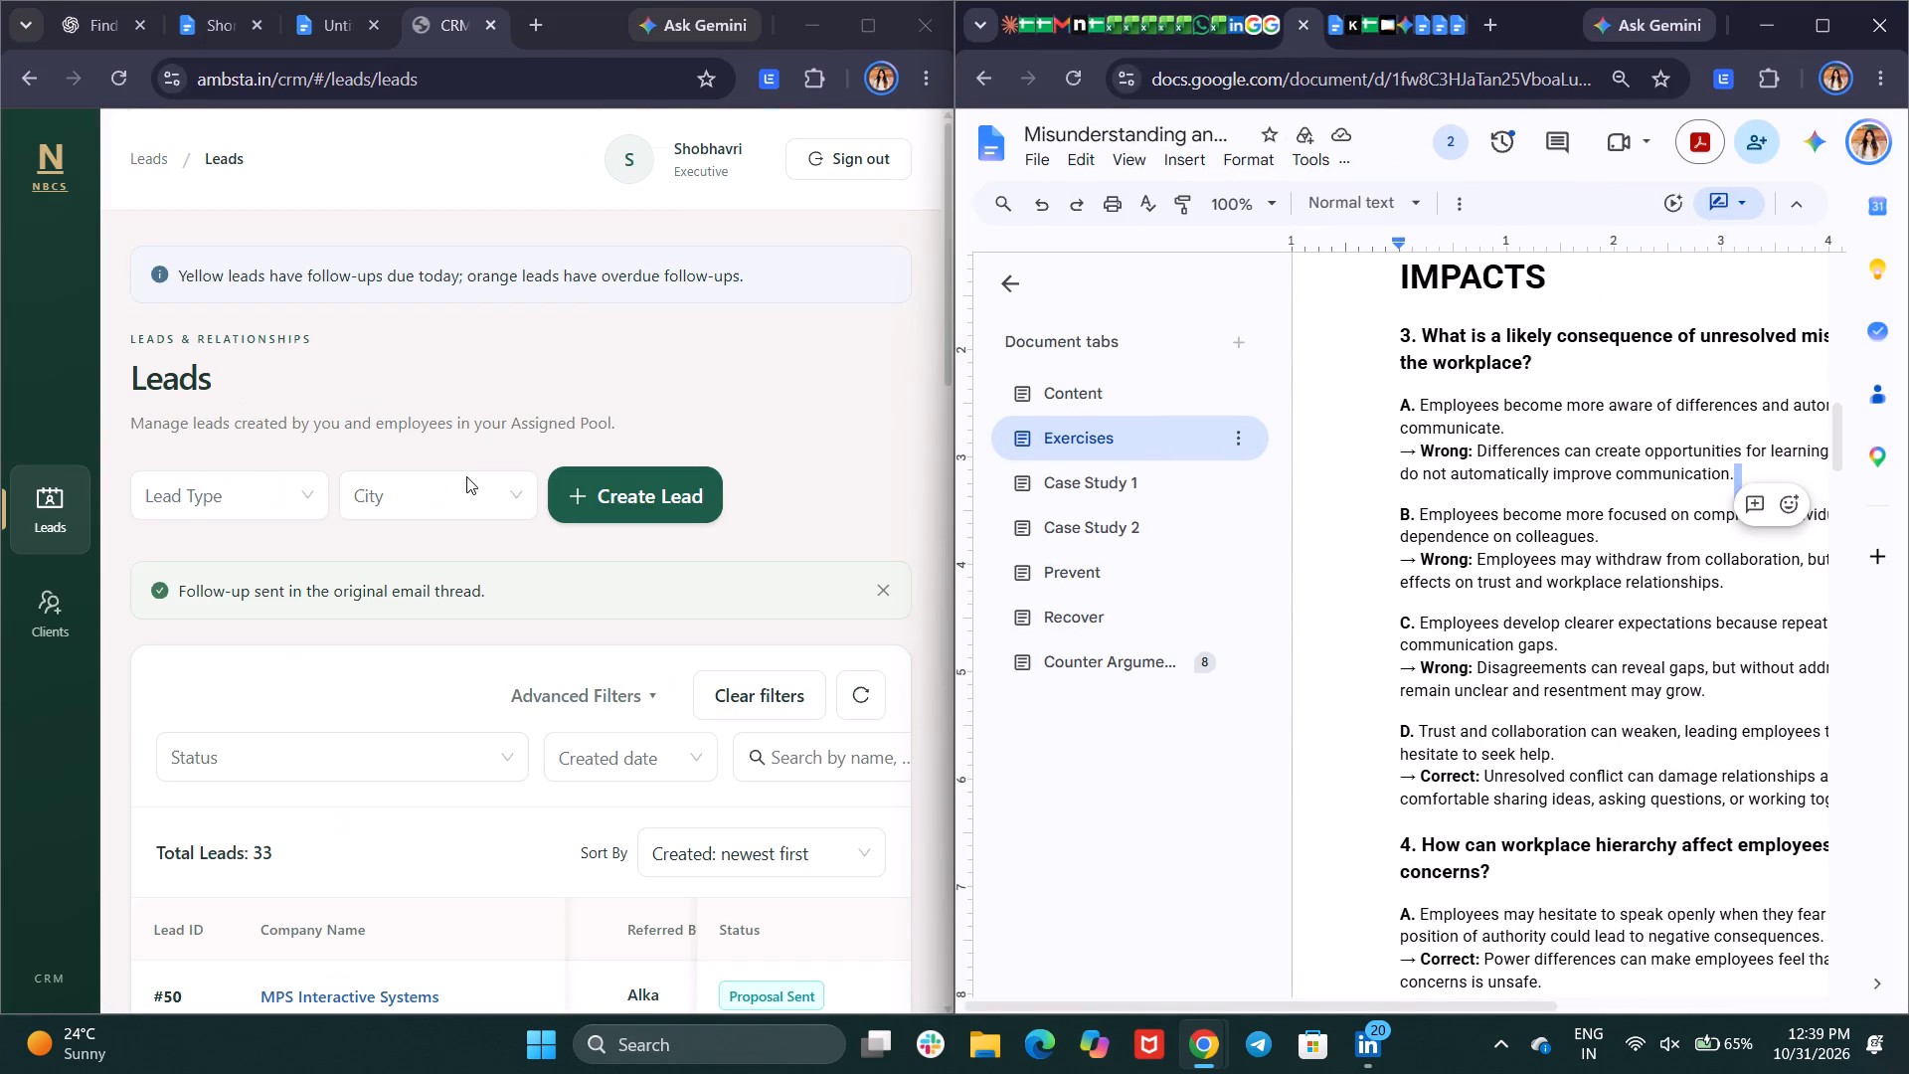
scroll(466, 476, up, 2)
scroll(639, 557, down, 8)
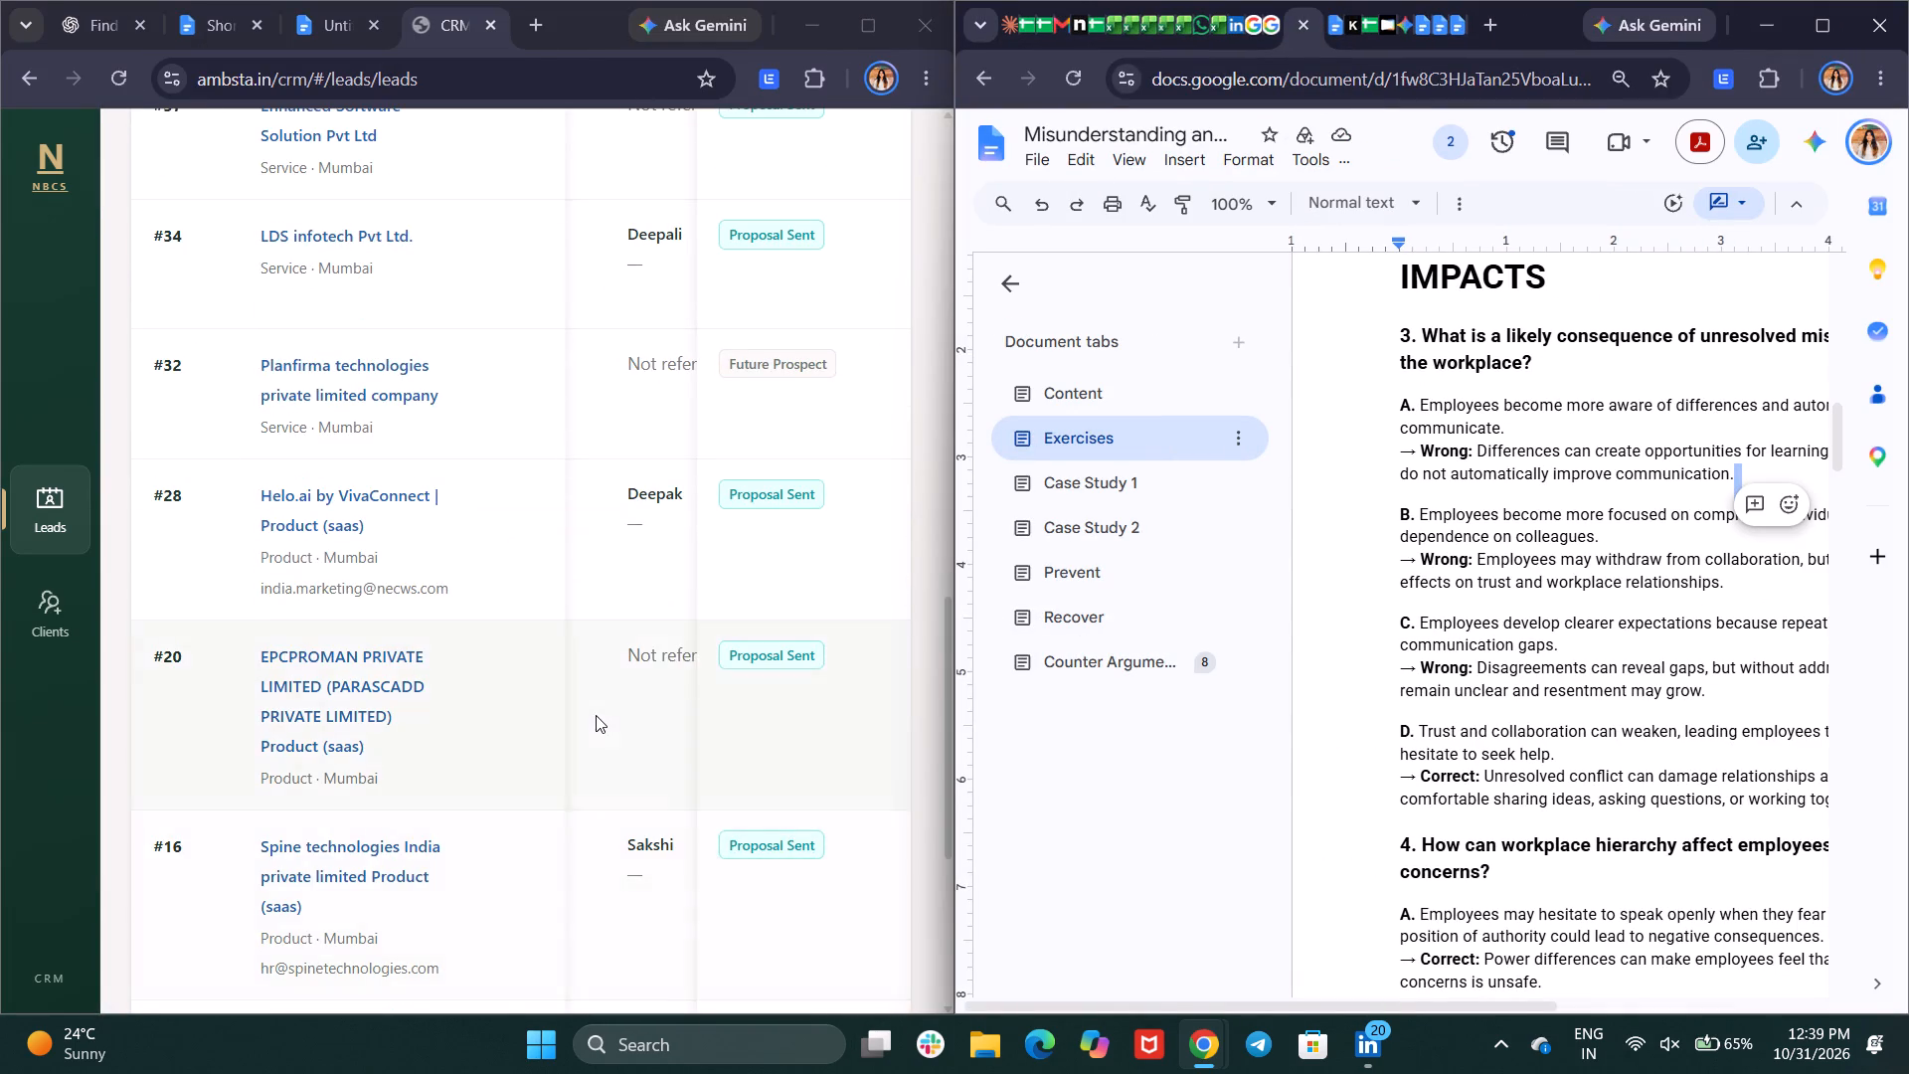
scroll(596, 715, down, 9)
click(607, 847)
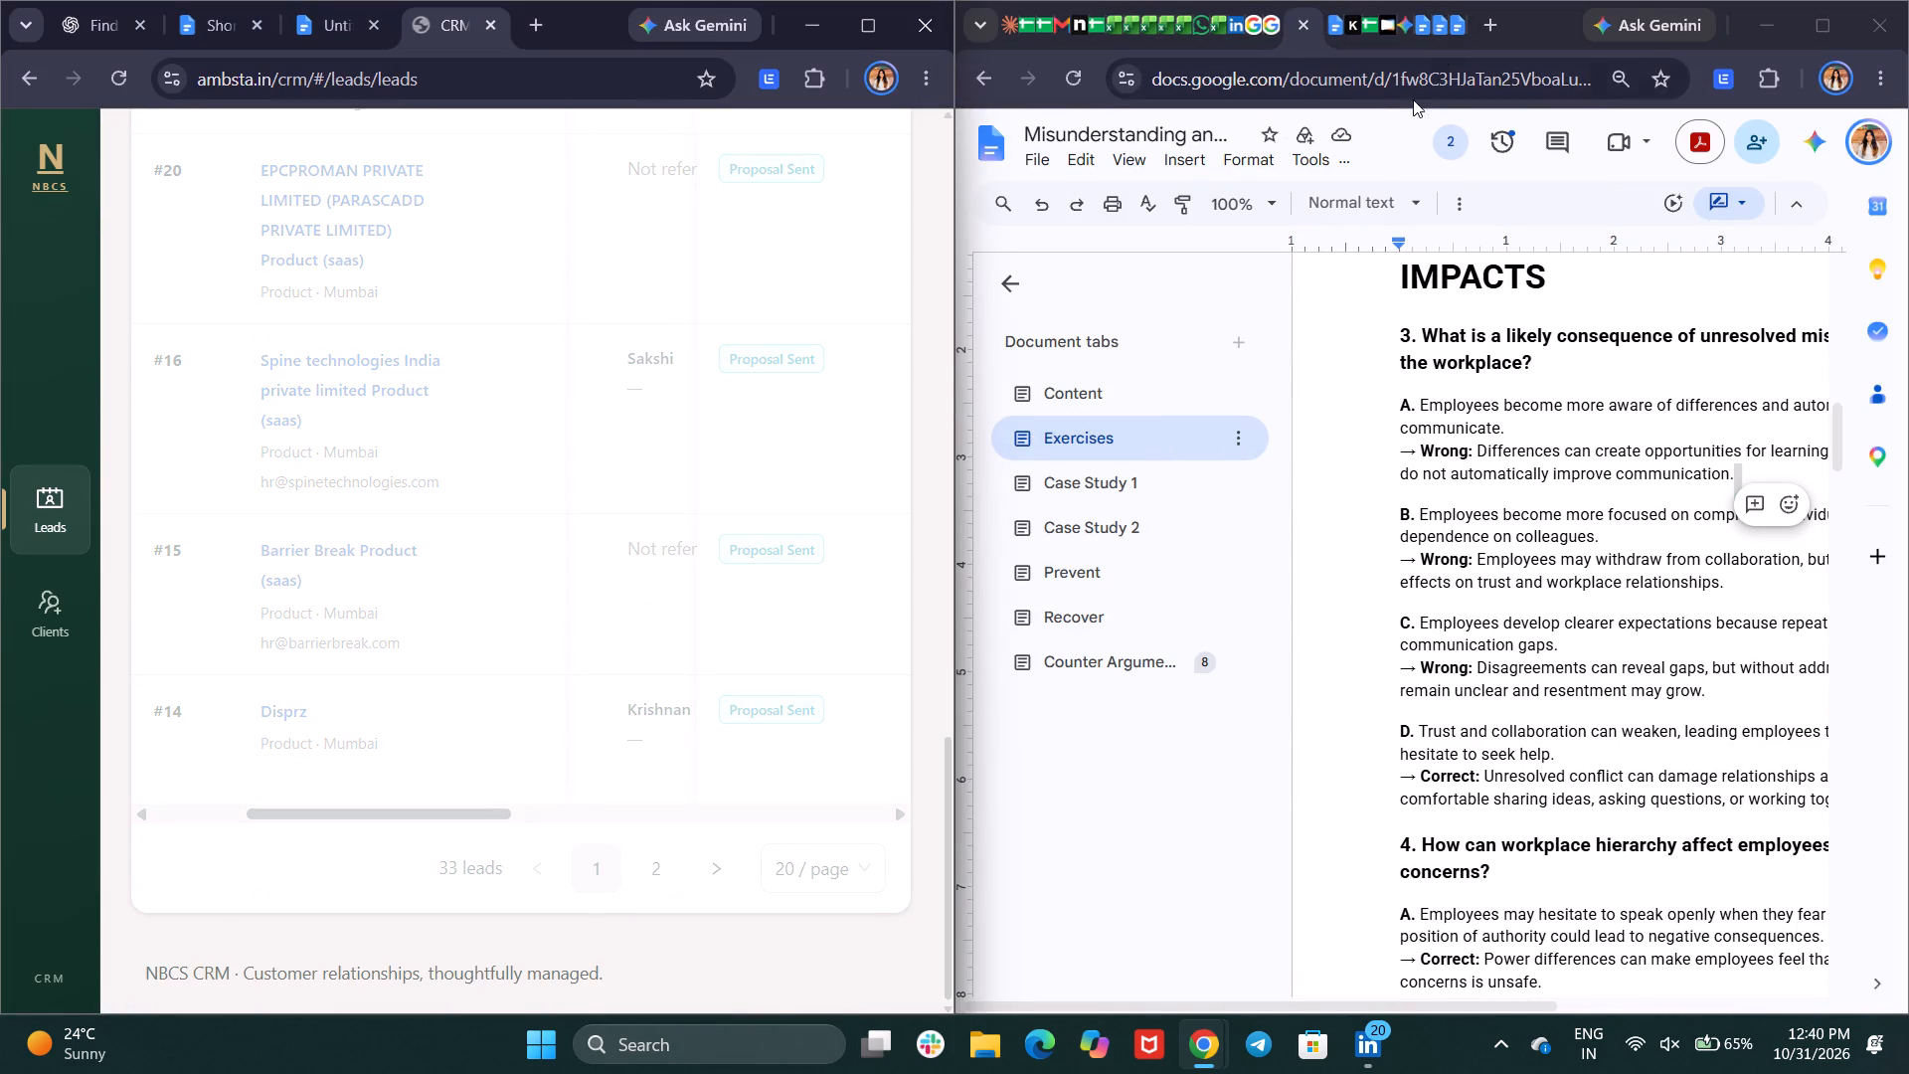
Switch to the CONTACT DETAILS spreadsheet and tile it beside the CRM leads, showing the company name columns.
click(1821, 30)
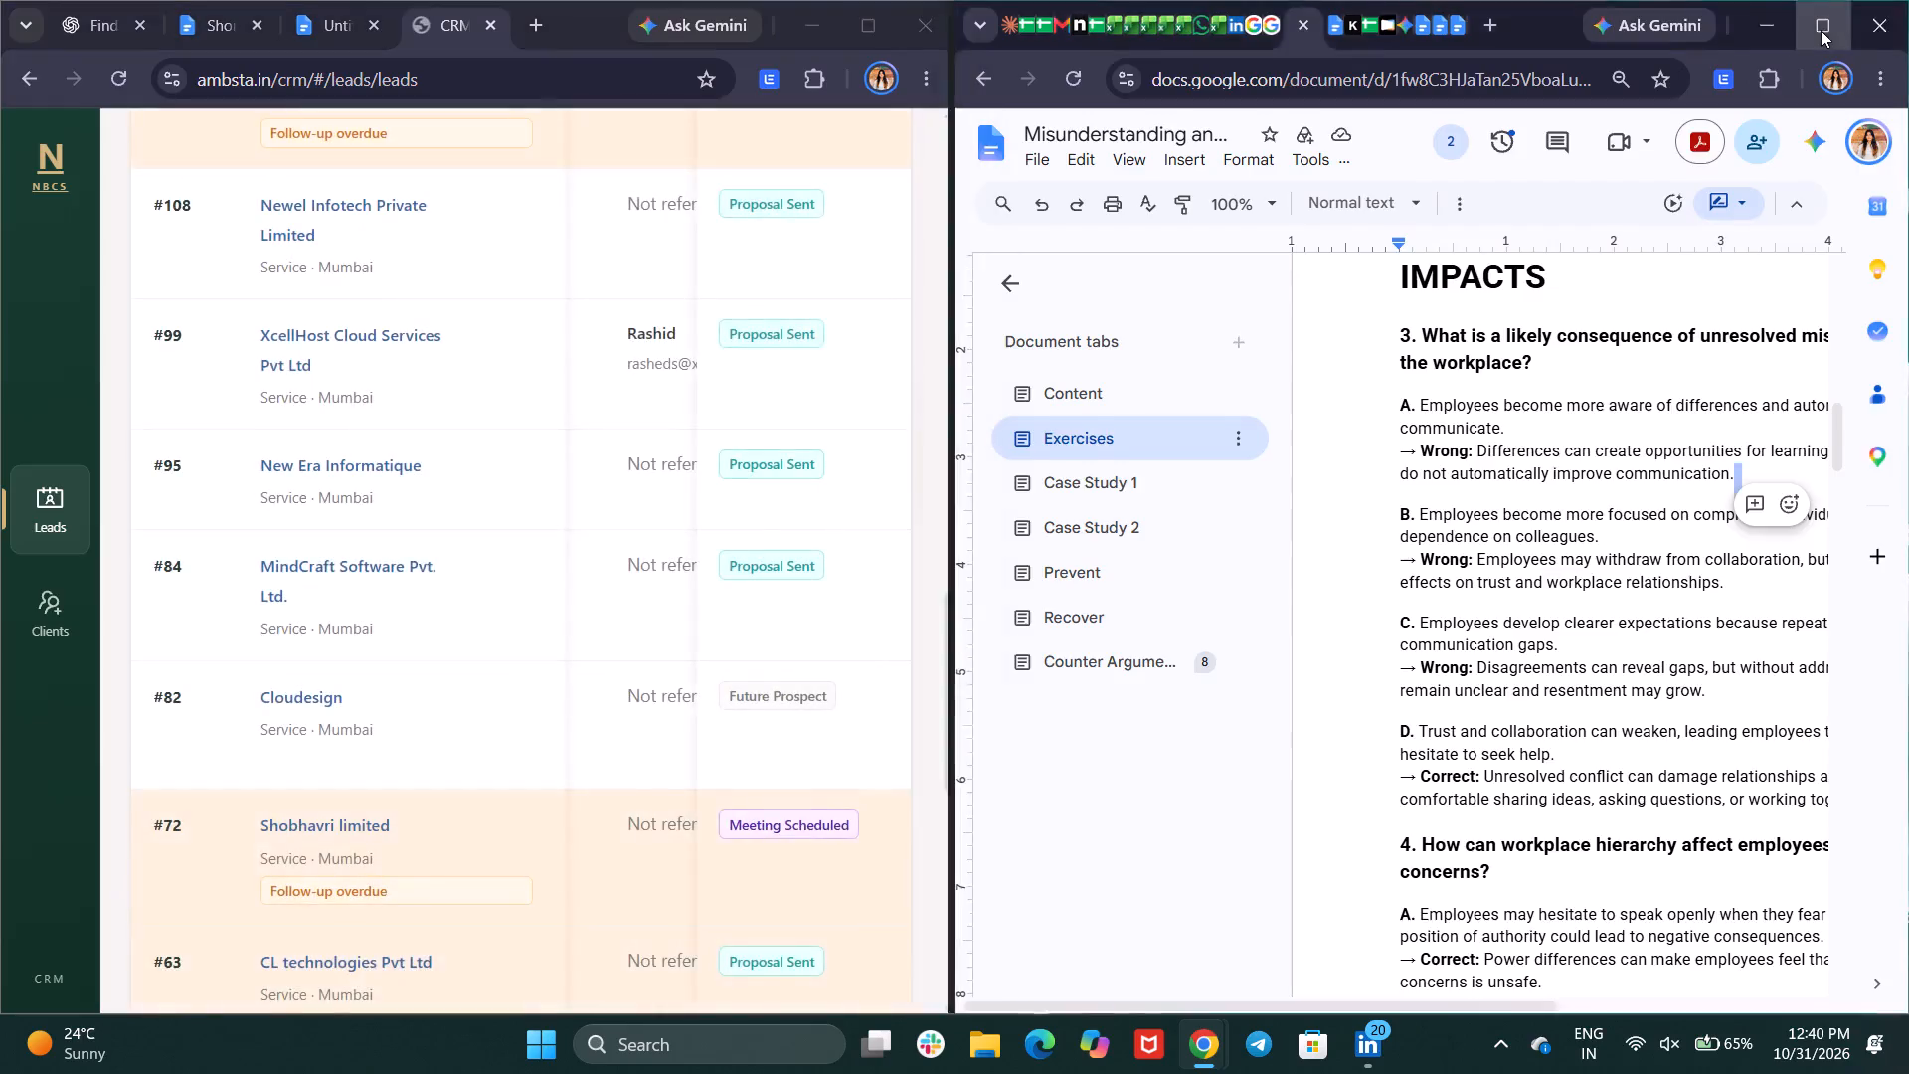
click(1355, 30)
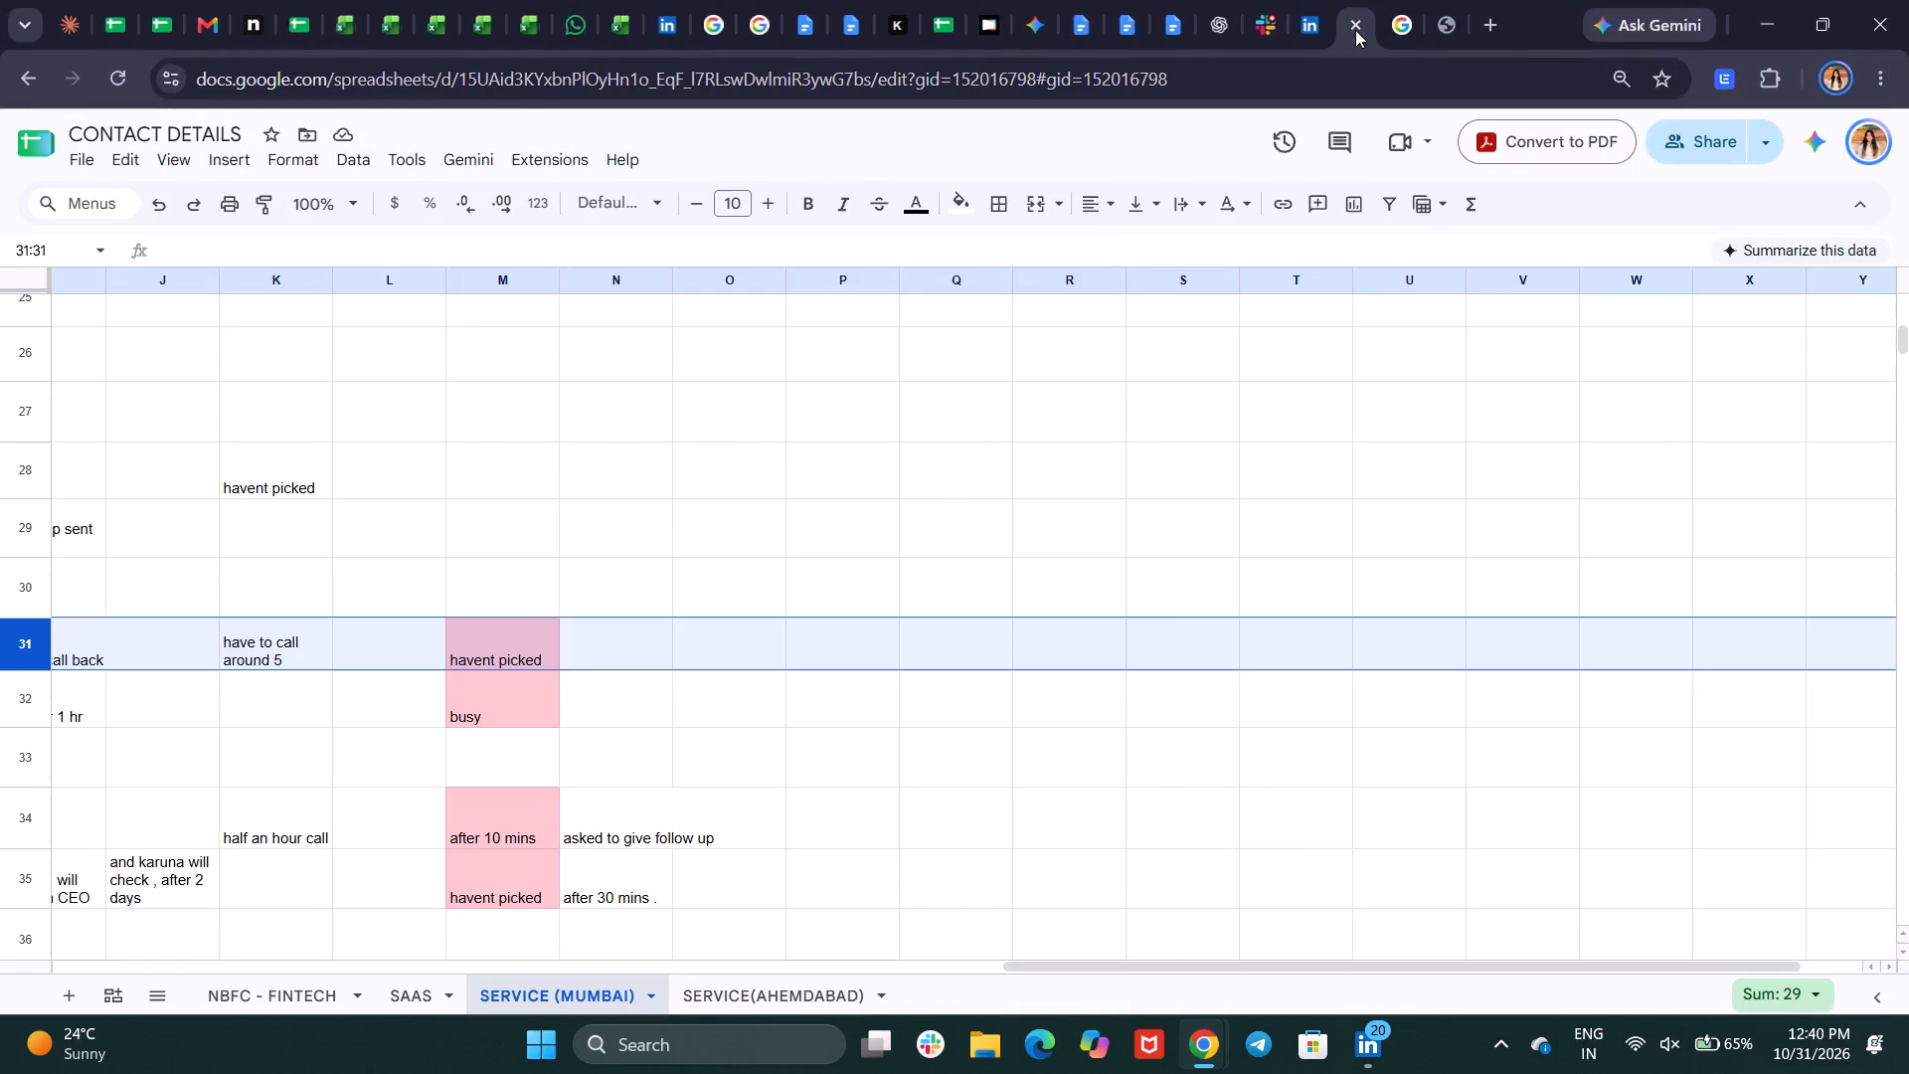
scroll(1325, 374, right, 13)
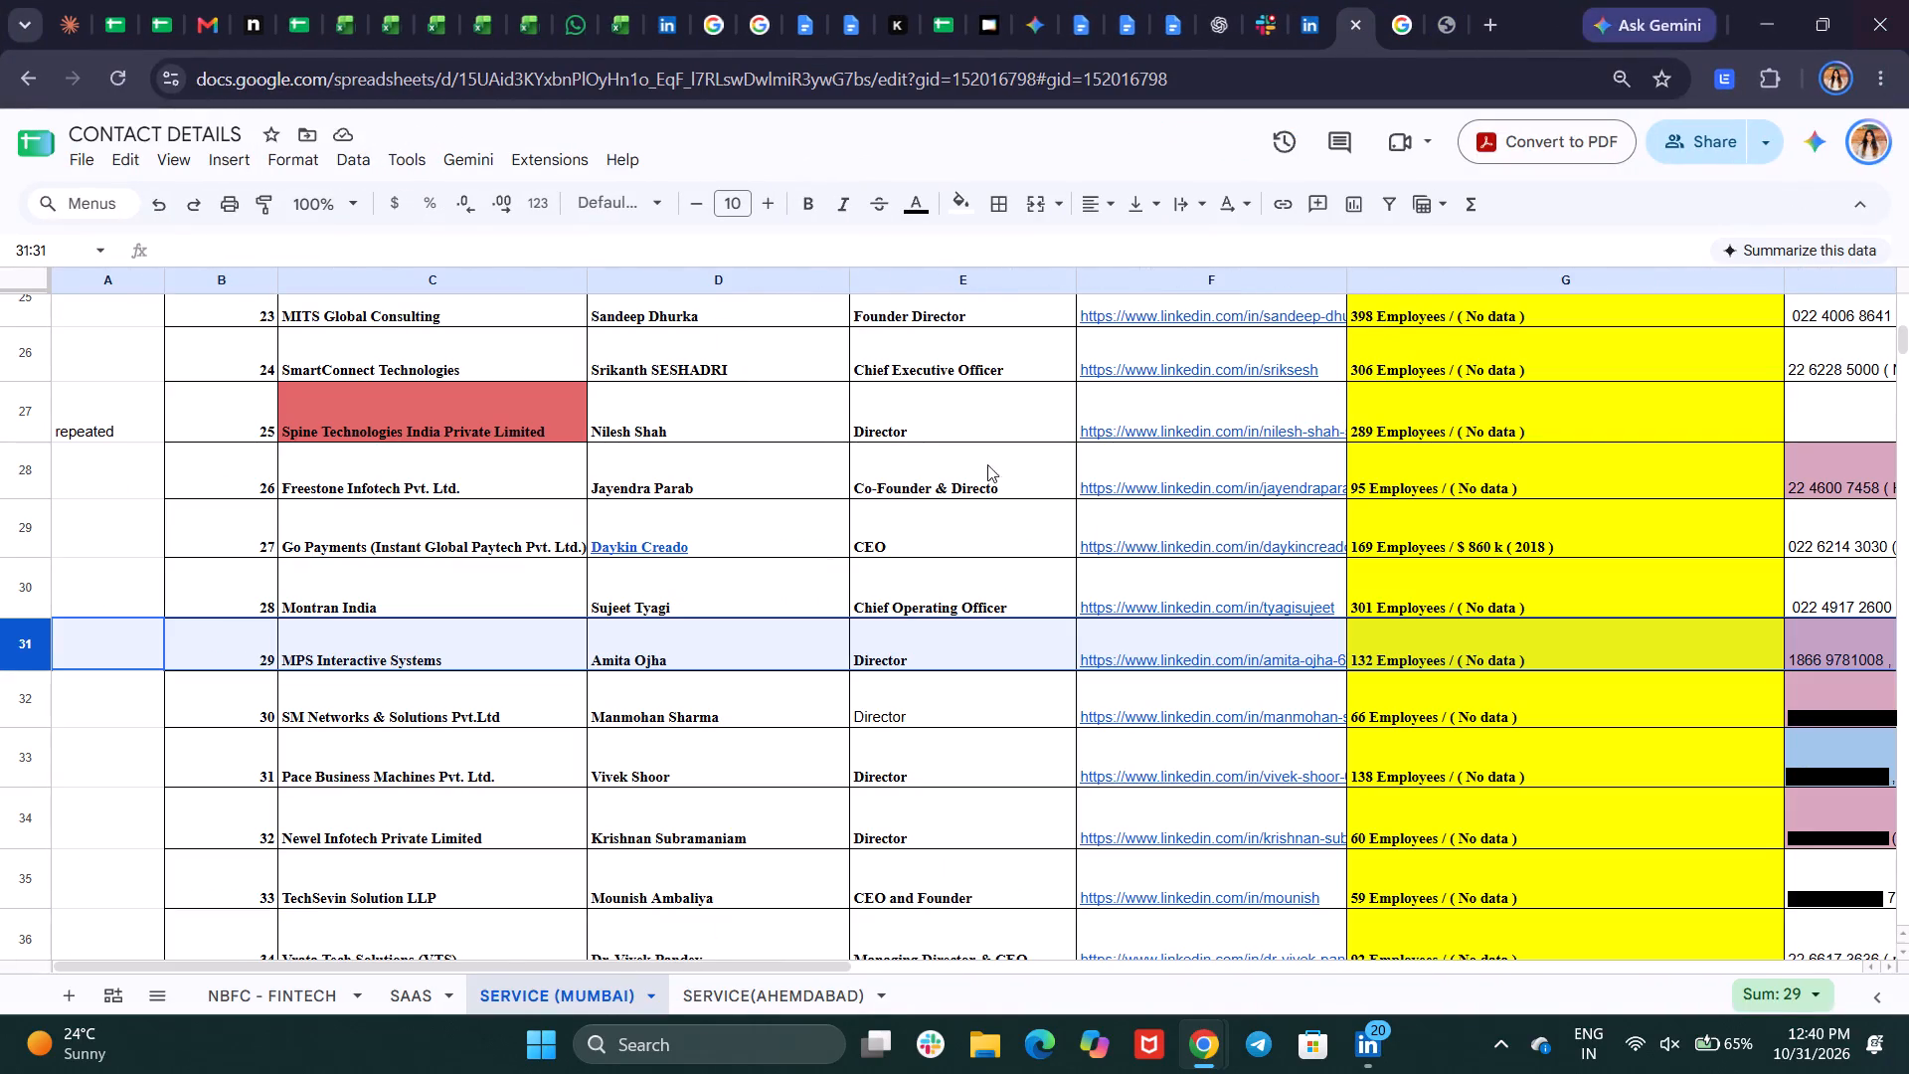
key(super+Right)
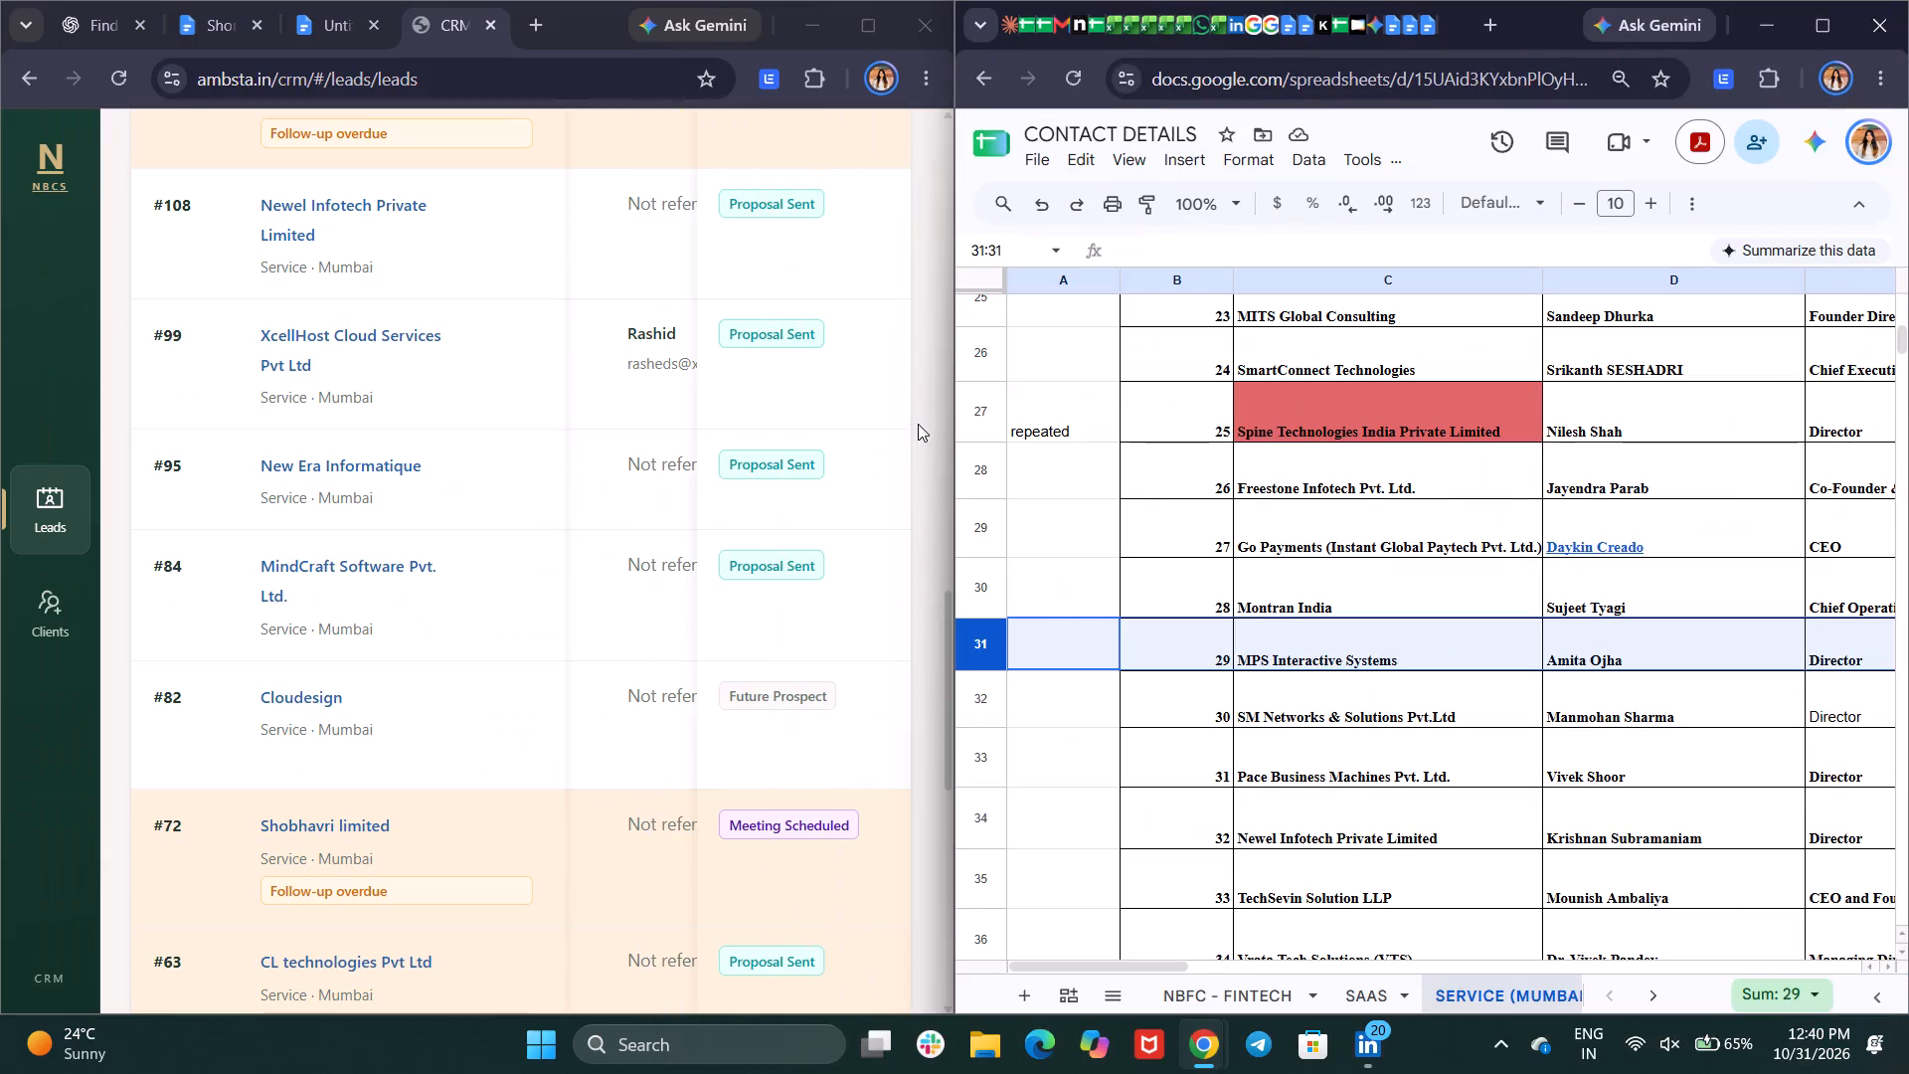
Compare the overdue leads with the SERVICE (MUMBAI) sheet and select row 32, SM Networks & Solutions Pvt.Ltd.
scroll(281, 557, down, 5)
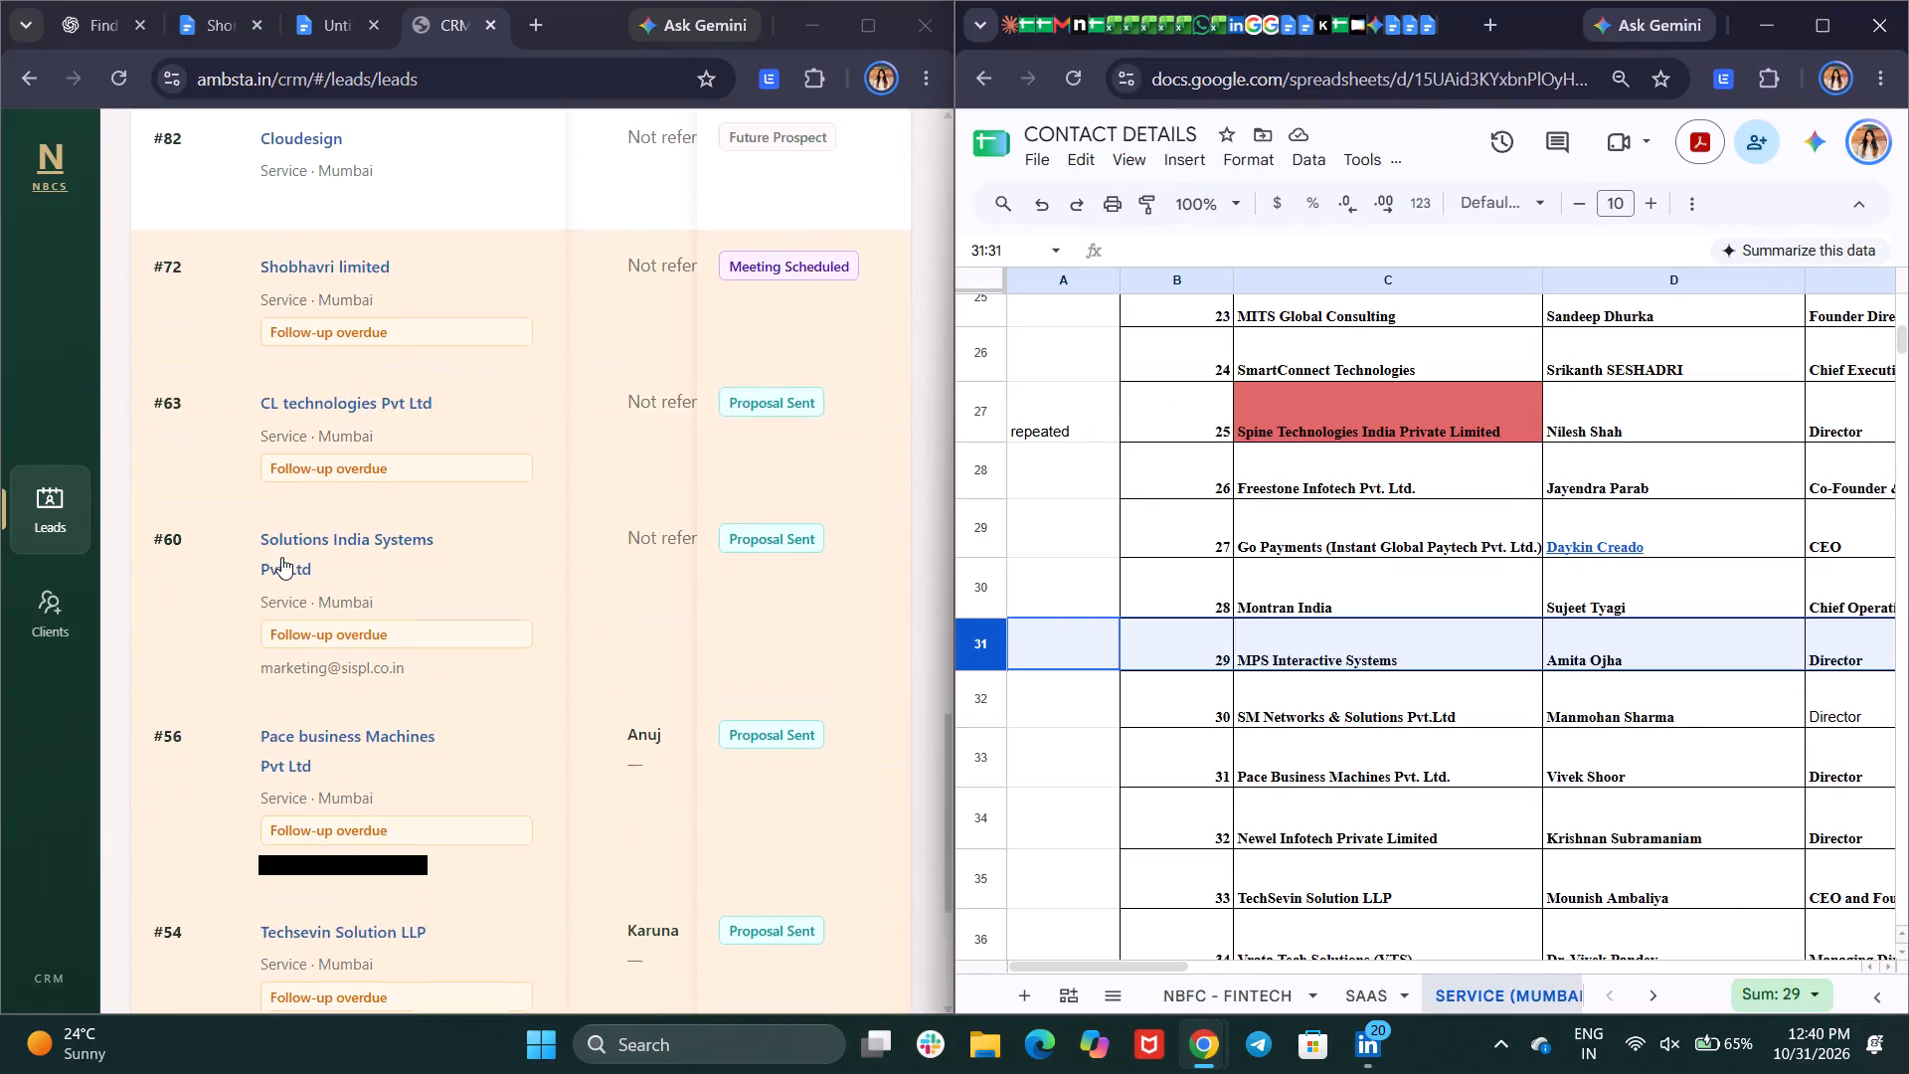
scroll(281, 557, down, 7)
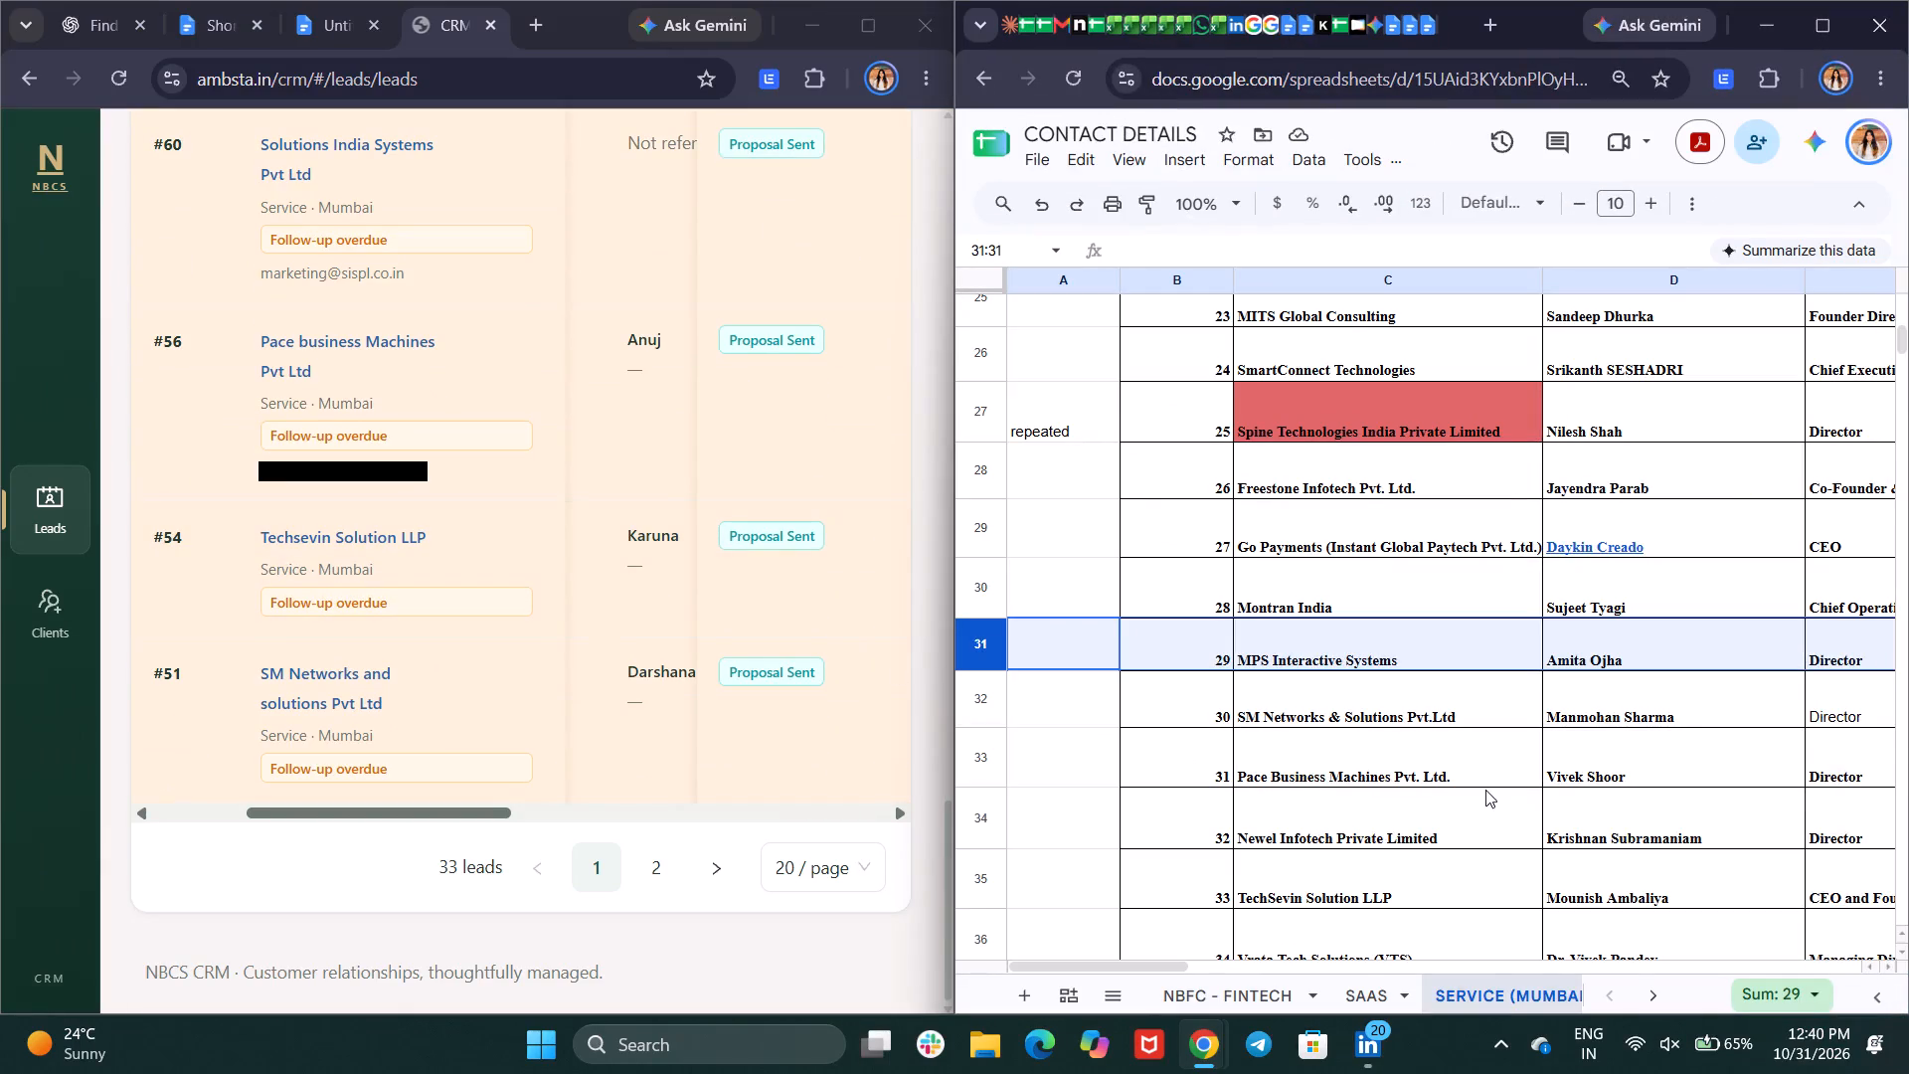
scroll(1587, 690, left, 12)
scroll(1587, 690, right, 2)
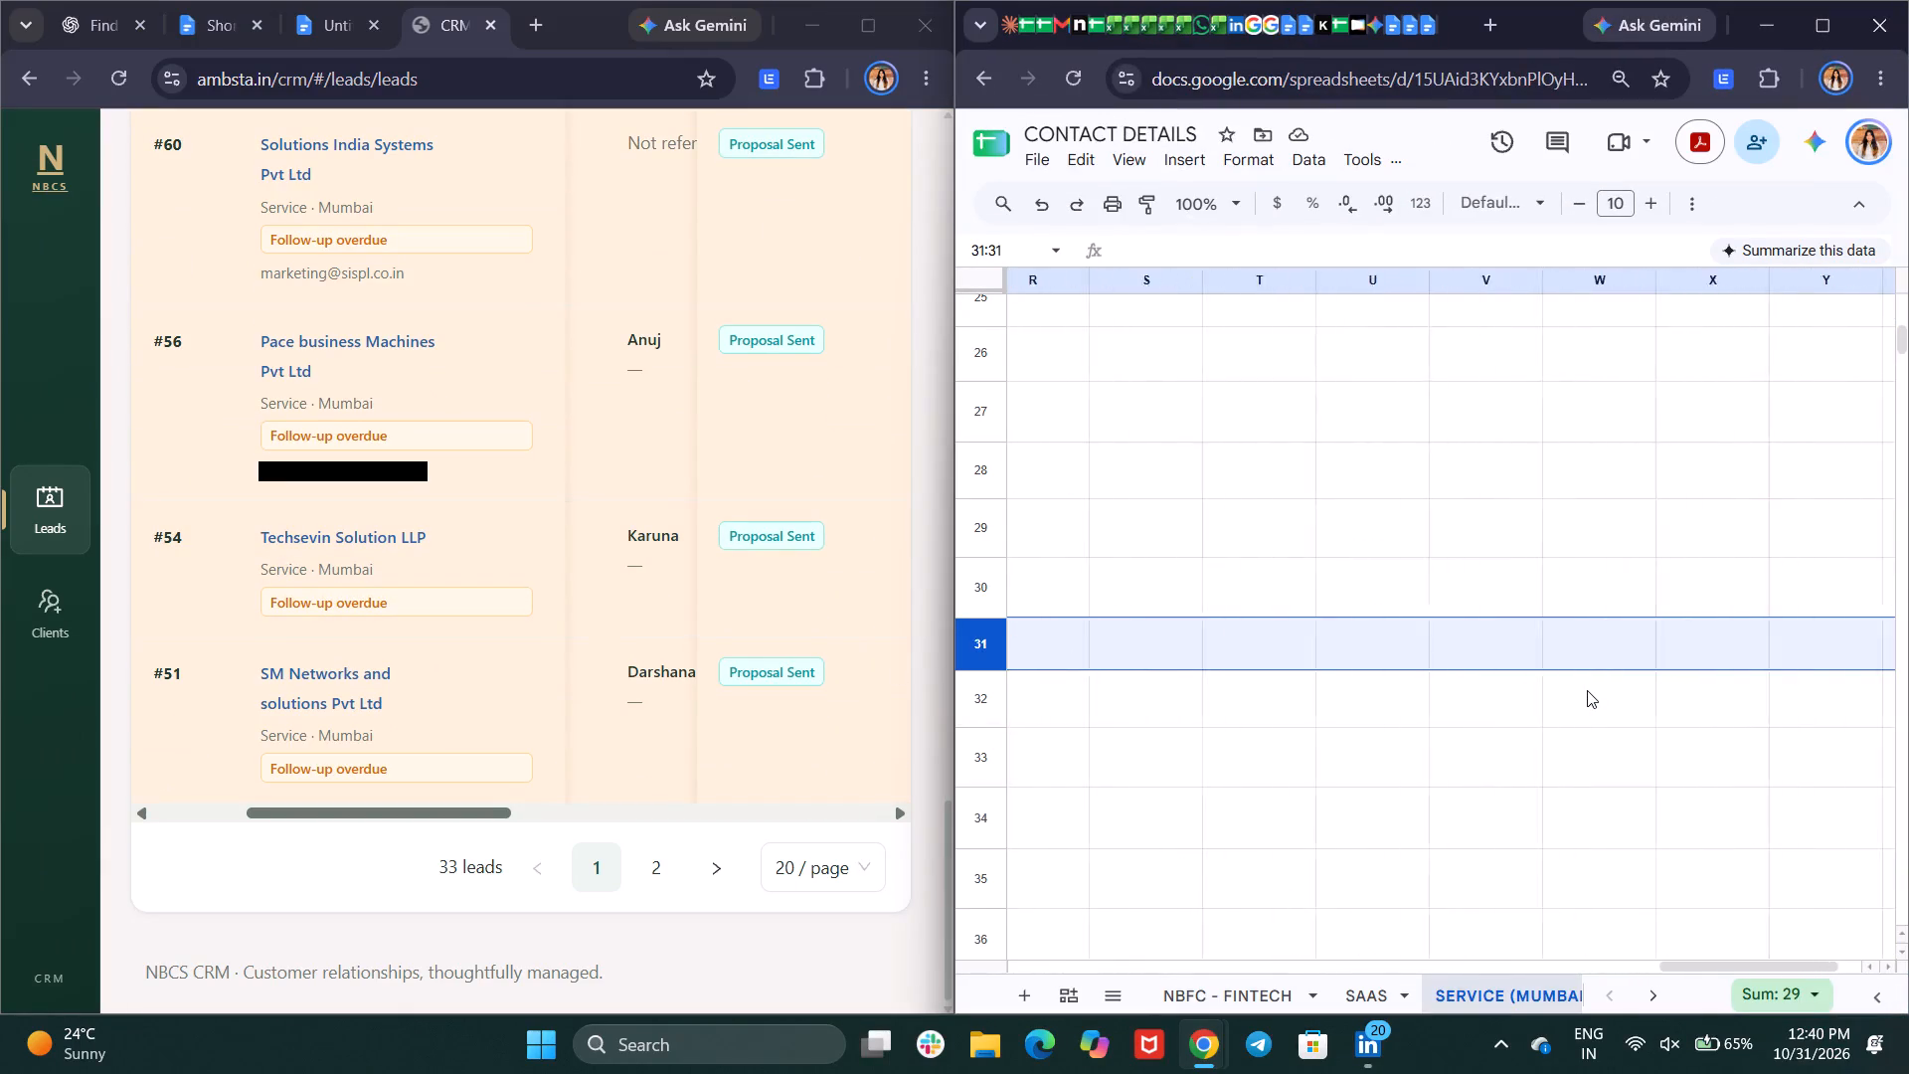
scroll(1587, 690, right, 18)
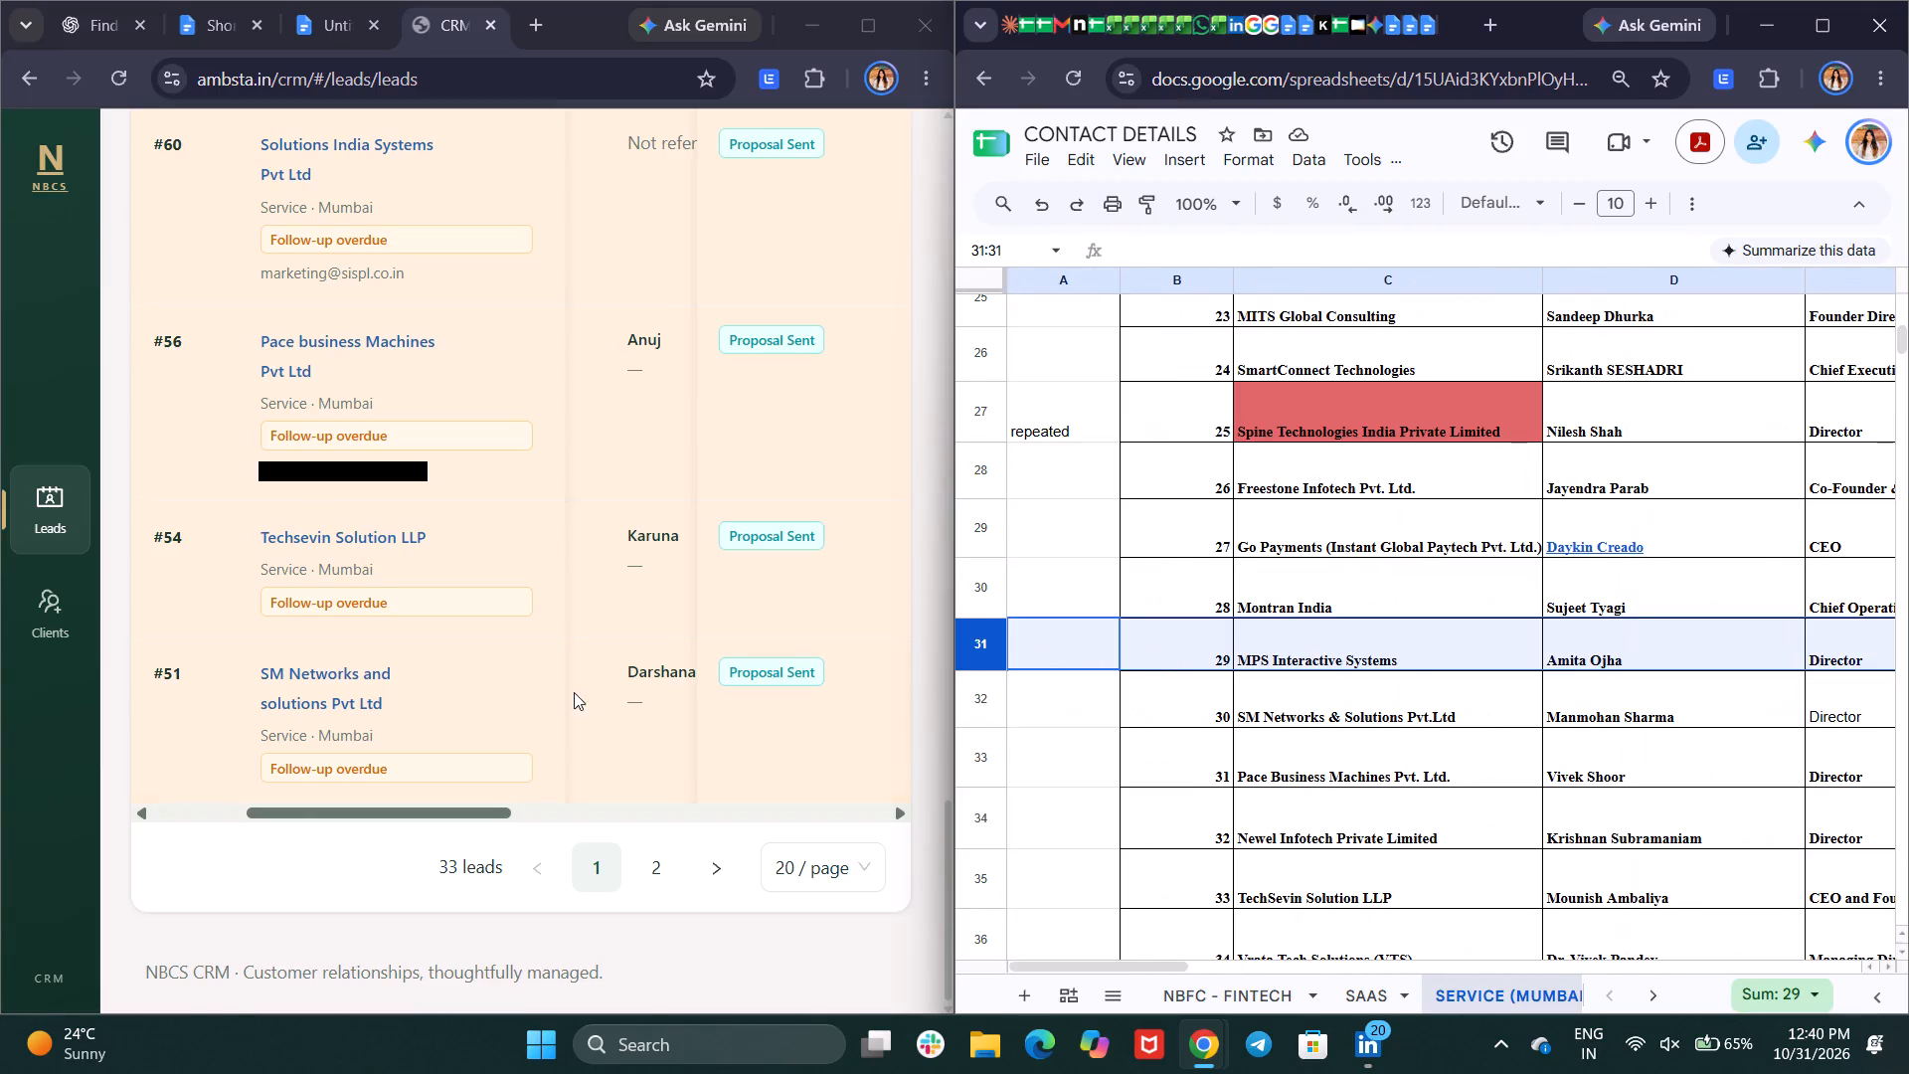
scroll(593, 713, left, 1)
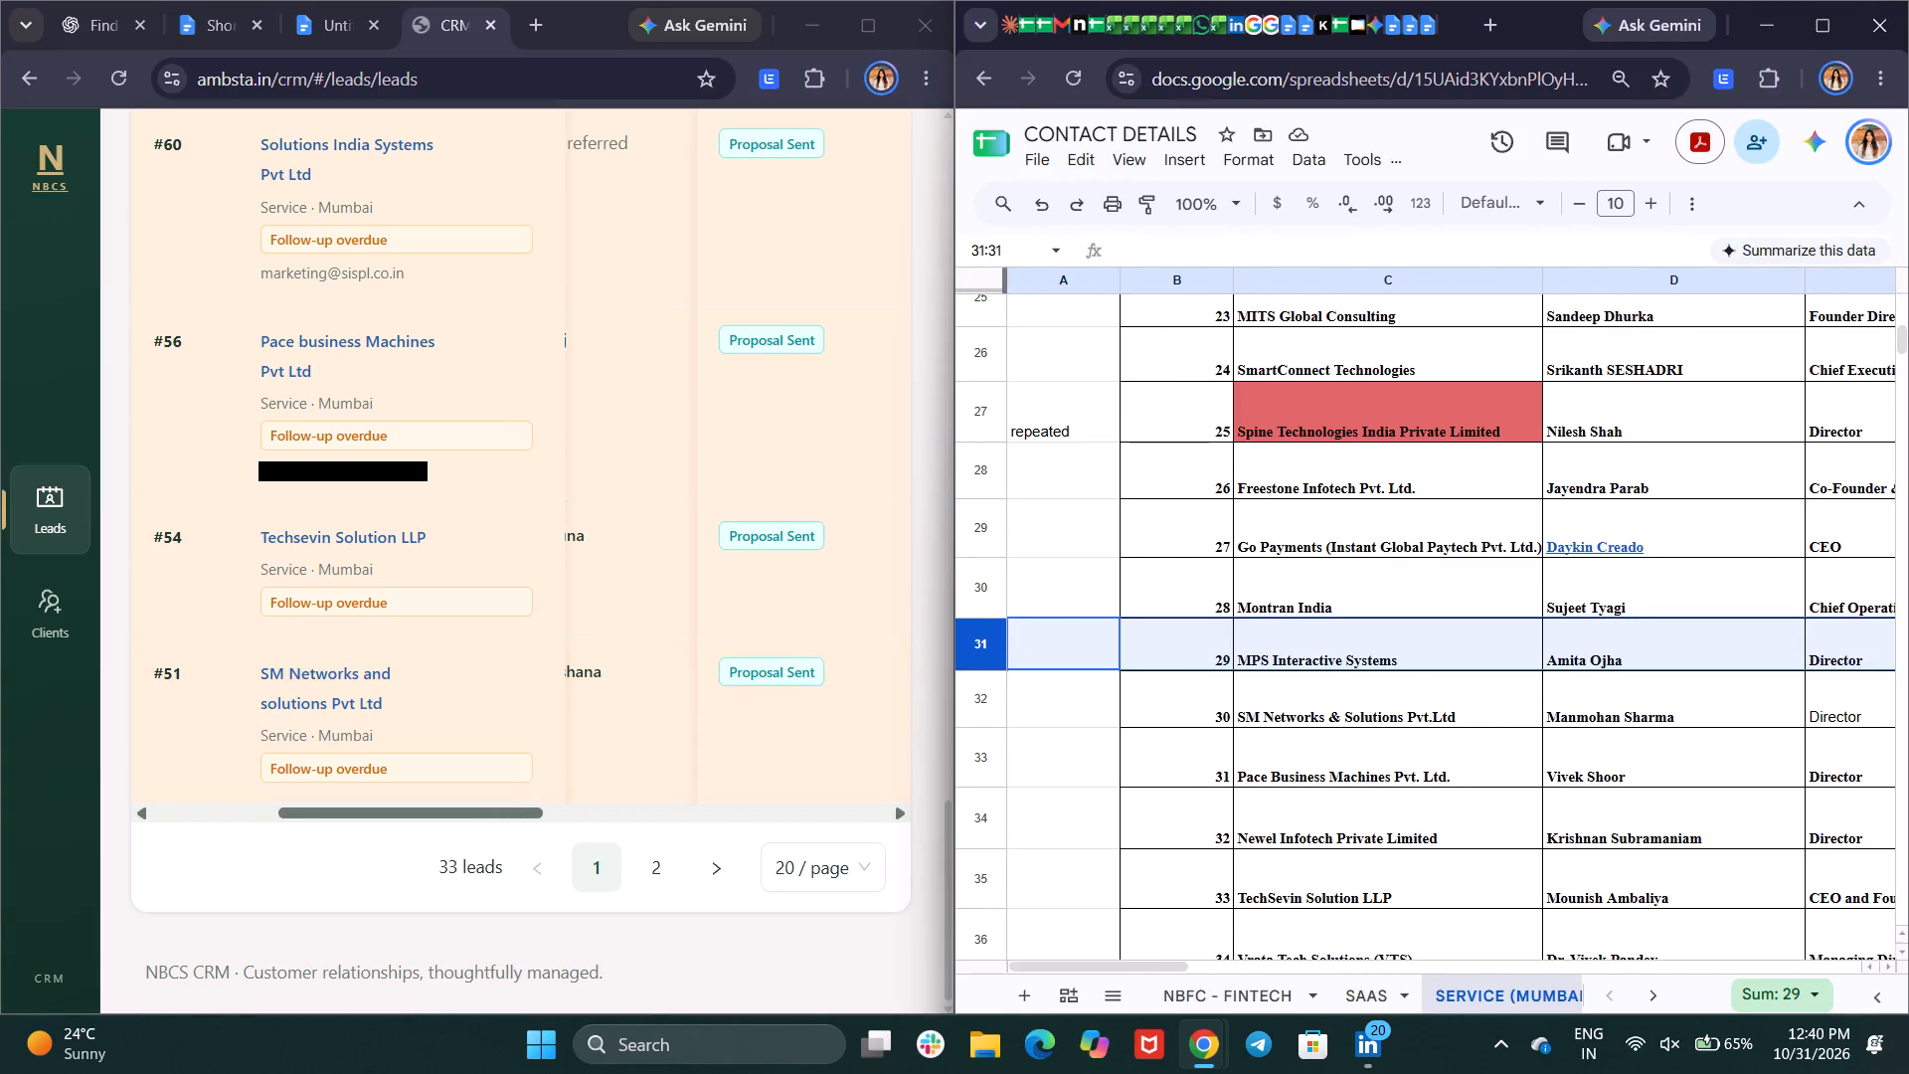
click(990, 651)
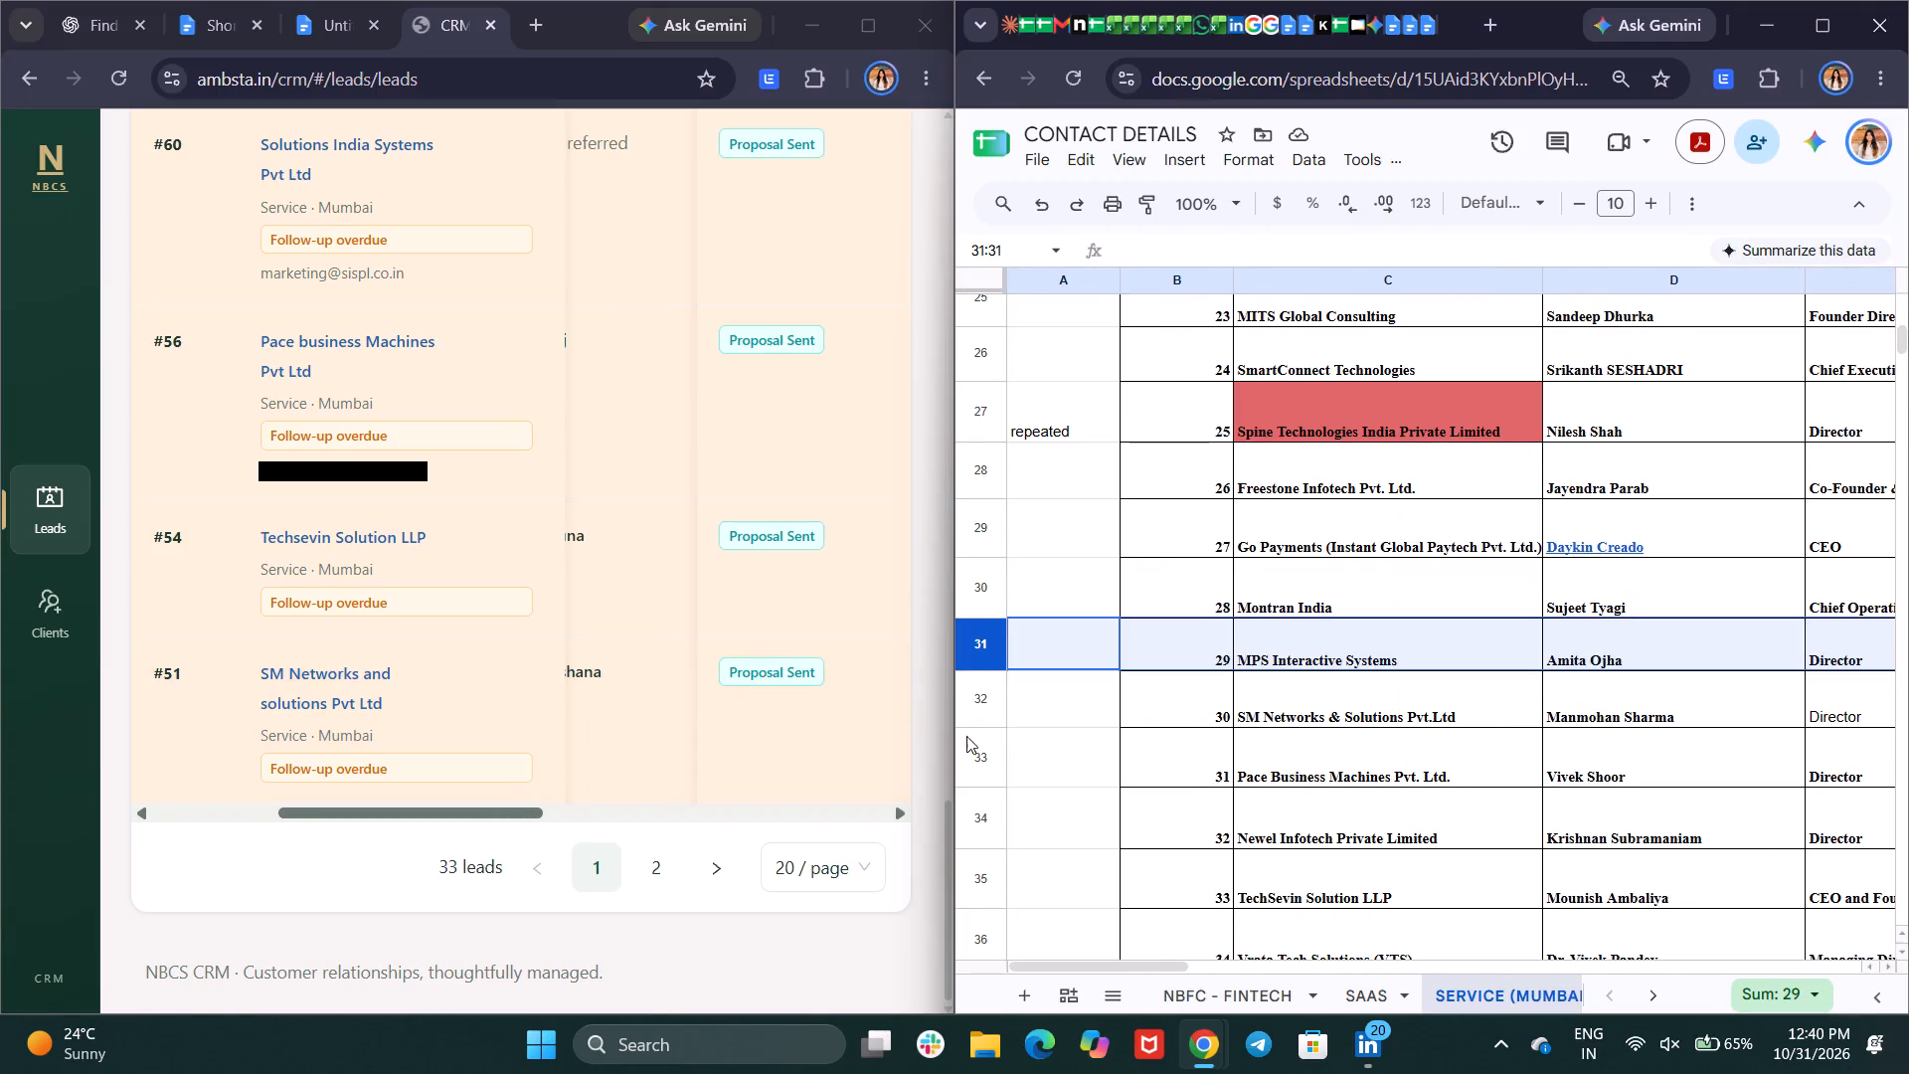
click(976, 715)
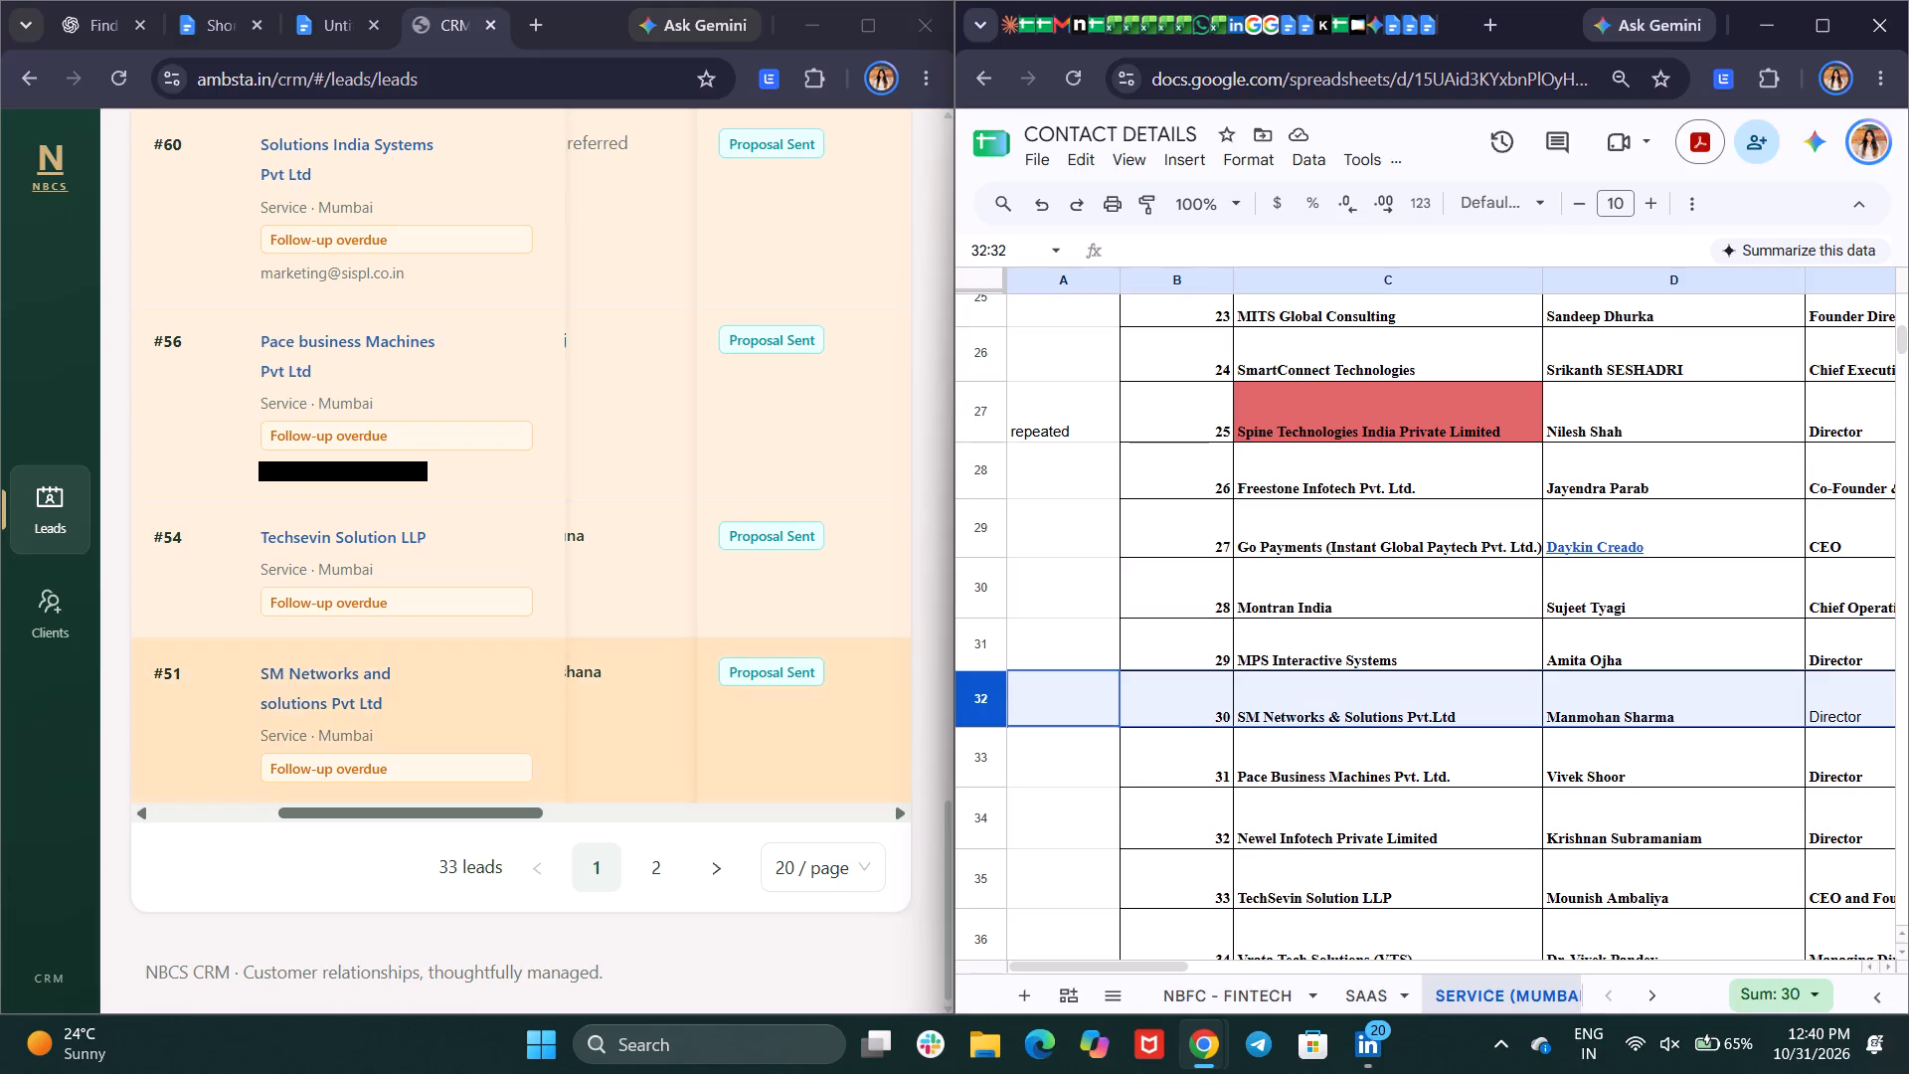
Send the proposal follow-up email for lead #51, SM Networks and solutions Pvt Ltd, review the delivery details and close the dialog.
click(520, 675)
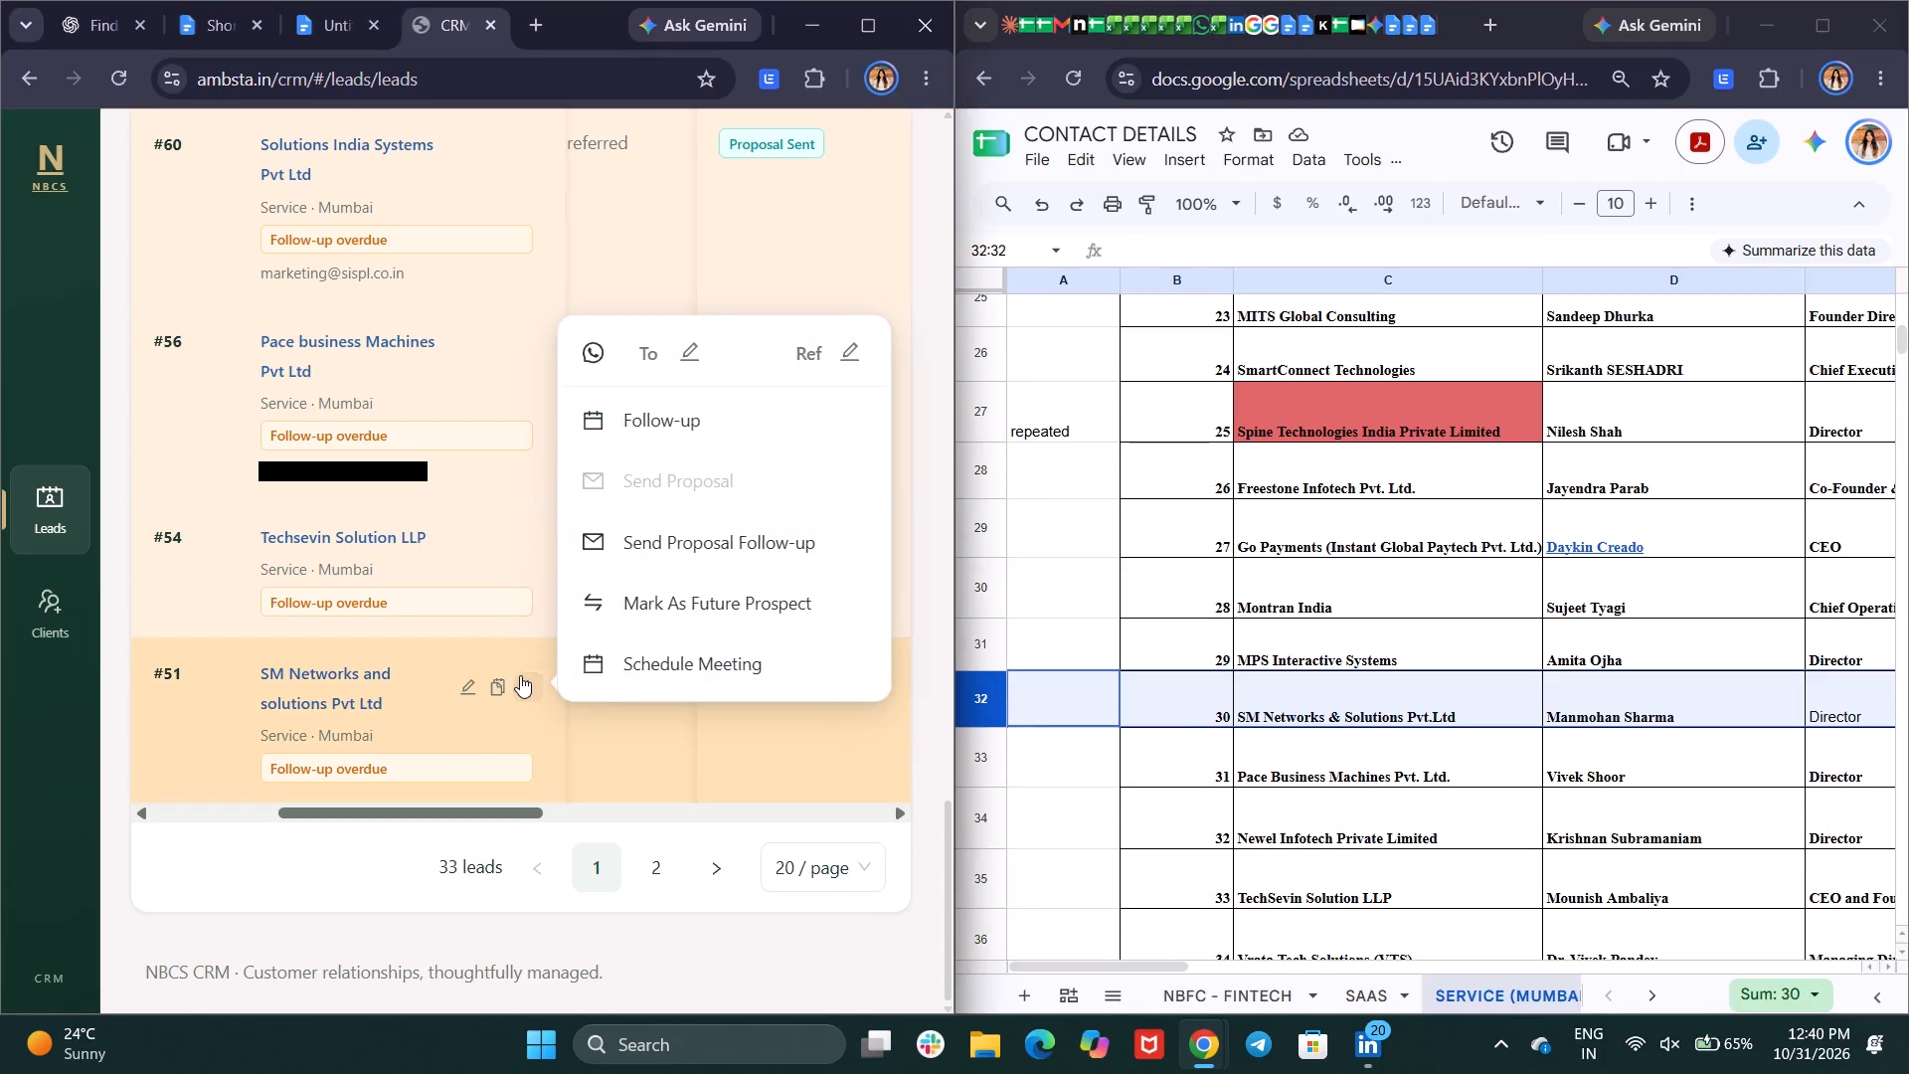
click(686, 564)
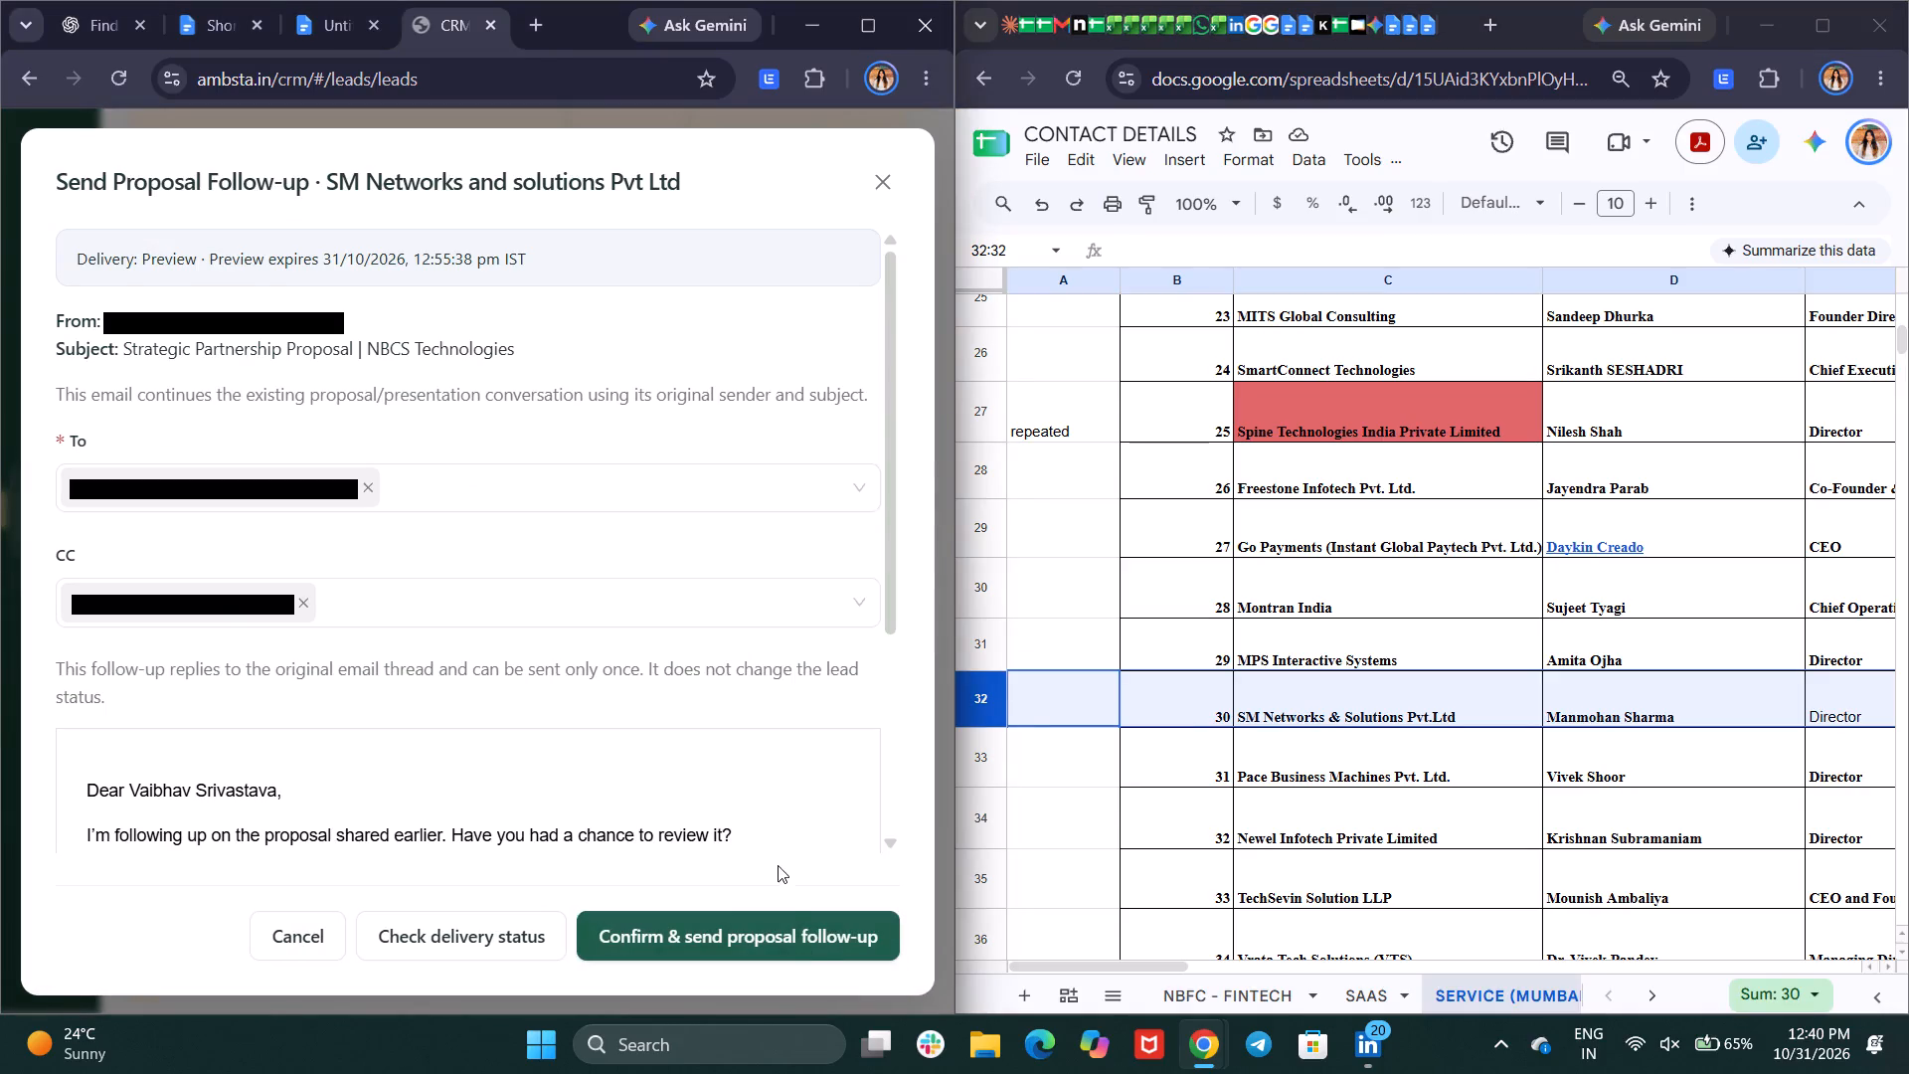
click(800, 948)
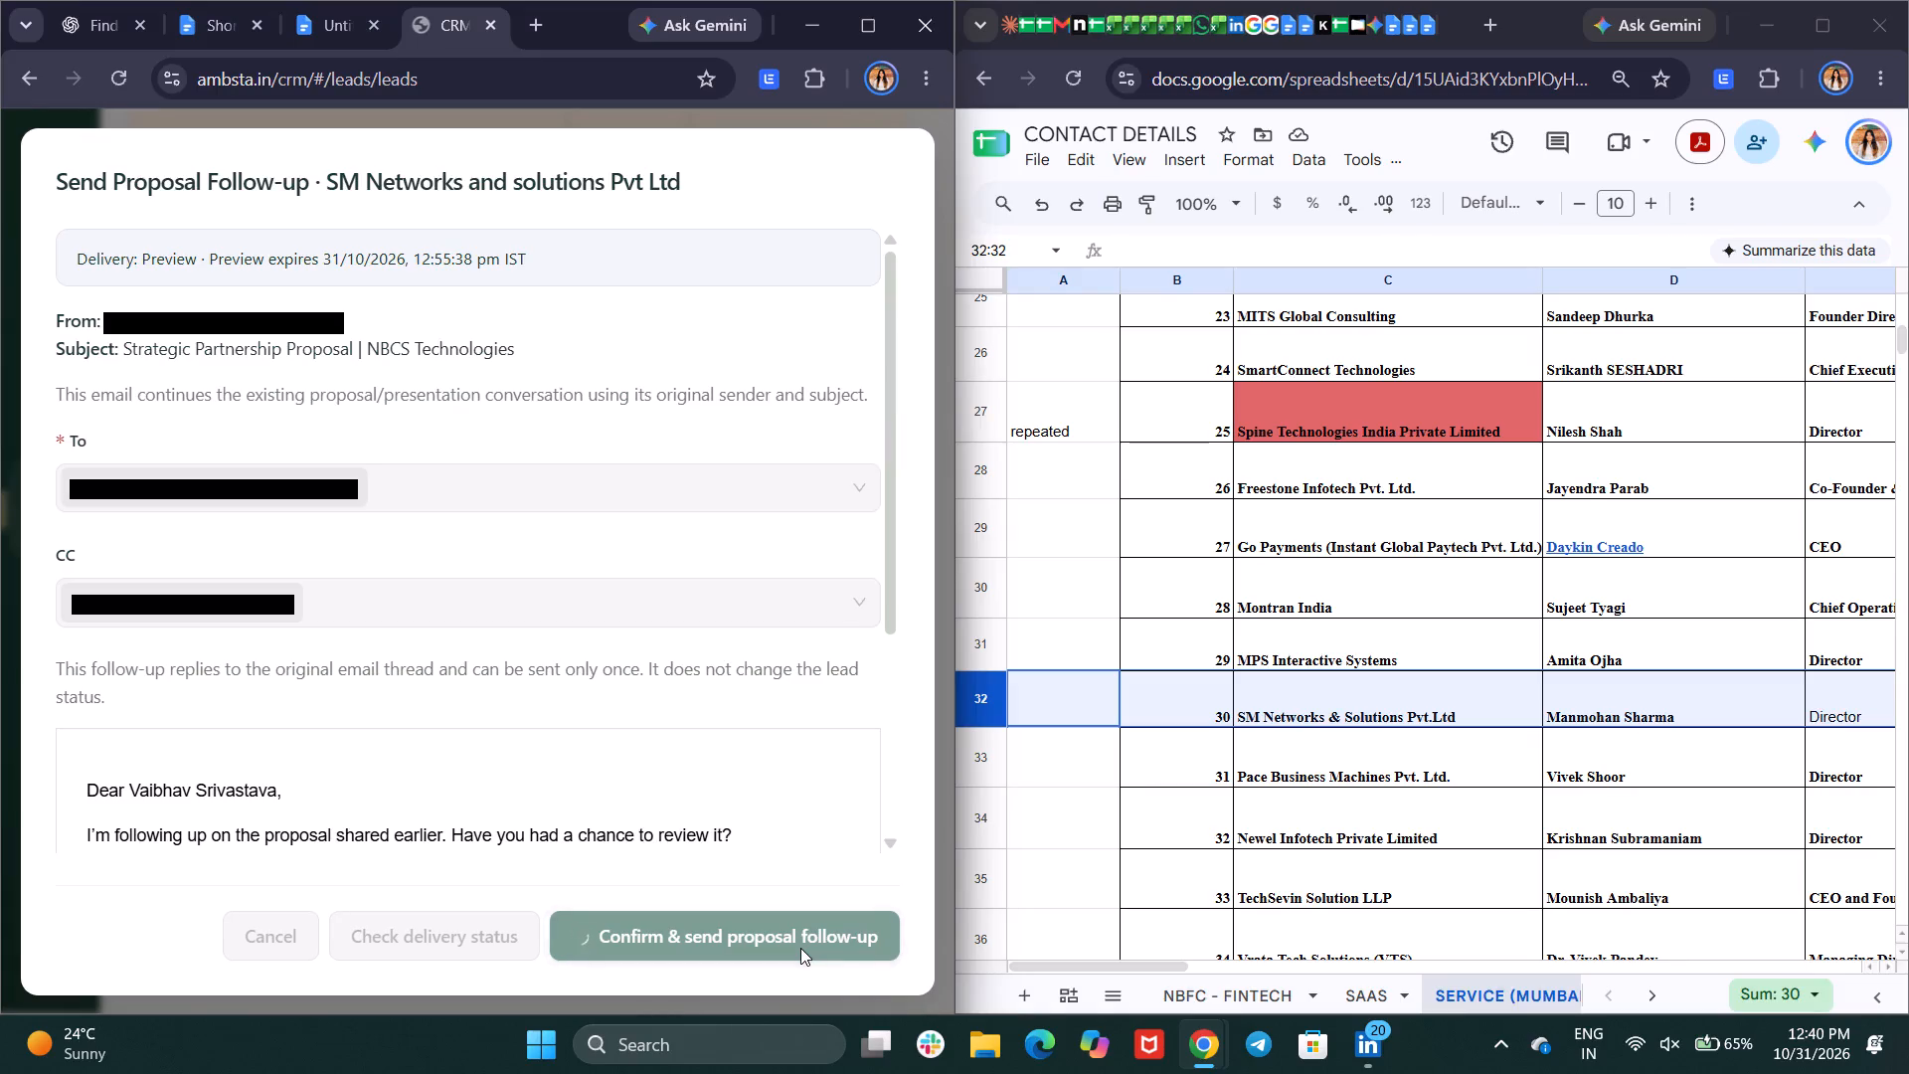
scroll(483, 599, down, 2)
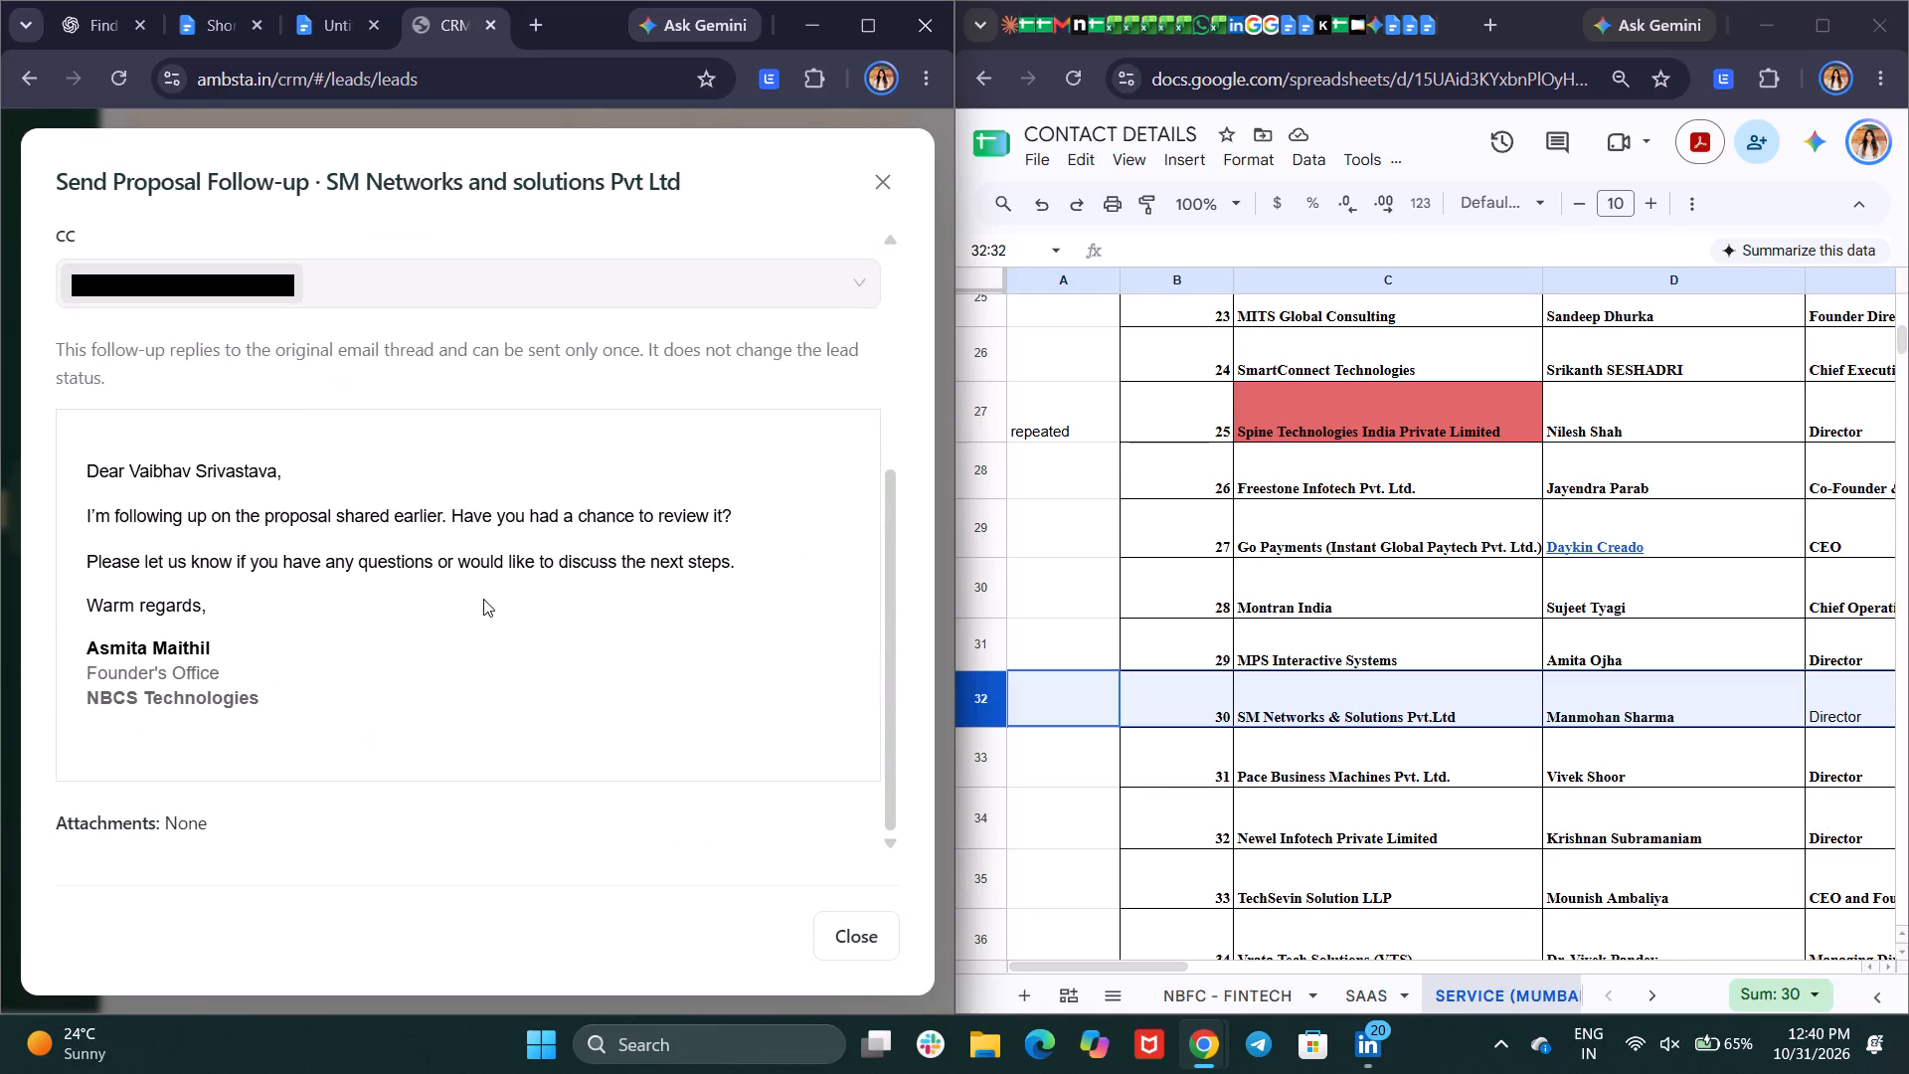
scroll(483, 599, down, 5)
scroll(393, 492, up, 4)
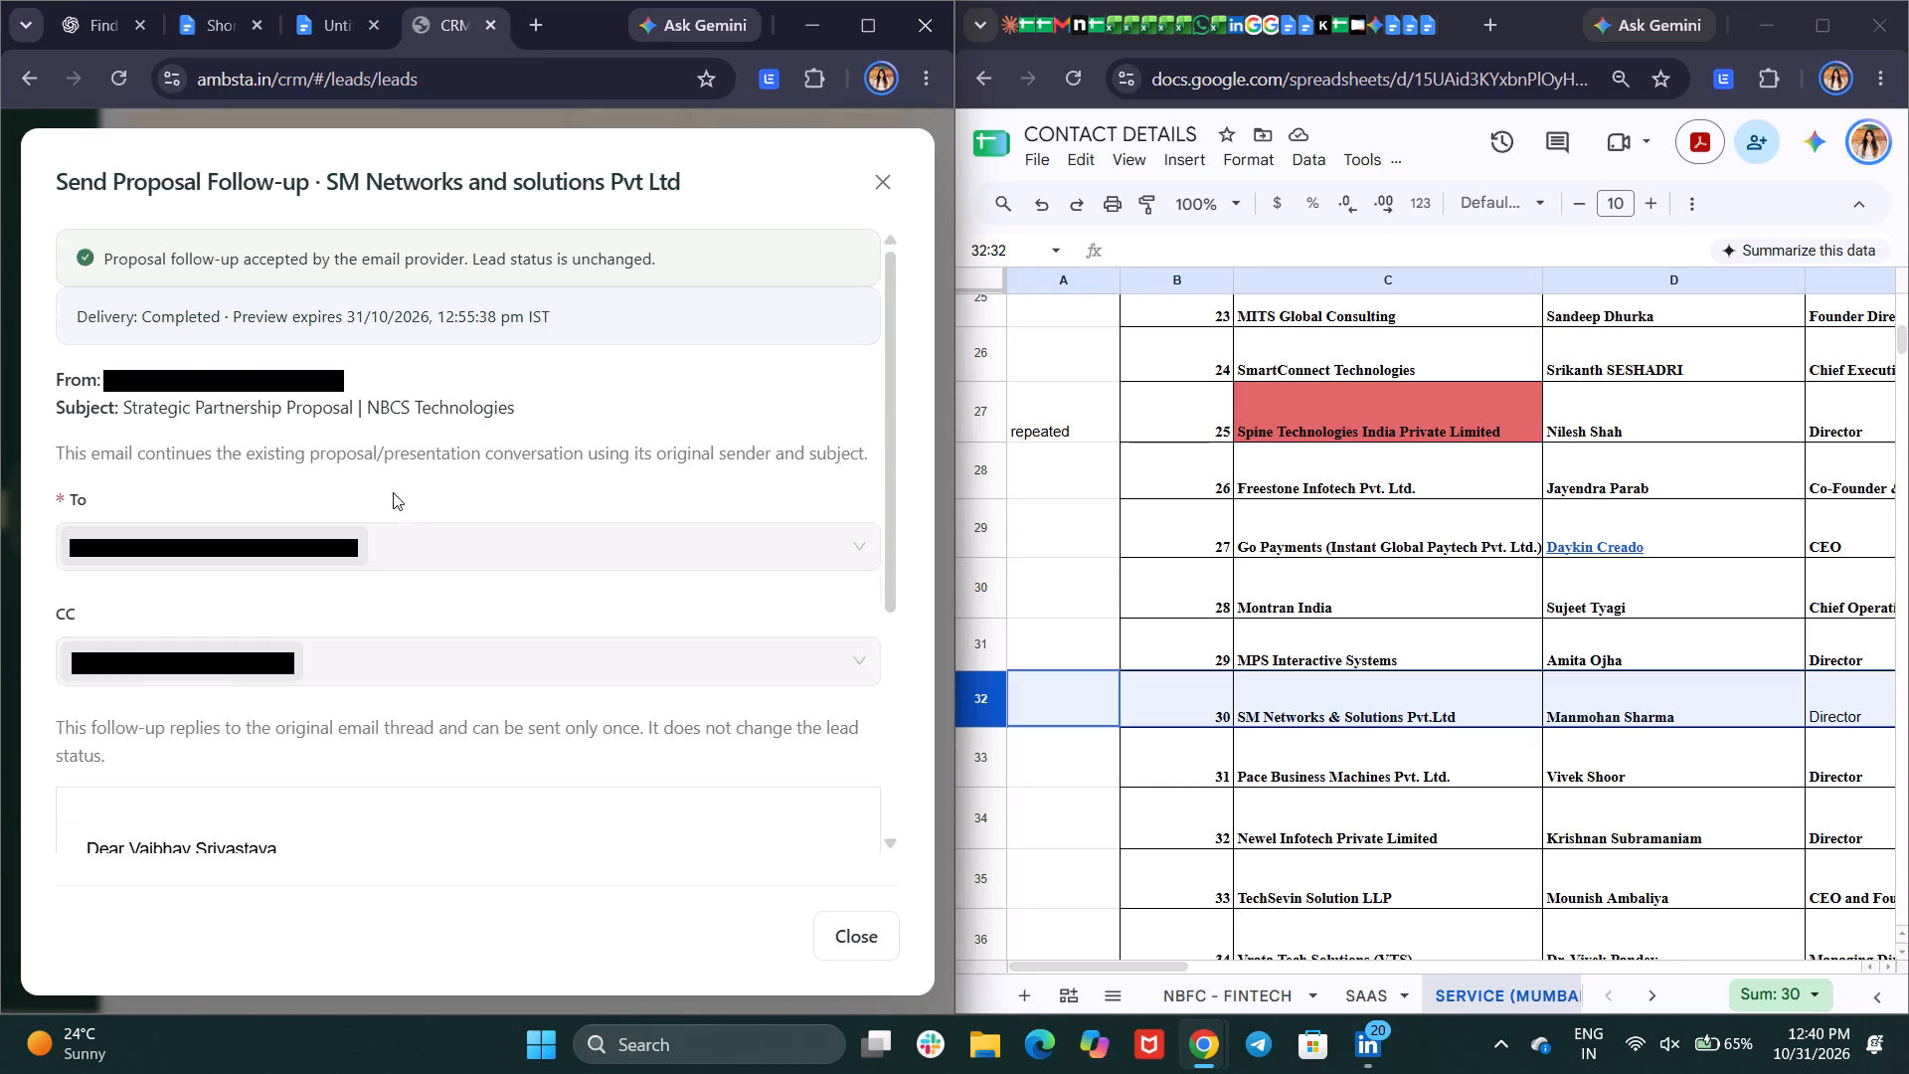
scroll(393, 492, up, 1)
click(878, 192)
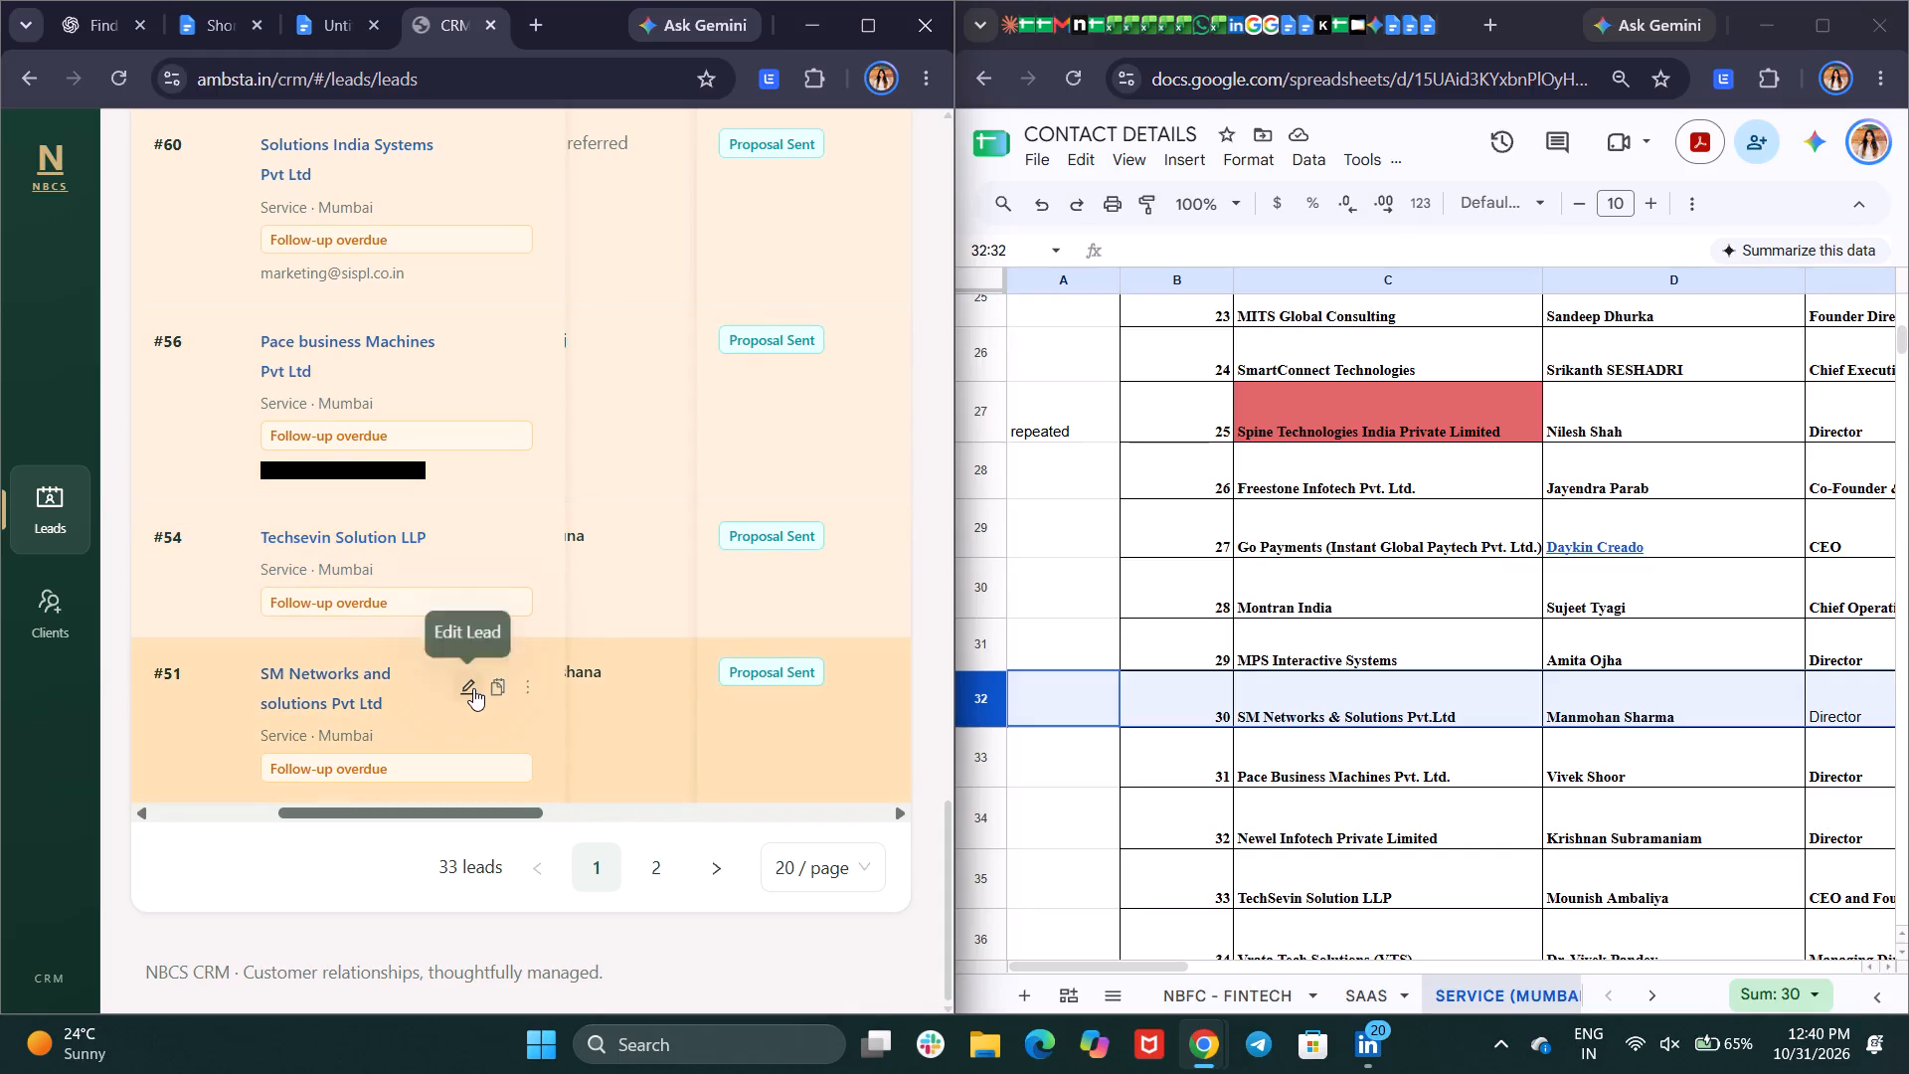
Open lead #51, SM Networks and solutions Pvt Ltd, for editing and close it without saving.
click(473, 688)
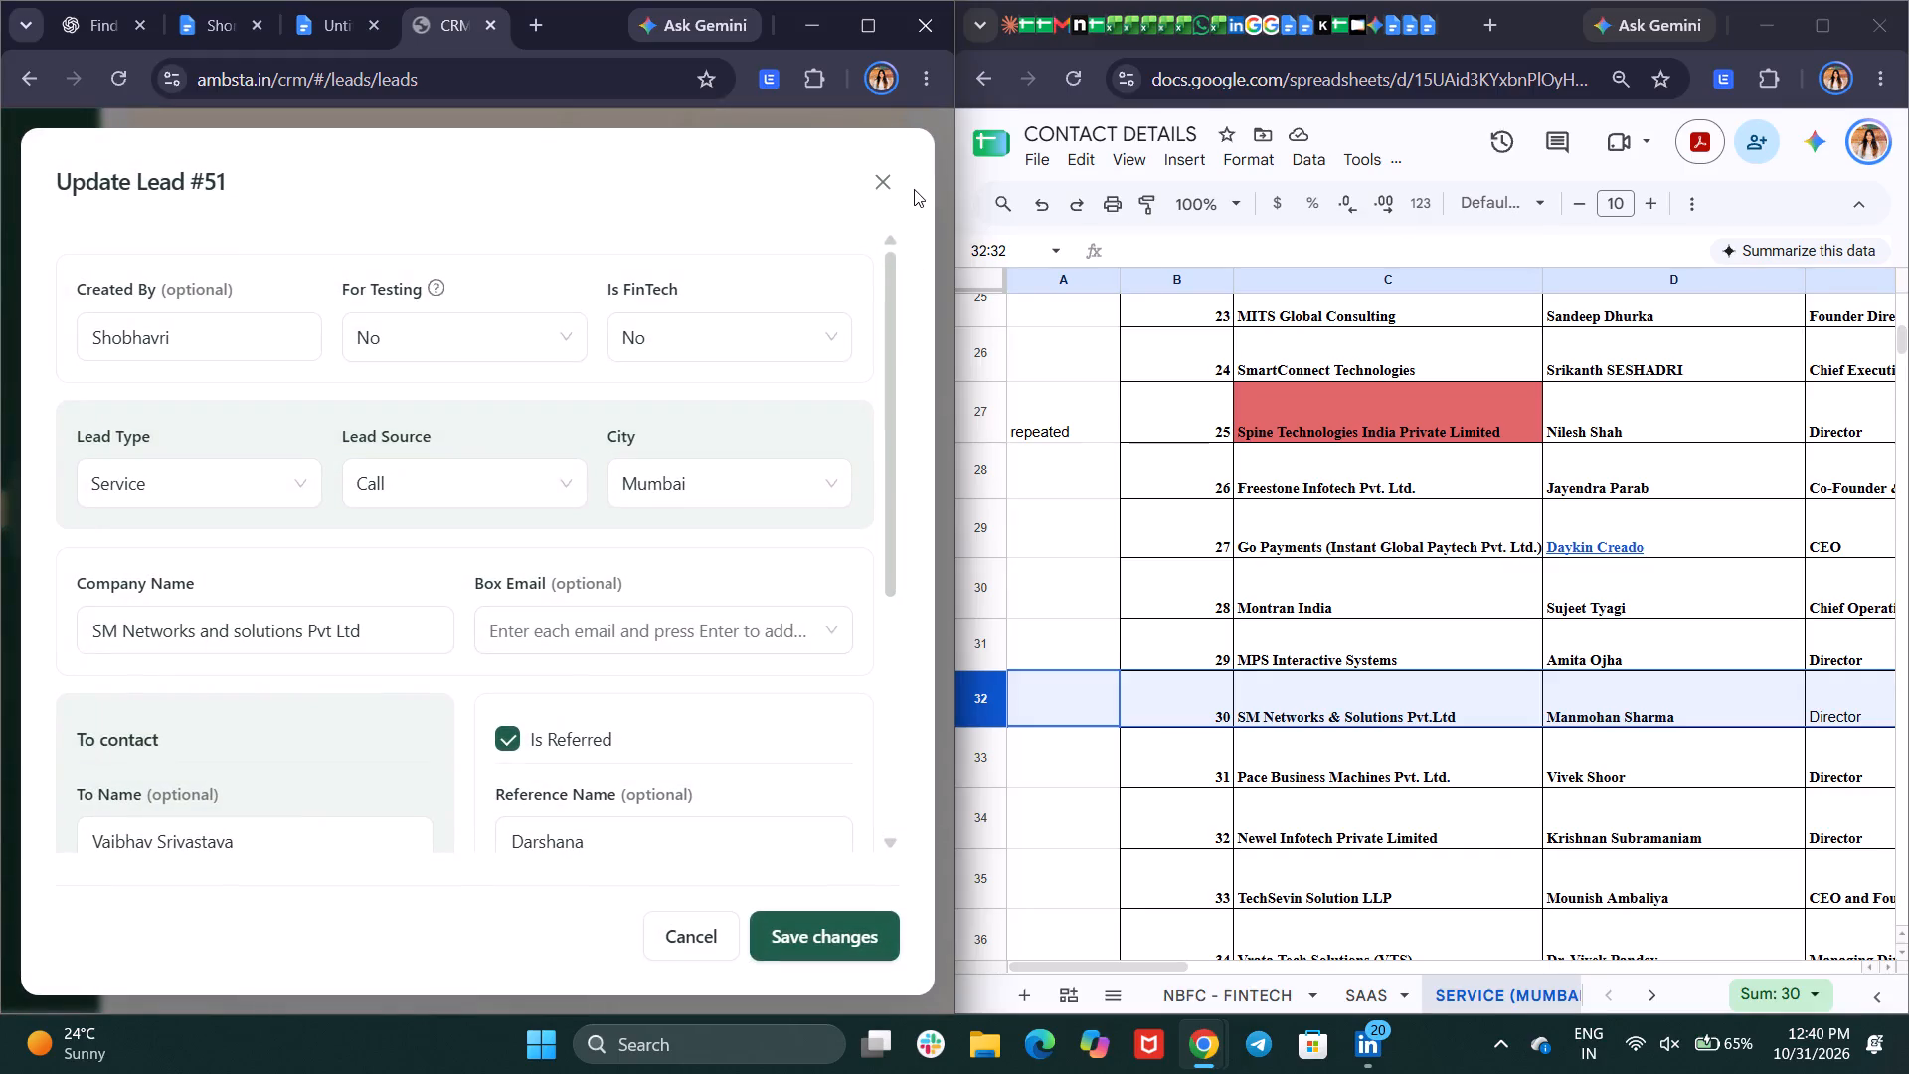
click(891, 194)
Open the follow-up entry for lead #51, SM Networks and solutions Pvt Ltd, and enter the remark "Sent follow up through mail.".
click(516, 682)
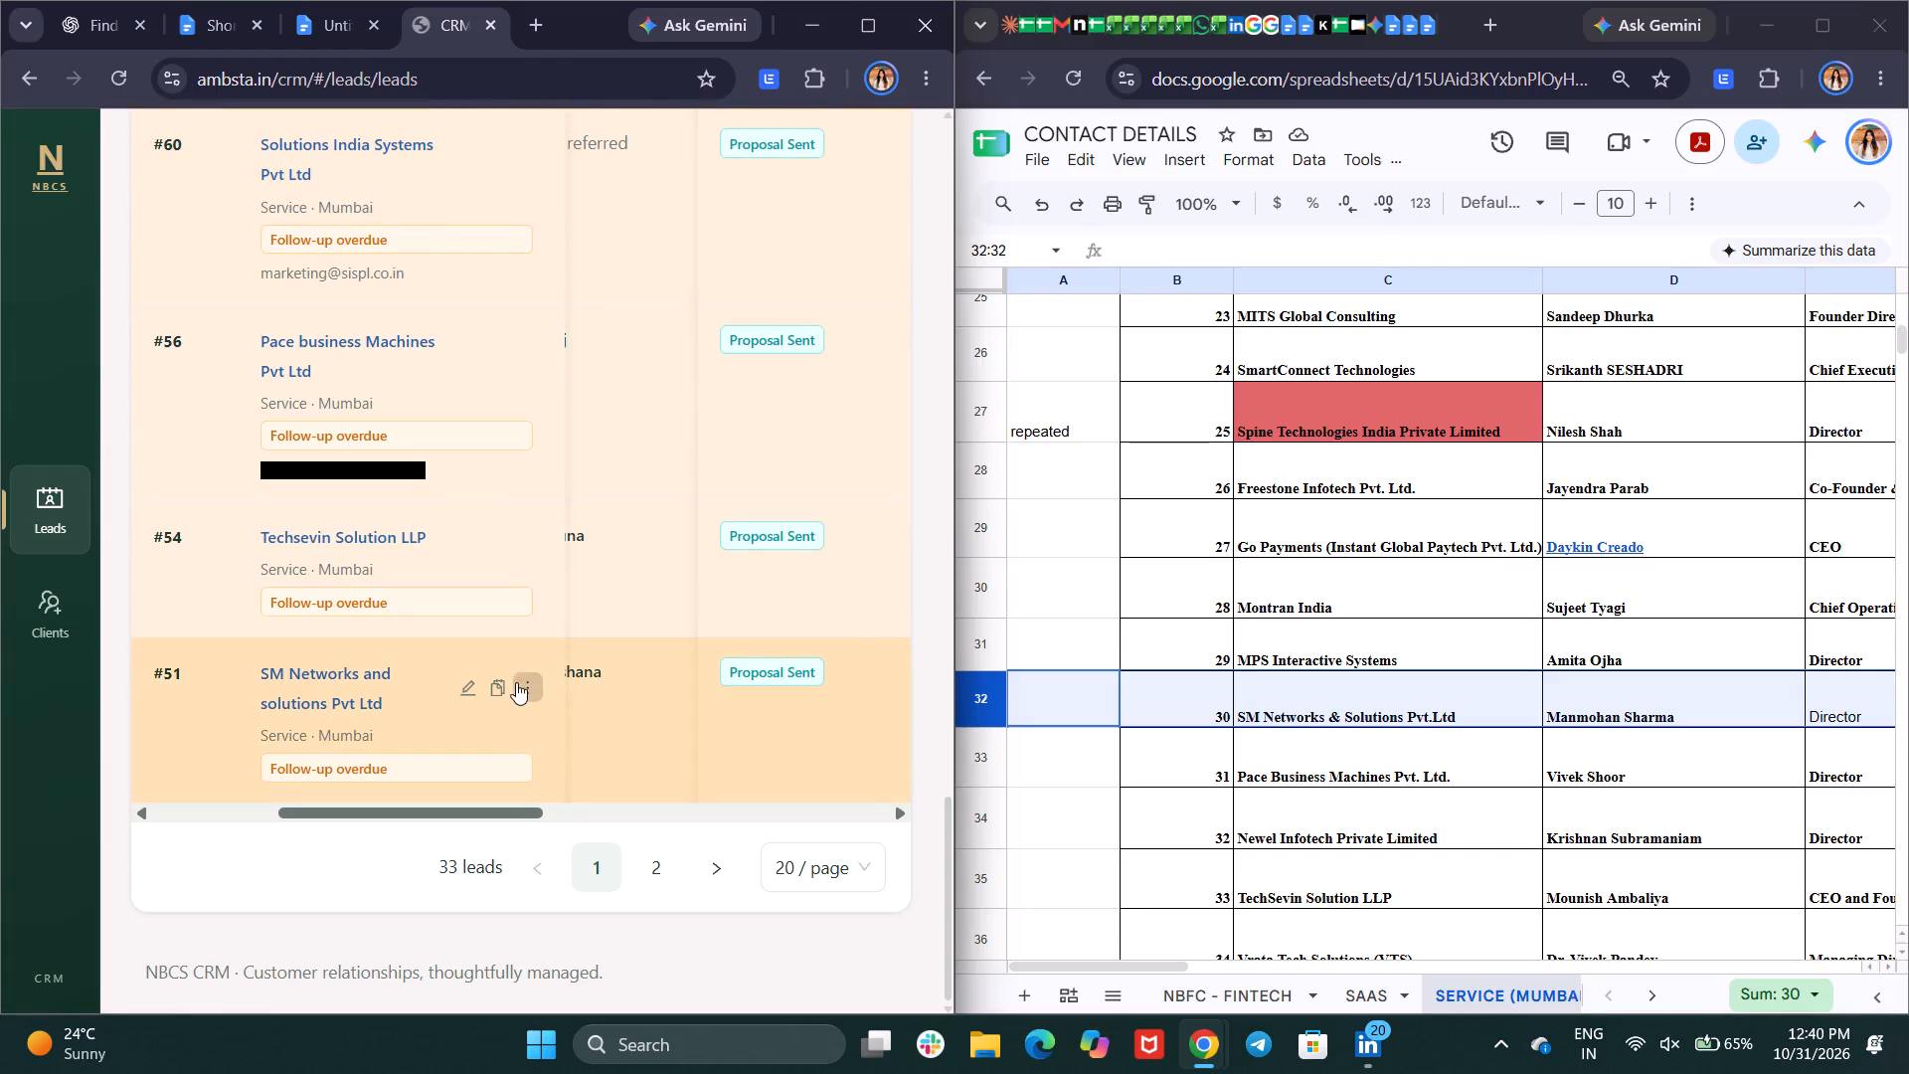
click(726, 426)
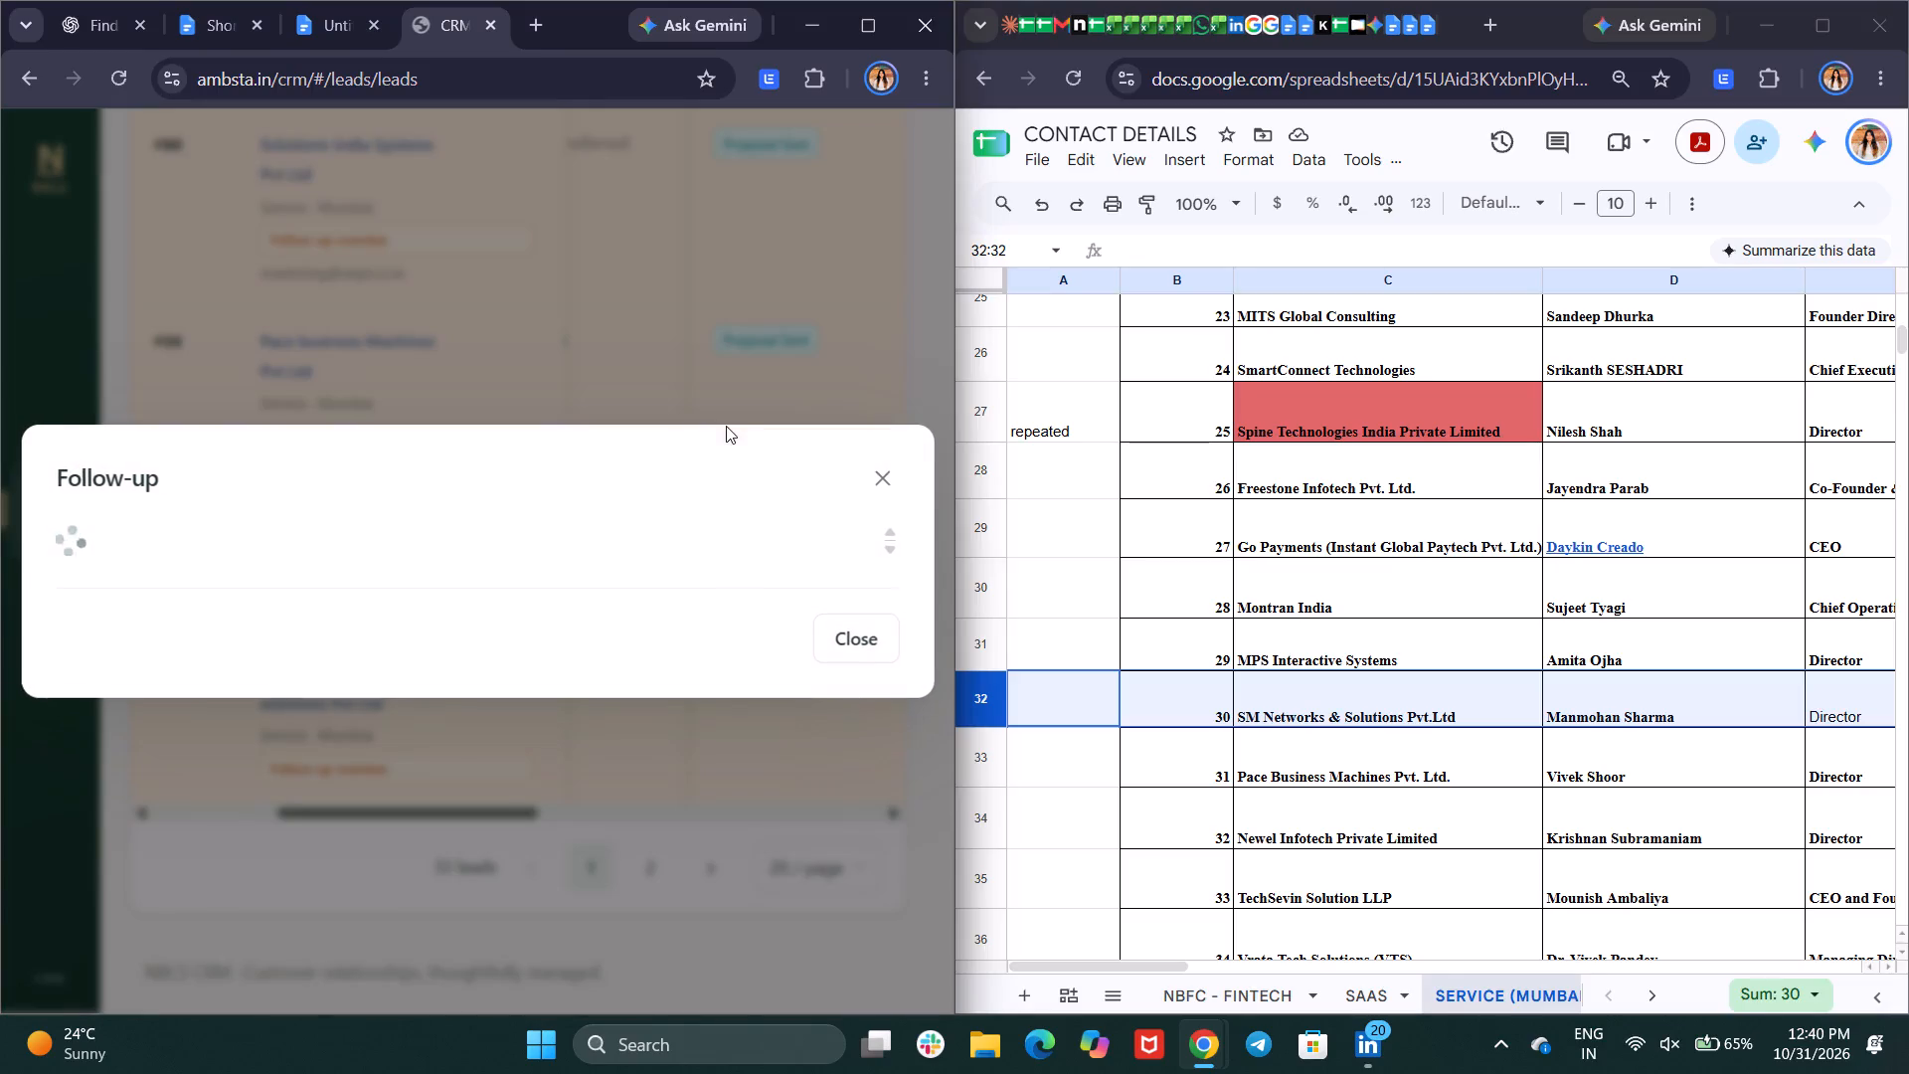
scroll(371, 691, down, 2)
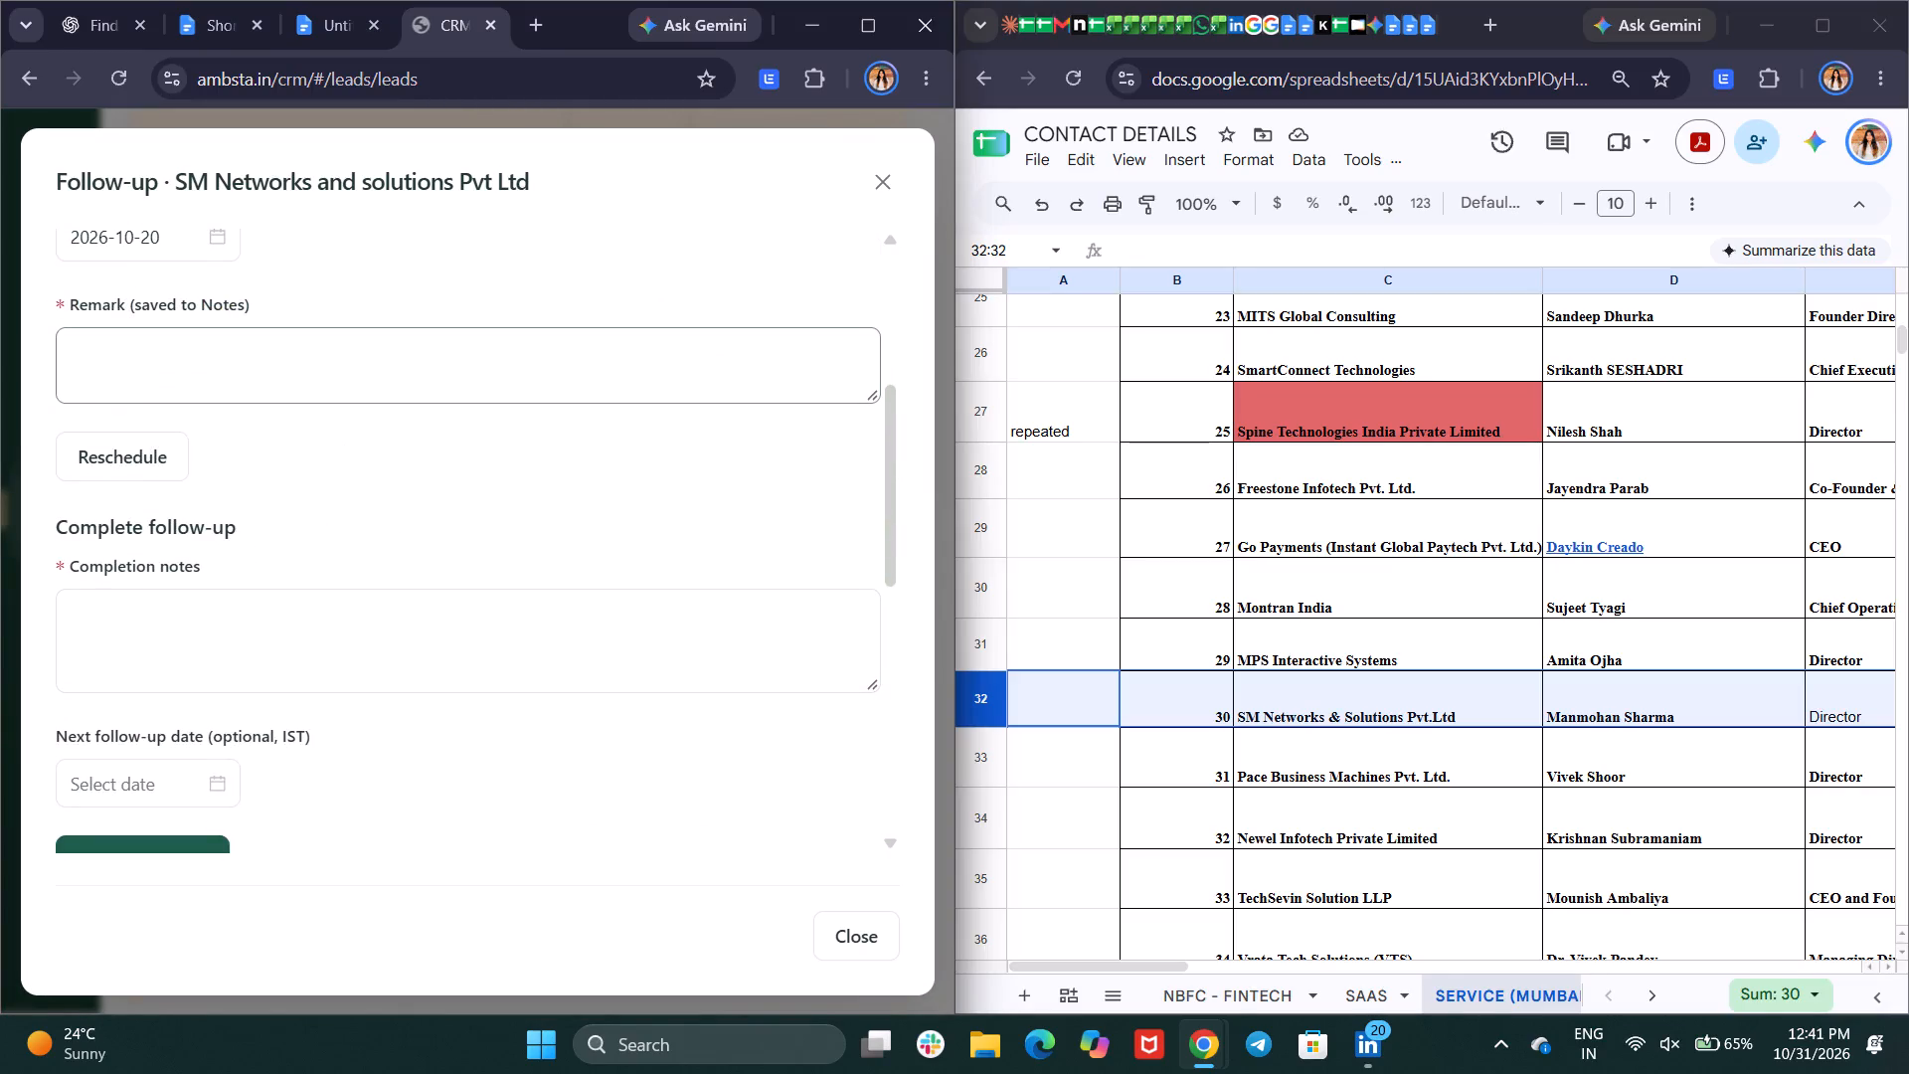
click(372, 378)
text(entr e)
key(BackSpace)
key(BackSpace)
key(BackSpace)
key(space)
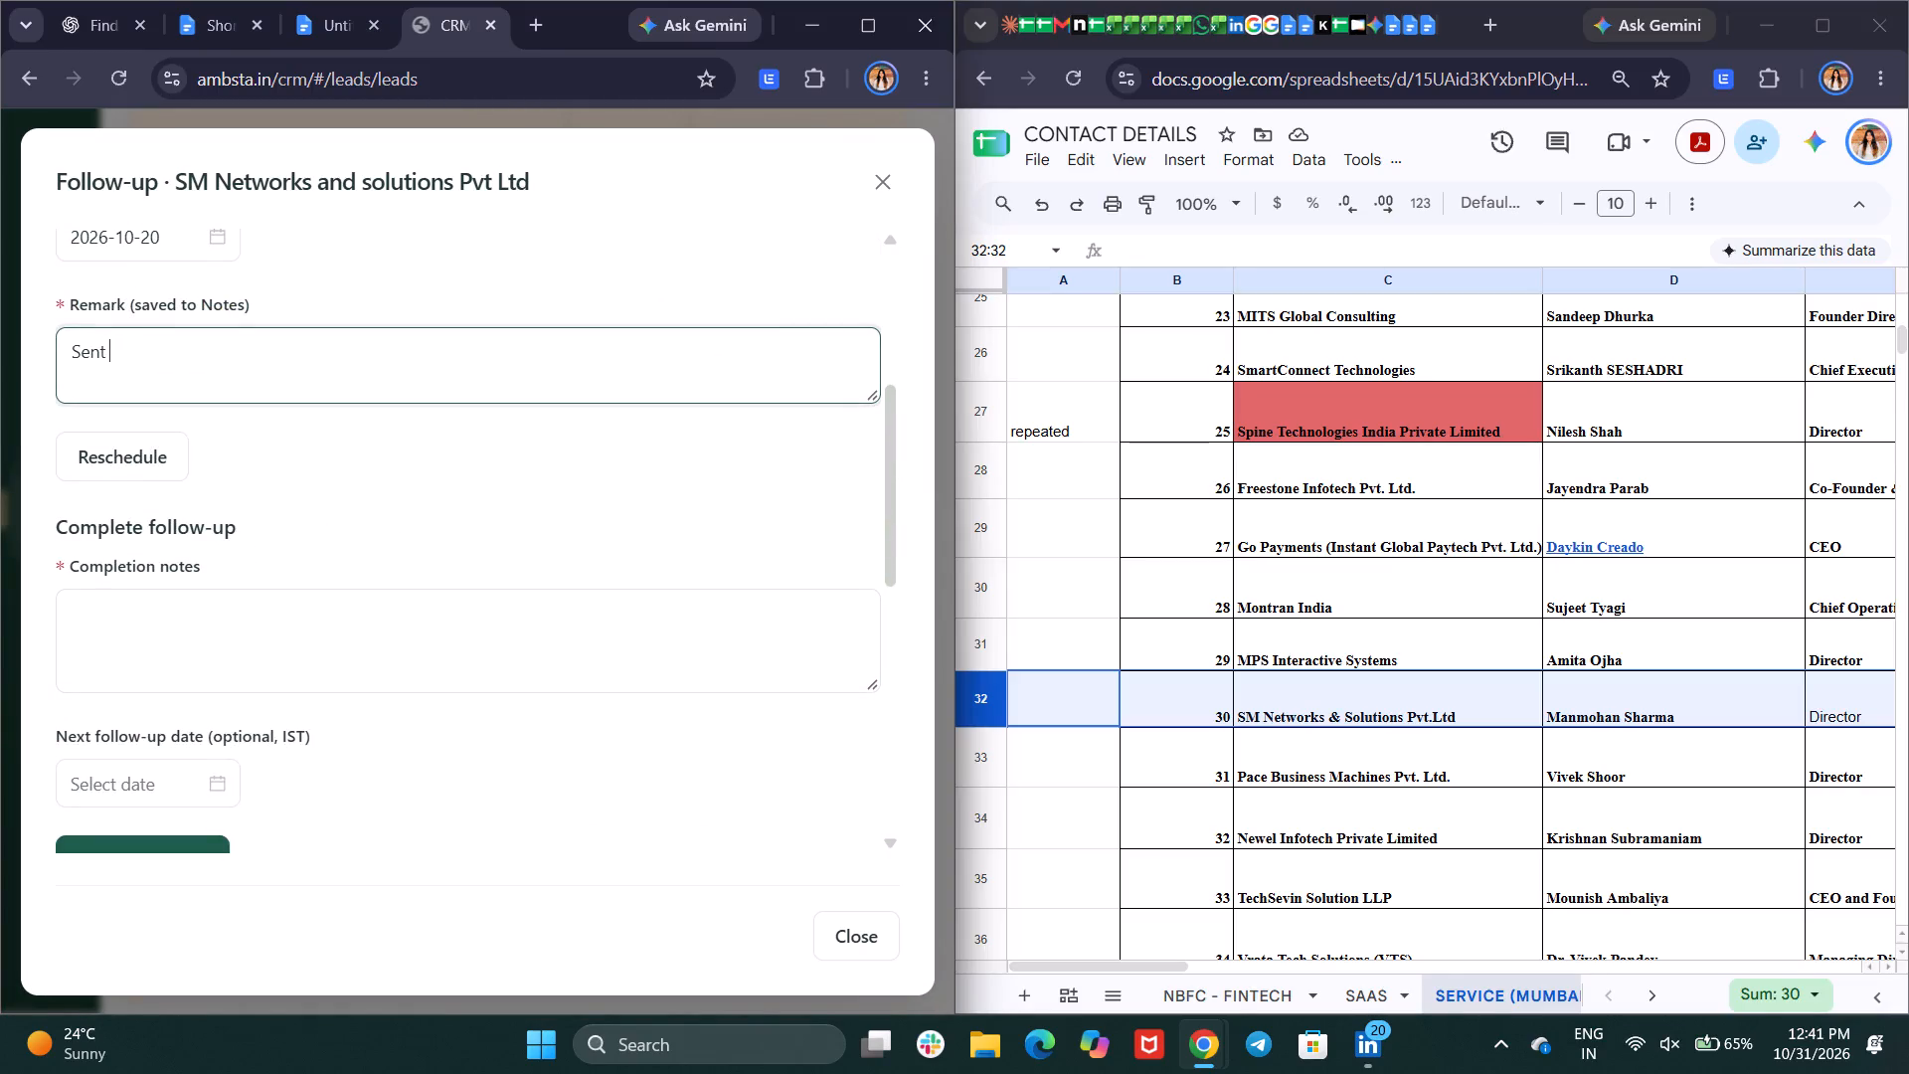
text(follow up through mail.)
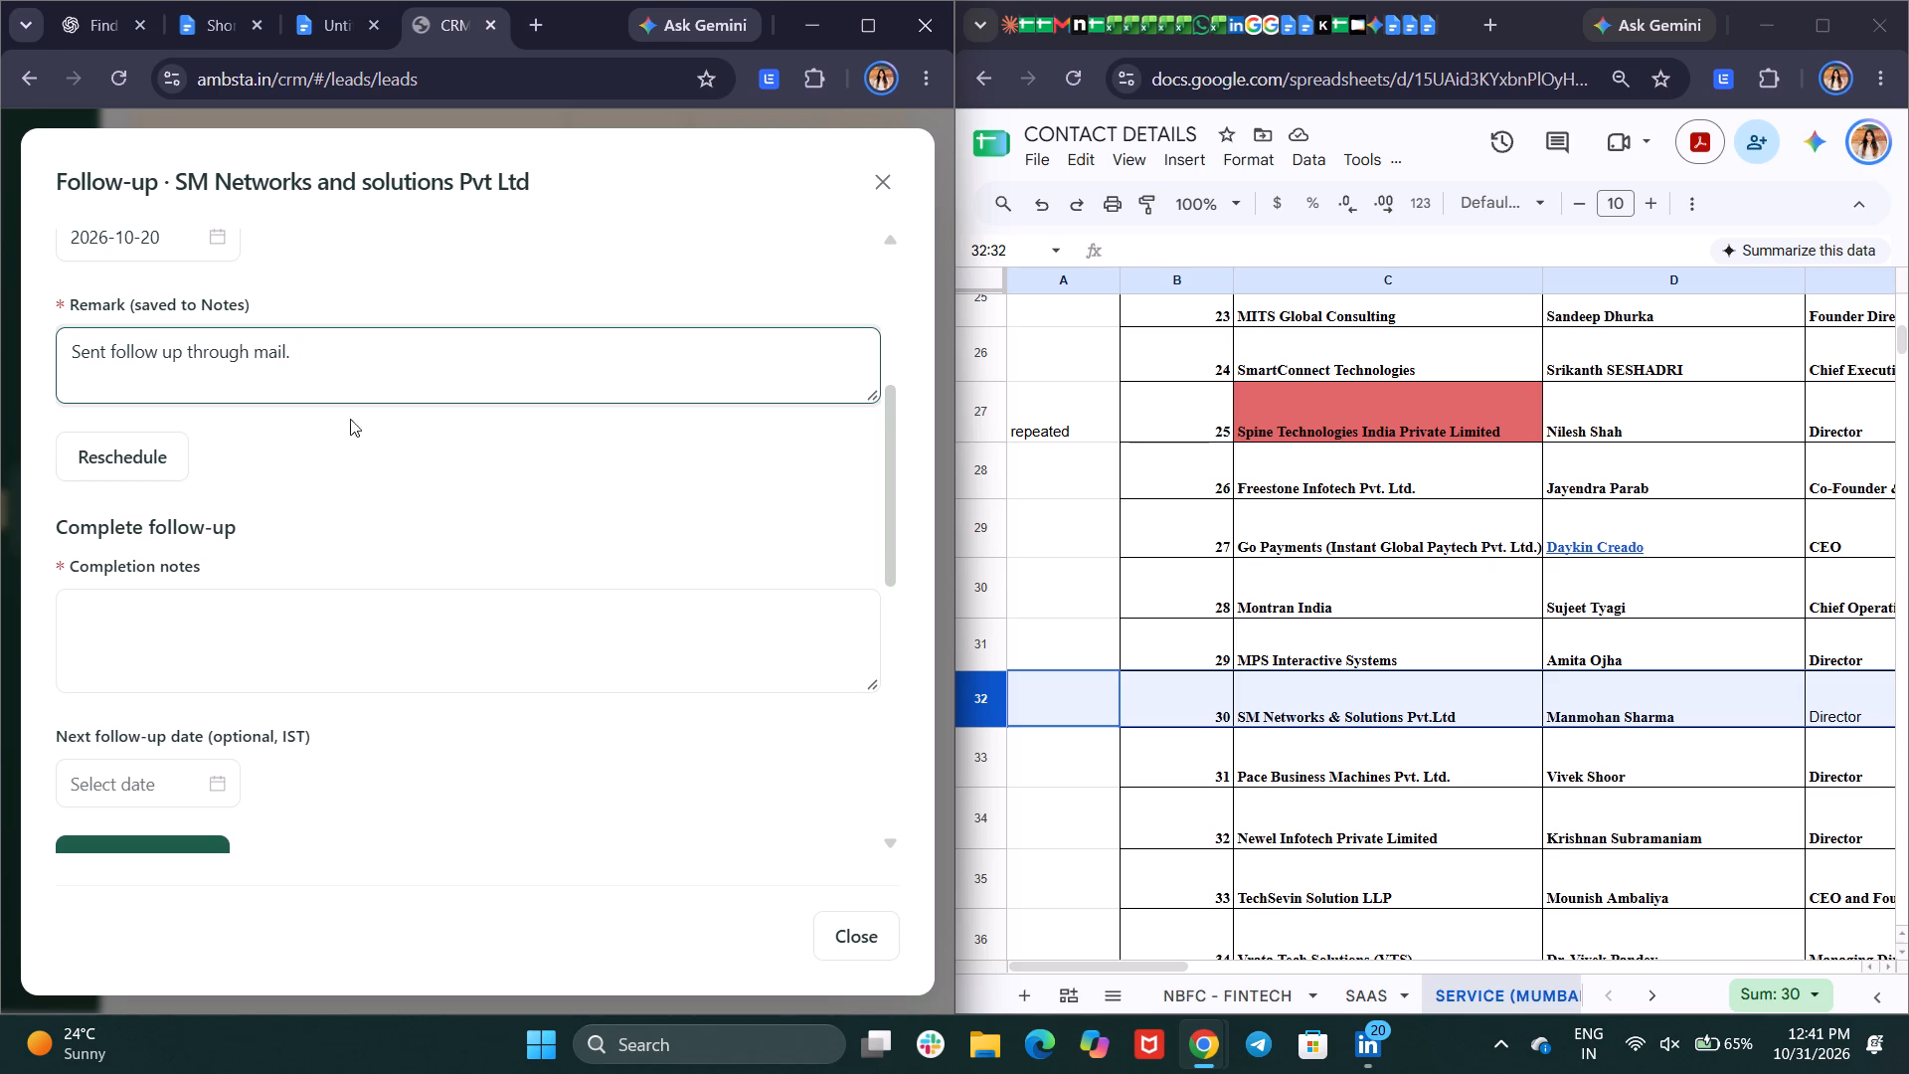
Add the completion notes "Sent follow up through mail.", mark lead #51's follow-up completed and close the dialog.
click(227, 622)
key(s)
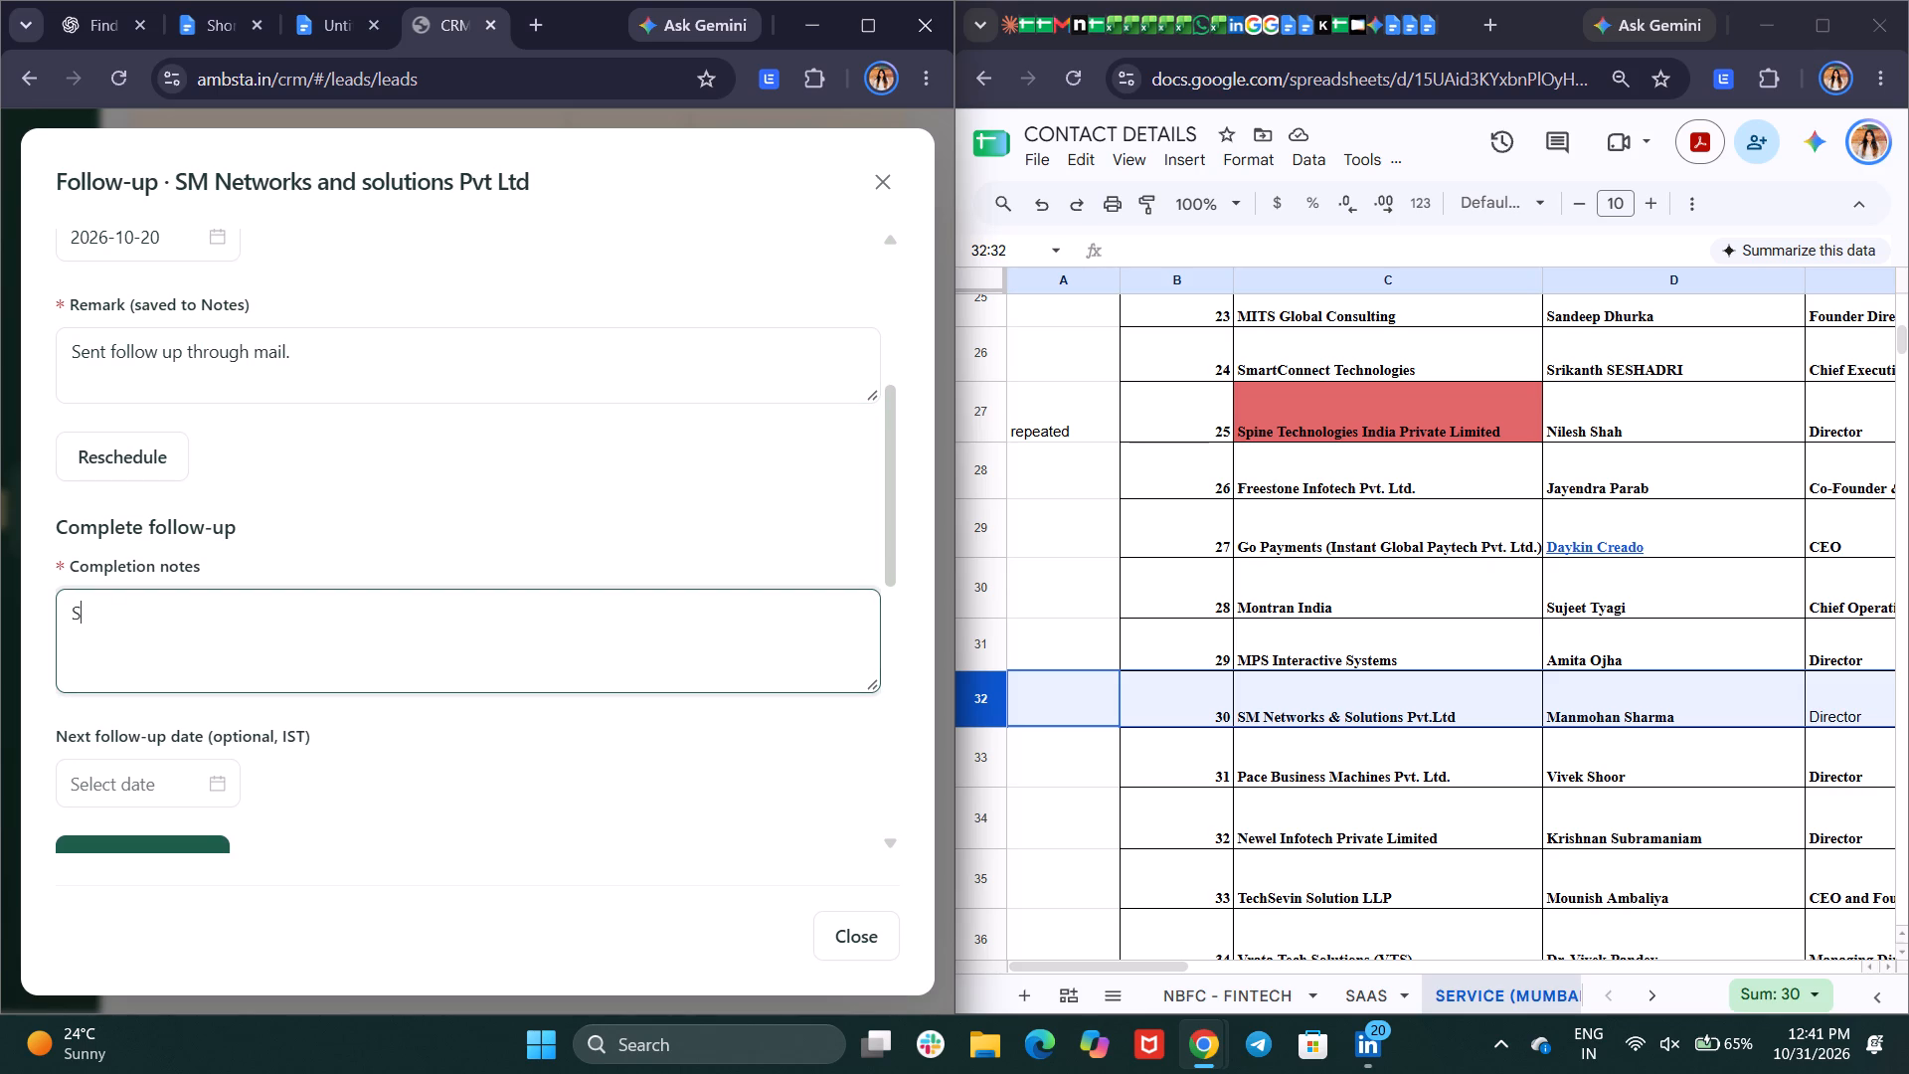
text(ent follow up through mail.)
click(216, 841)
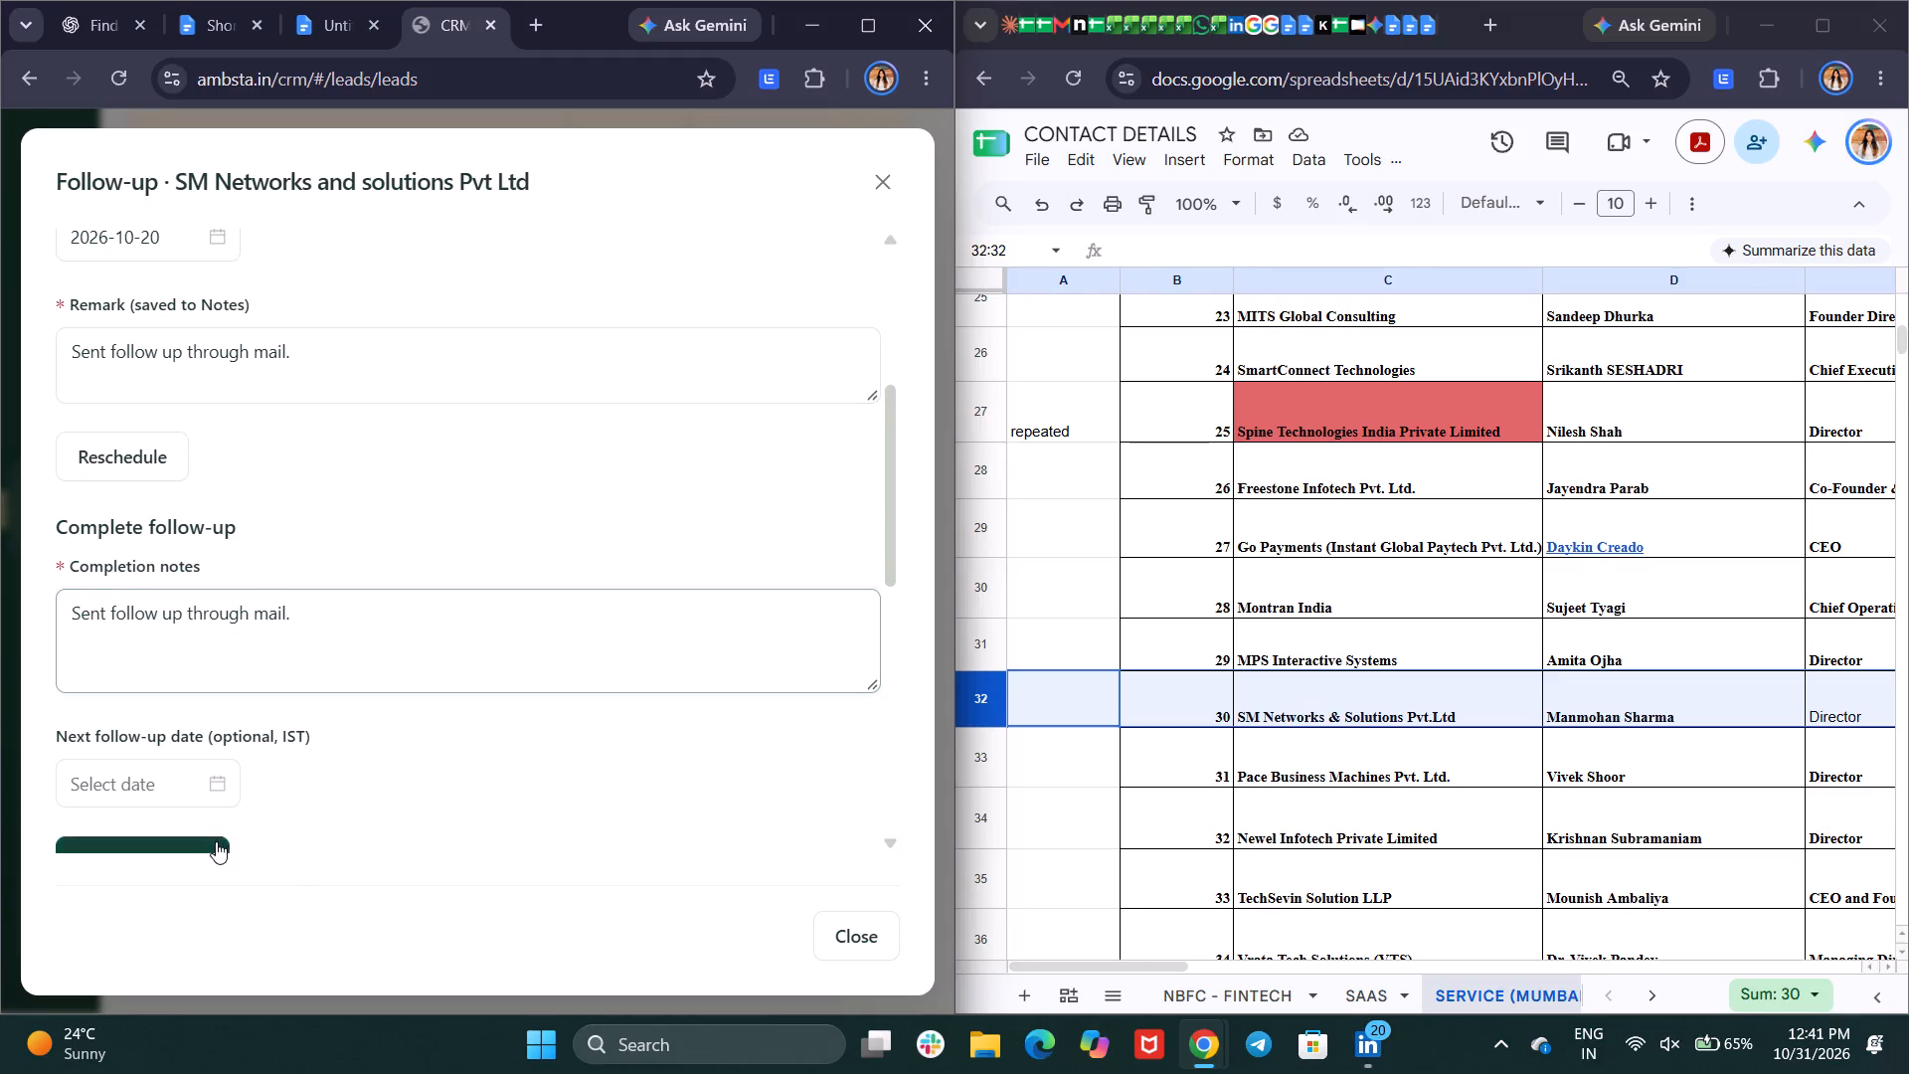
click(888, 173)
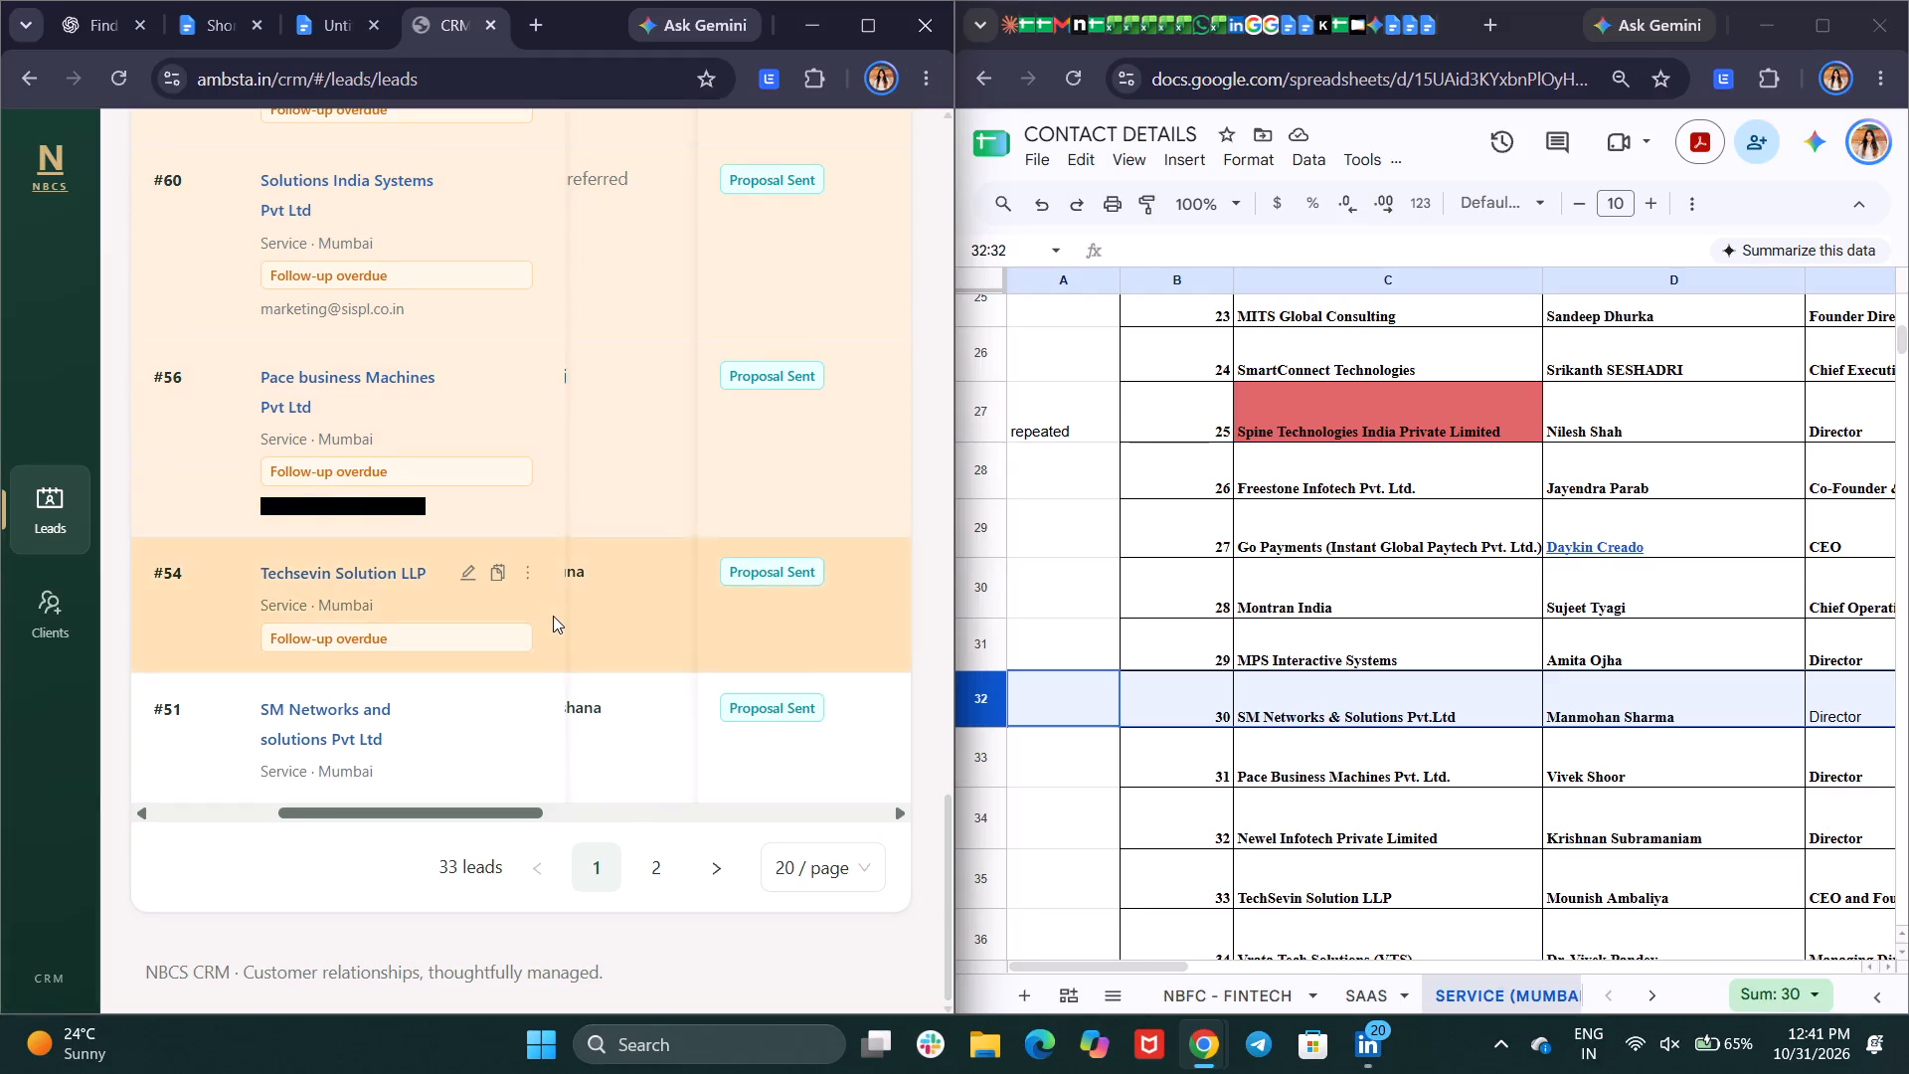
Select row 35, TechSevin Solution LLP, in the SERVICE (MUMBAI) sheet and check its contact and call notes against lead #54.
scroll(1433, 704, down, 1)
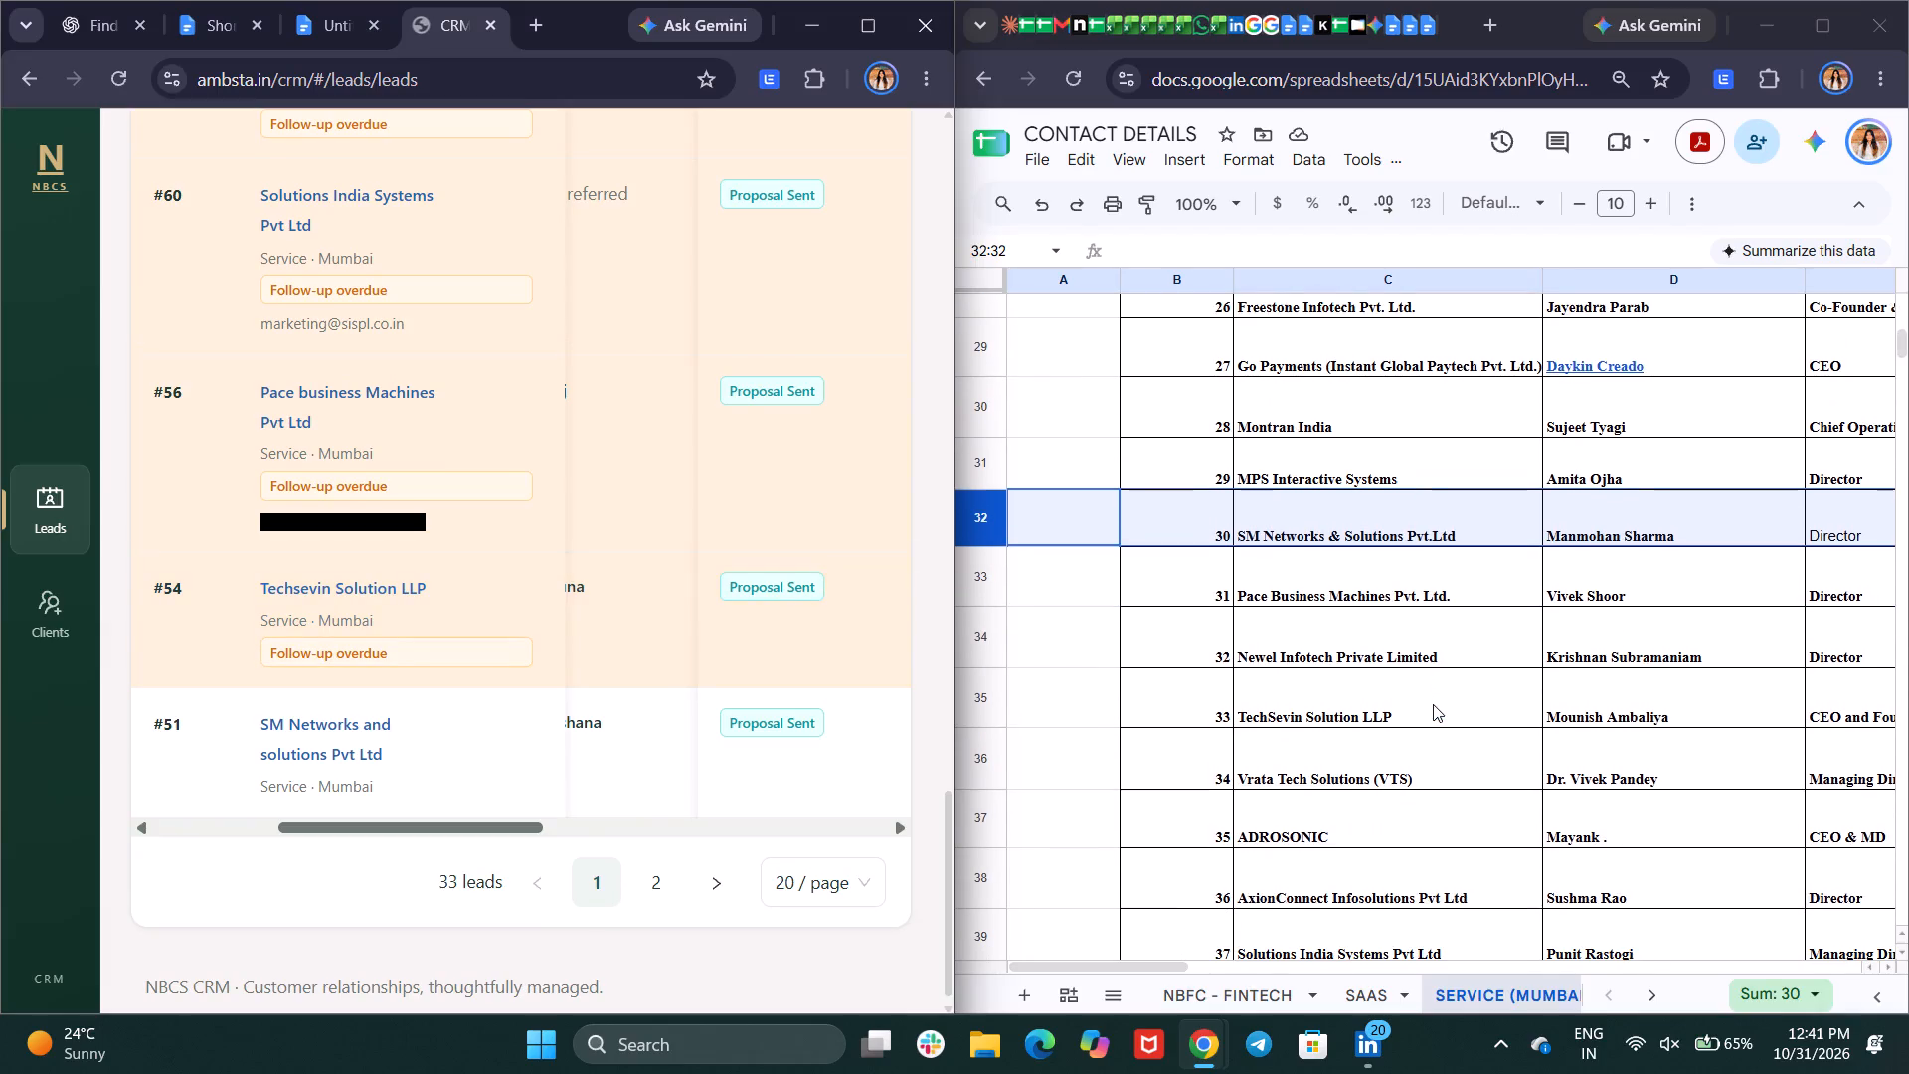
scroll(1433, 704, down, 1)
click(984, 705)
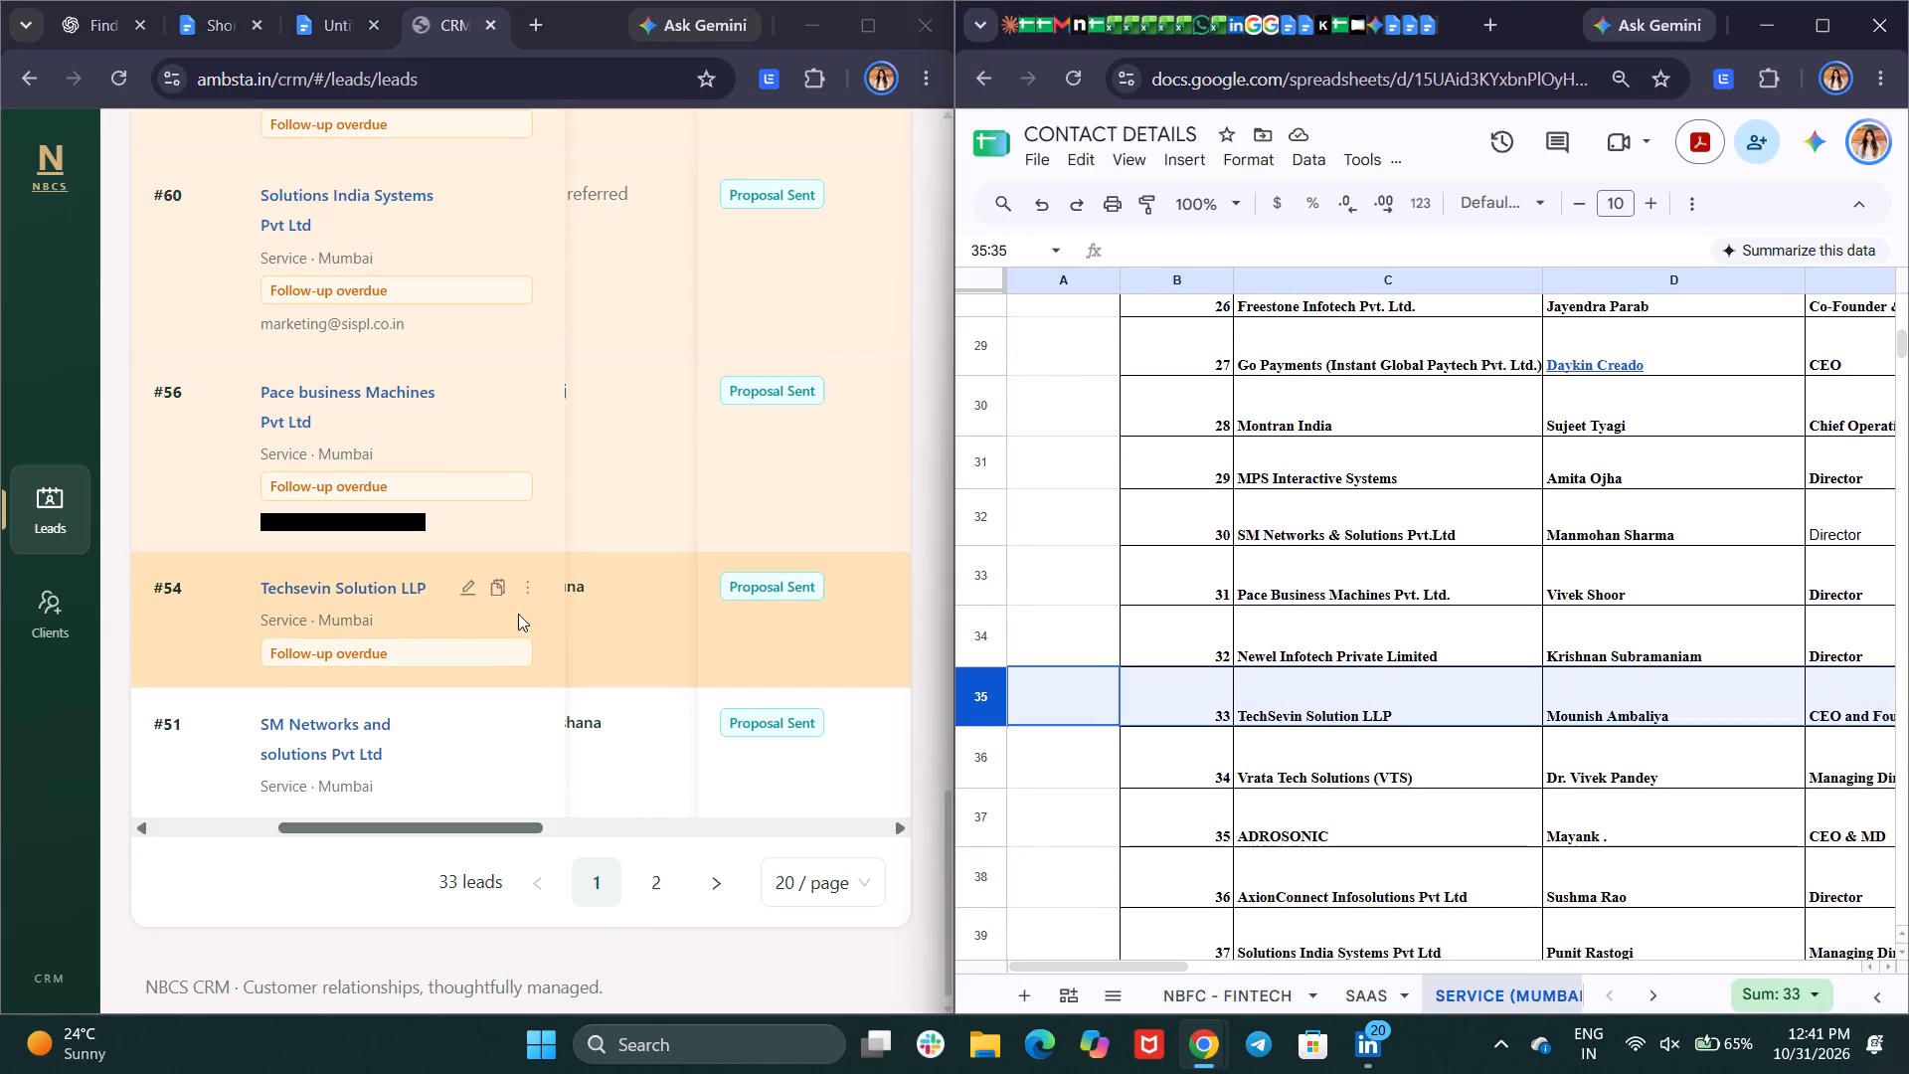
scroll(590, 601, right, 4)
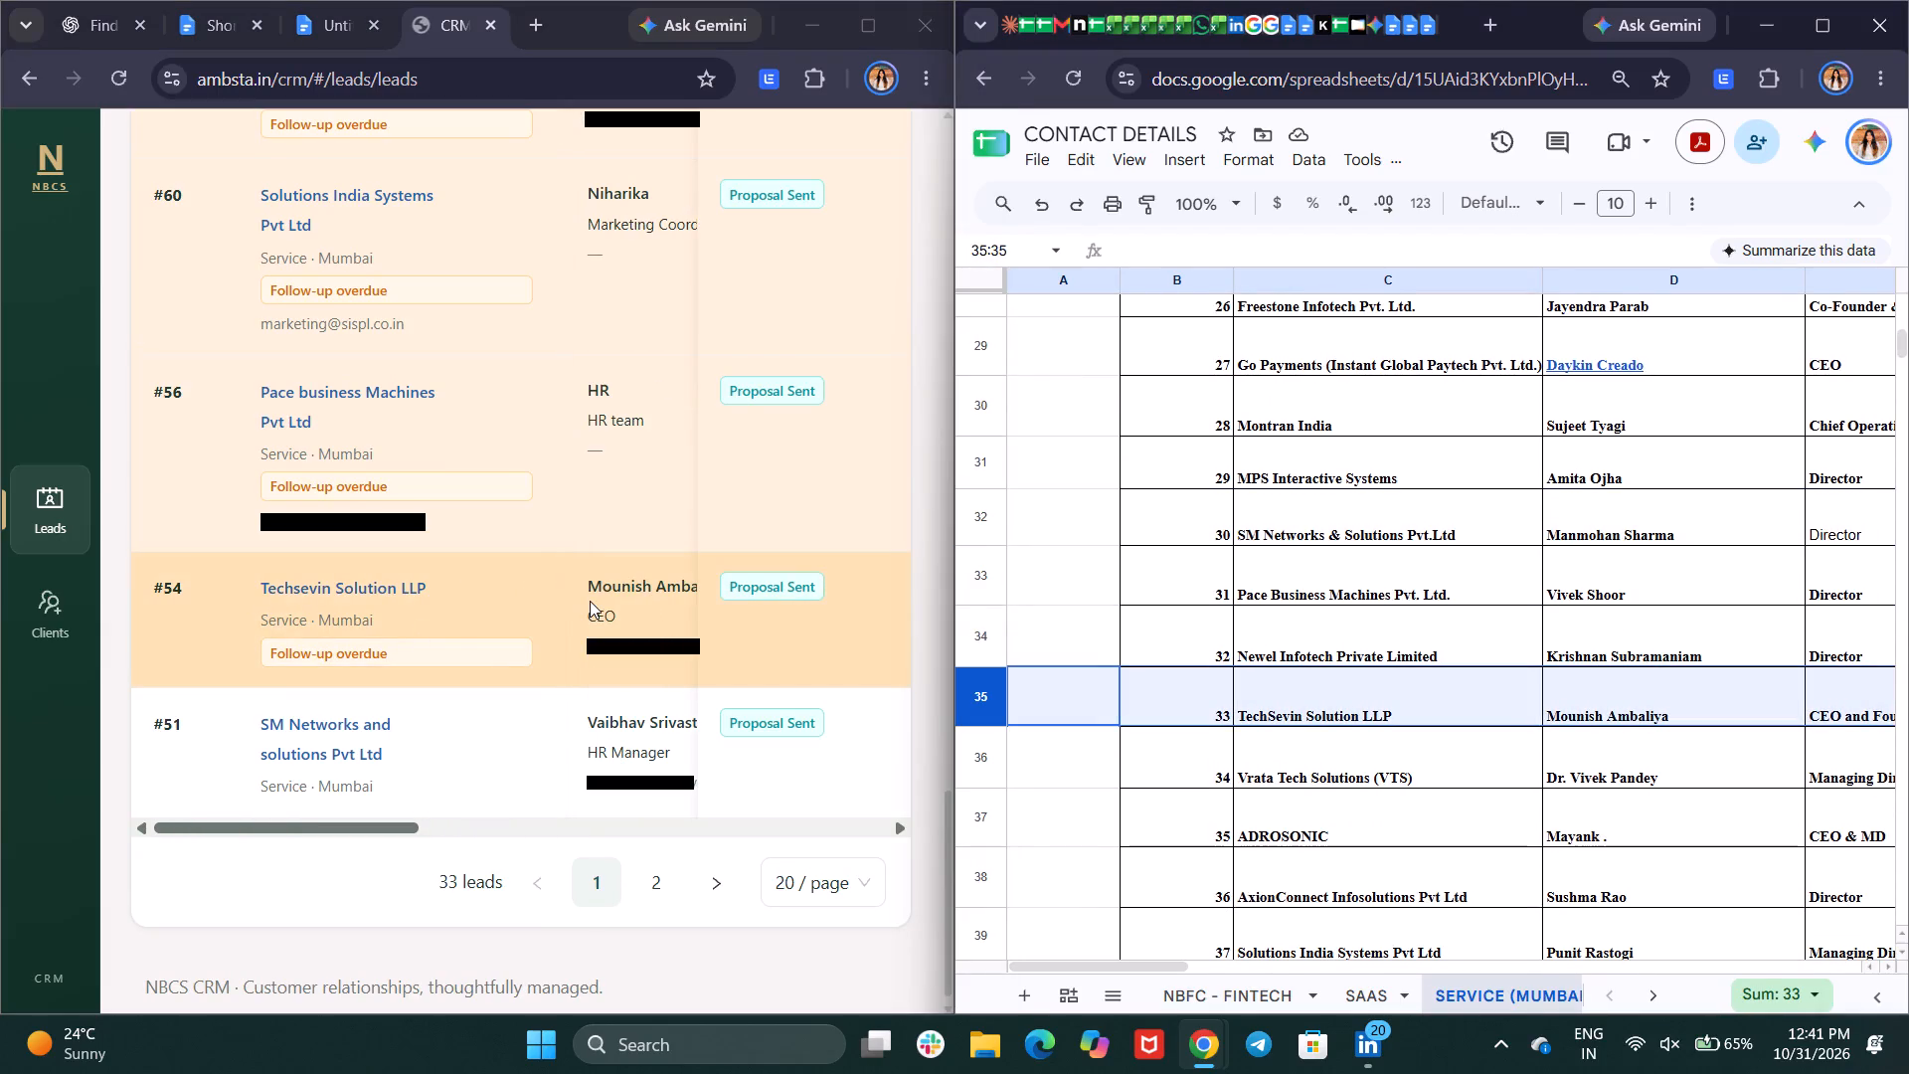
scroll(1591, 672, left, 11)
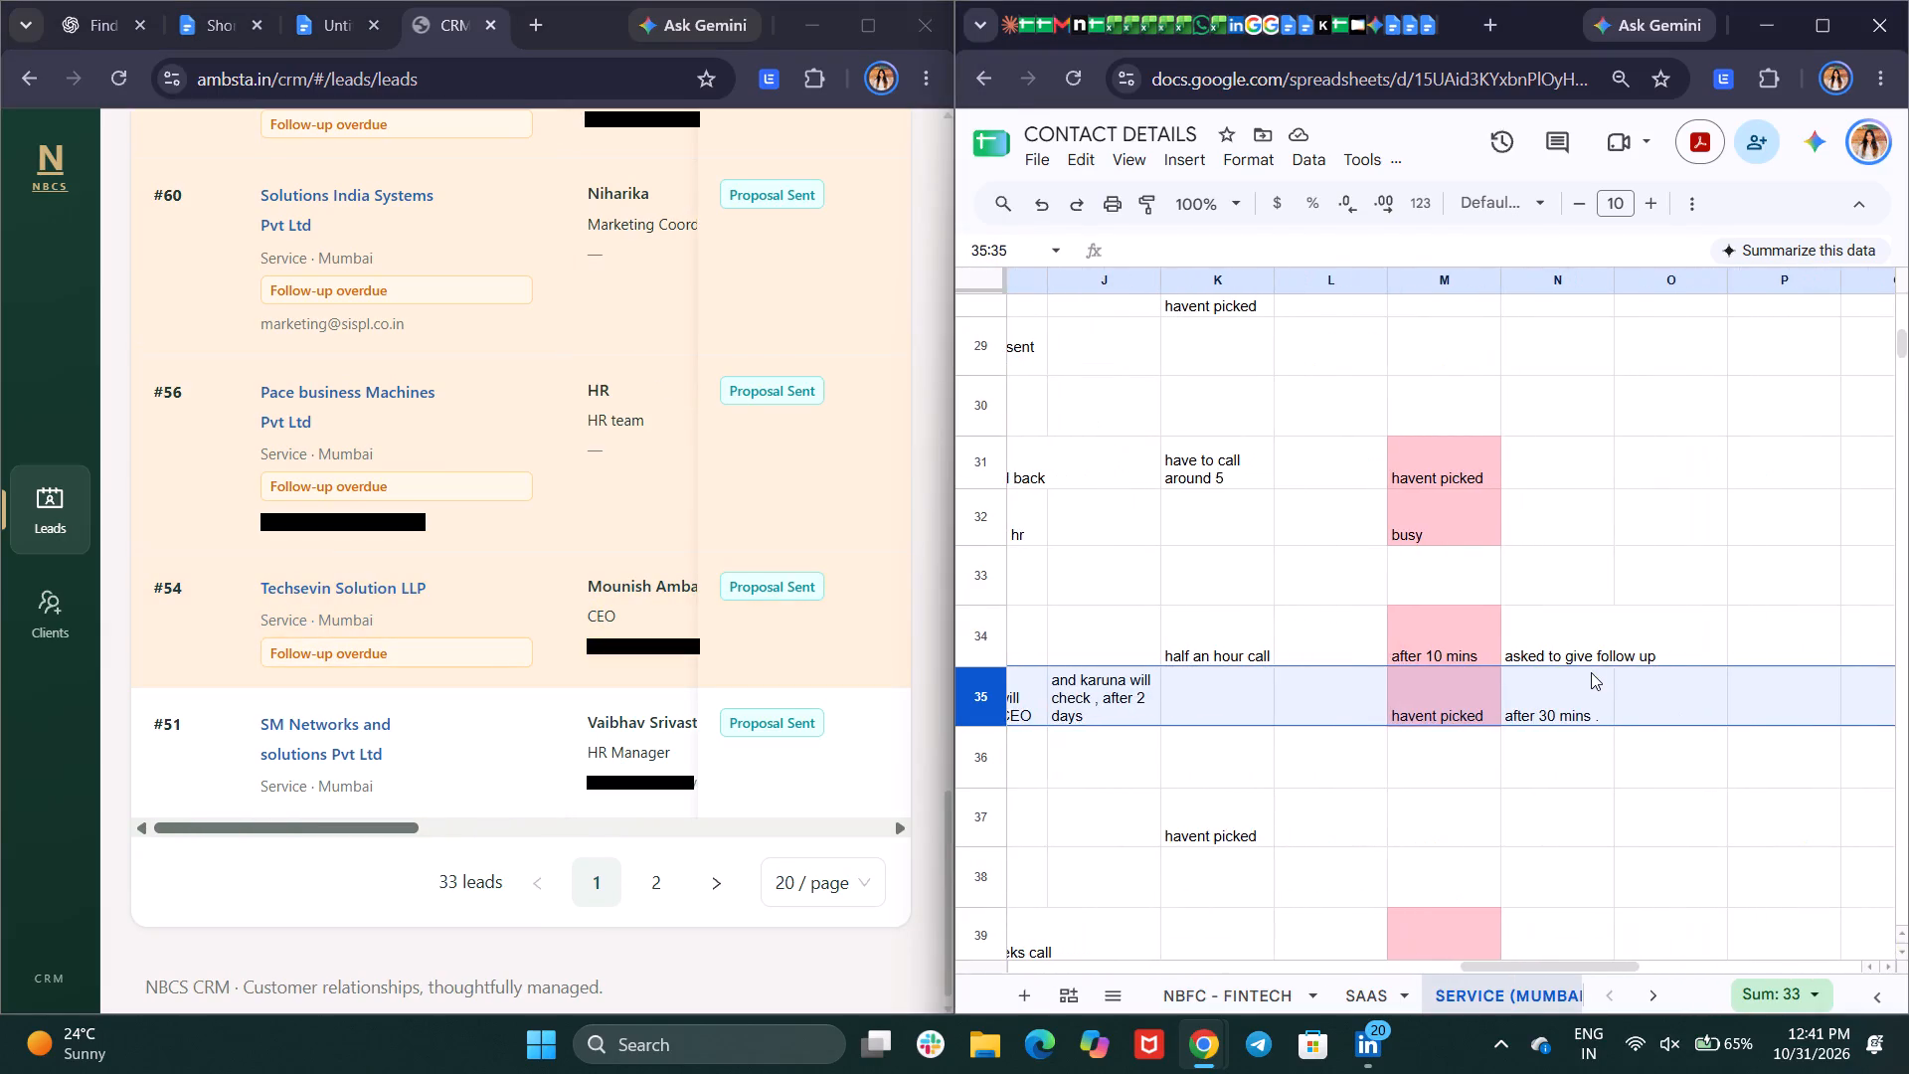
scroll(1591, 672, right, 16)
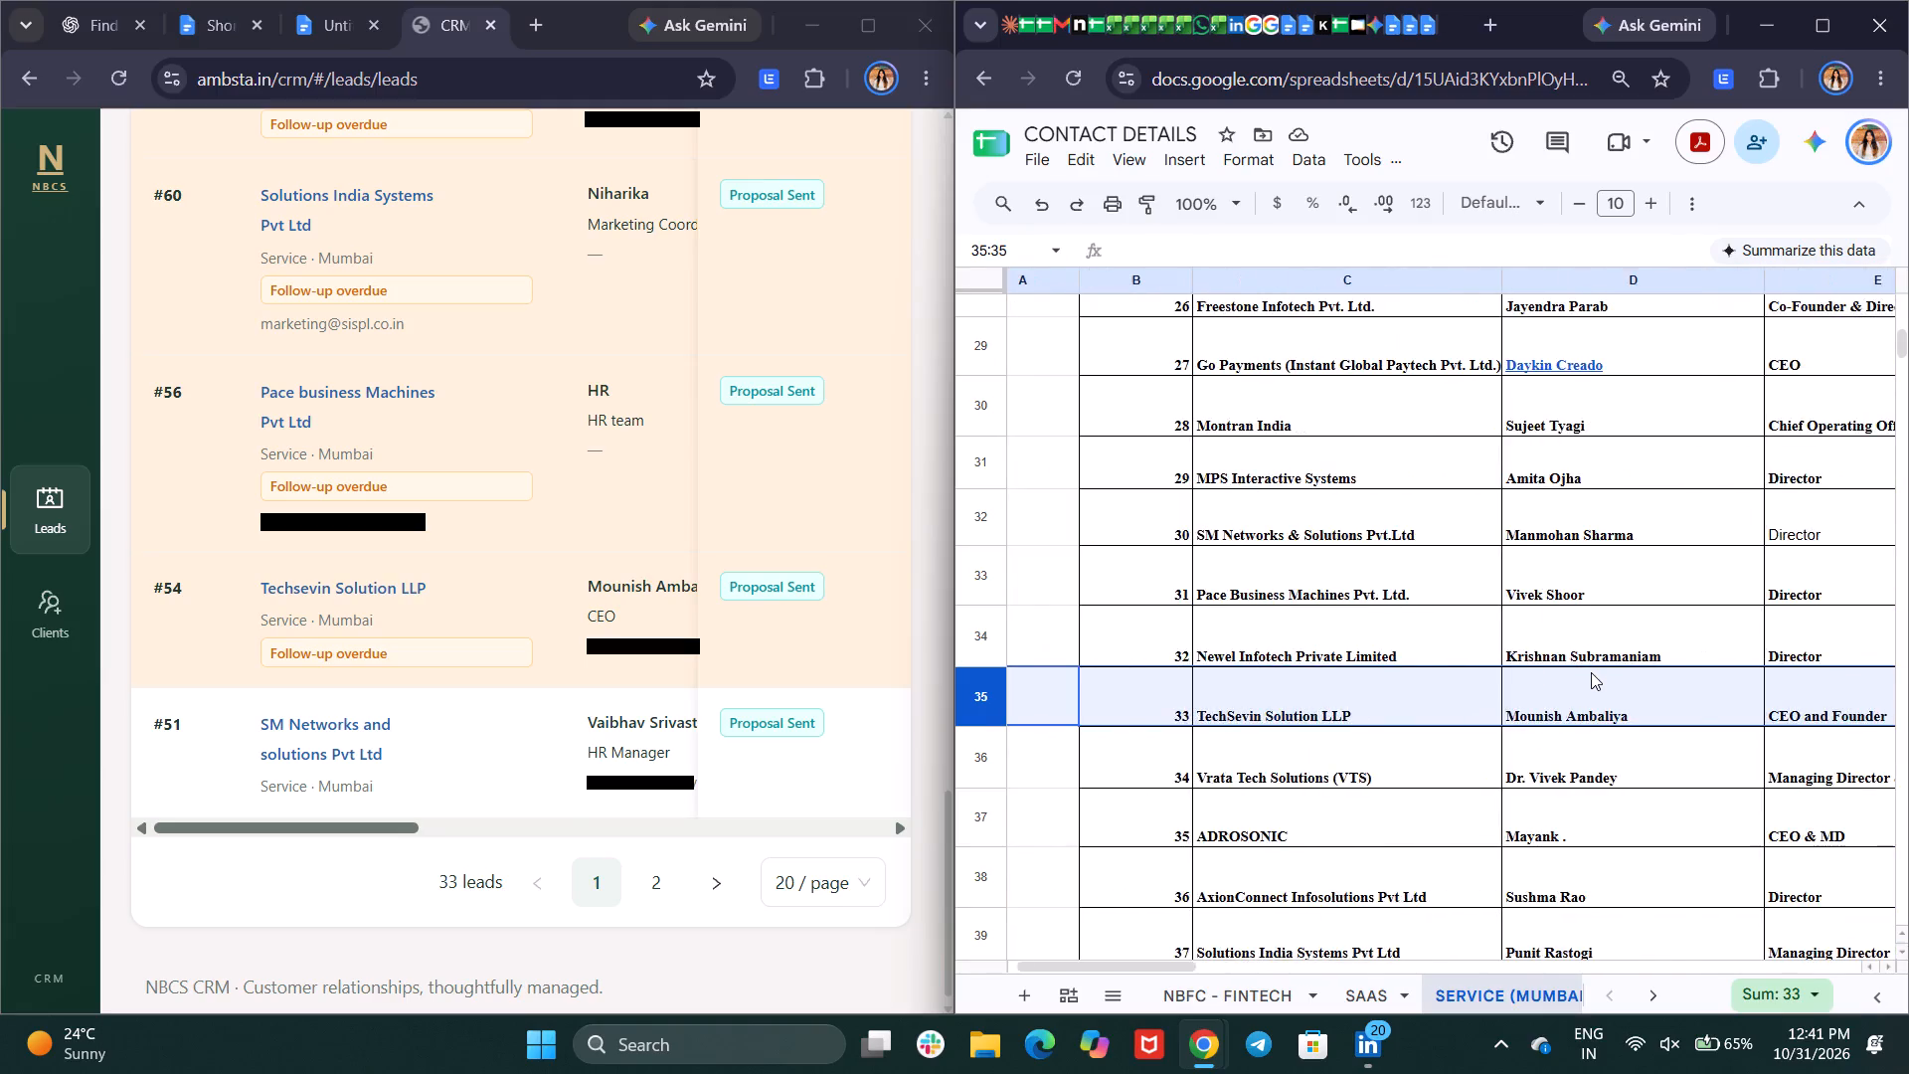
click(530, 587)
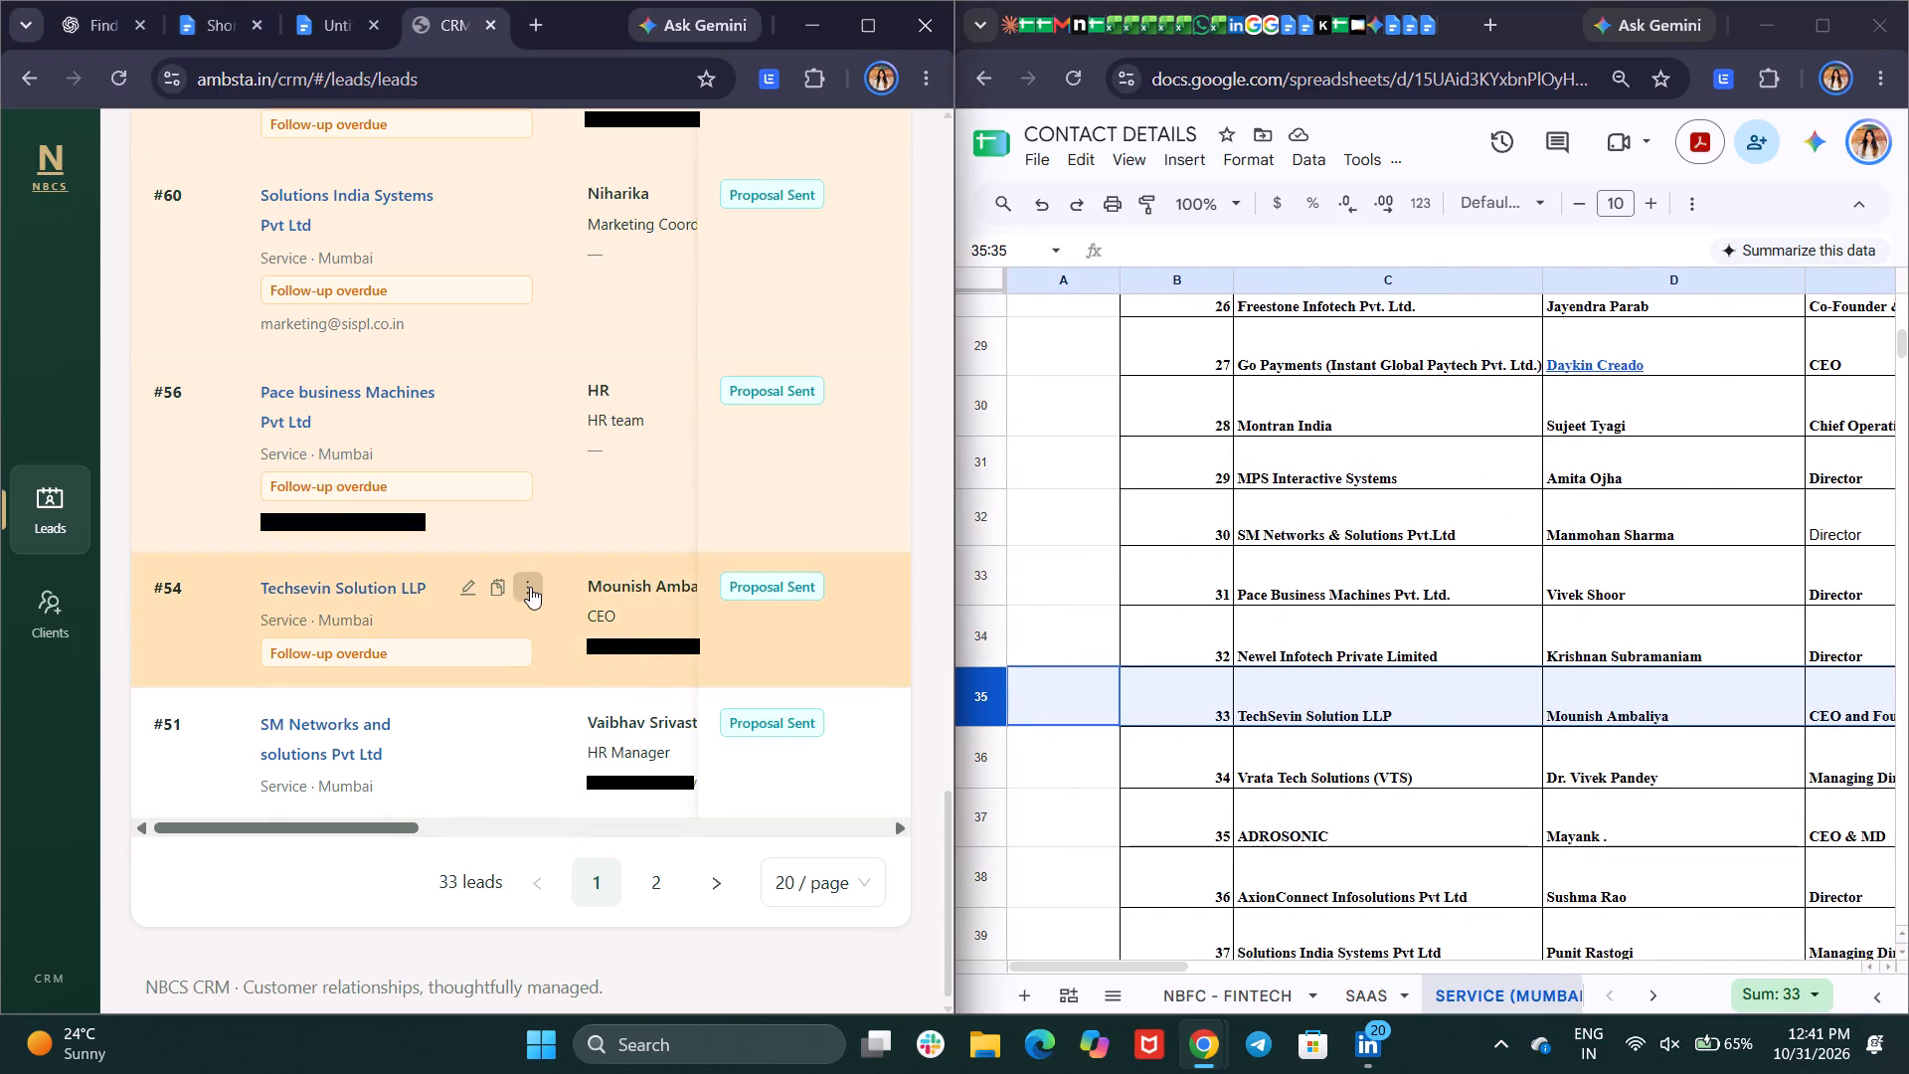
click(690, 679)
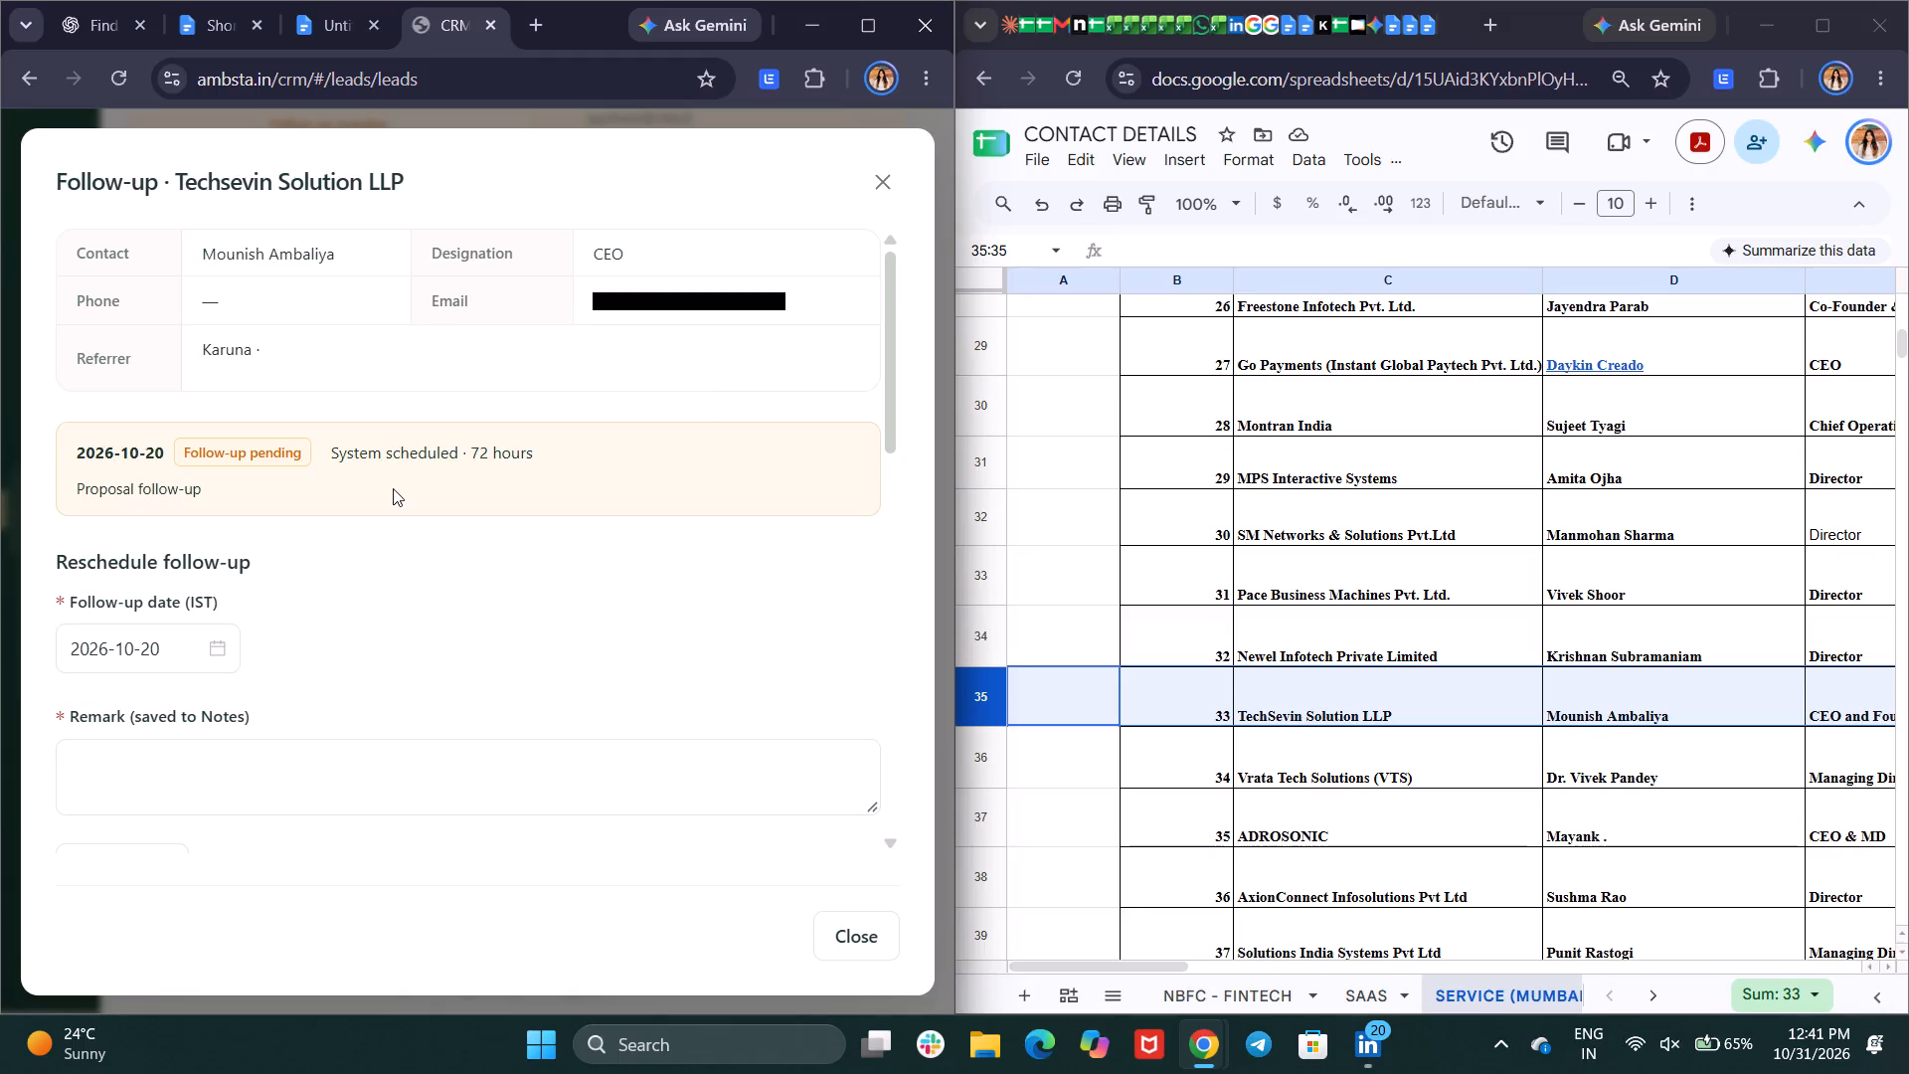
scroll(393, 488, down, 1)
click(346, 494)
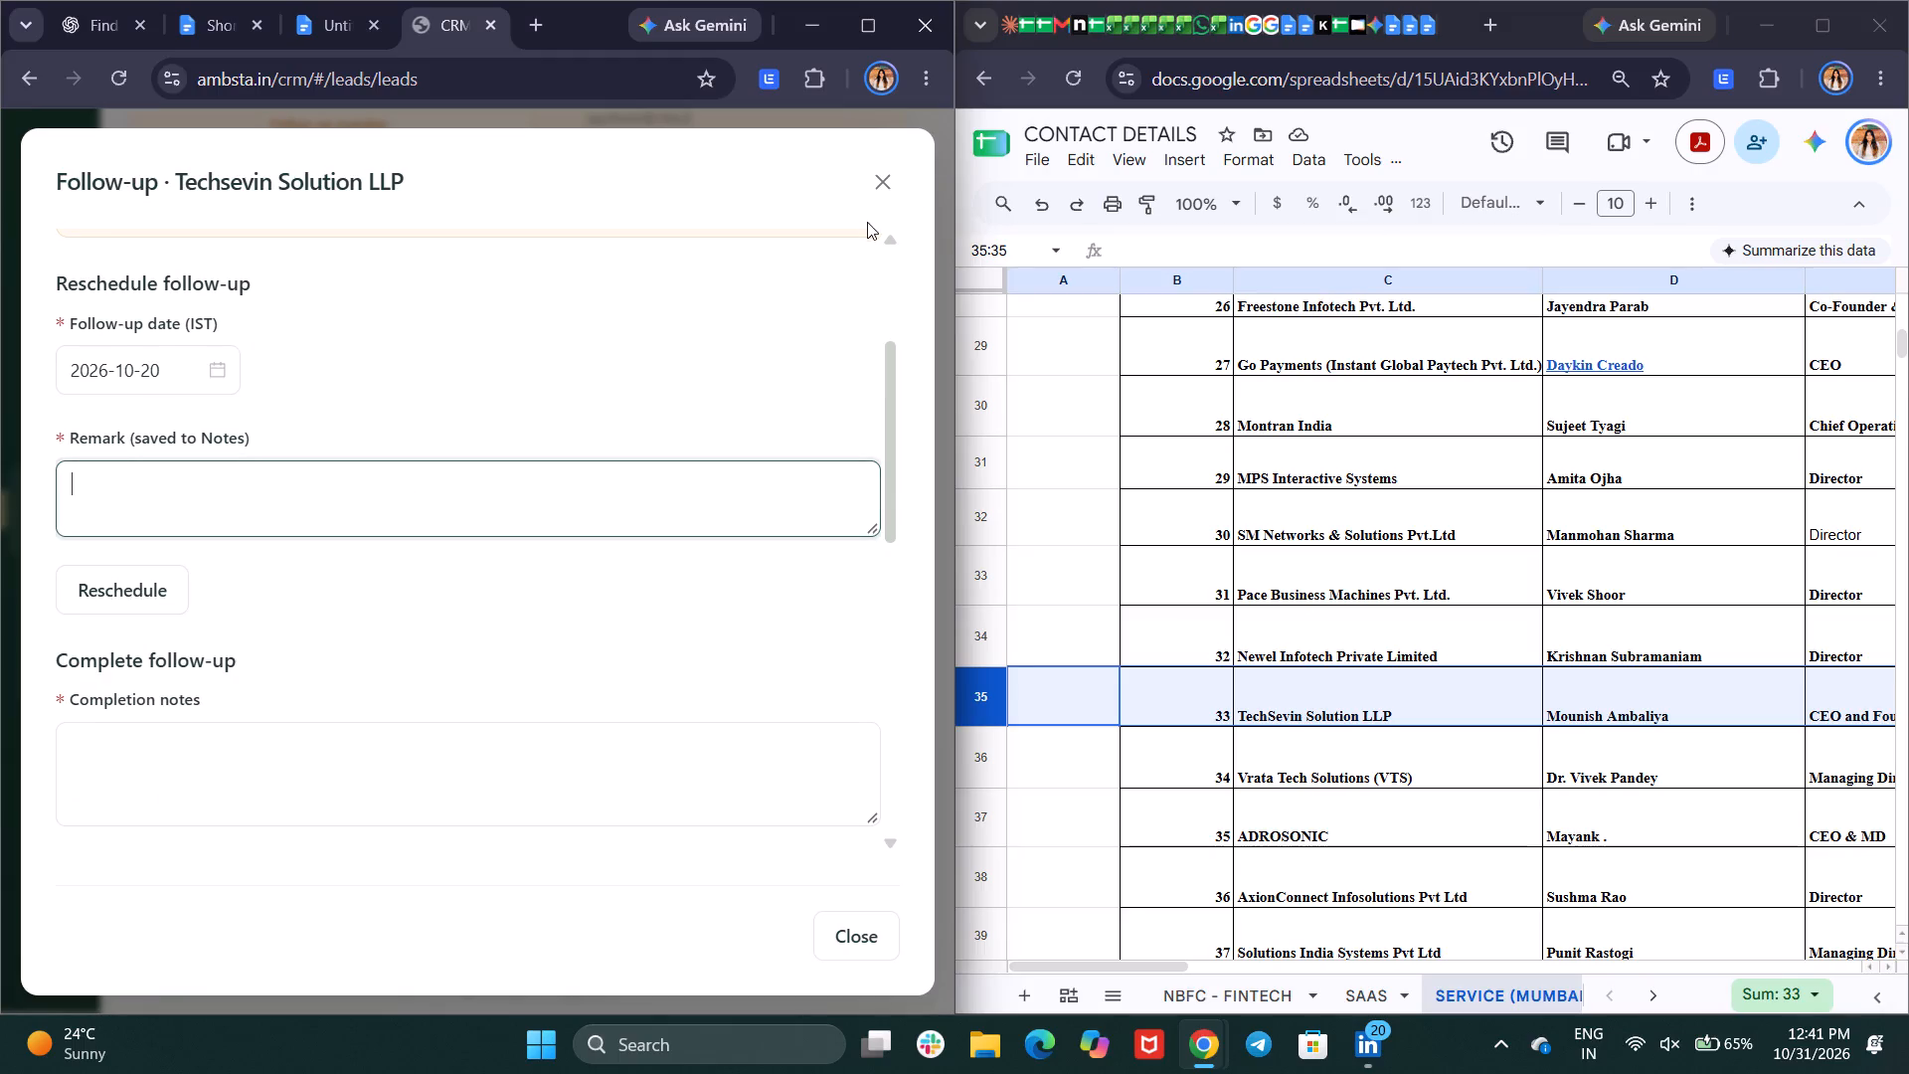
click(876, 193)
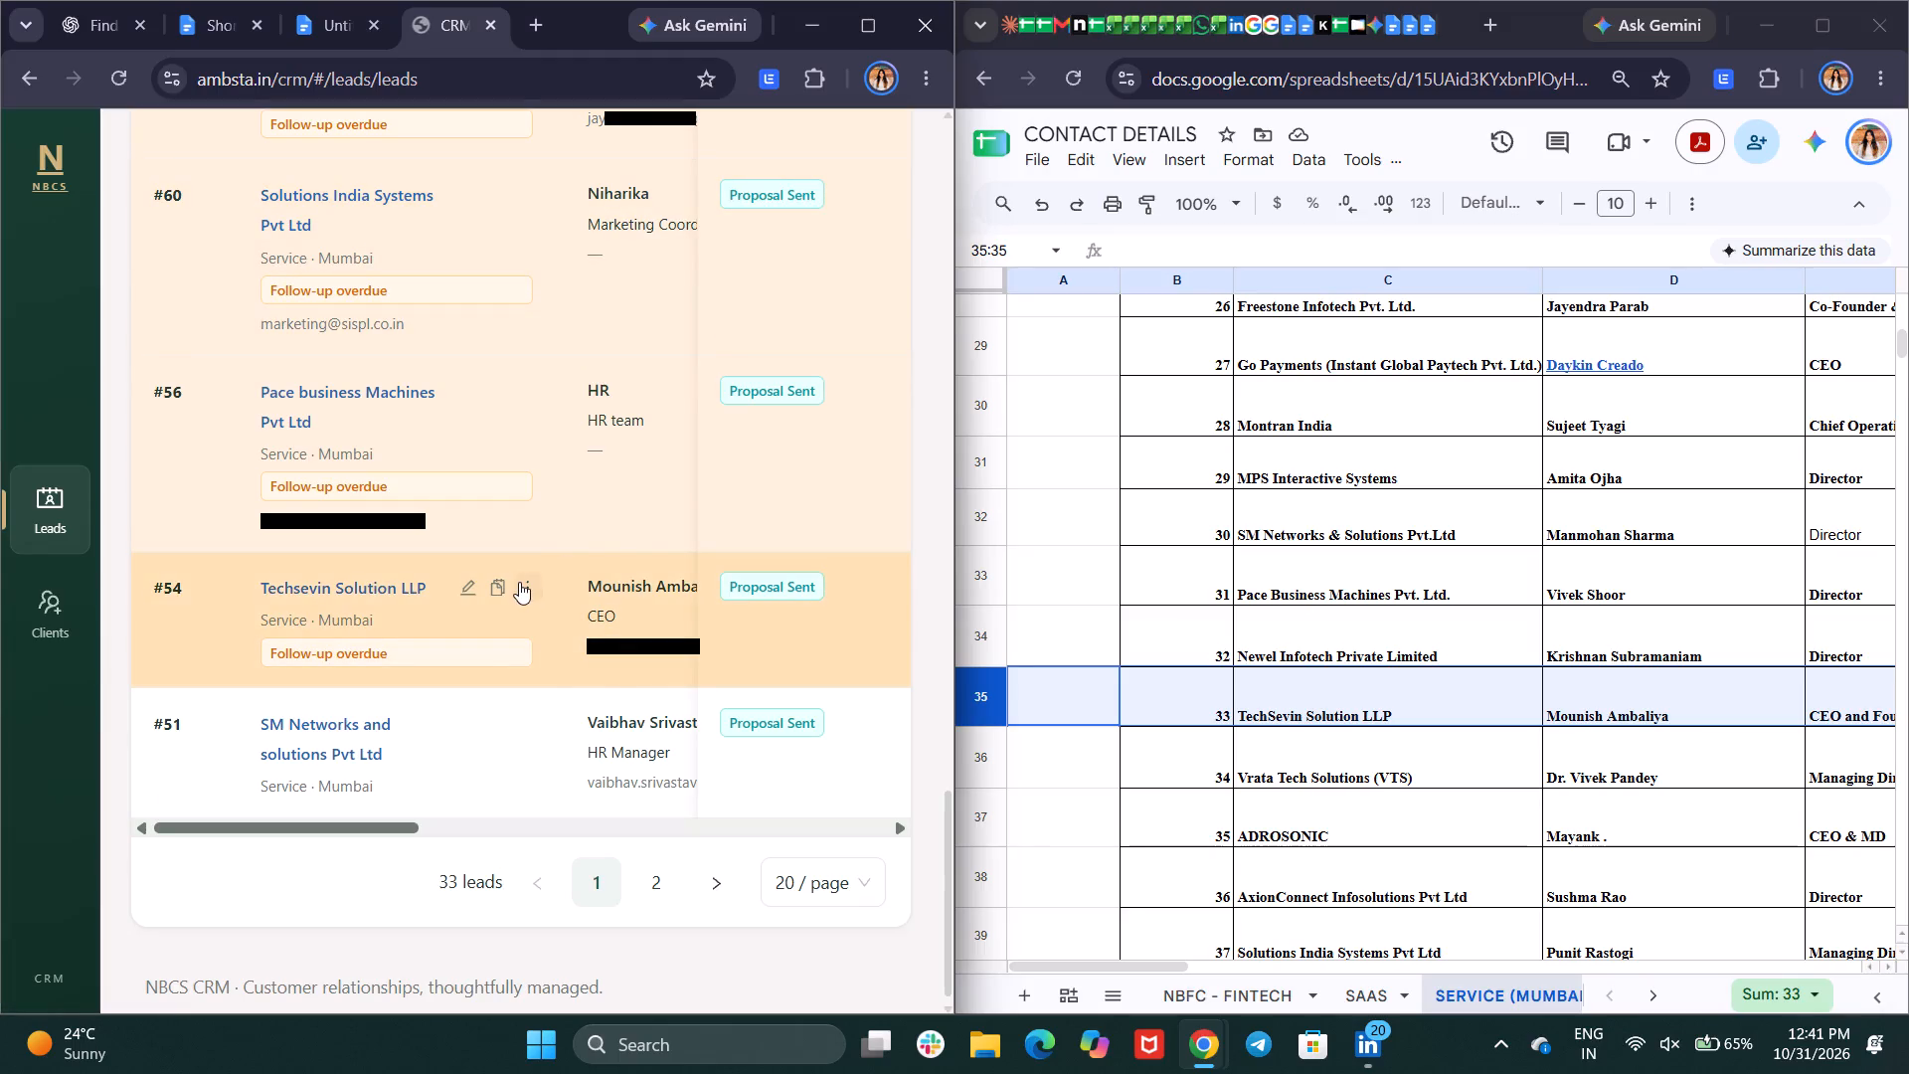
Send the proposal follow-up email for lead #54, Techsevin Solution LLP, after reviewing the message, and close the dialog.
click(518, 582)
click(750, 799)
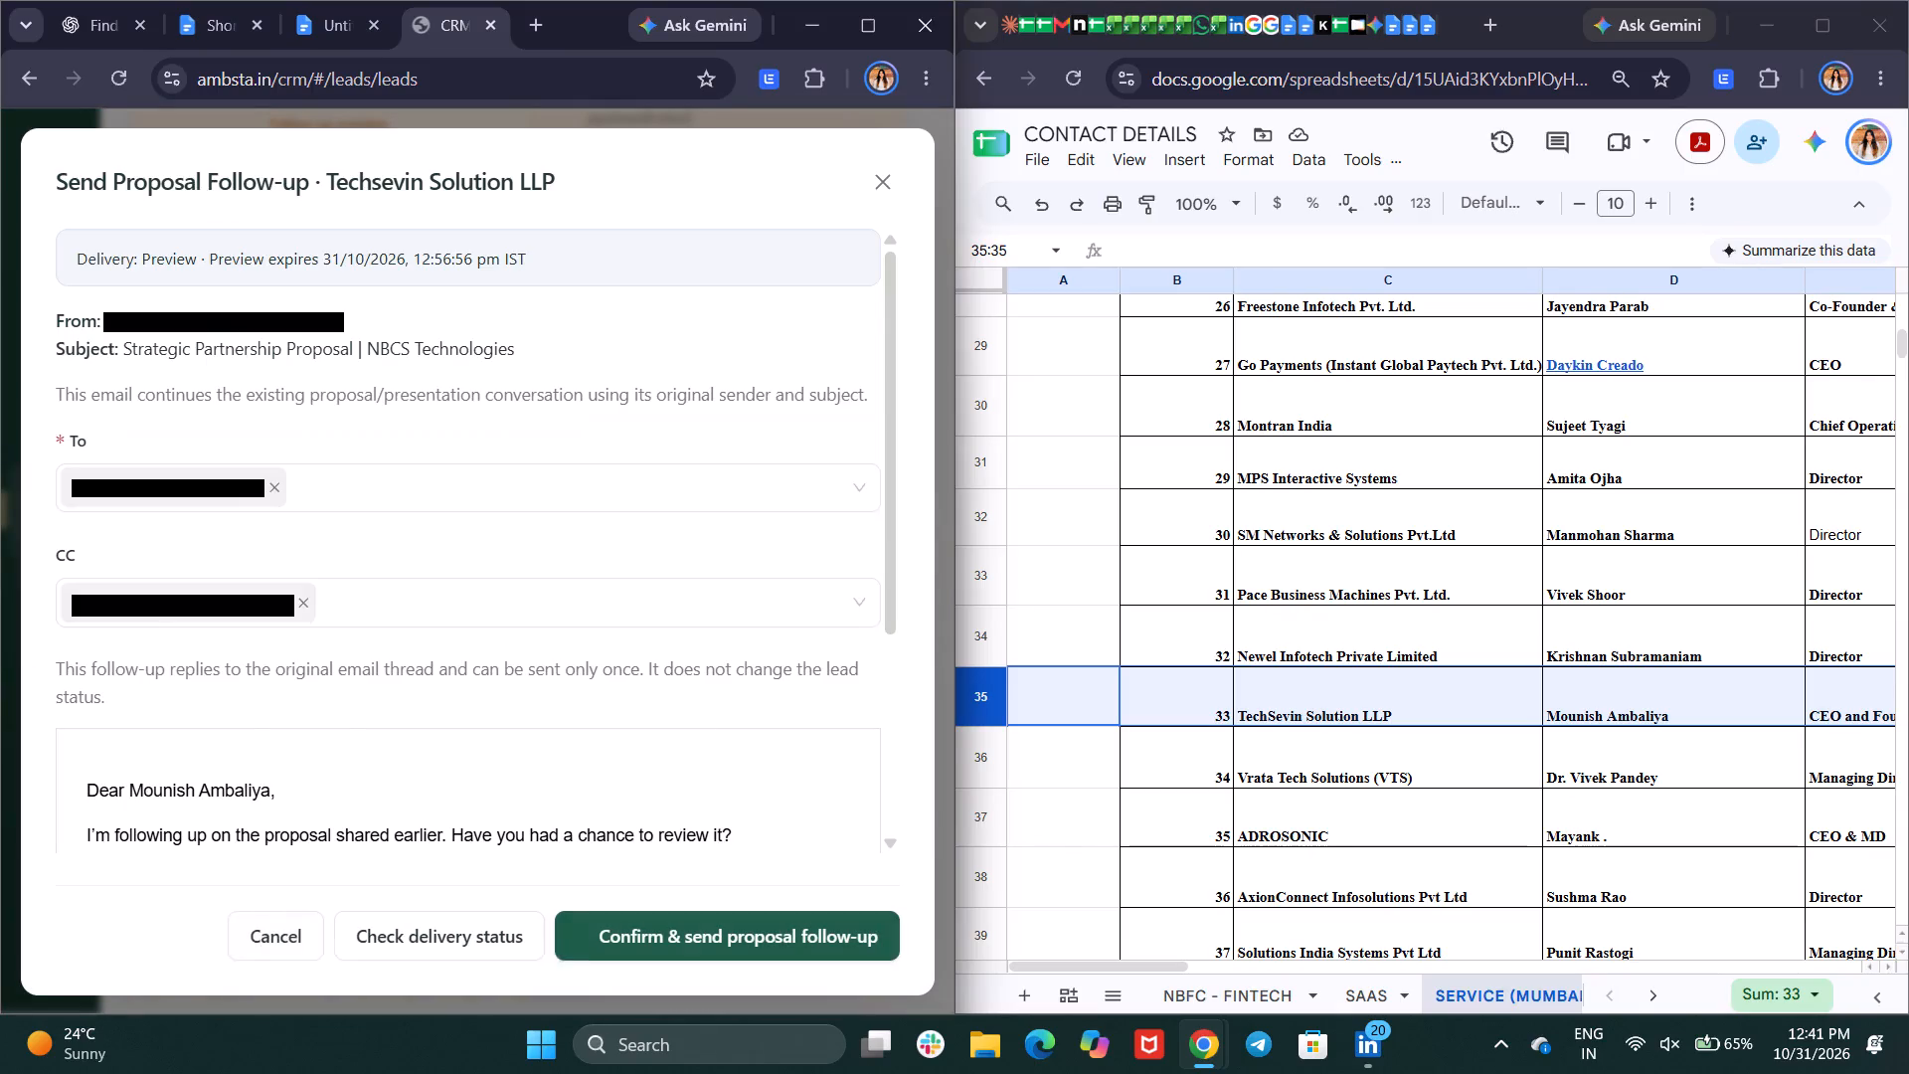
scroll(609, 660, down, 6)
click(683, 936)
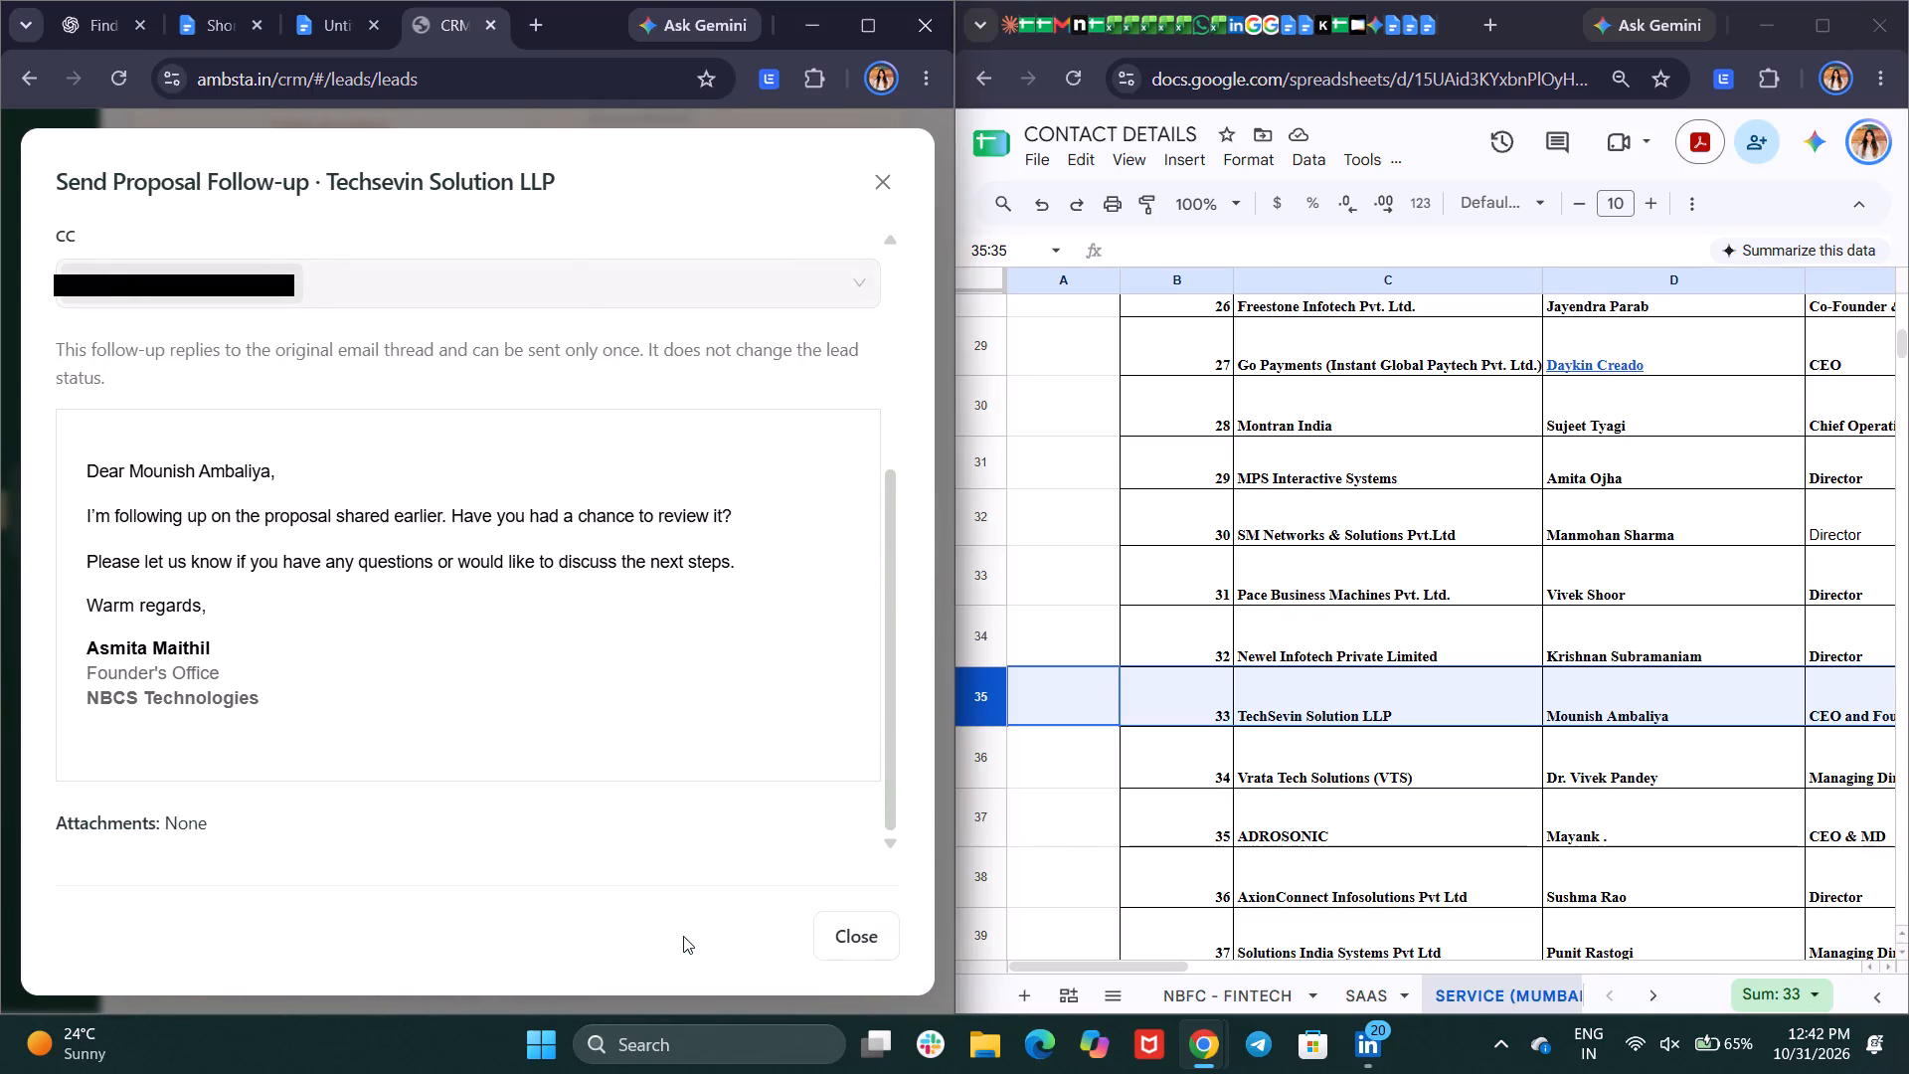
click(892, 169)
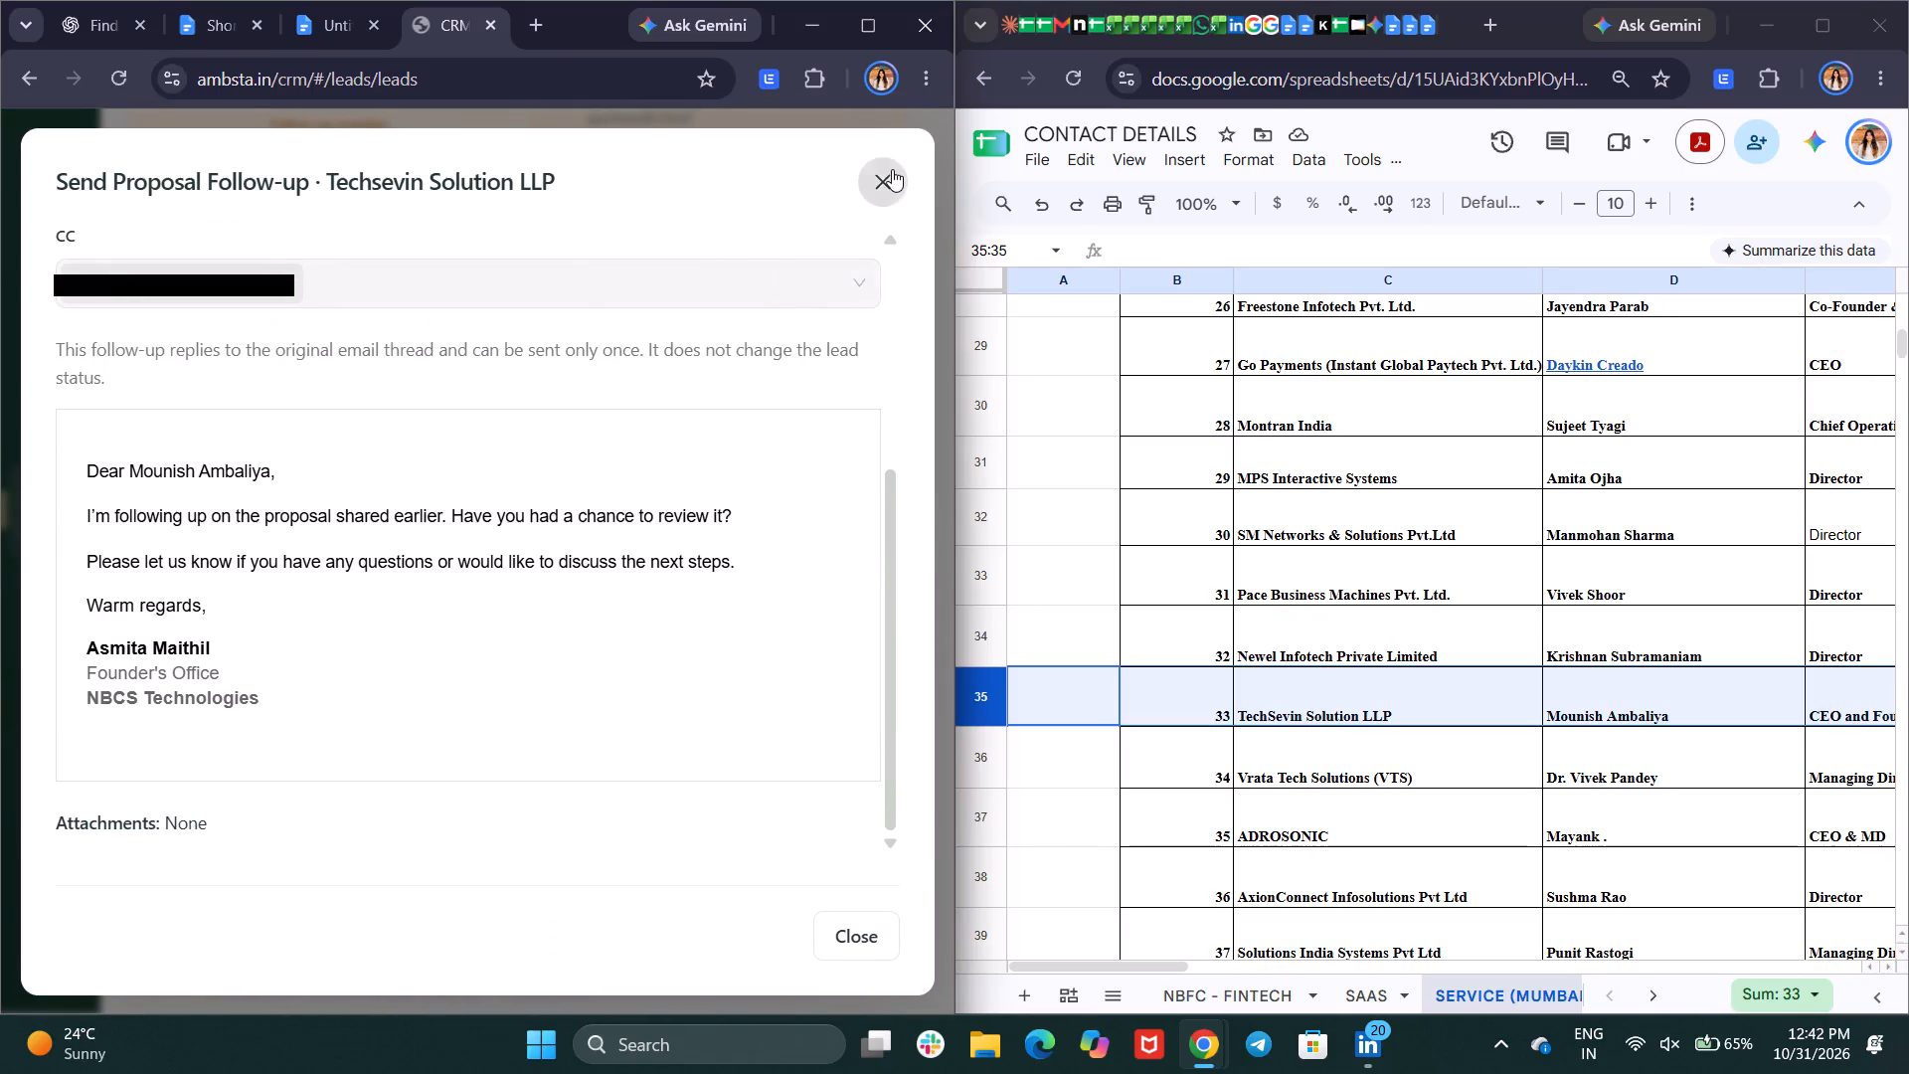
Open the follow-up entry for lead #54, Techsevin Solution LLP, and enter the remark "Sent follow up through mail.".
click(533, 577)
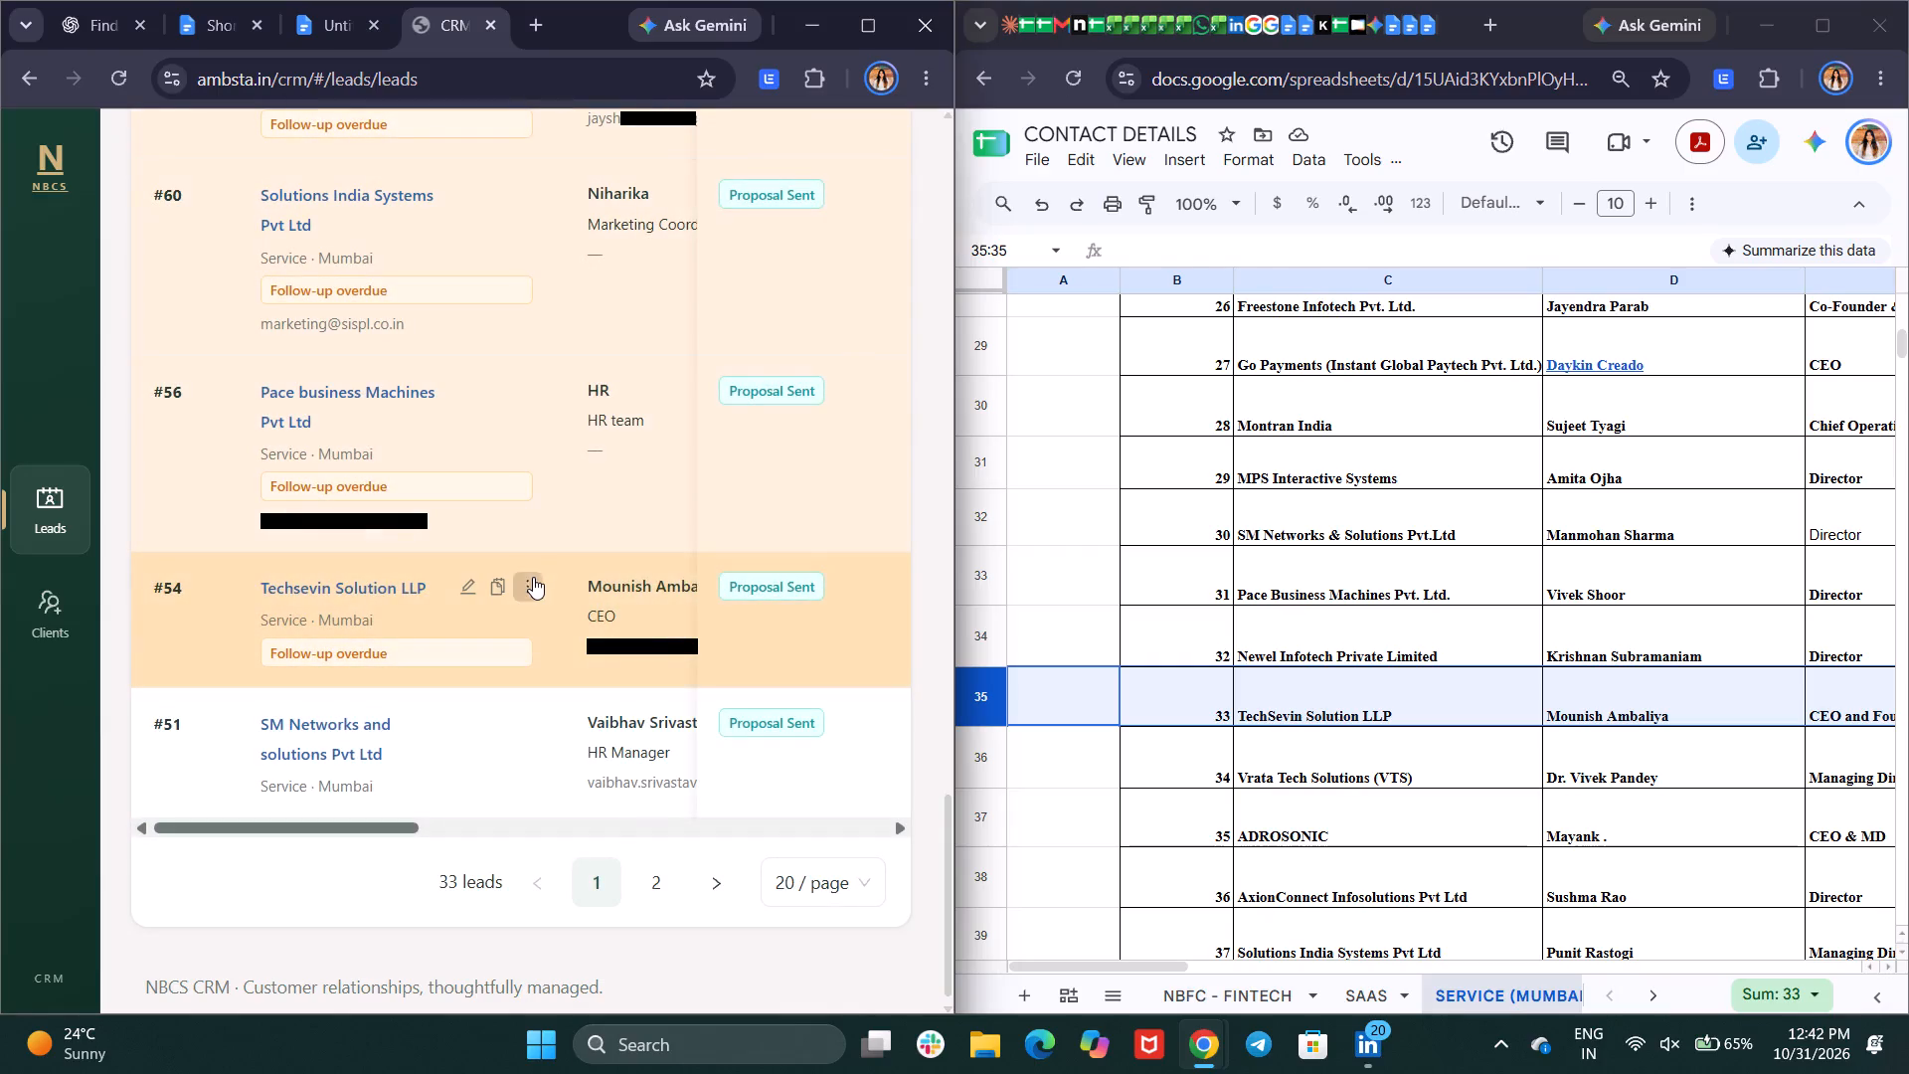
click(653, 683)
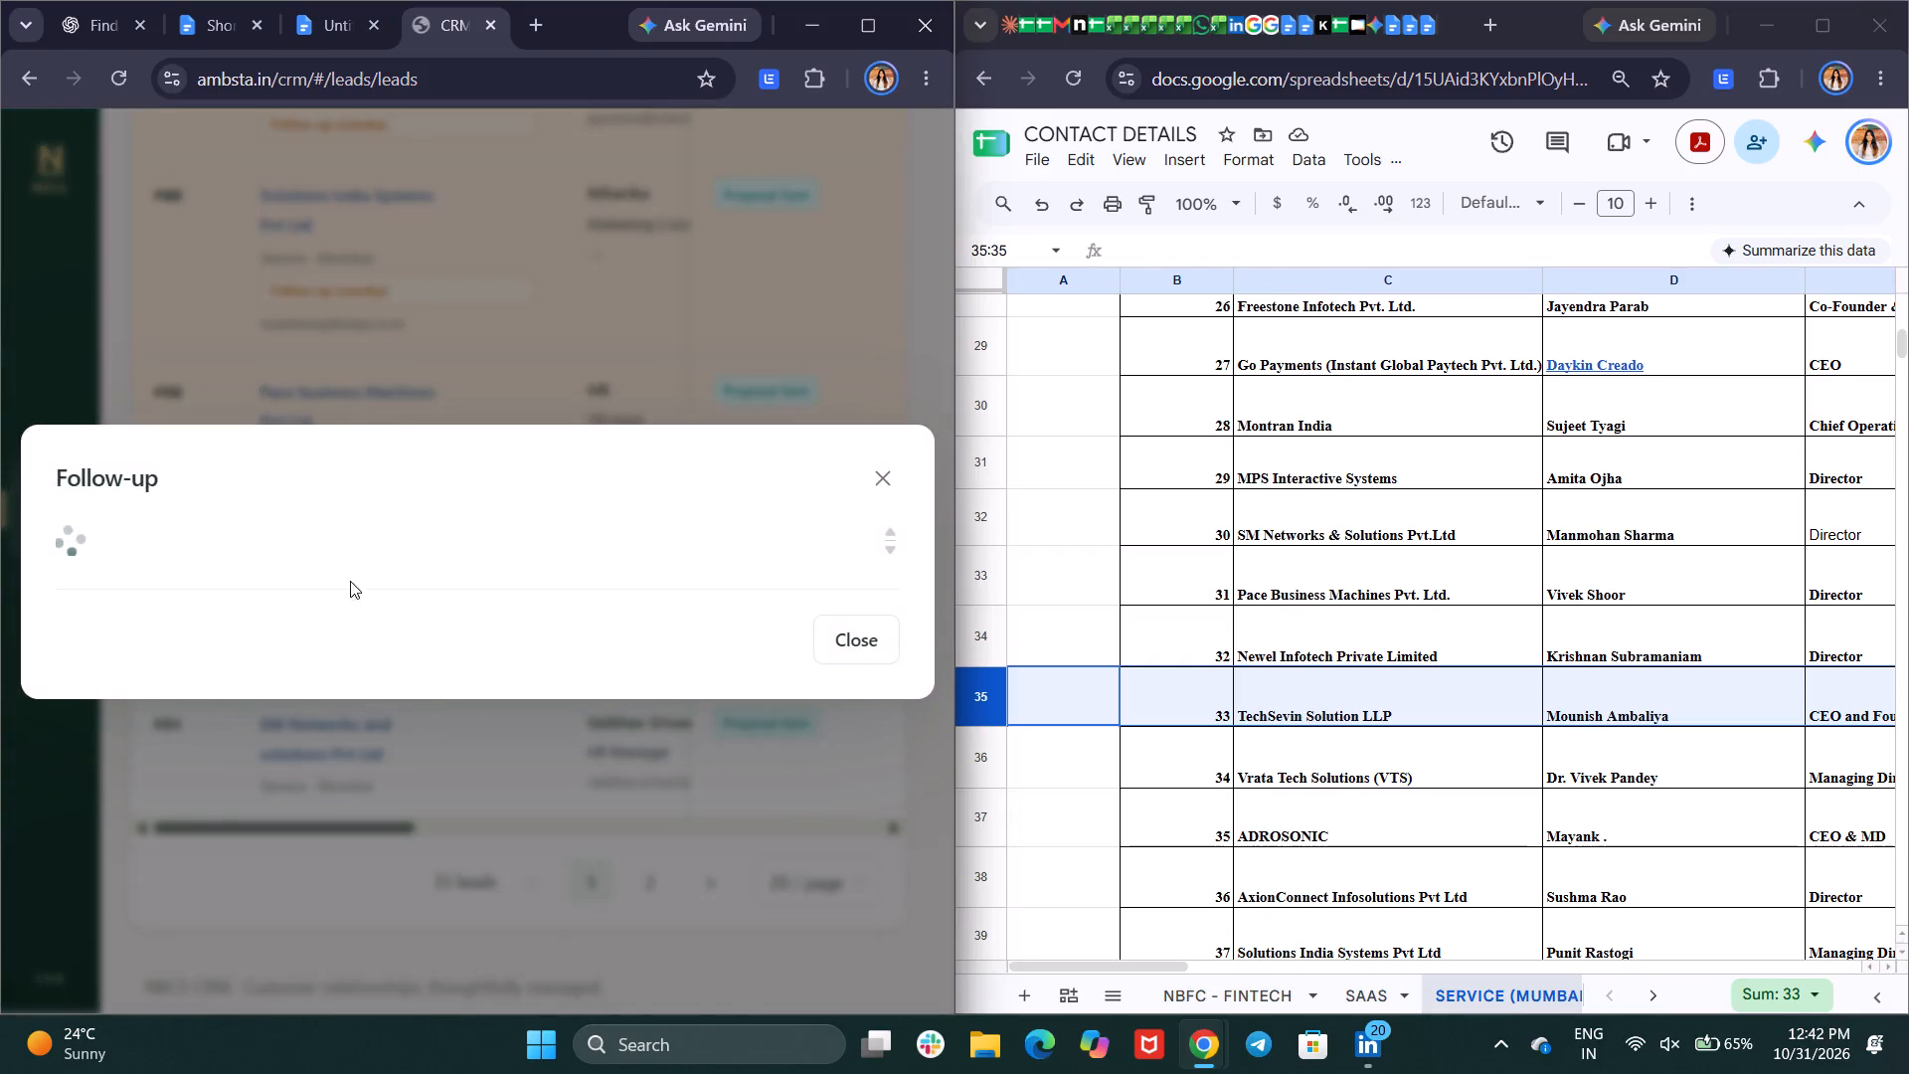
scroll(293, 644, down, 2)
click(259, 417)
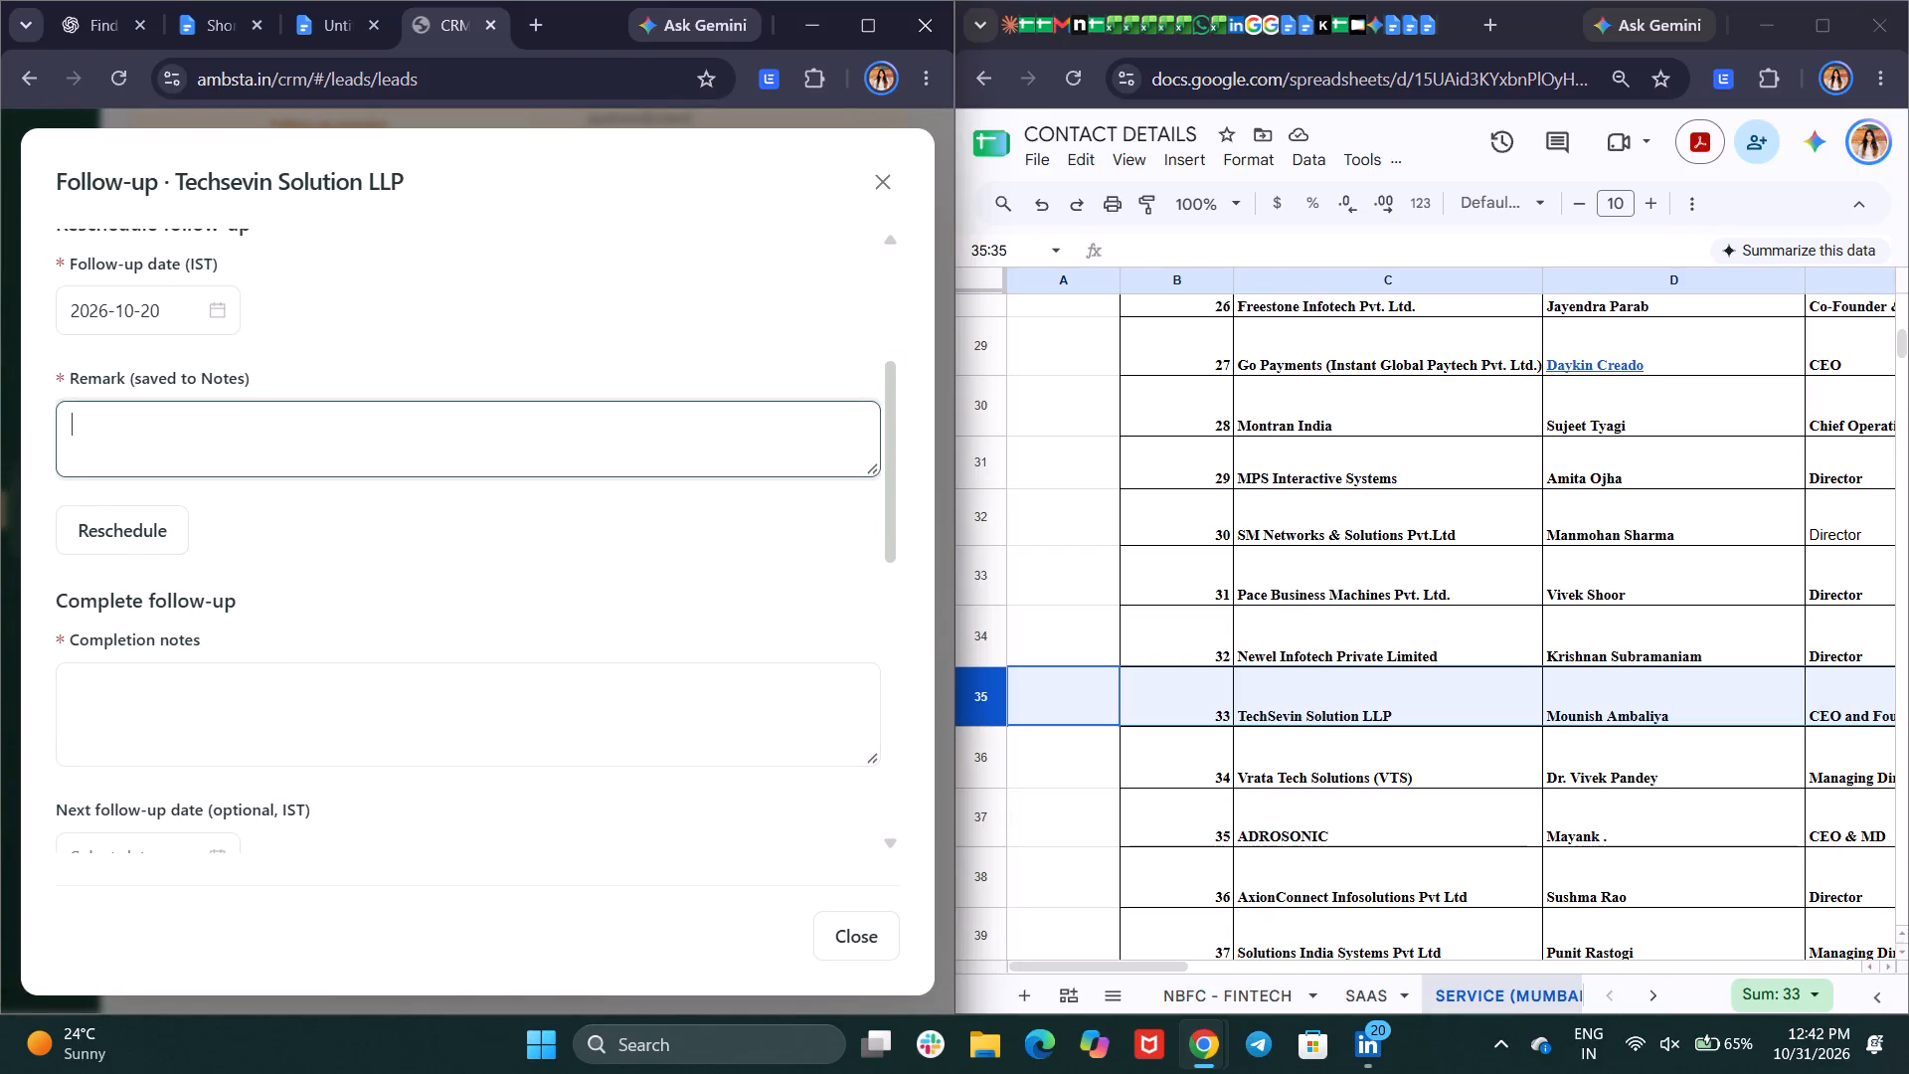
text(entr)
key(space)
key(BackSpace)
key(BackSpace)
key(space)
text(follow up through mail.)
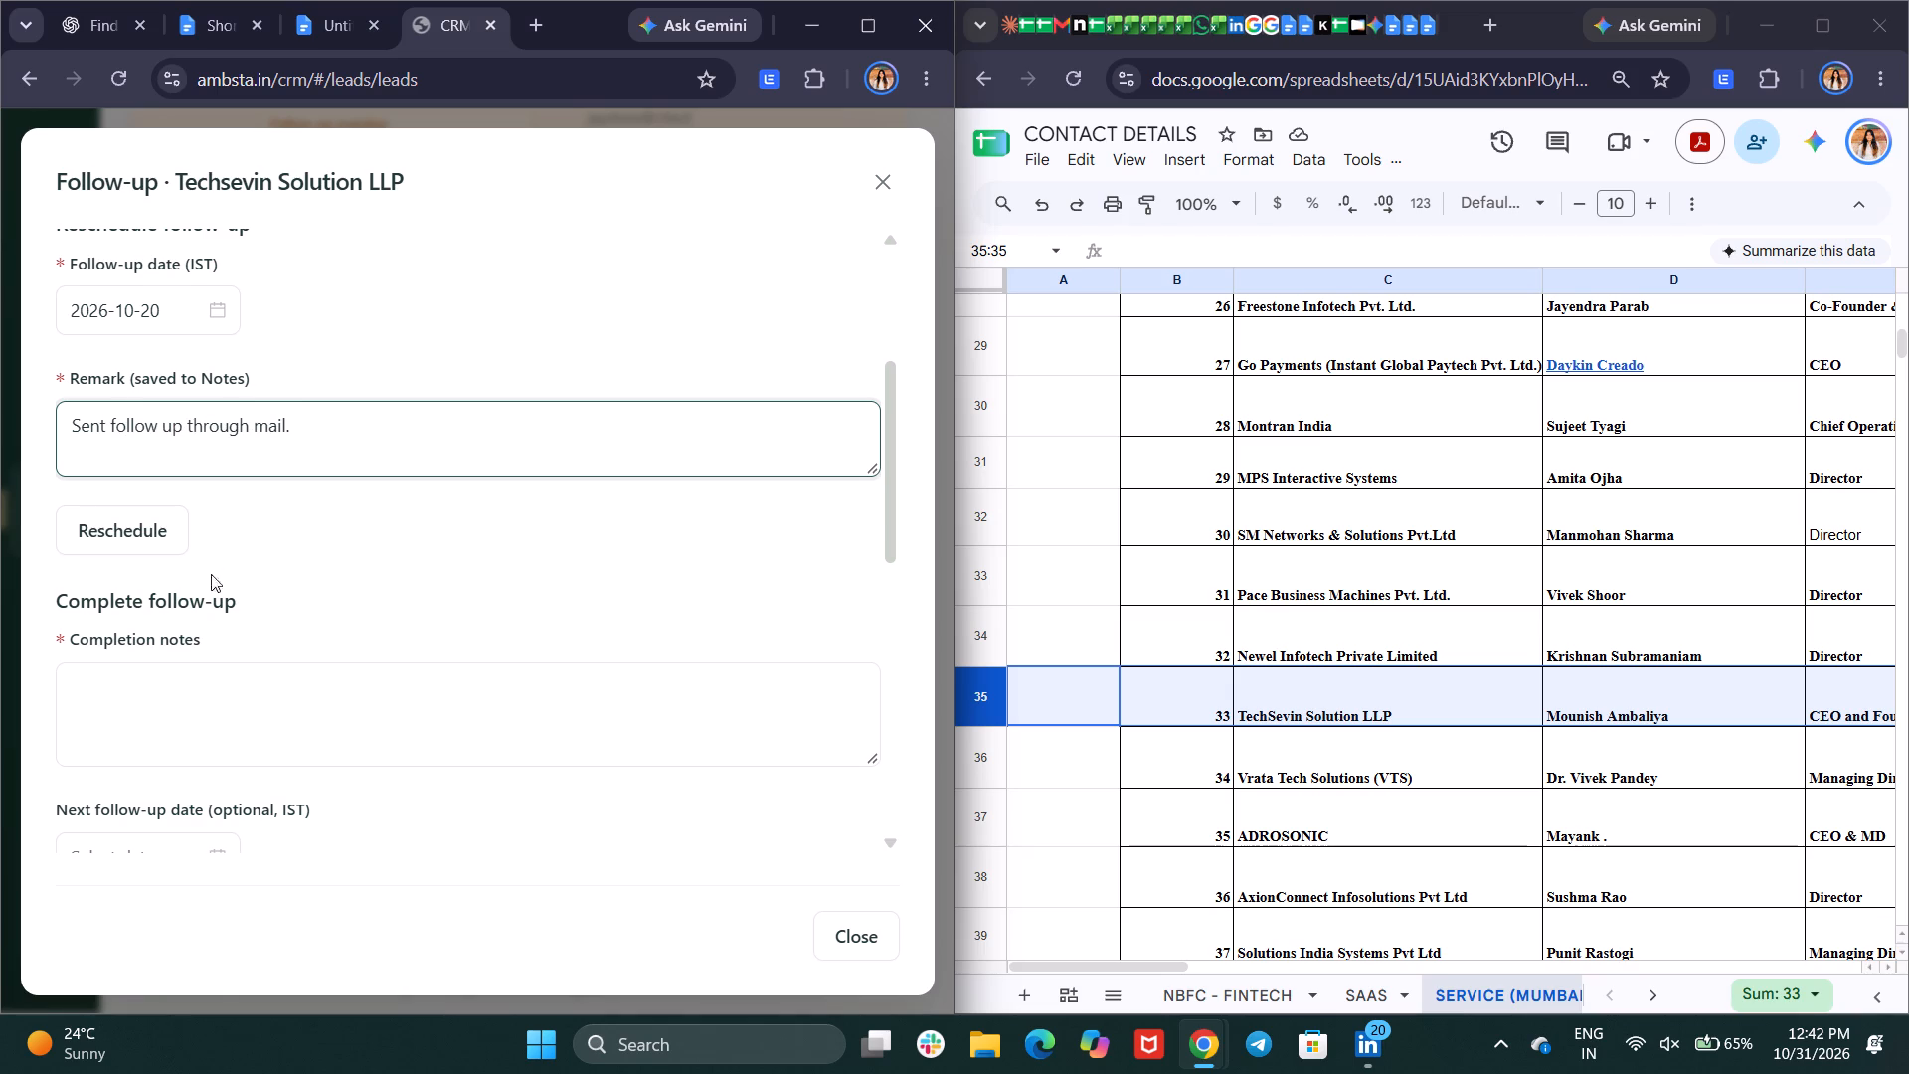
Add the completion notes "Sent follow up through mail.", mark lead #54's follow-up completed and close the dialog.
click(174, 702)
key(s)
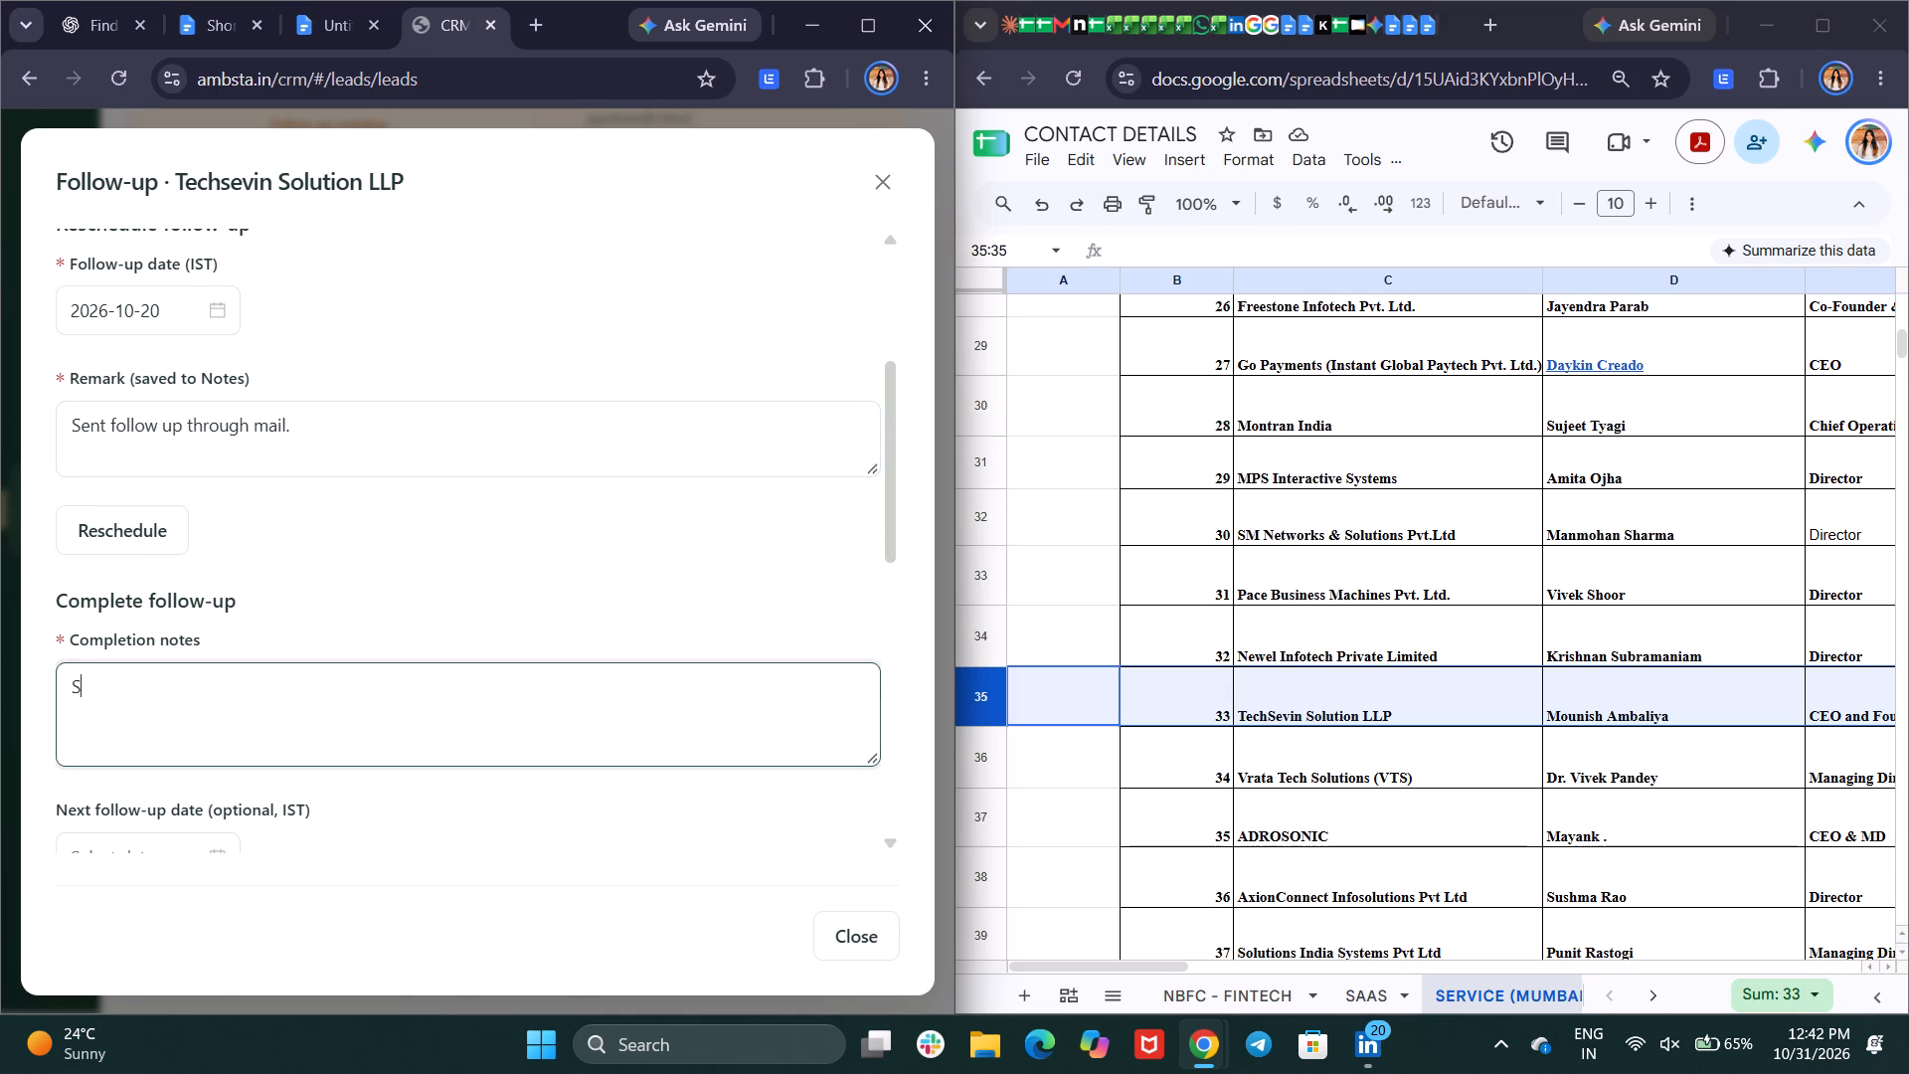
text(ent follow upo thro)
key(BackSpace)
key(BackSpace)
key(BackSpace)
key(BackSpace)
key(BackSpace)
key(BackSpace)
key(space)
text(through mail.)
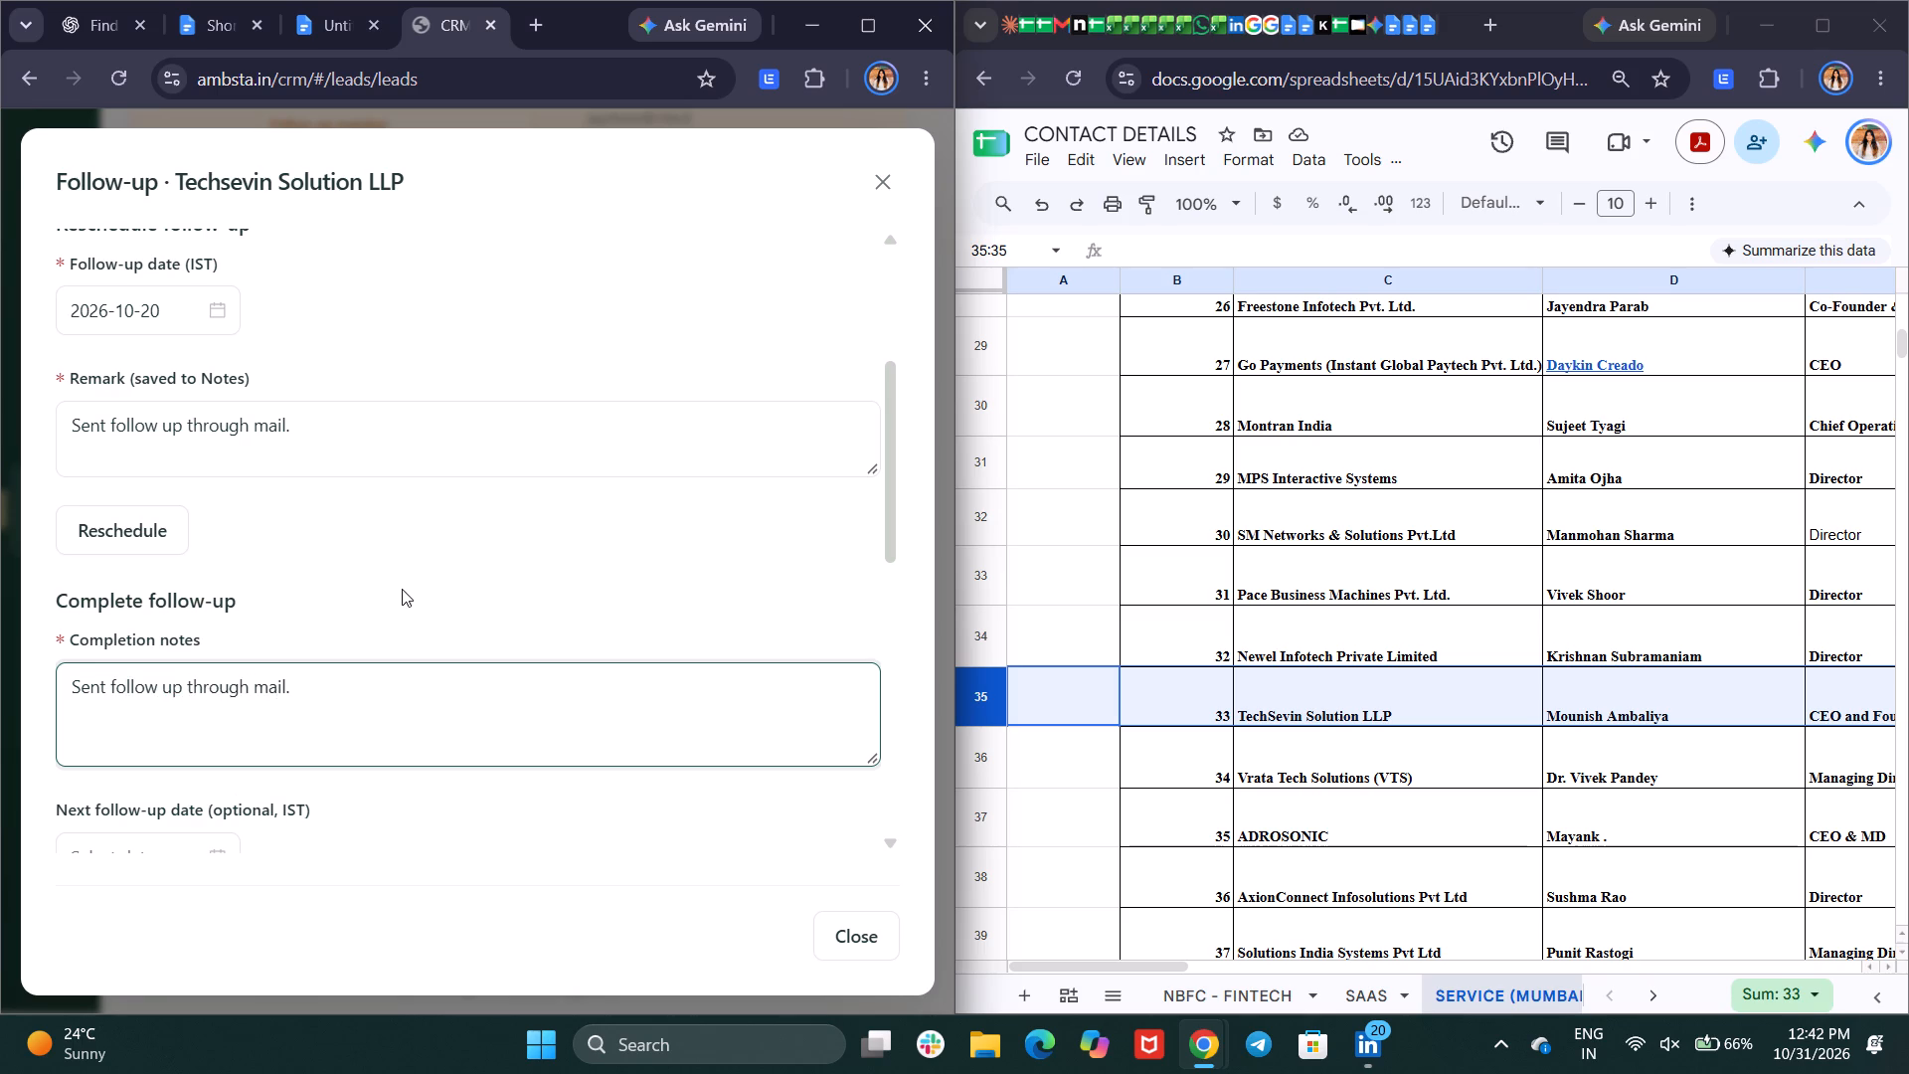
scroll(402, 589, down, 4)
click(167, 287)
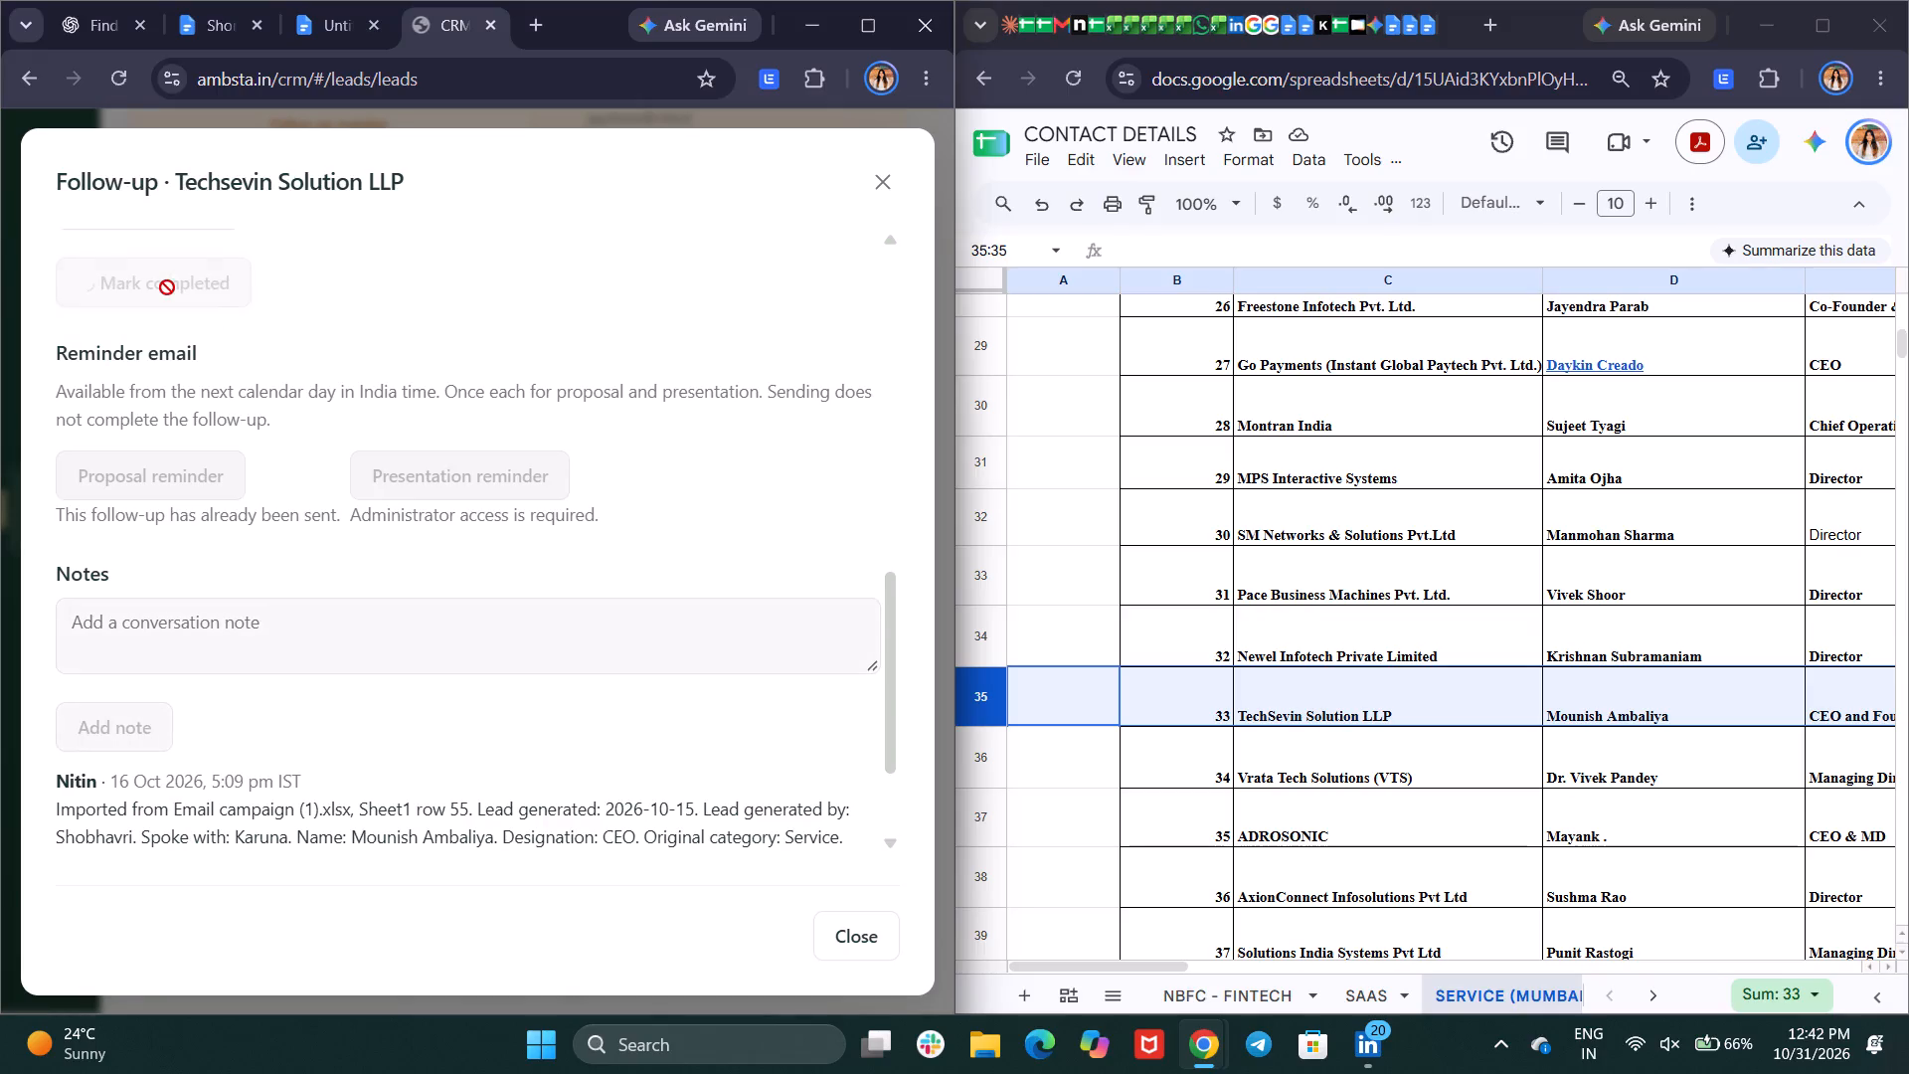
click(881, 163)
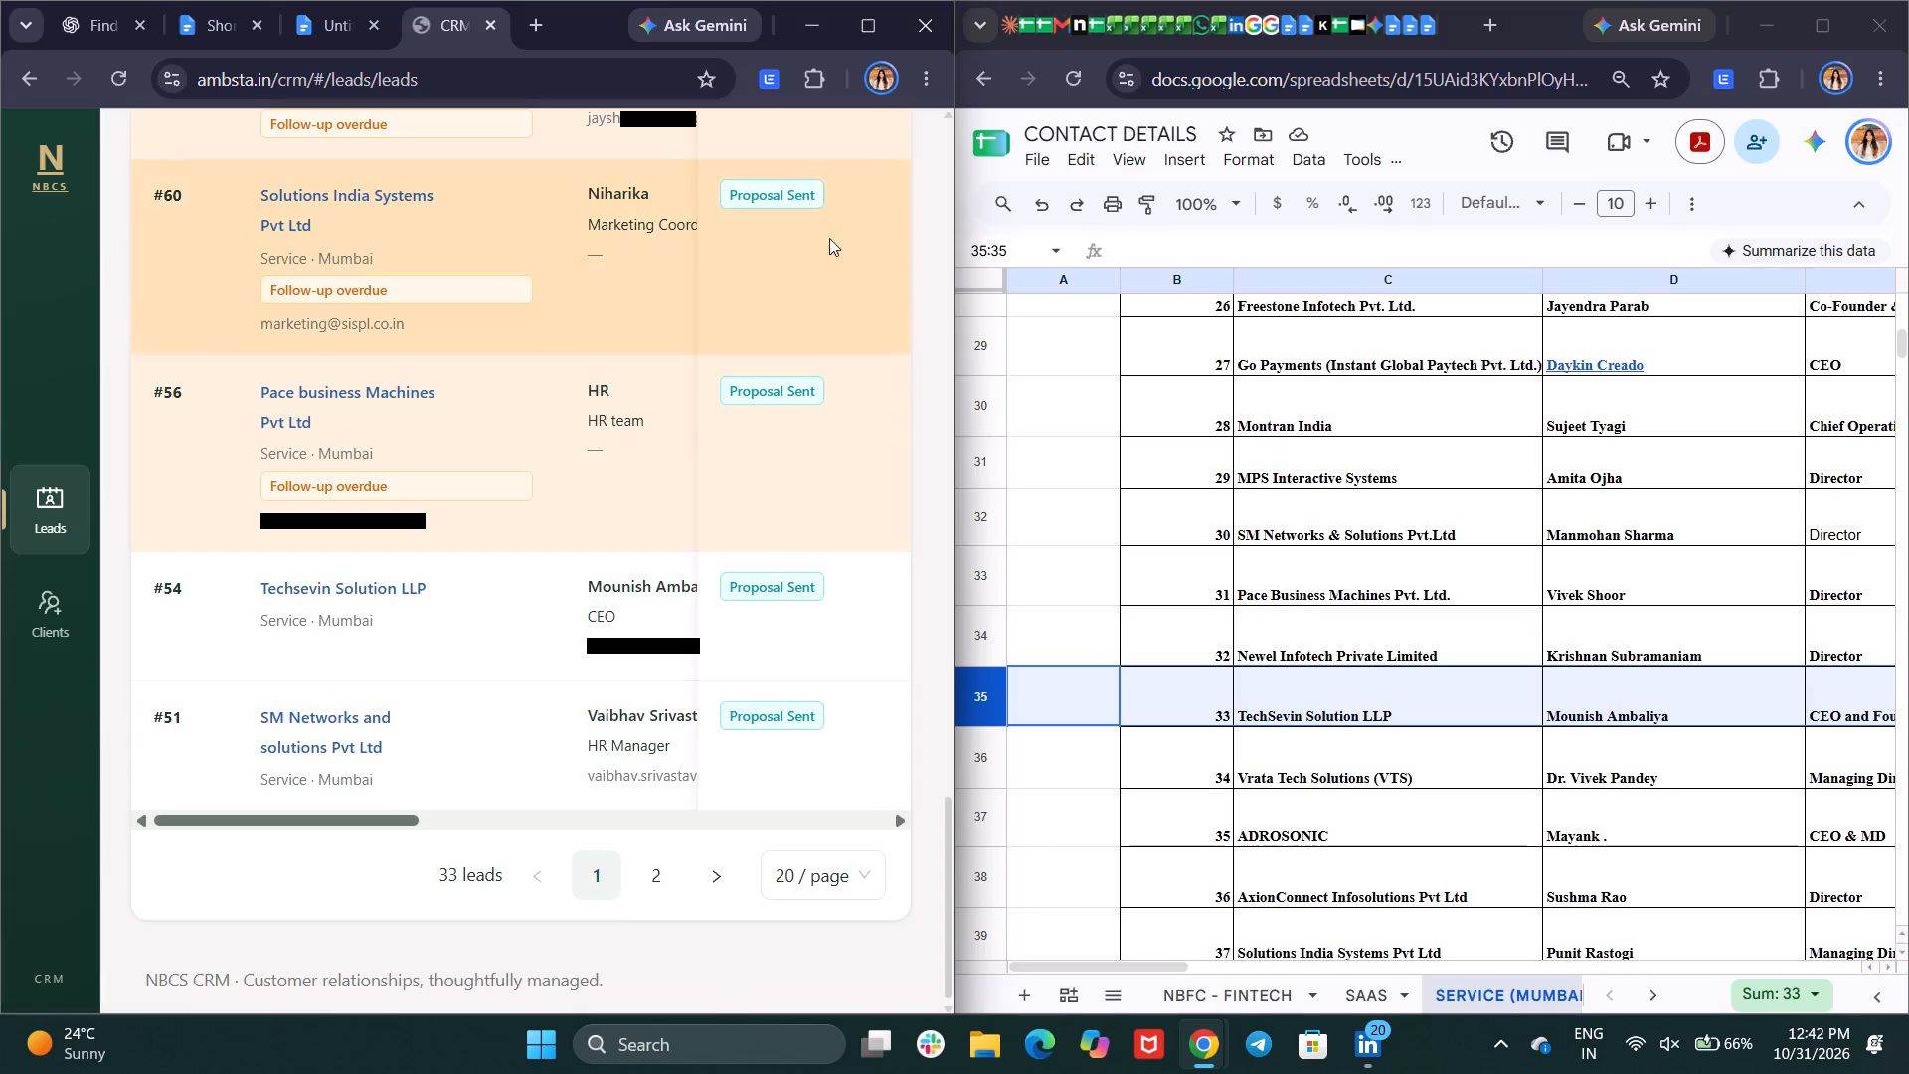
Look through the company rows of the SERVICE (MUMBAI) sheet to locate Pace Business Machines Pvt. Ltd., the company of lead #56.
scroll(1215, 654, down, 5)
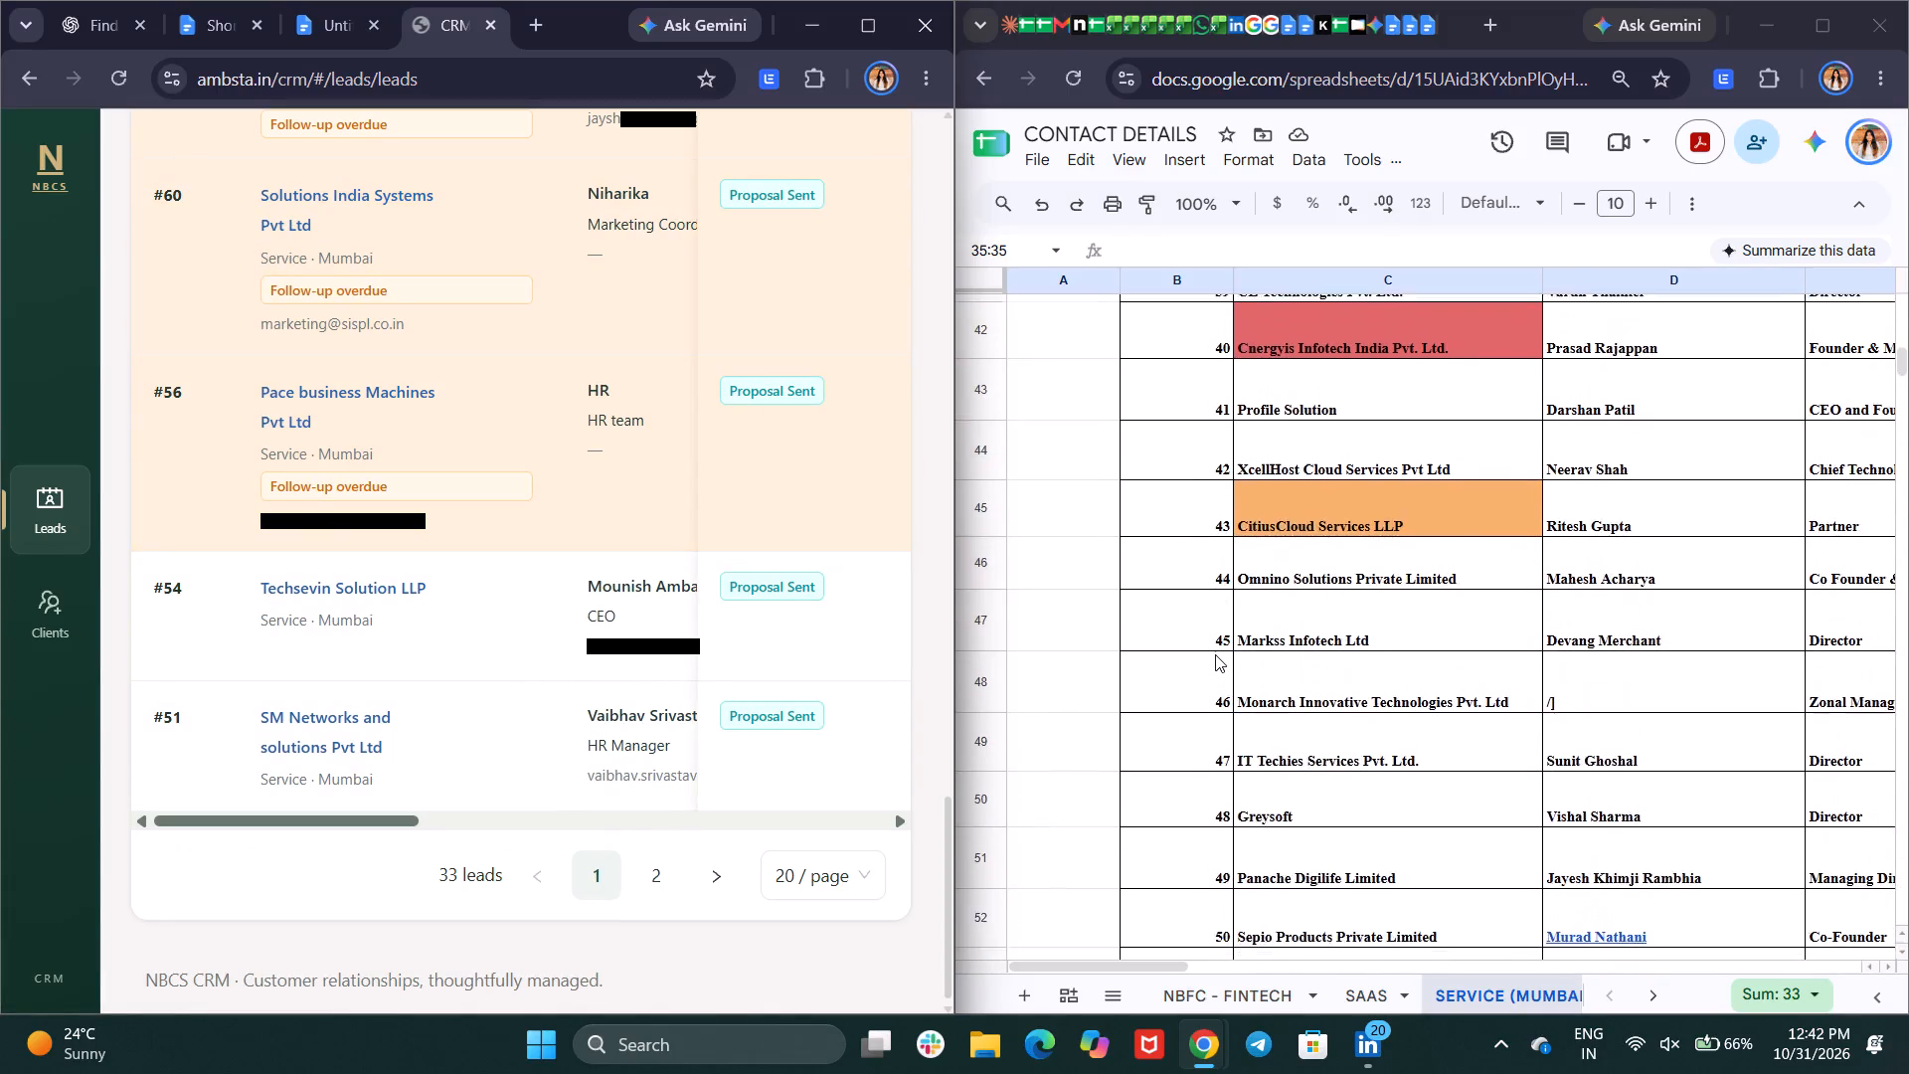
scroll(1215, 654, down, 4)
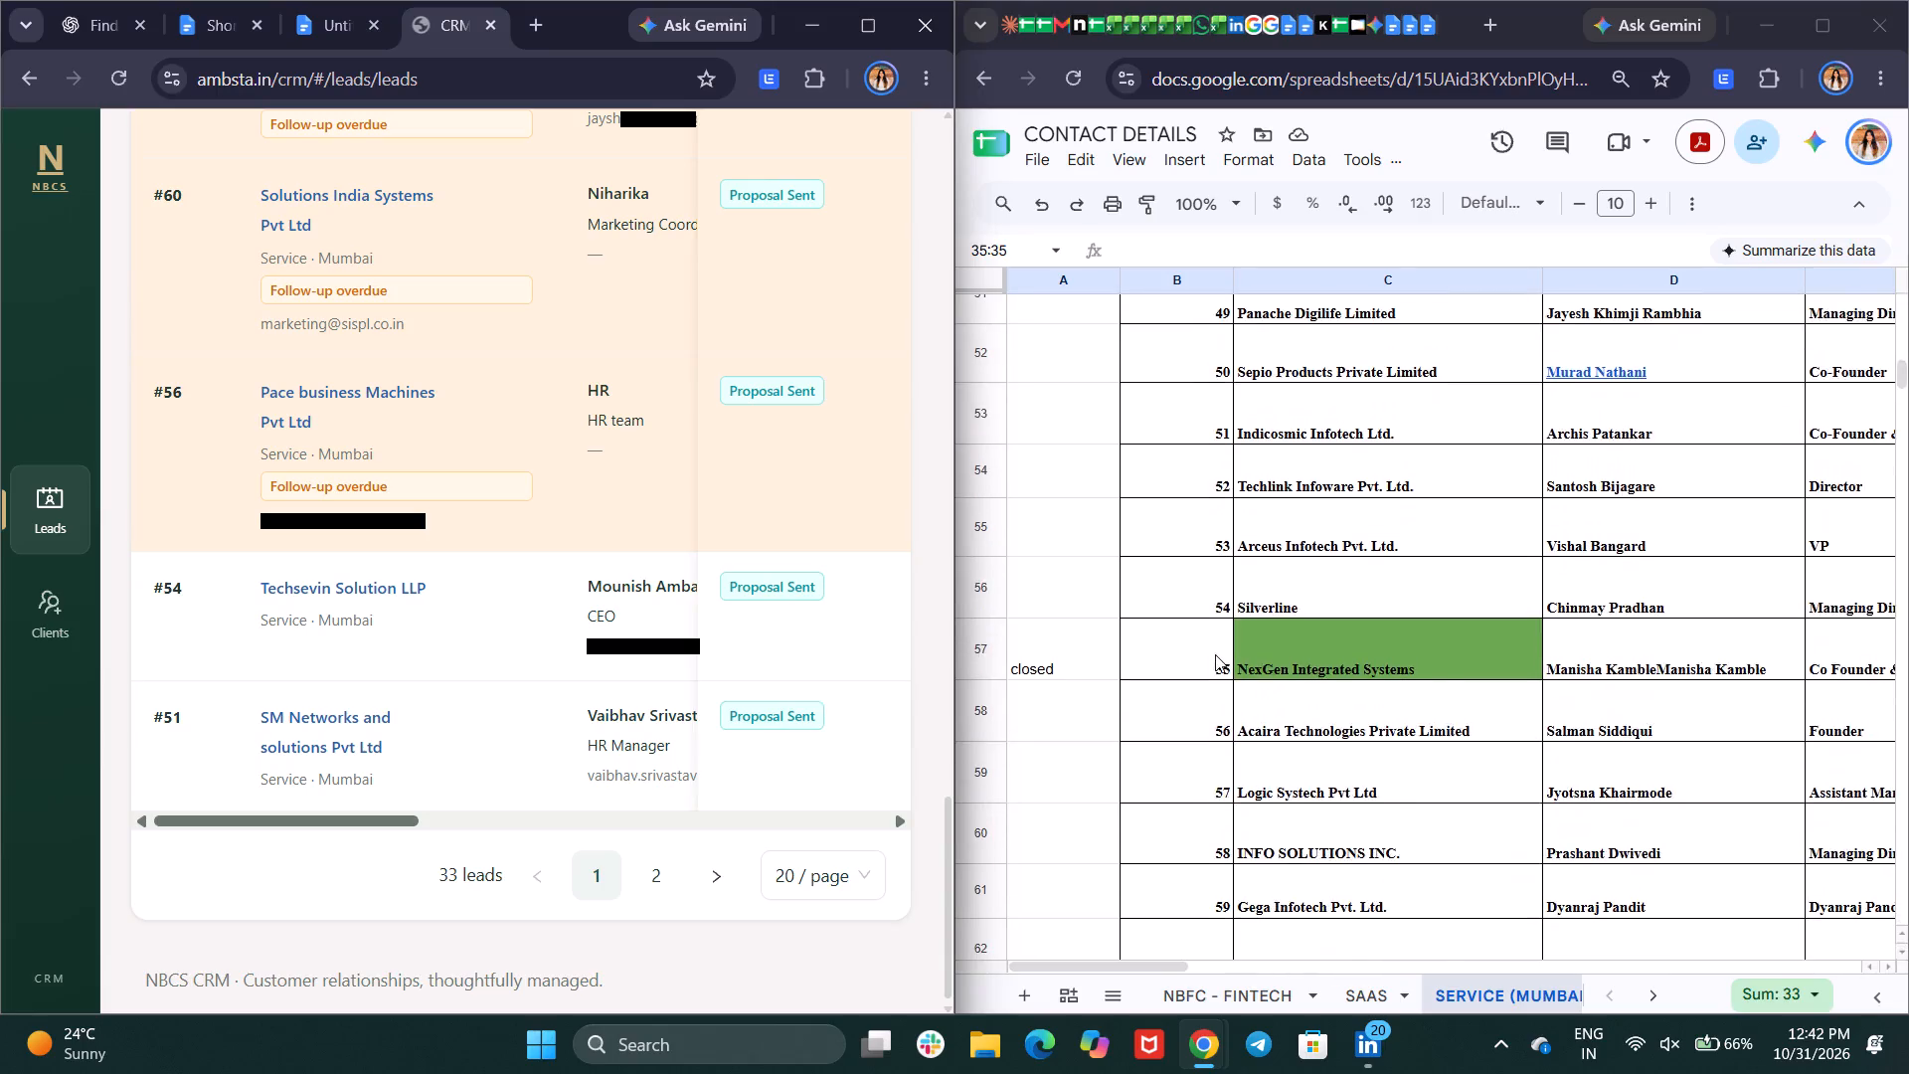
scroll(1215, 654, down, 3)
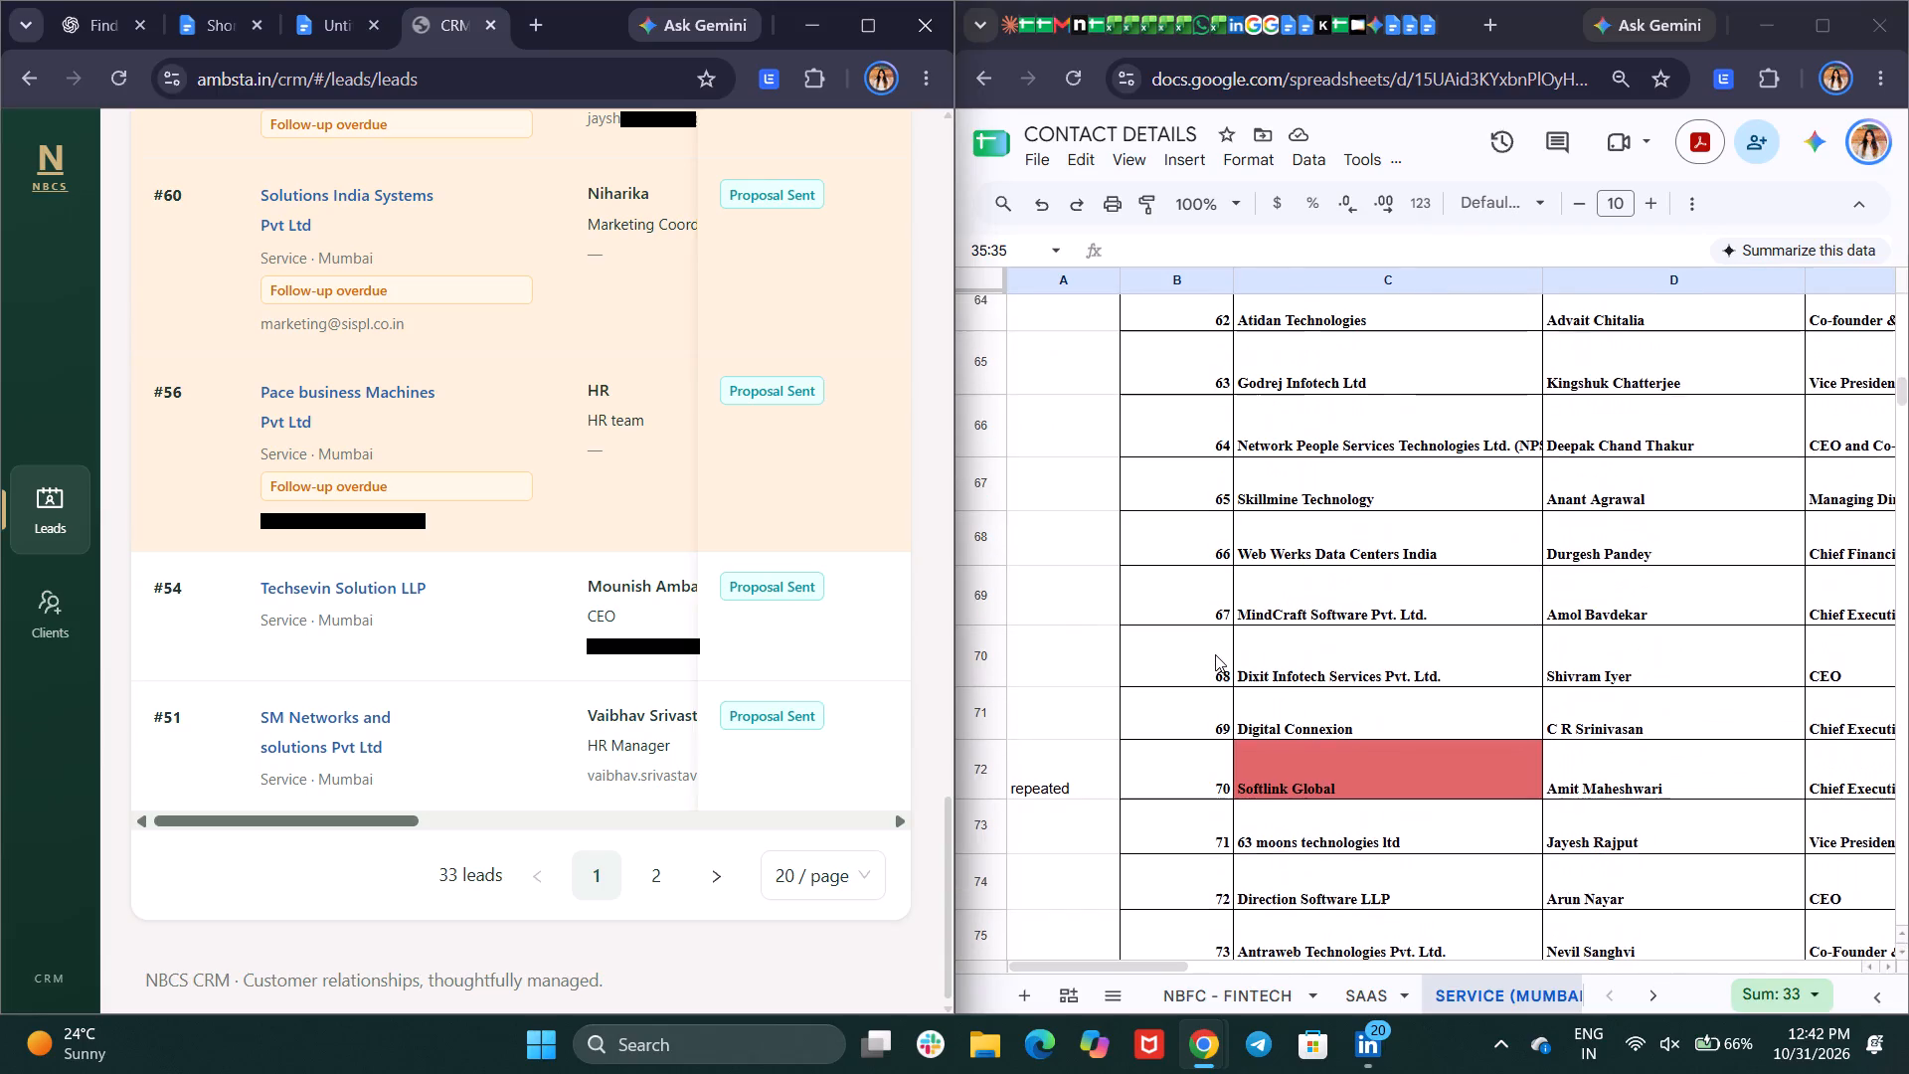
scroll(1215, 654, down, 5)
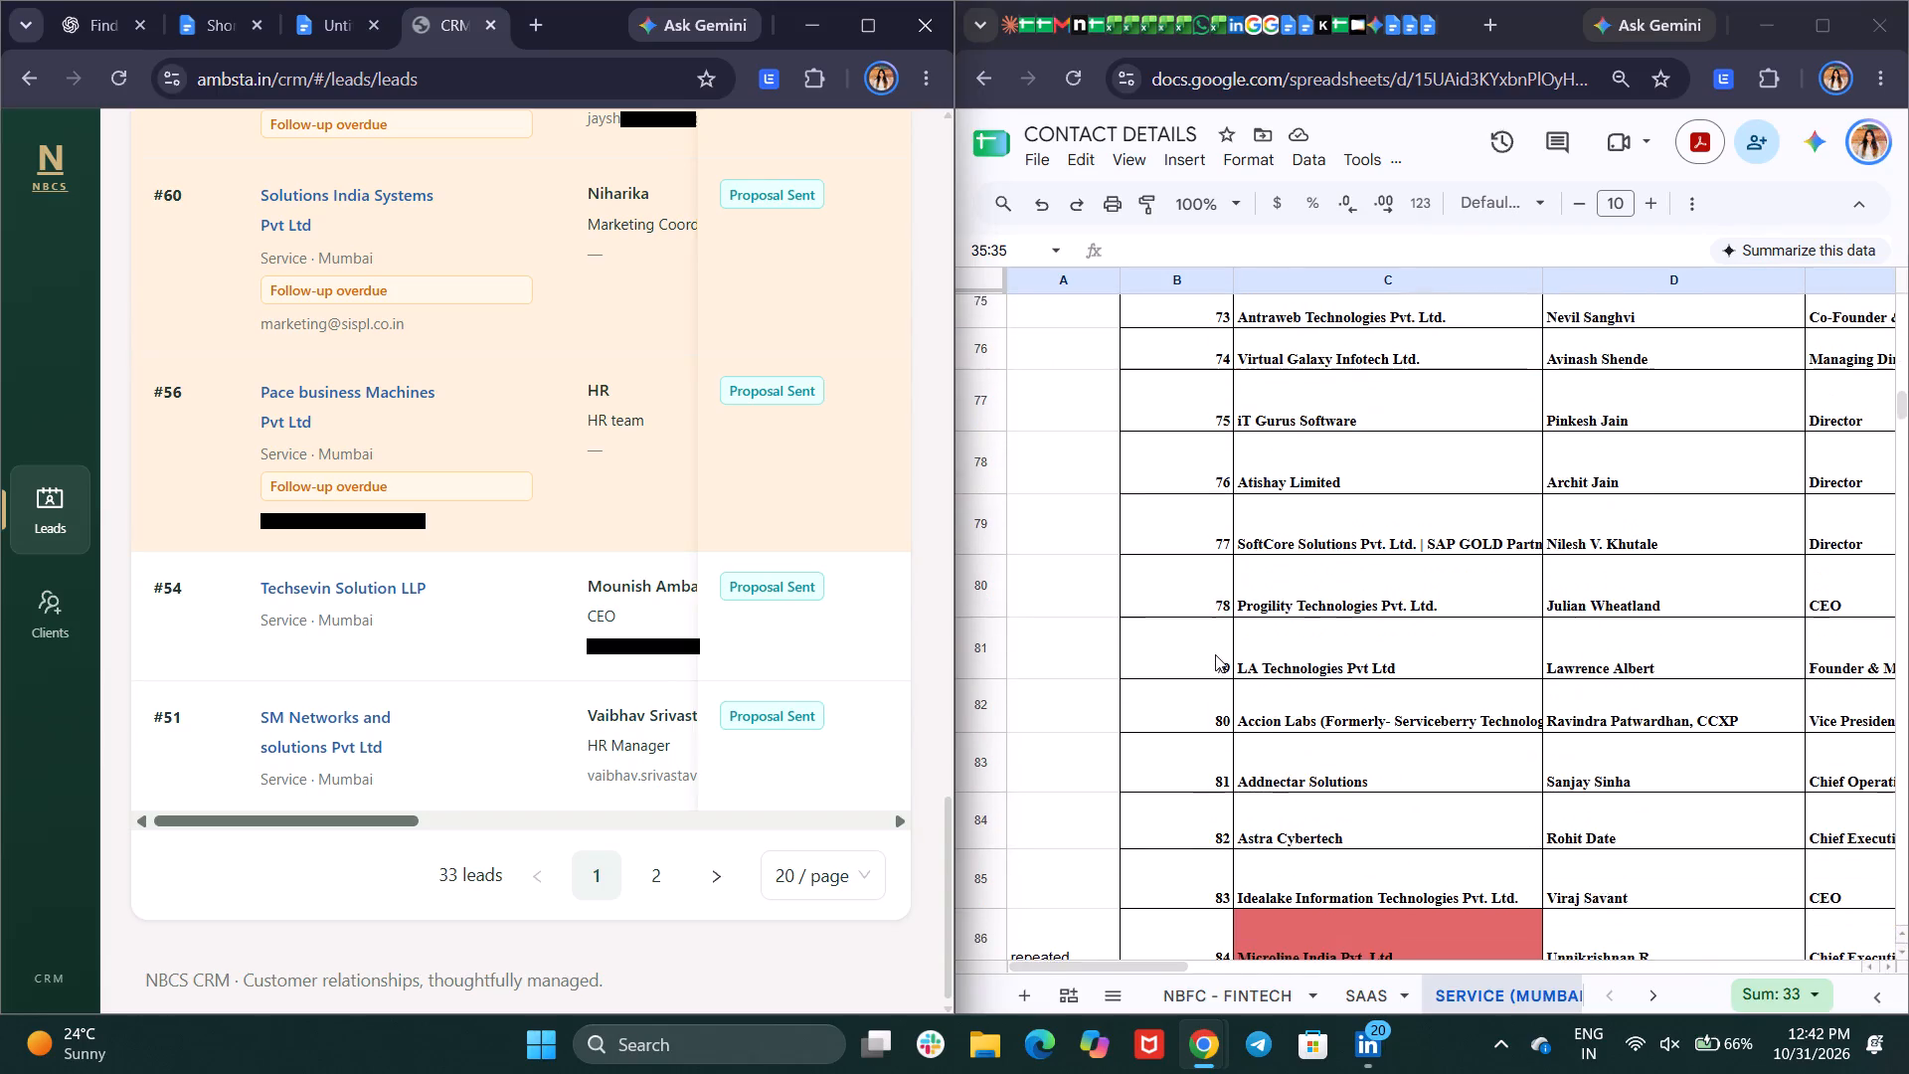
scroll(1215, 654, down, 4)
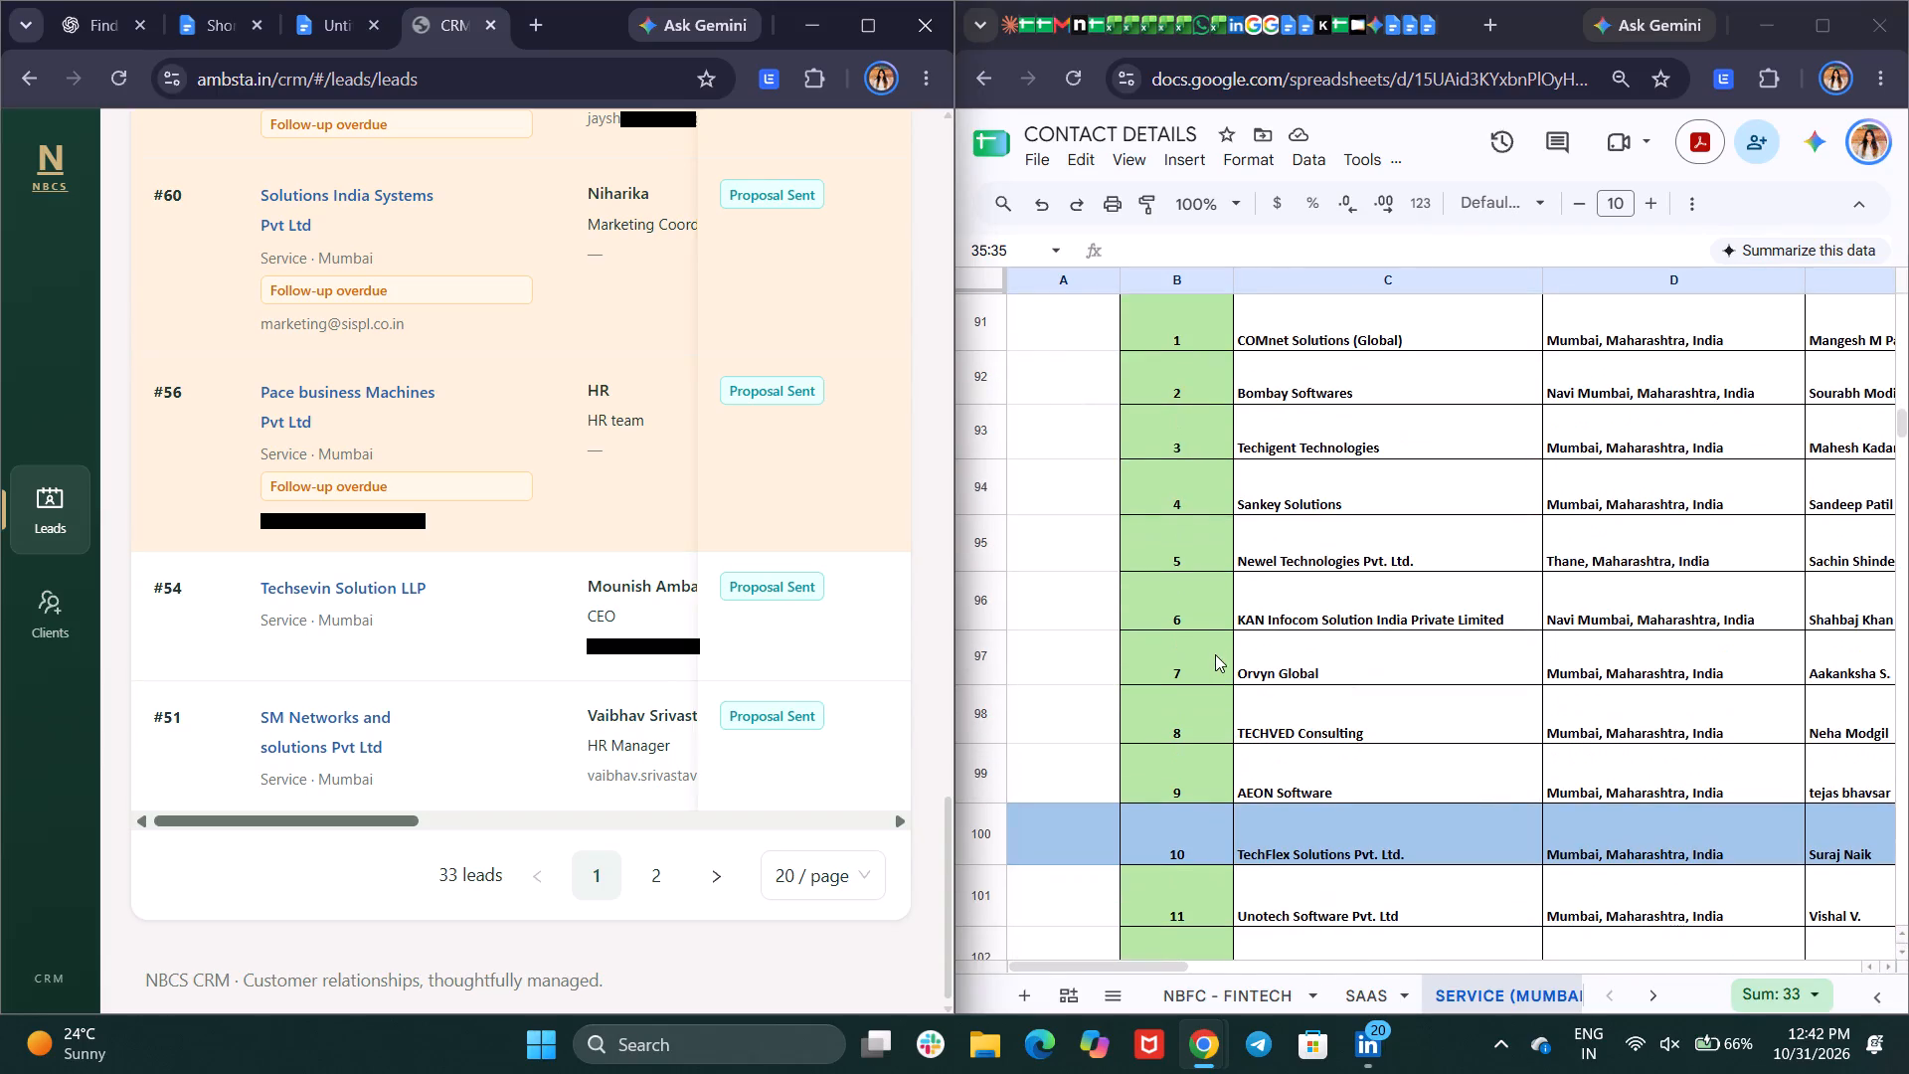
scroll(1215, 654, down, 4)
scroll(1215, 654, up, 18)
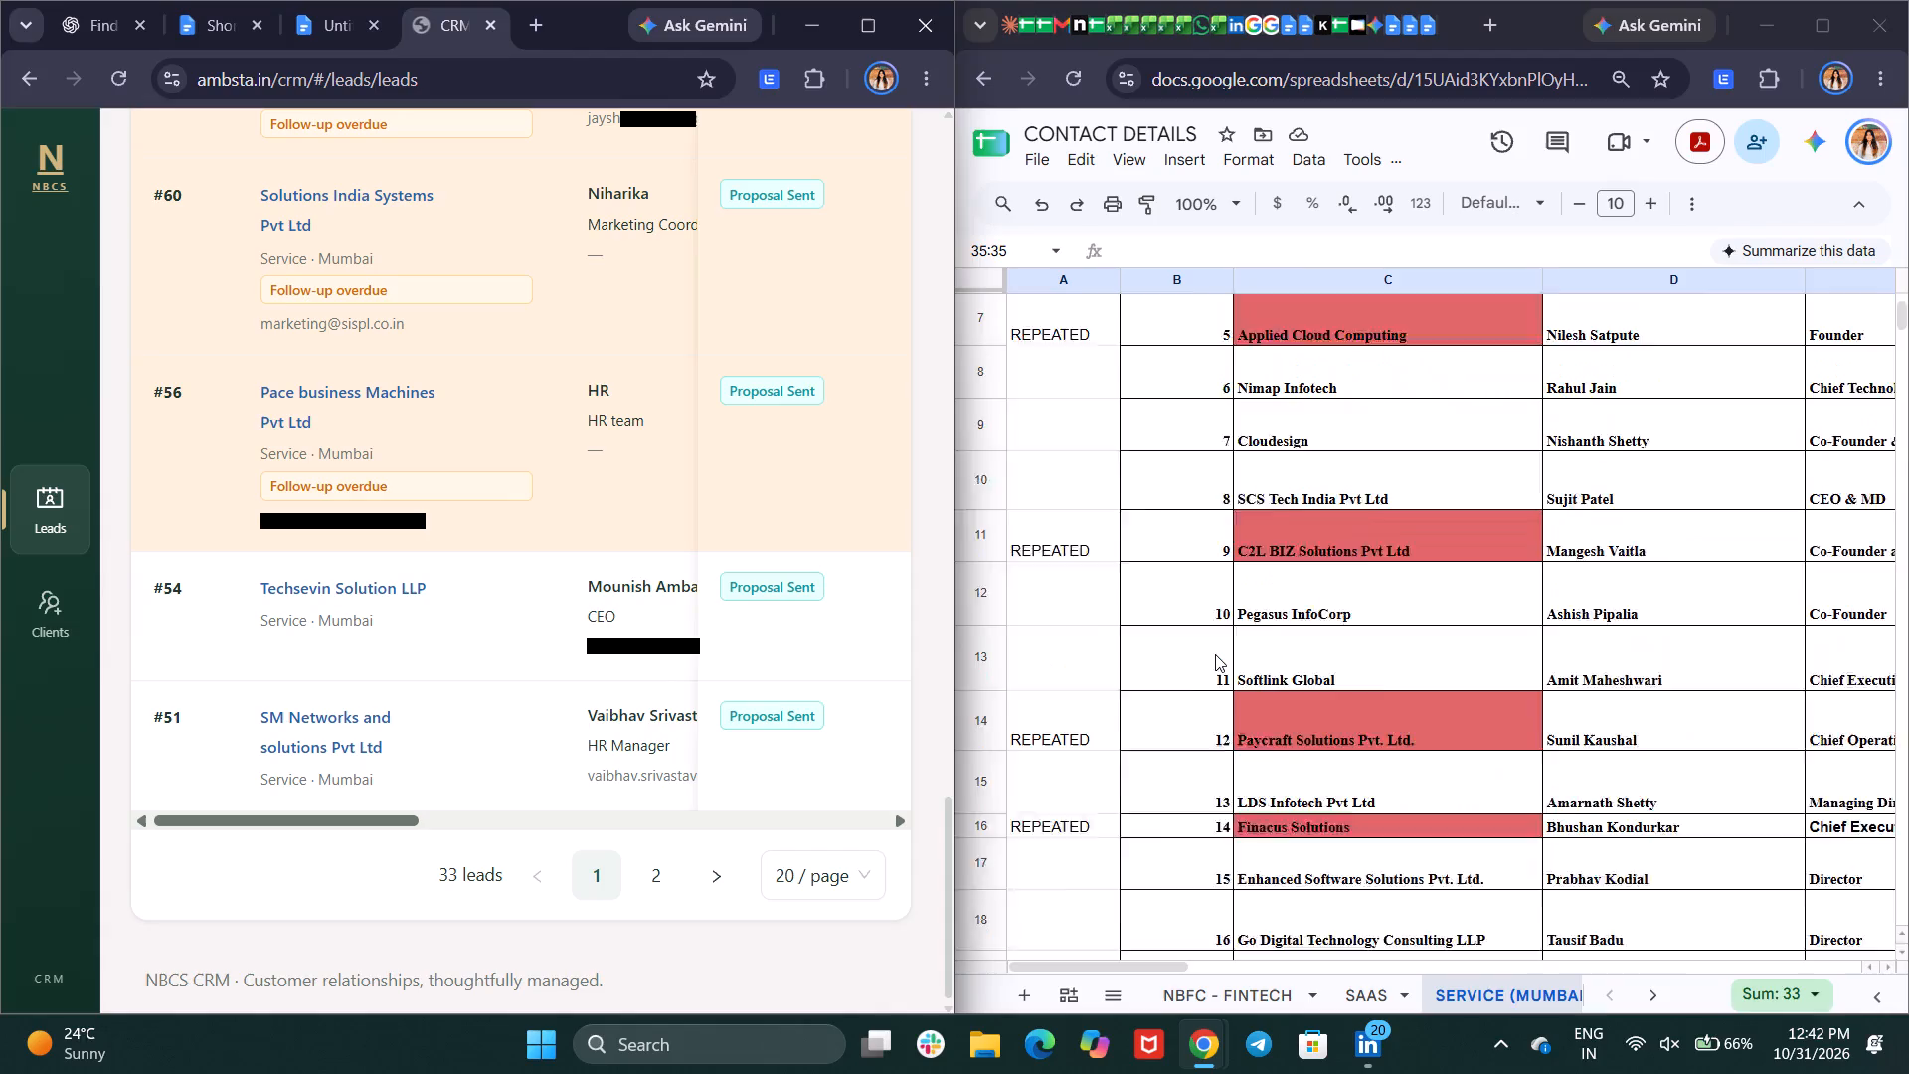
scroll(1215, 654, down, 3)
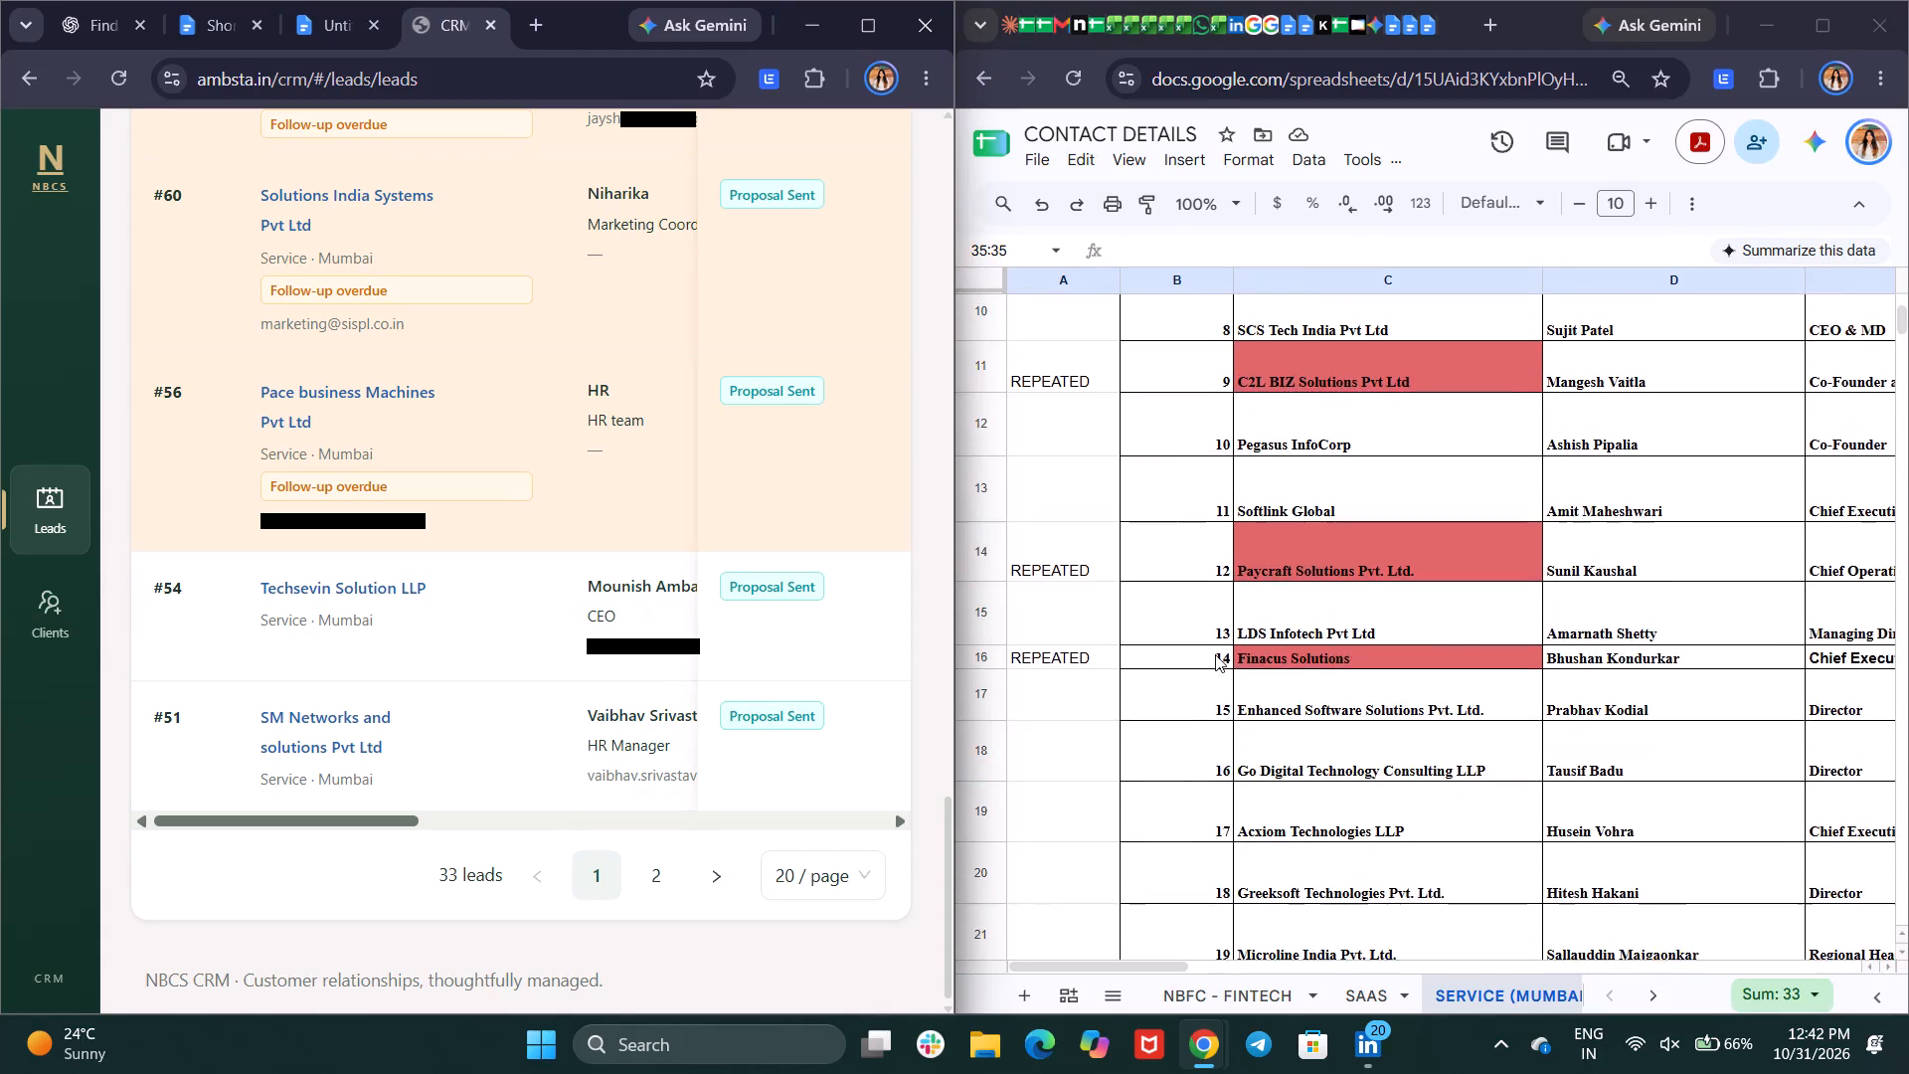
scroll(1215, 654, down, 4)
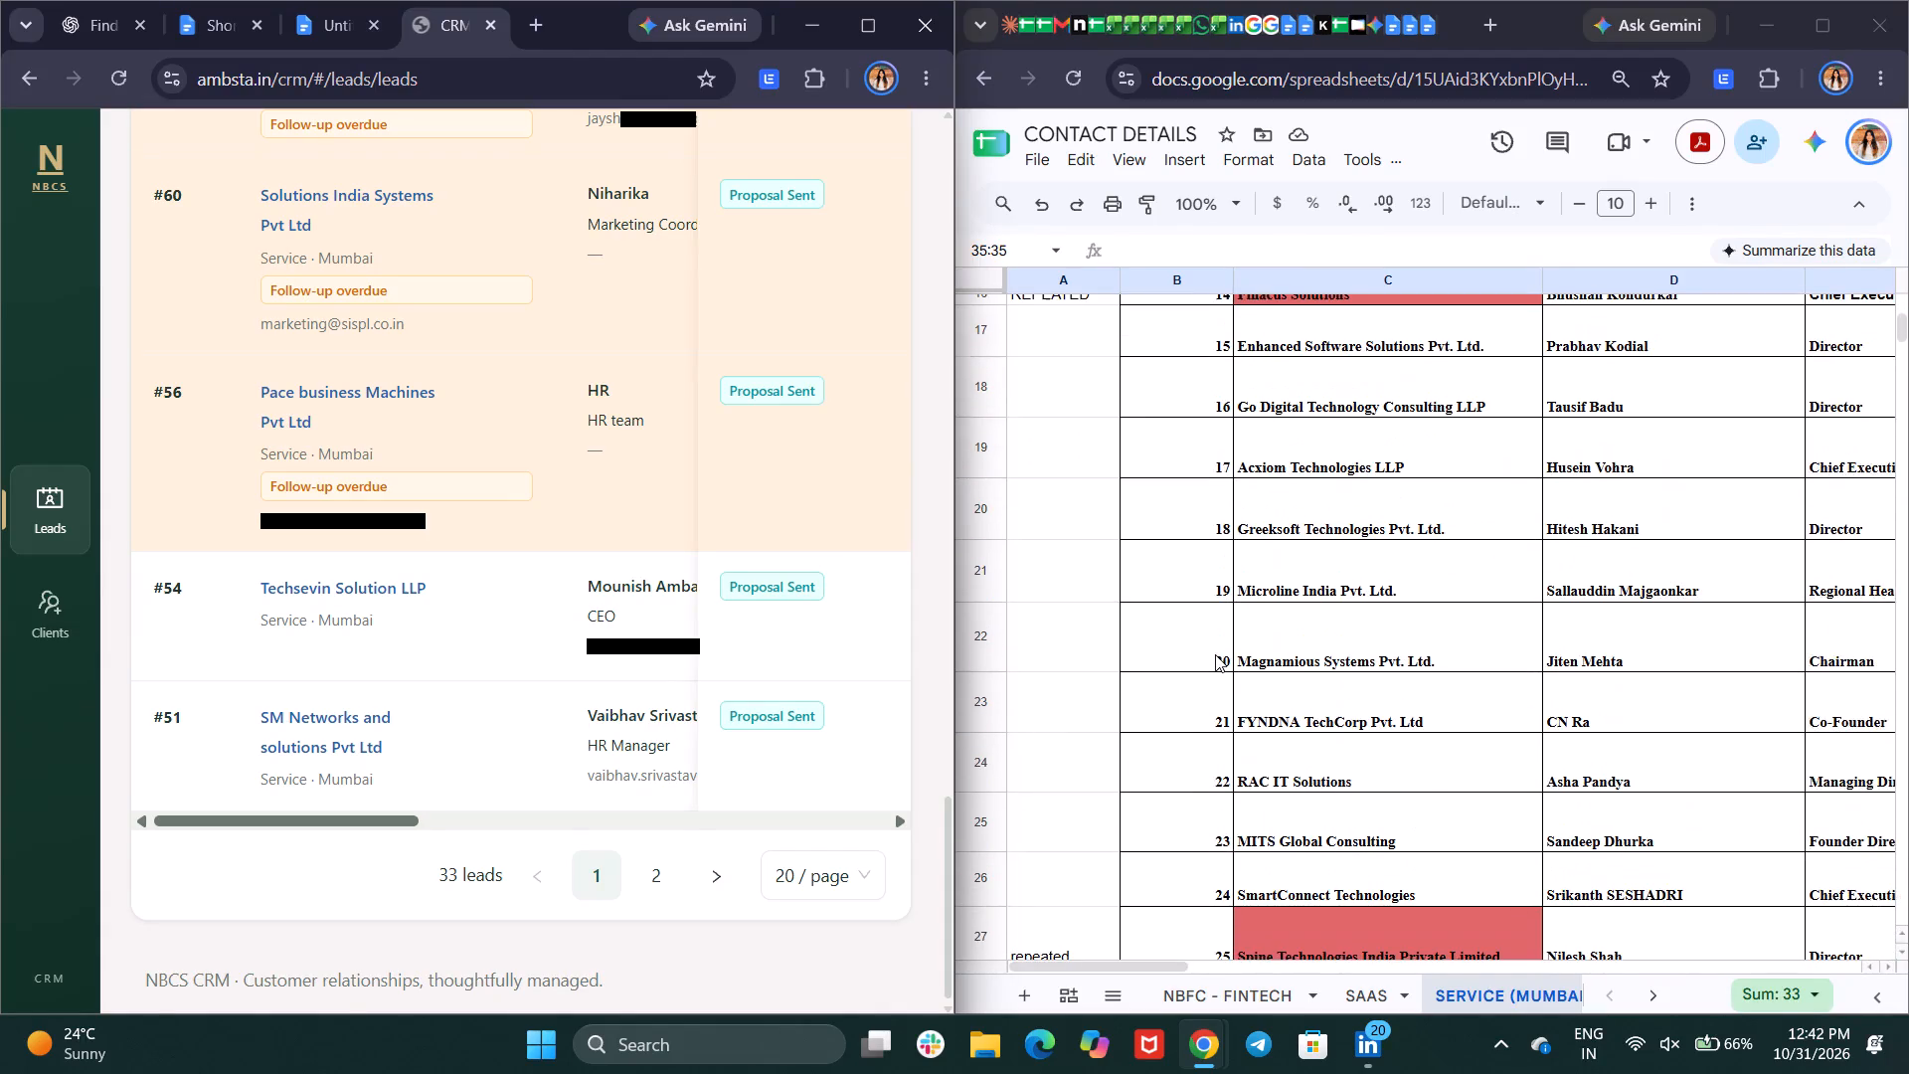
scroll(1215, 654, down, 3)
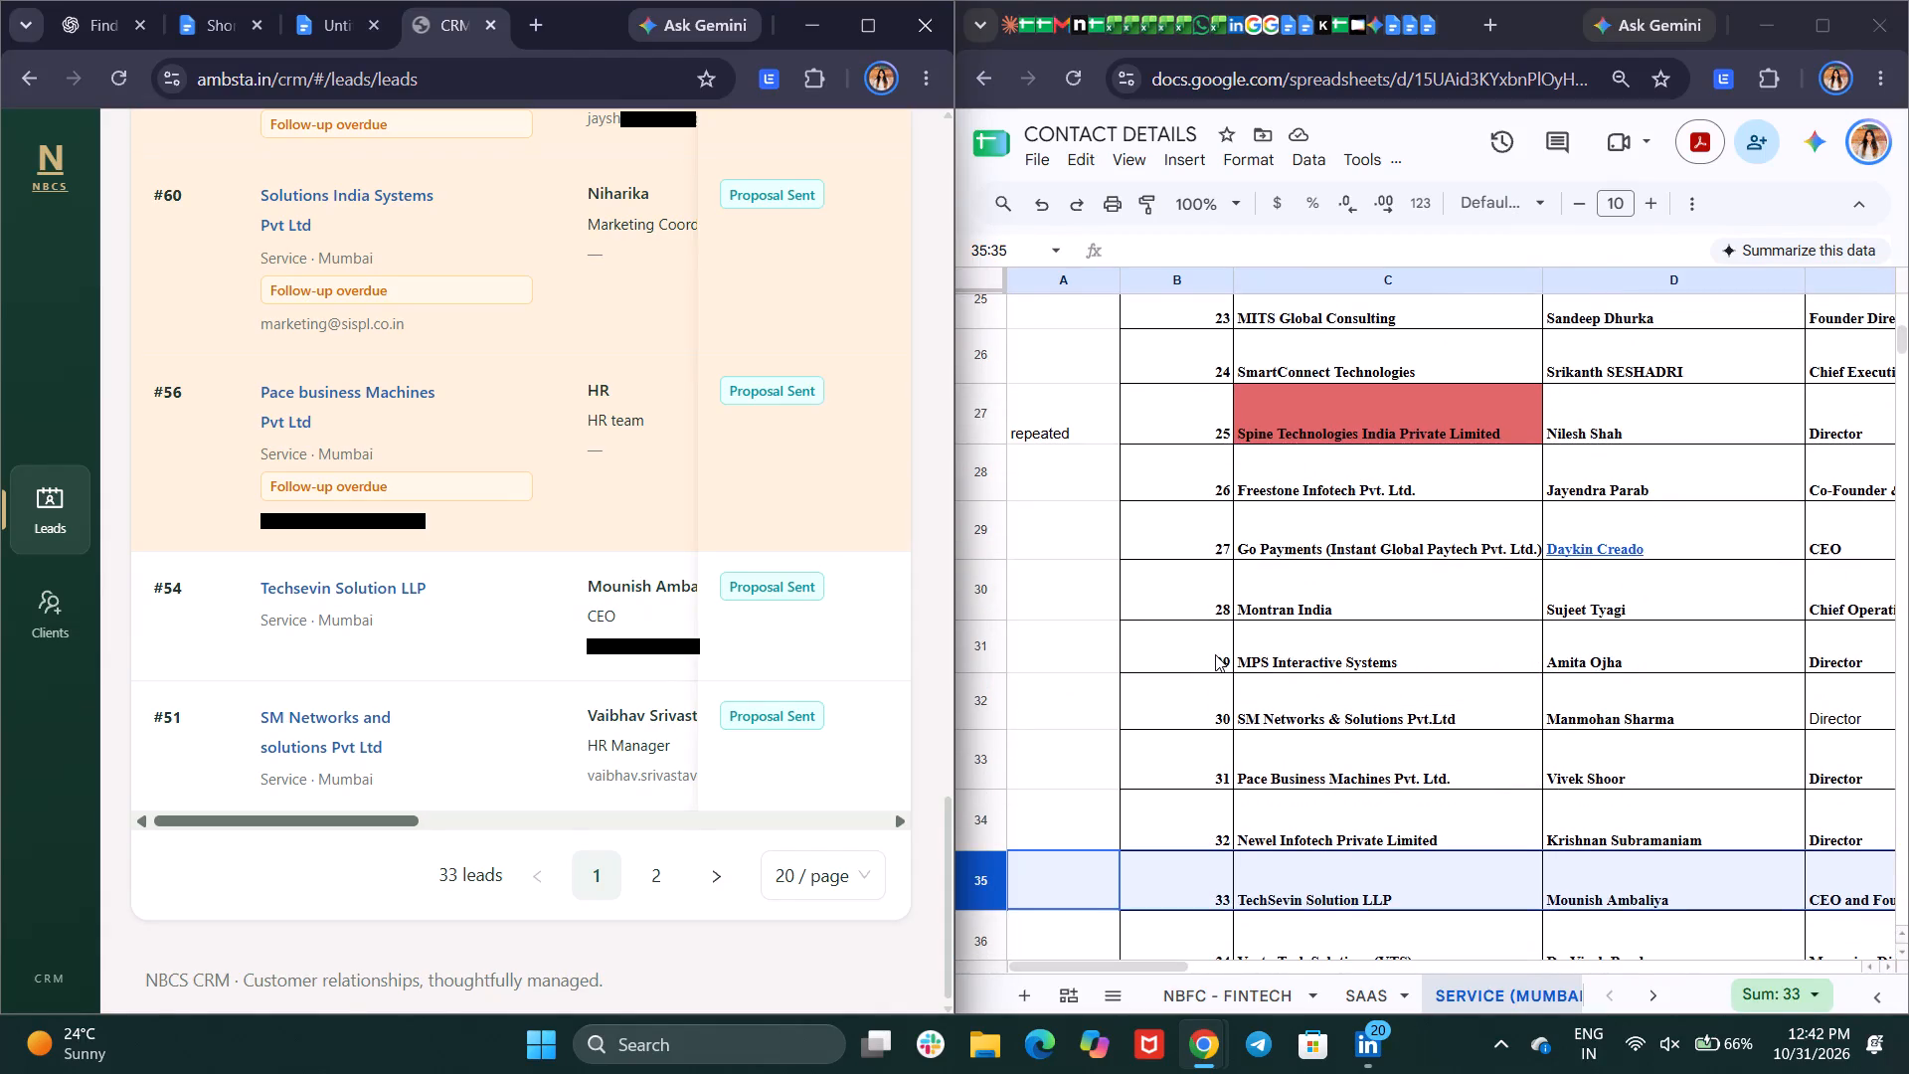
scroll(1215, 654, down, 2)
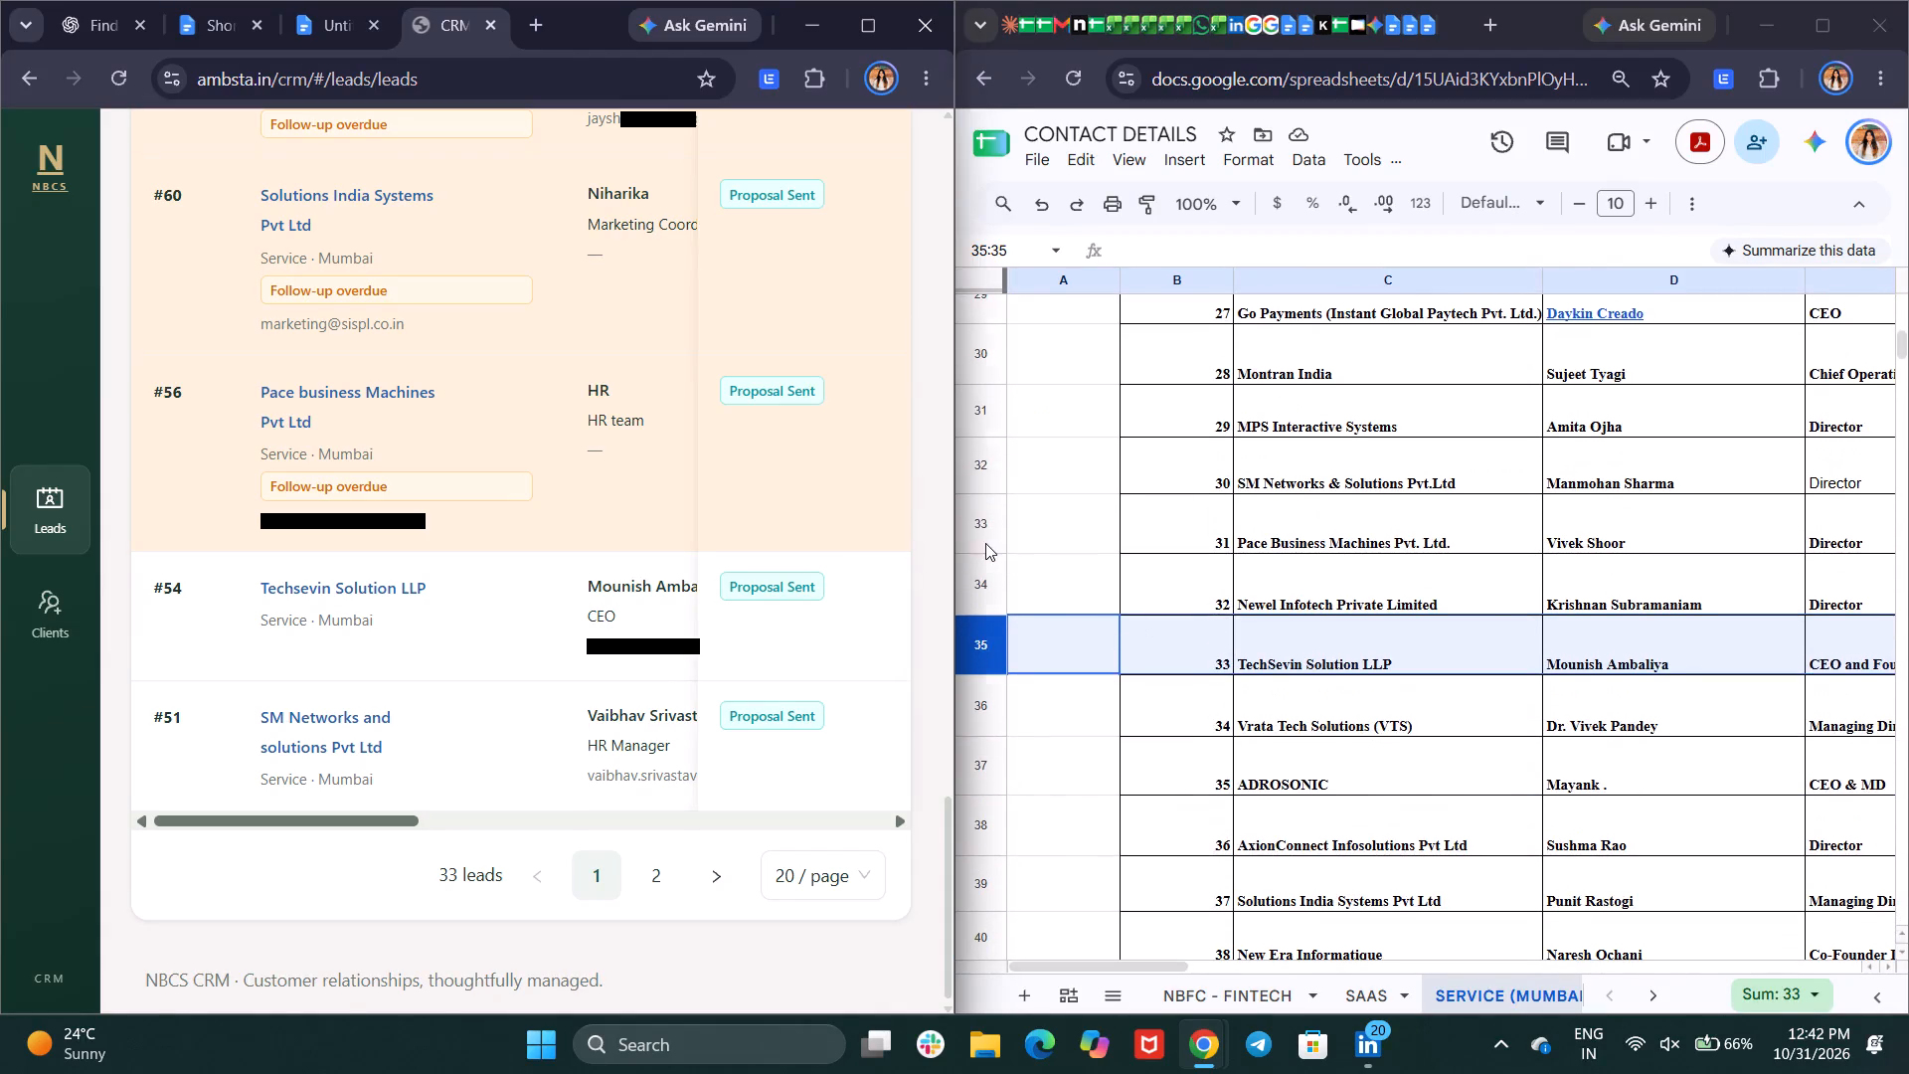
Select row 33, Pace Business Machines Pvt. Ltd., in the SERVICE (MUMBAI) sheet and check its contact and call notes.
click(985, 543)
scroll(1339, 498, left, 8)
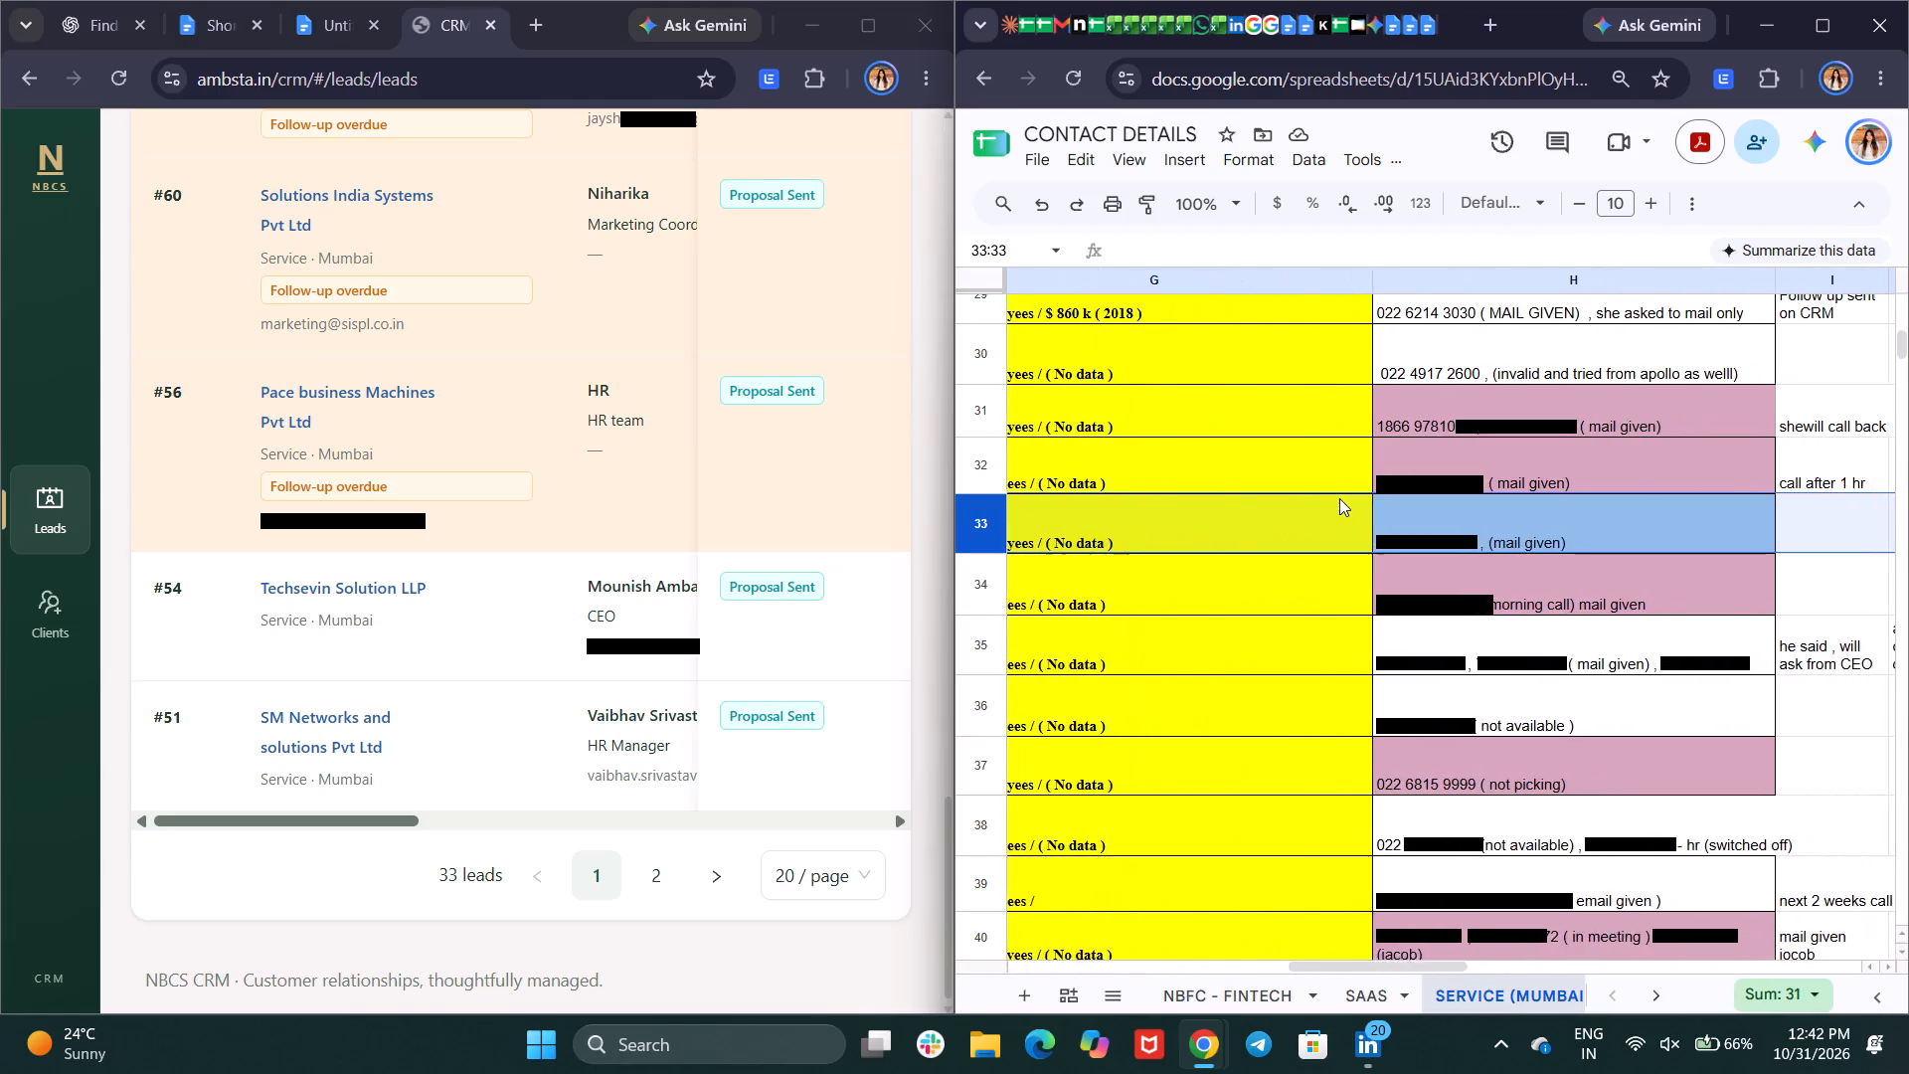
scroll(1339, 498, left, 10)
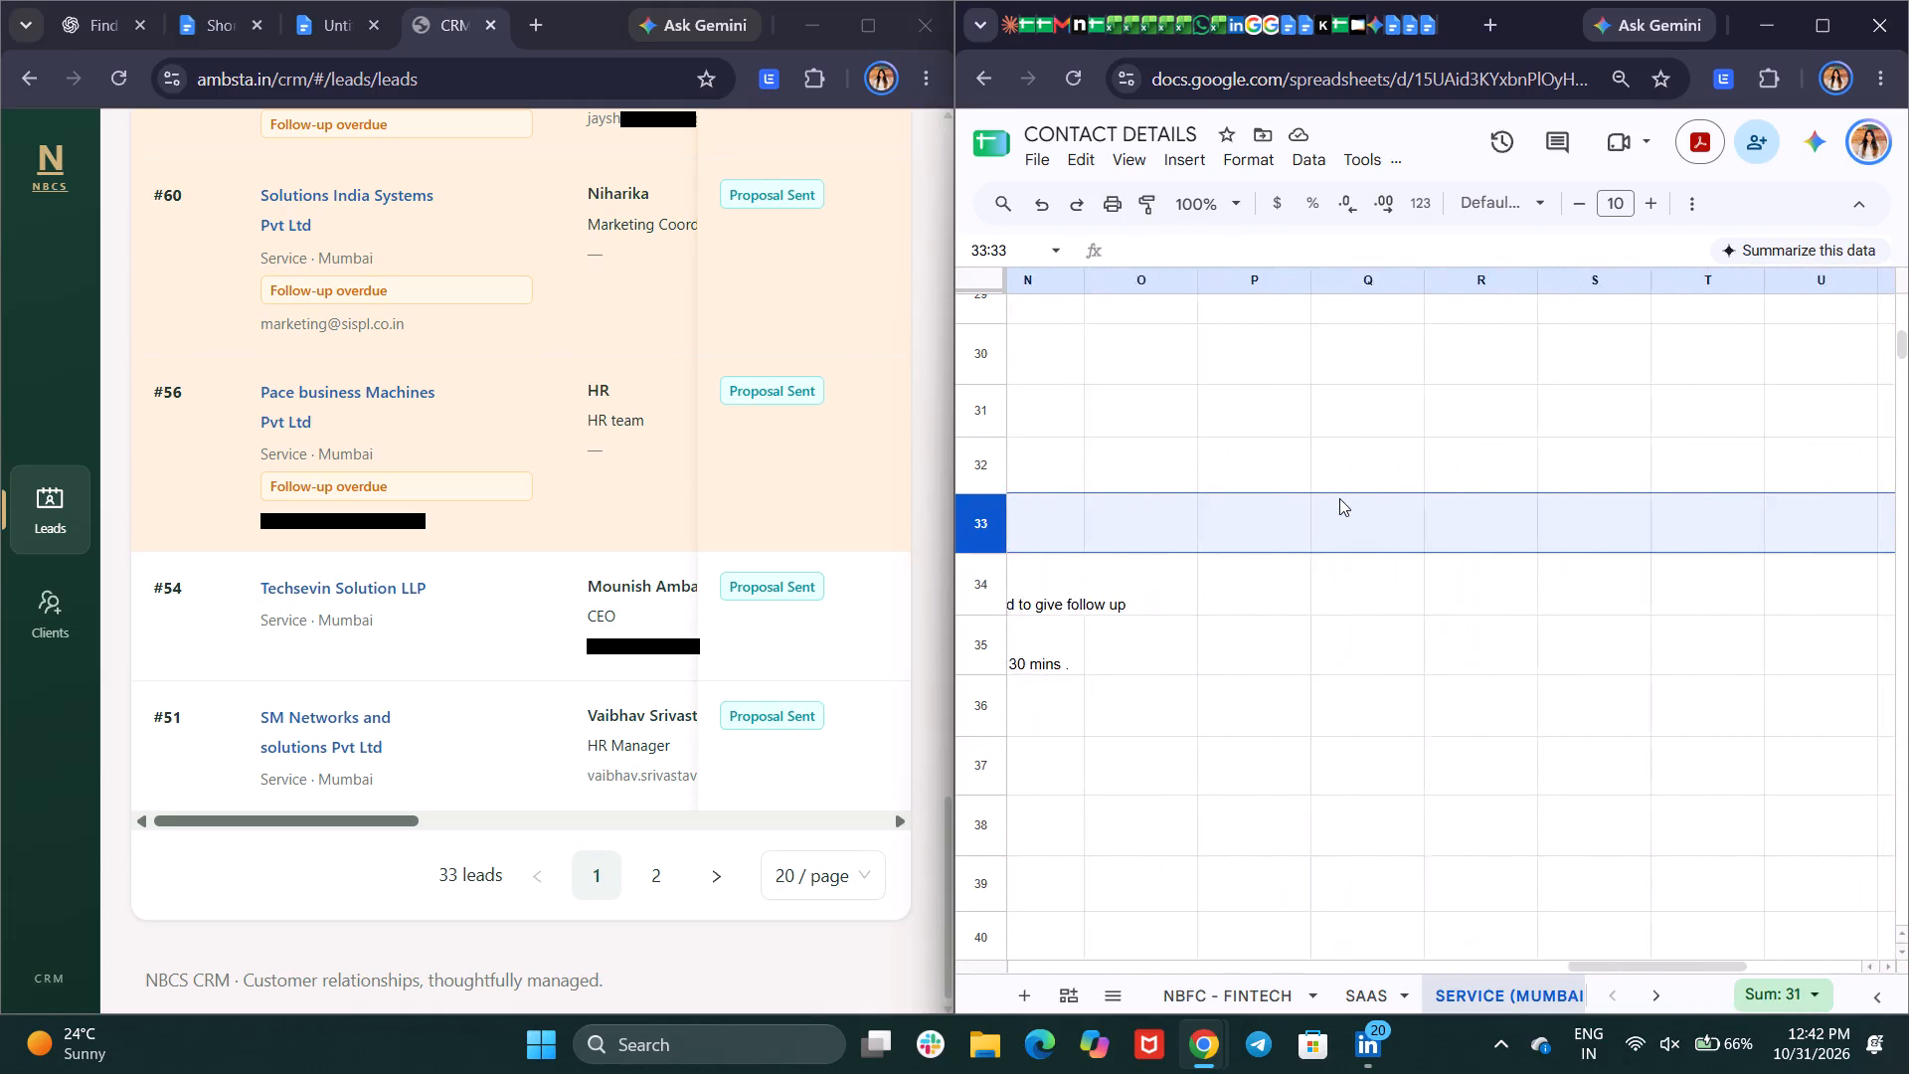
scroll(1339, 498, right, 7)
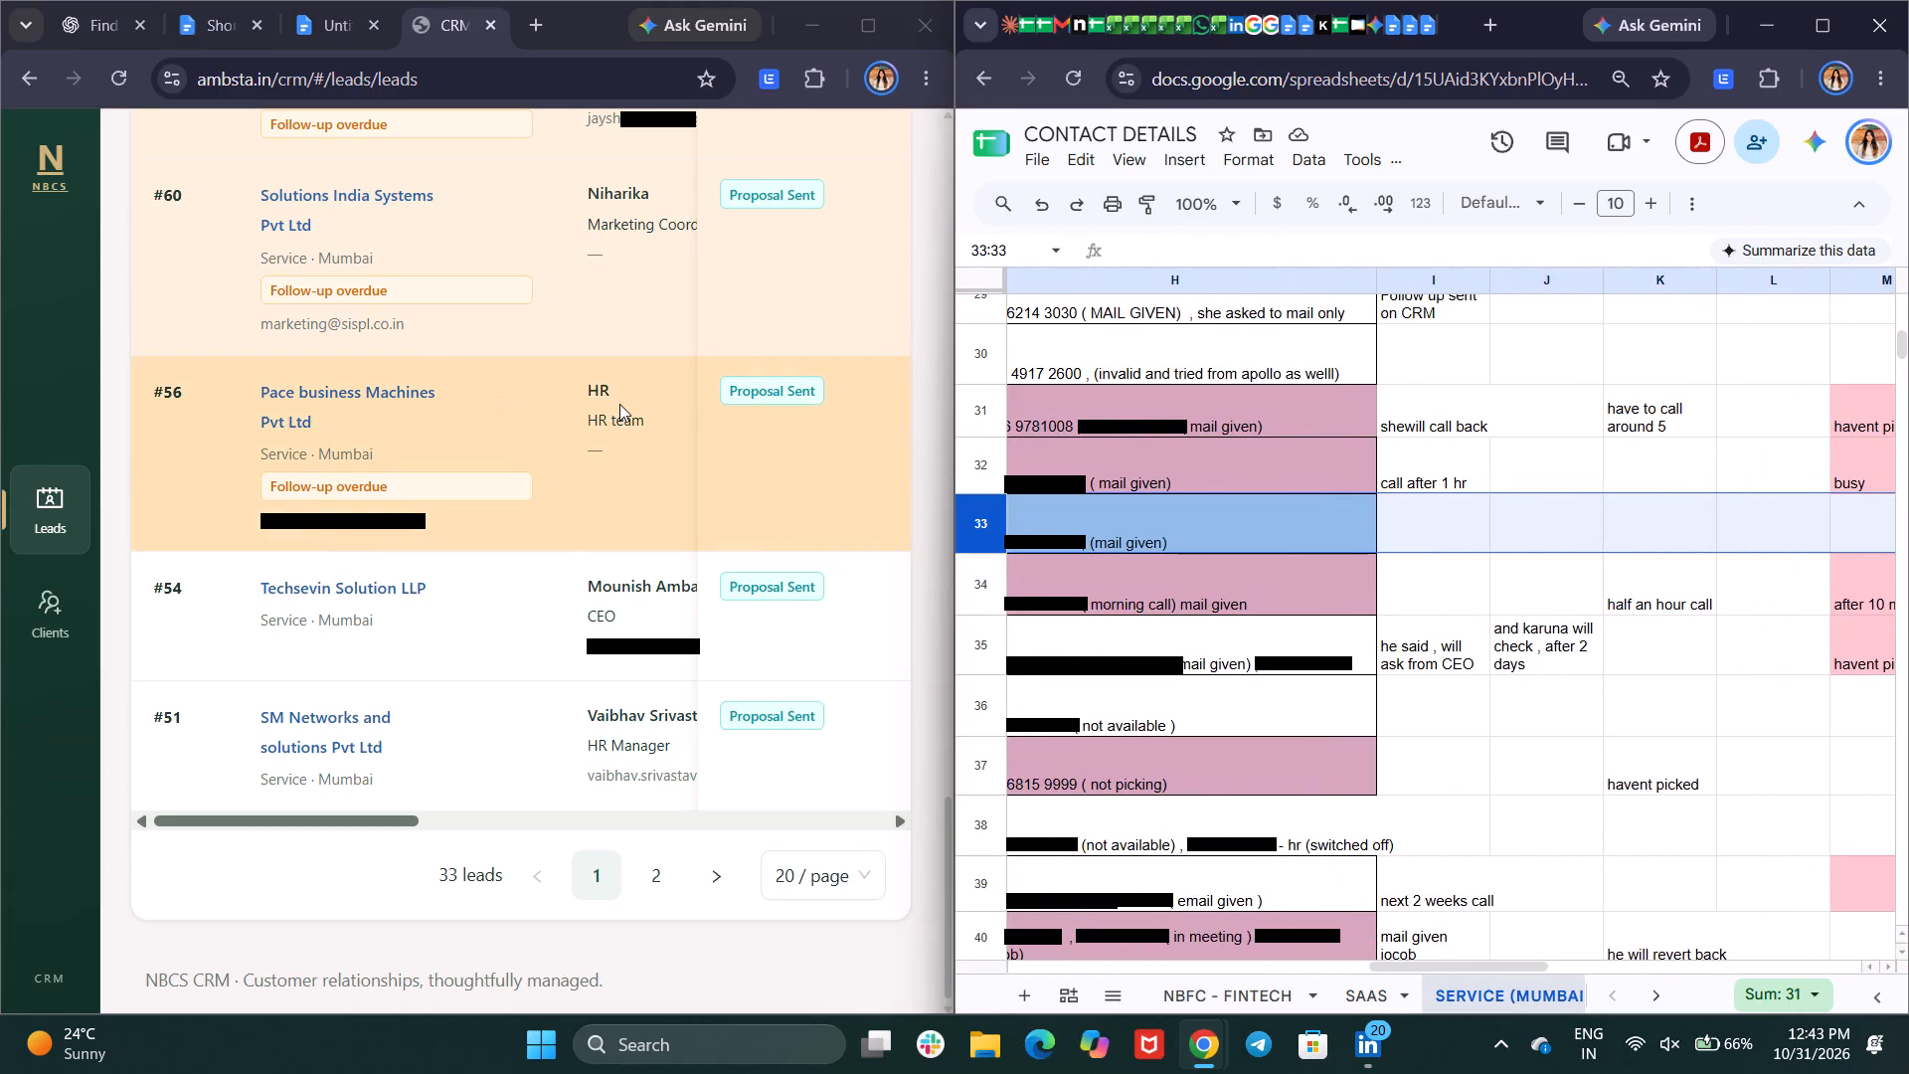
Send the proposal follow-up email for lead #56, Pace business Machines Pvt Ltd, and close the dialog.
scroll(619, 404, left, 3)
scroll(619, 404, right, 8)
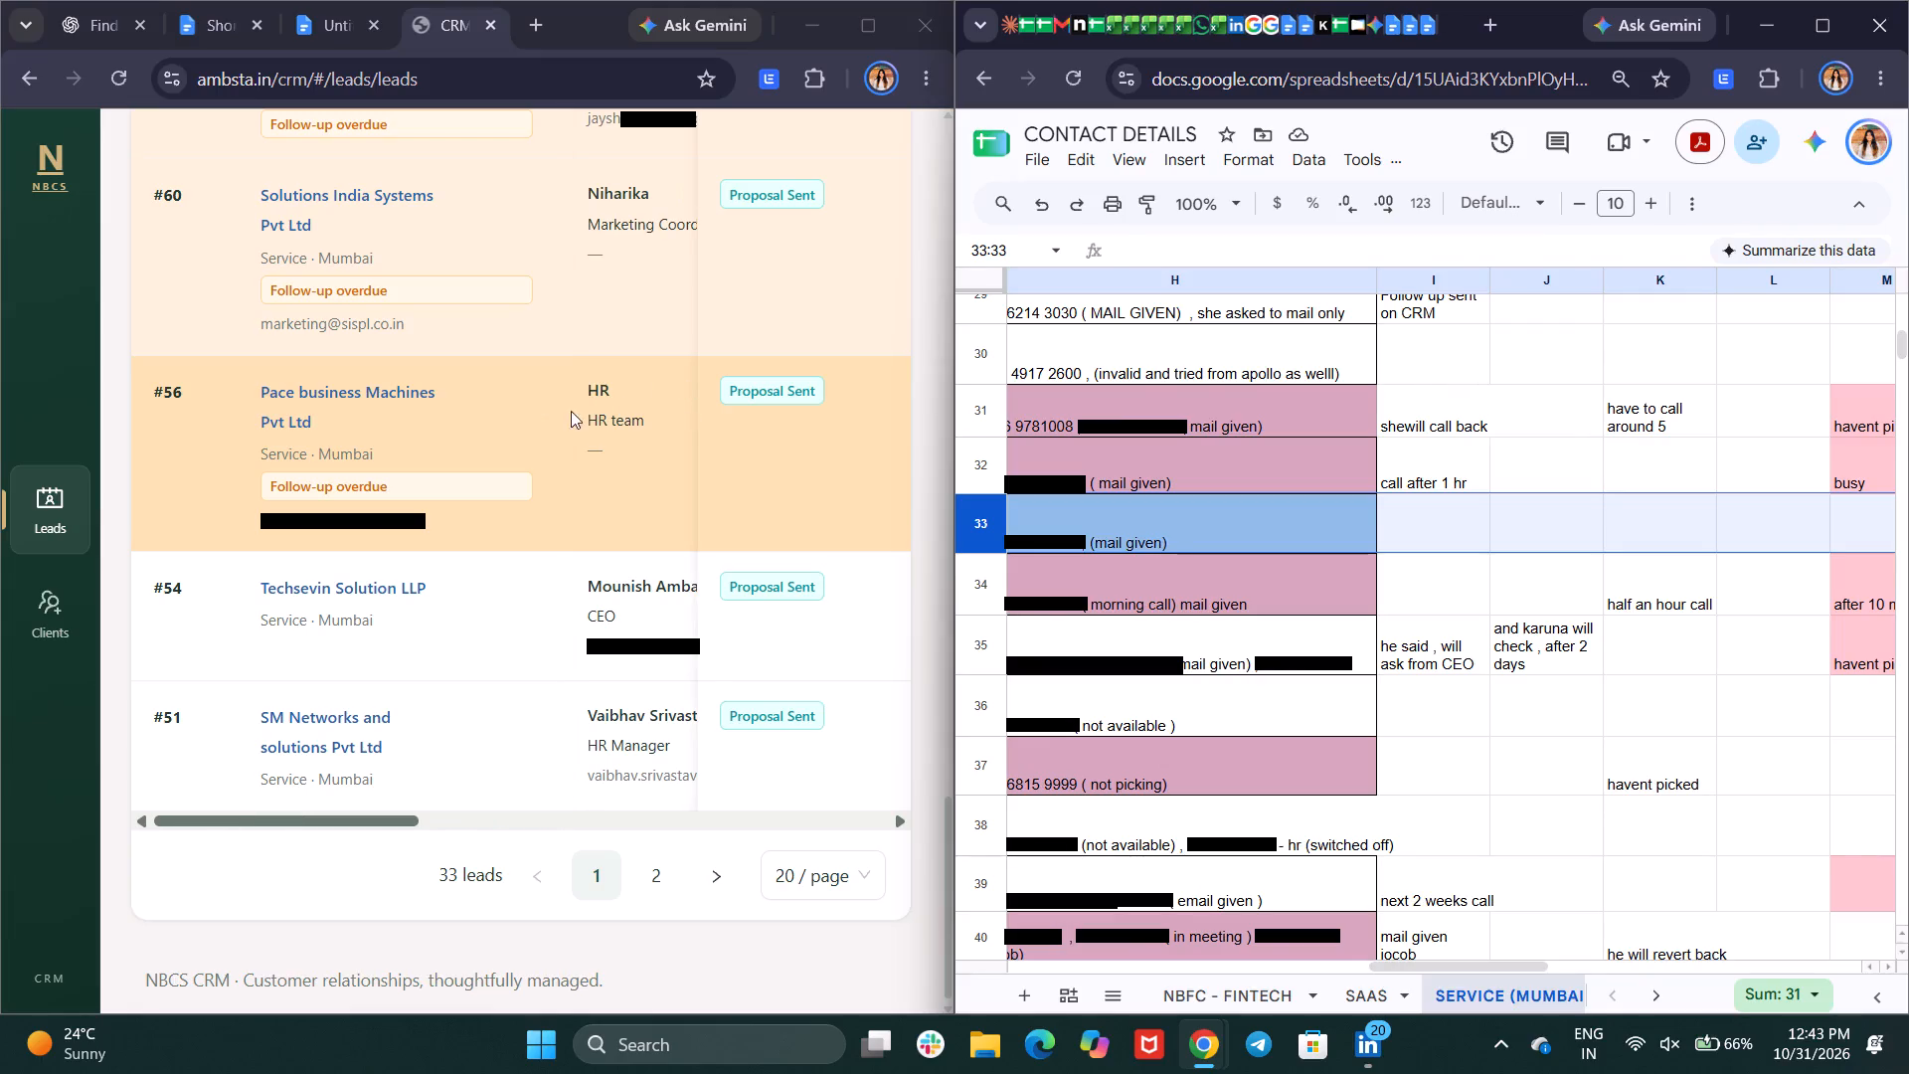
click(525, 401)
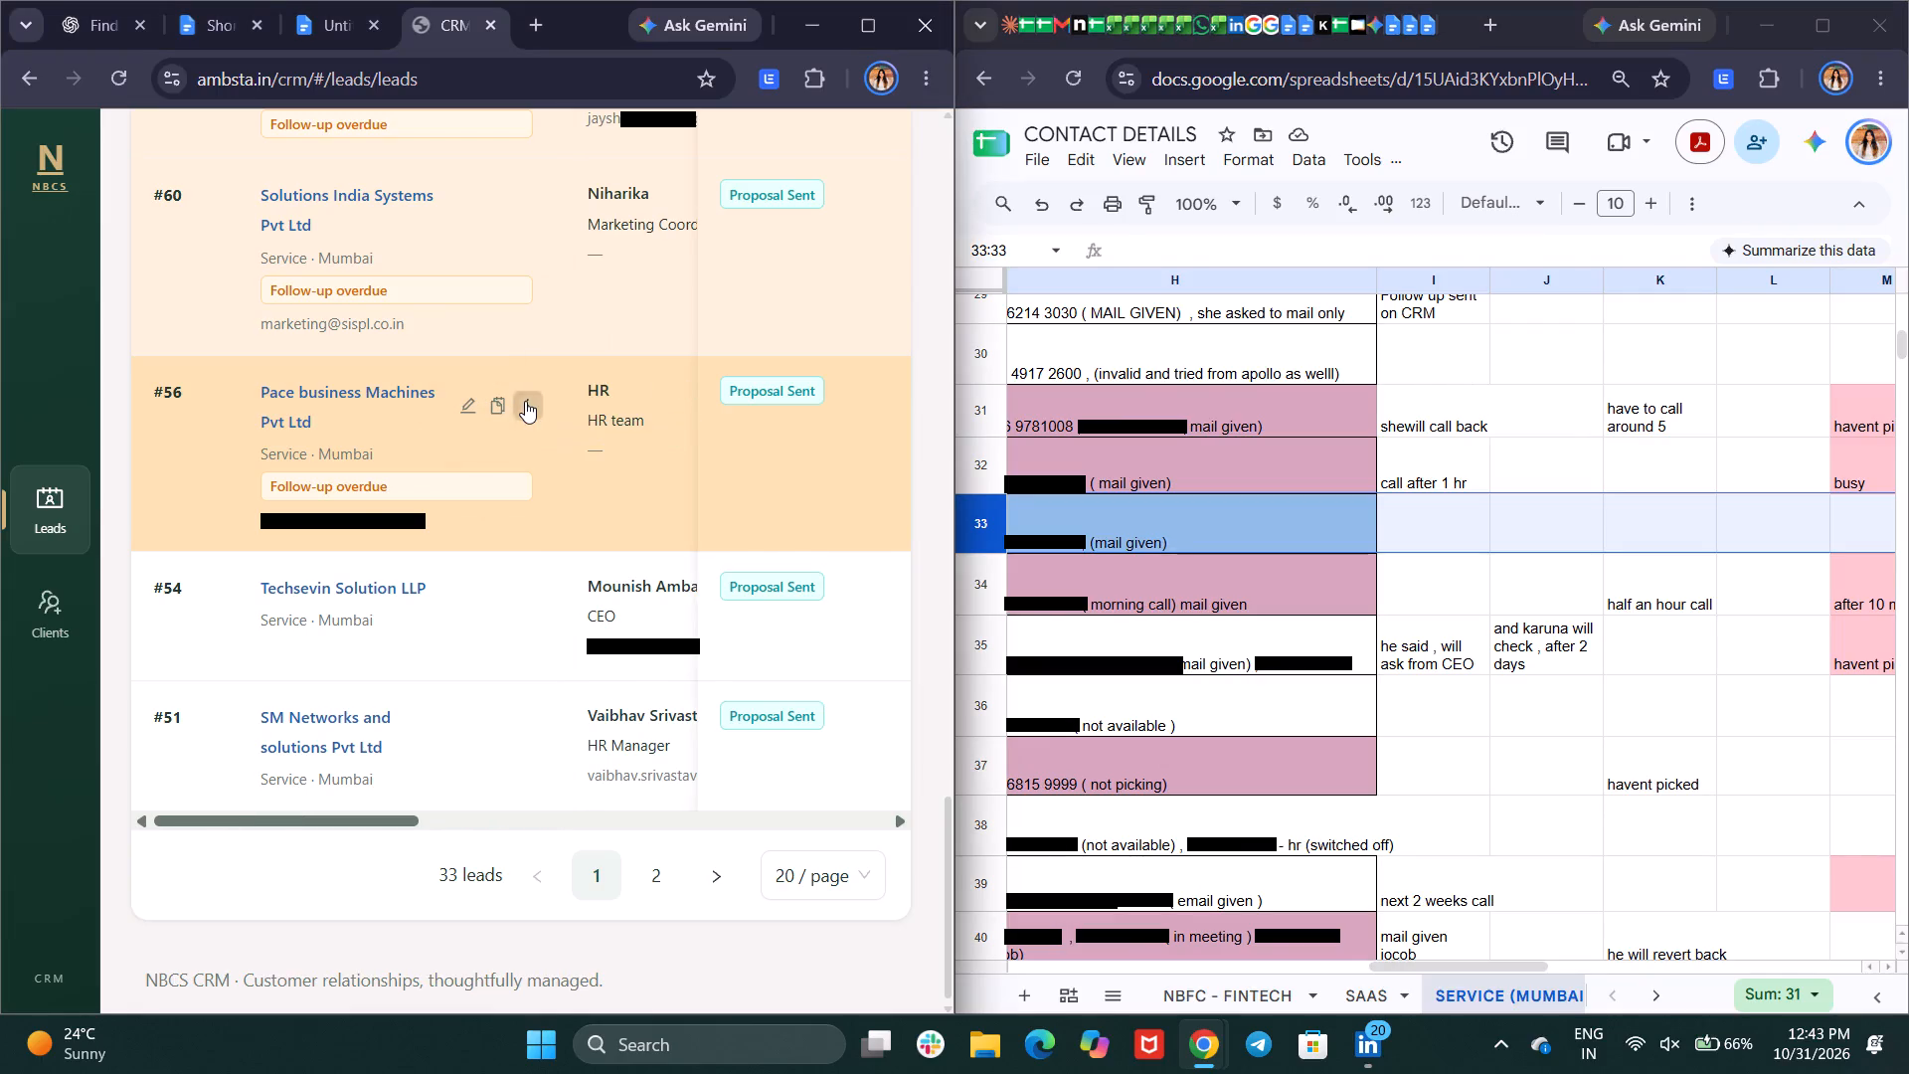
click(705, 623)
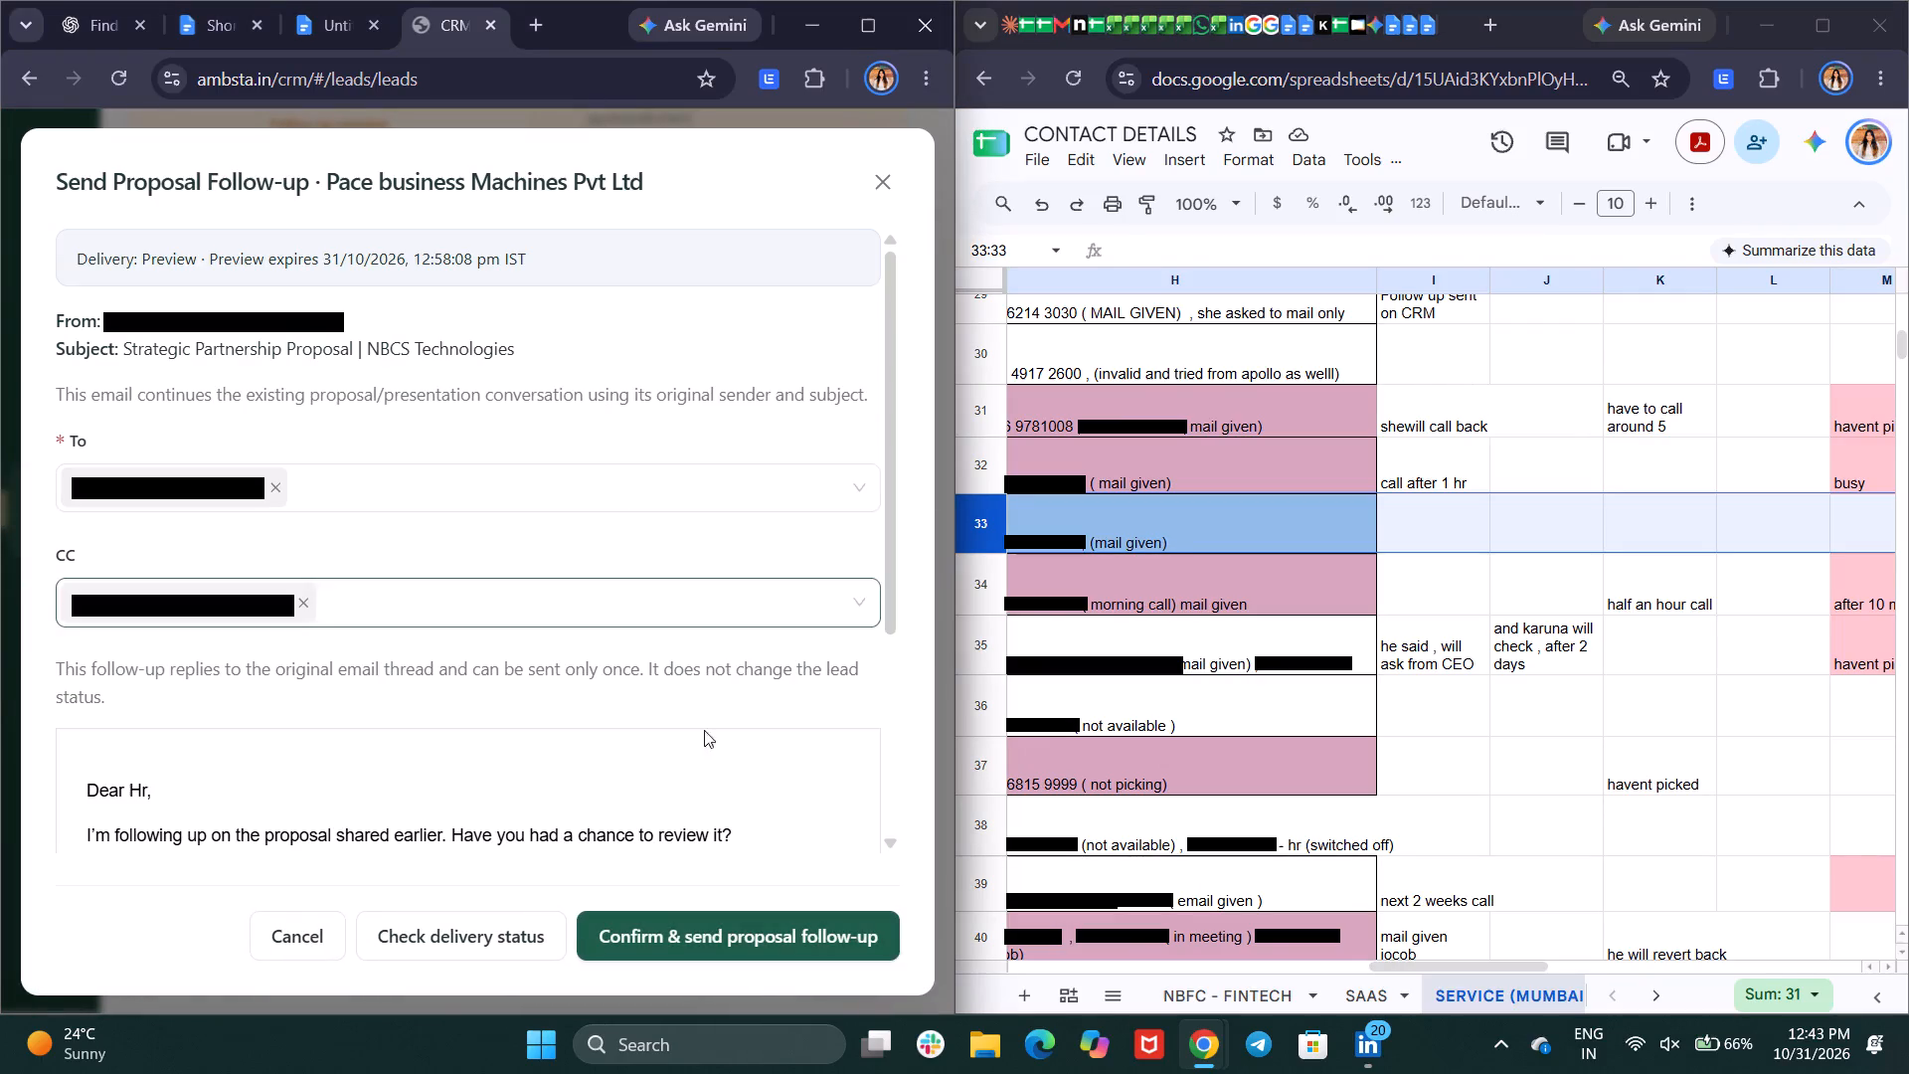
click(700, 934)
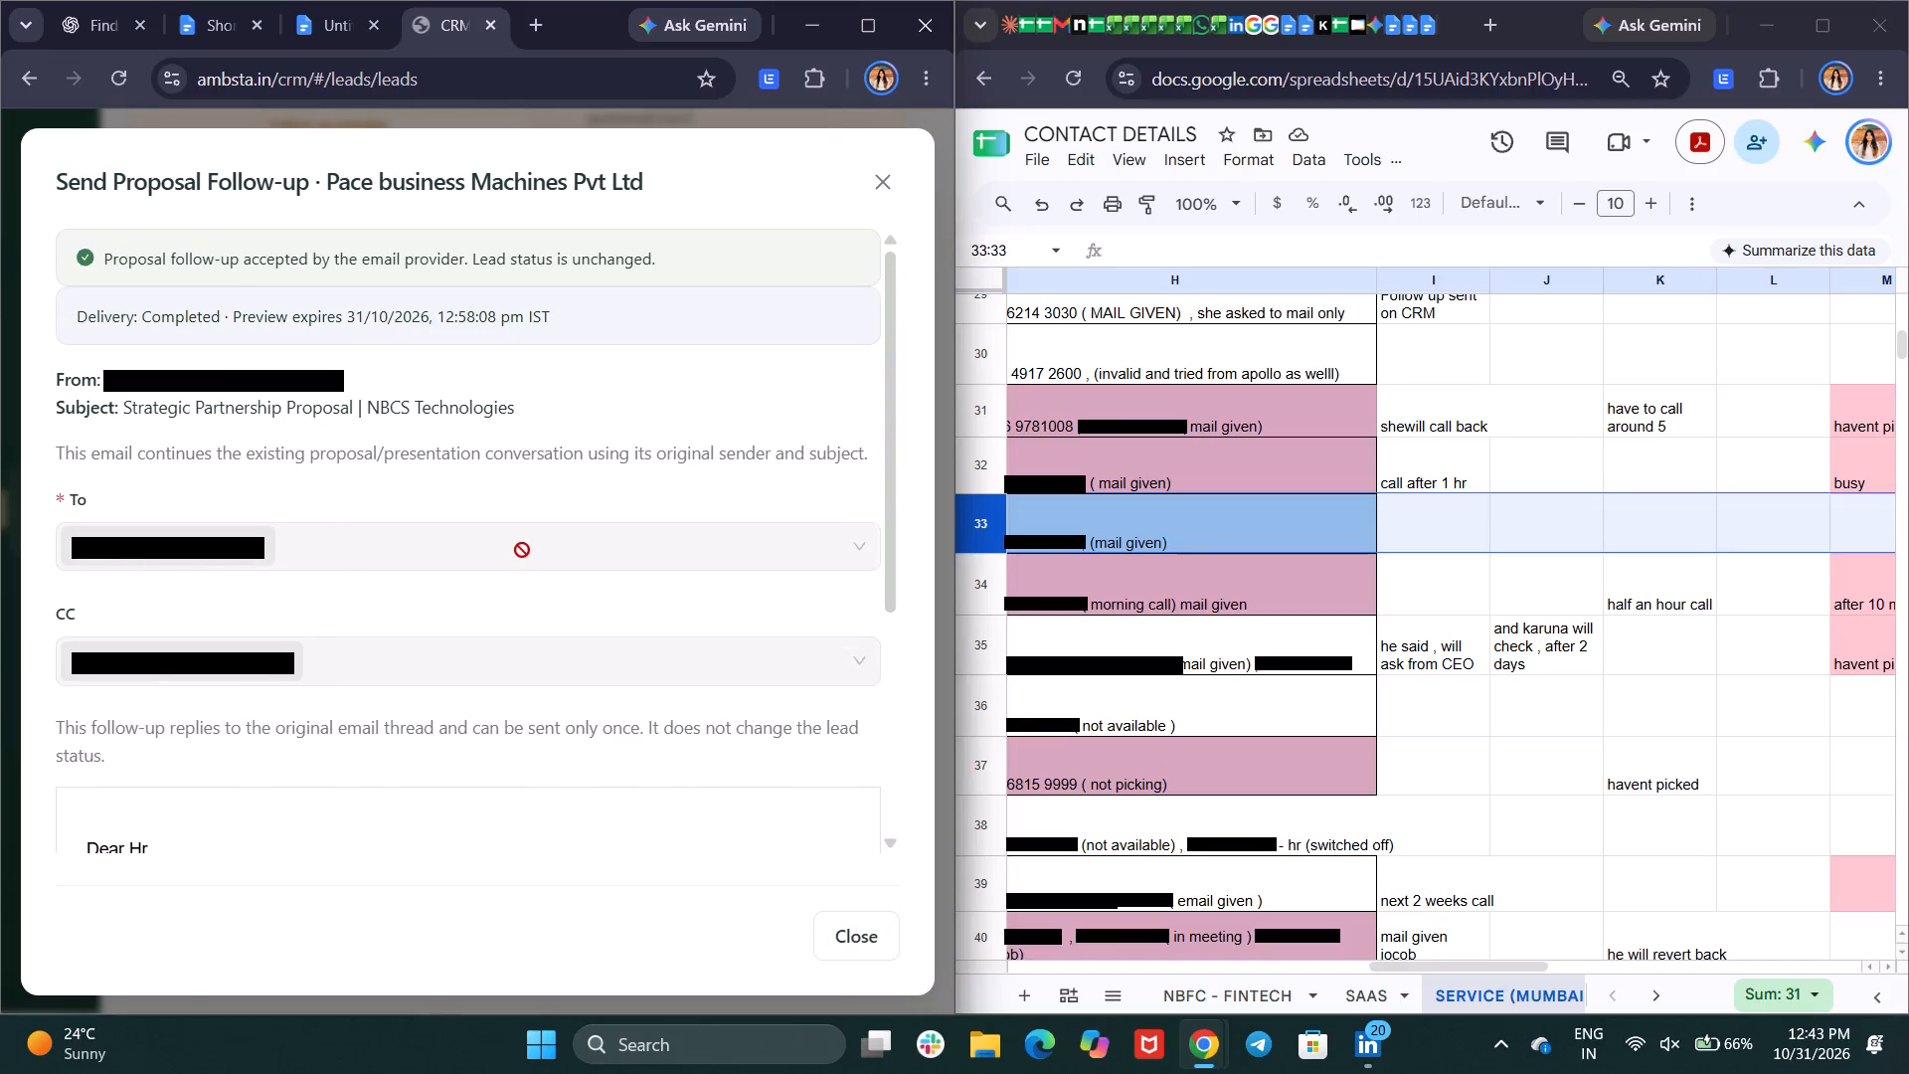
scroll(522, 550, down, 1)
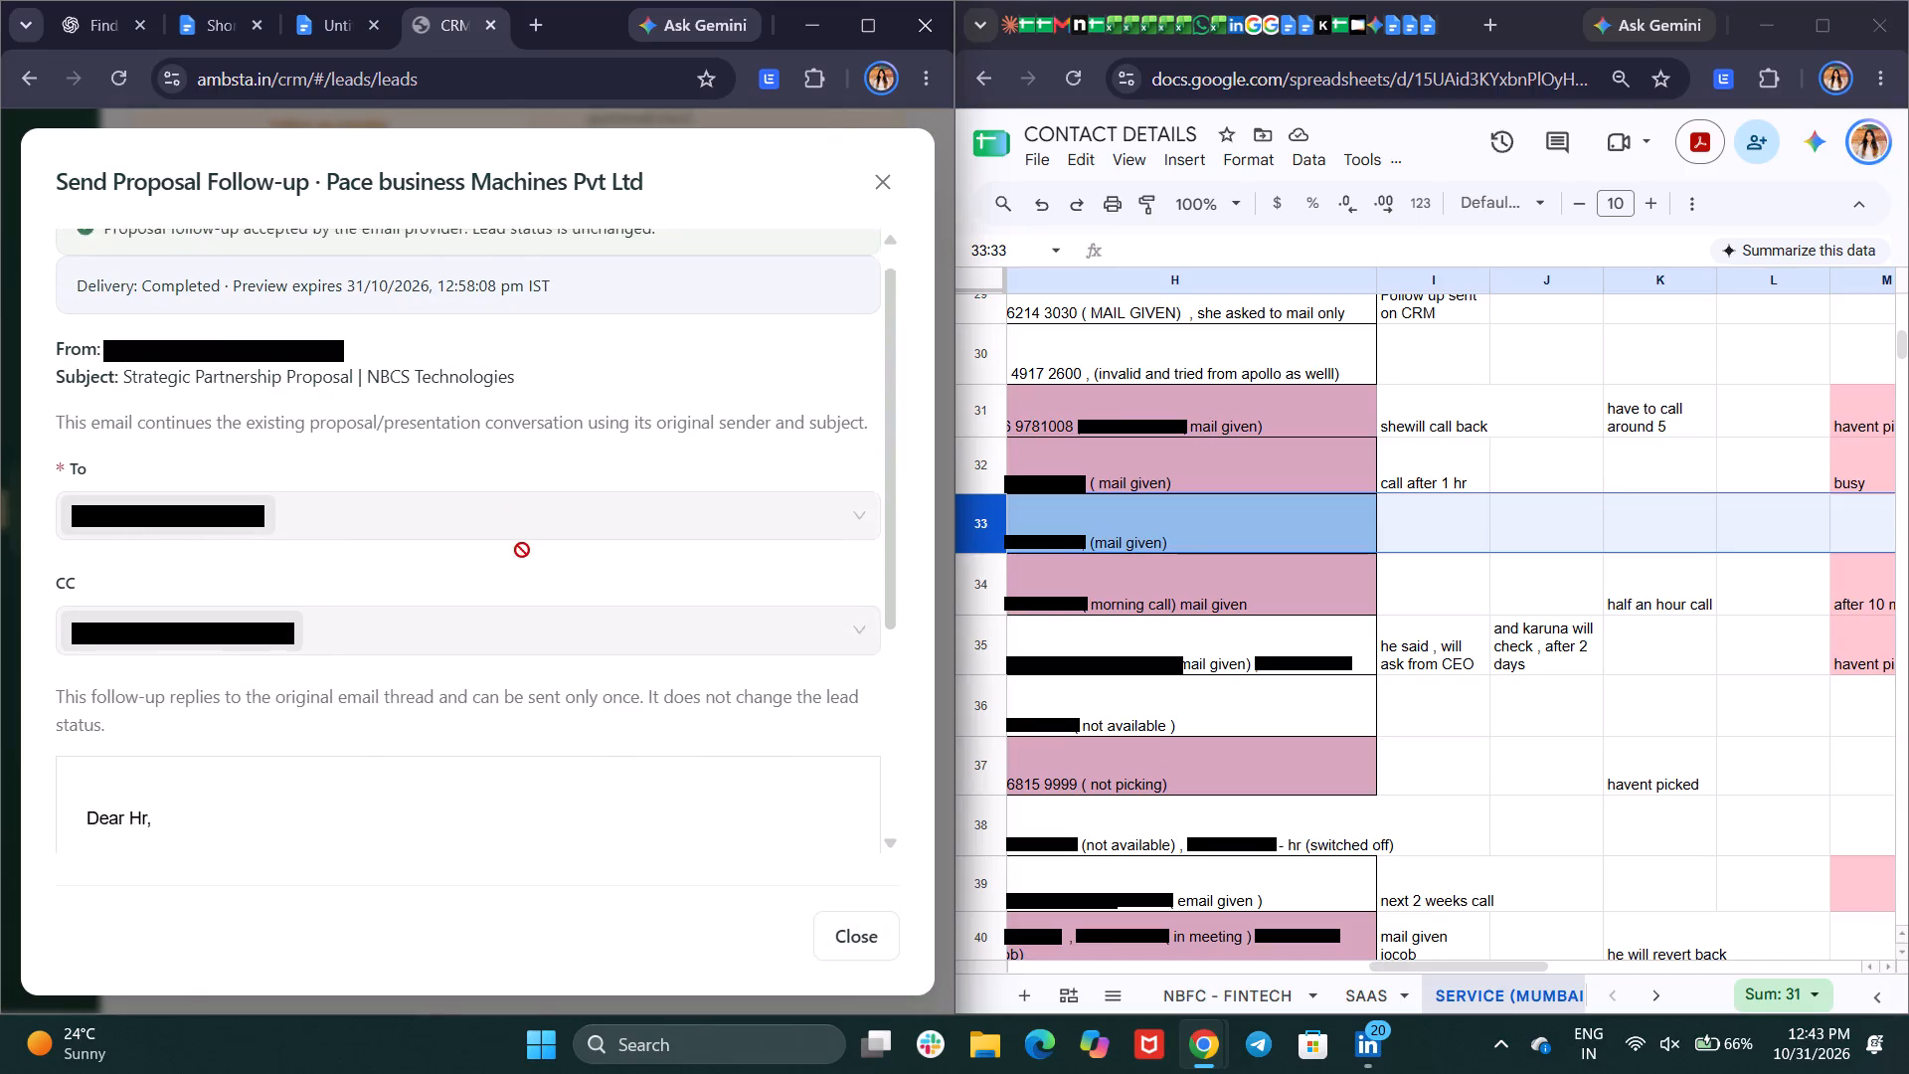
scroll(522, 550, down, 3)
click(892, 194)
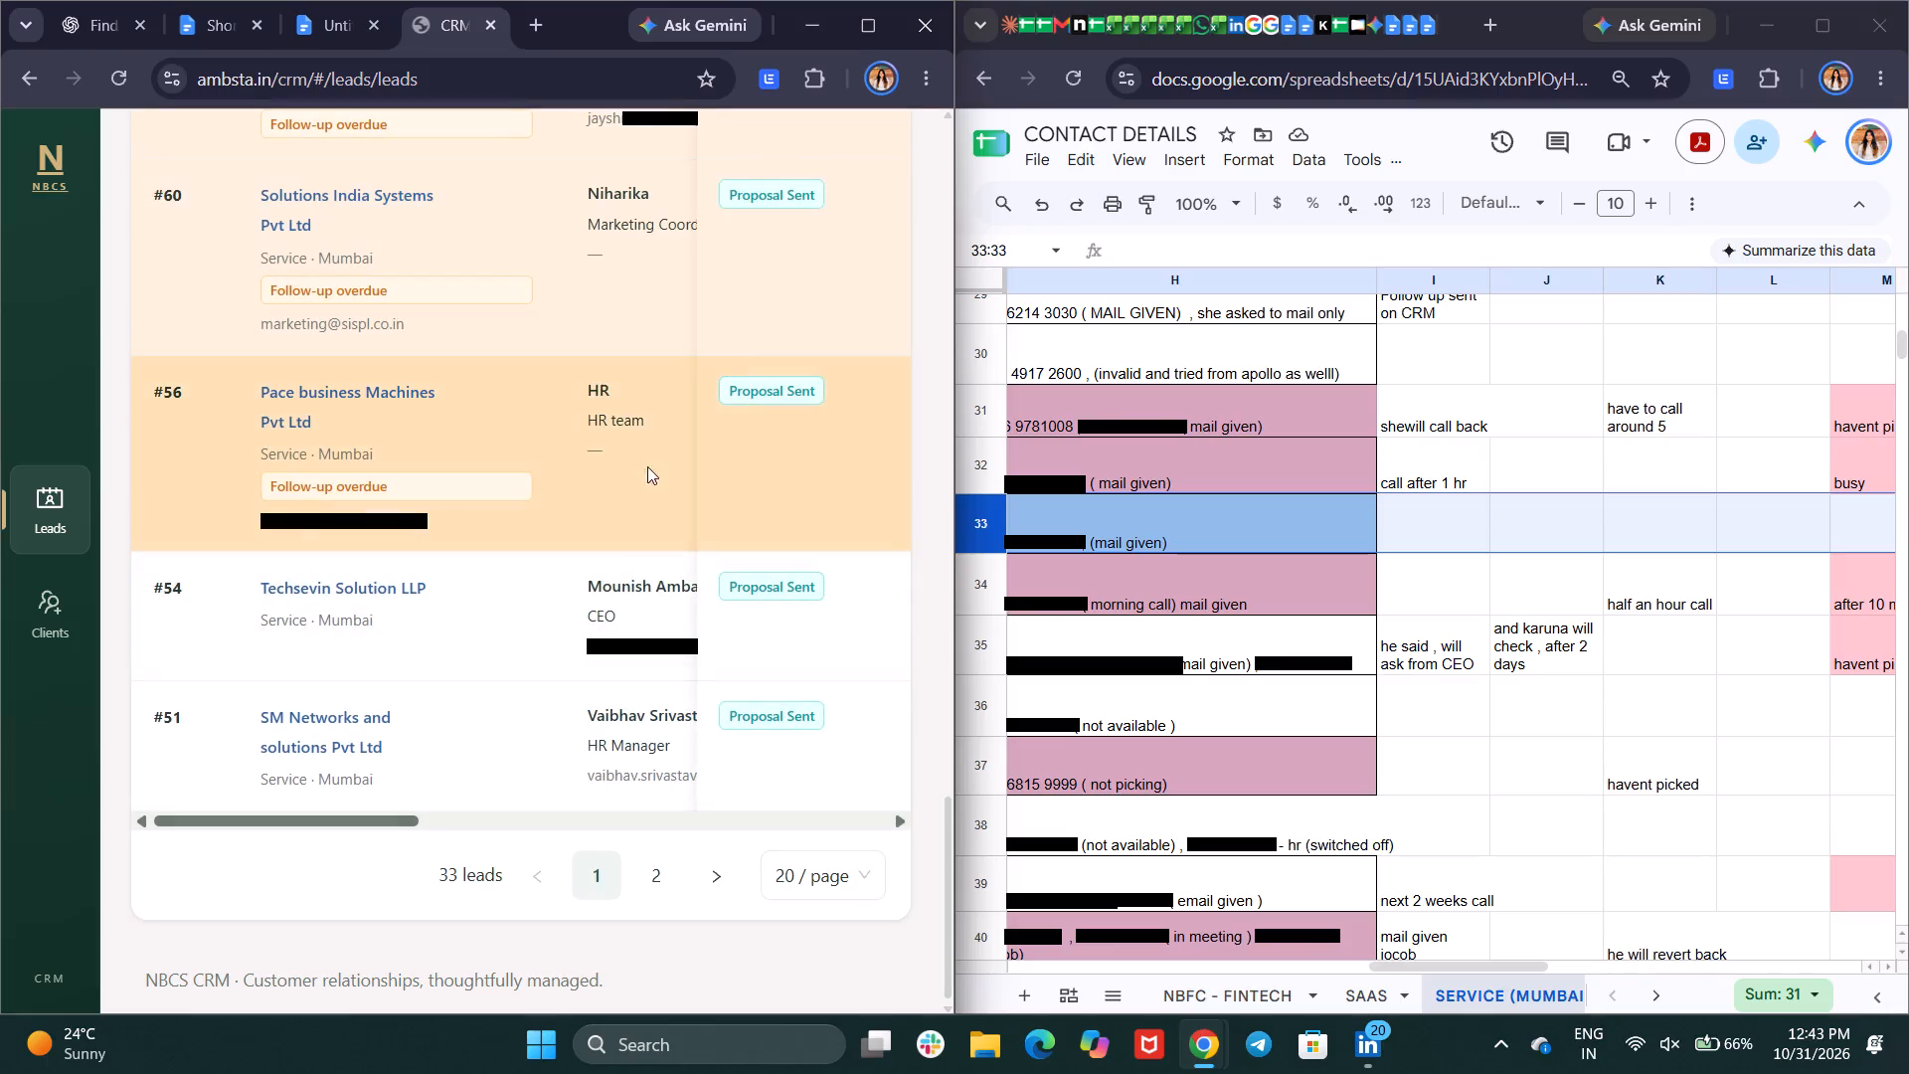
Open the follow-up entry for lead #56, Pace business Machines Pvt Ltd, and enter the remark "Sent follow up through mail.".
scroll(626, 417, left, 5)
scroll(626, 417, right, 8)
click(515, 411)
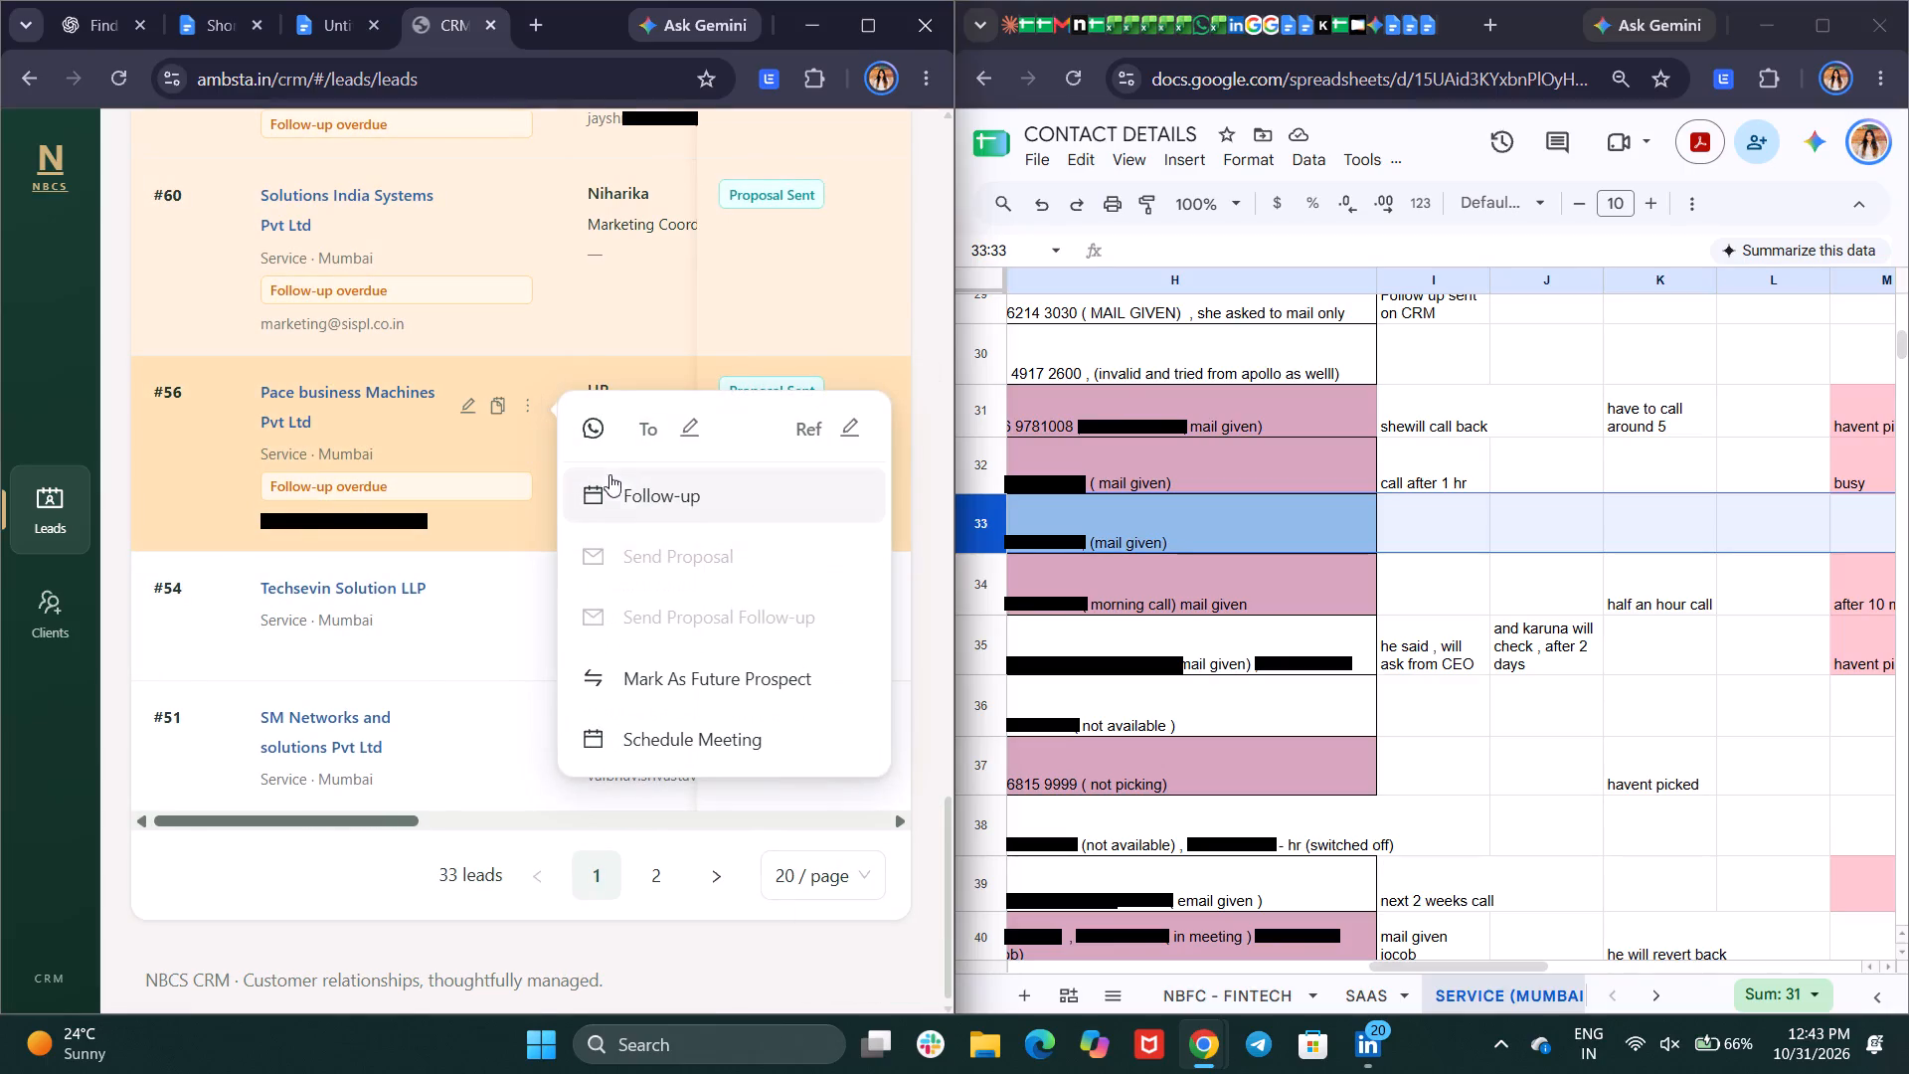
click(632, 493)
text(sent)
key(space)
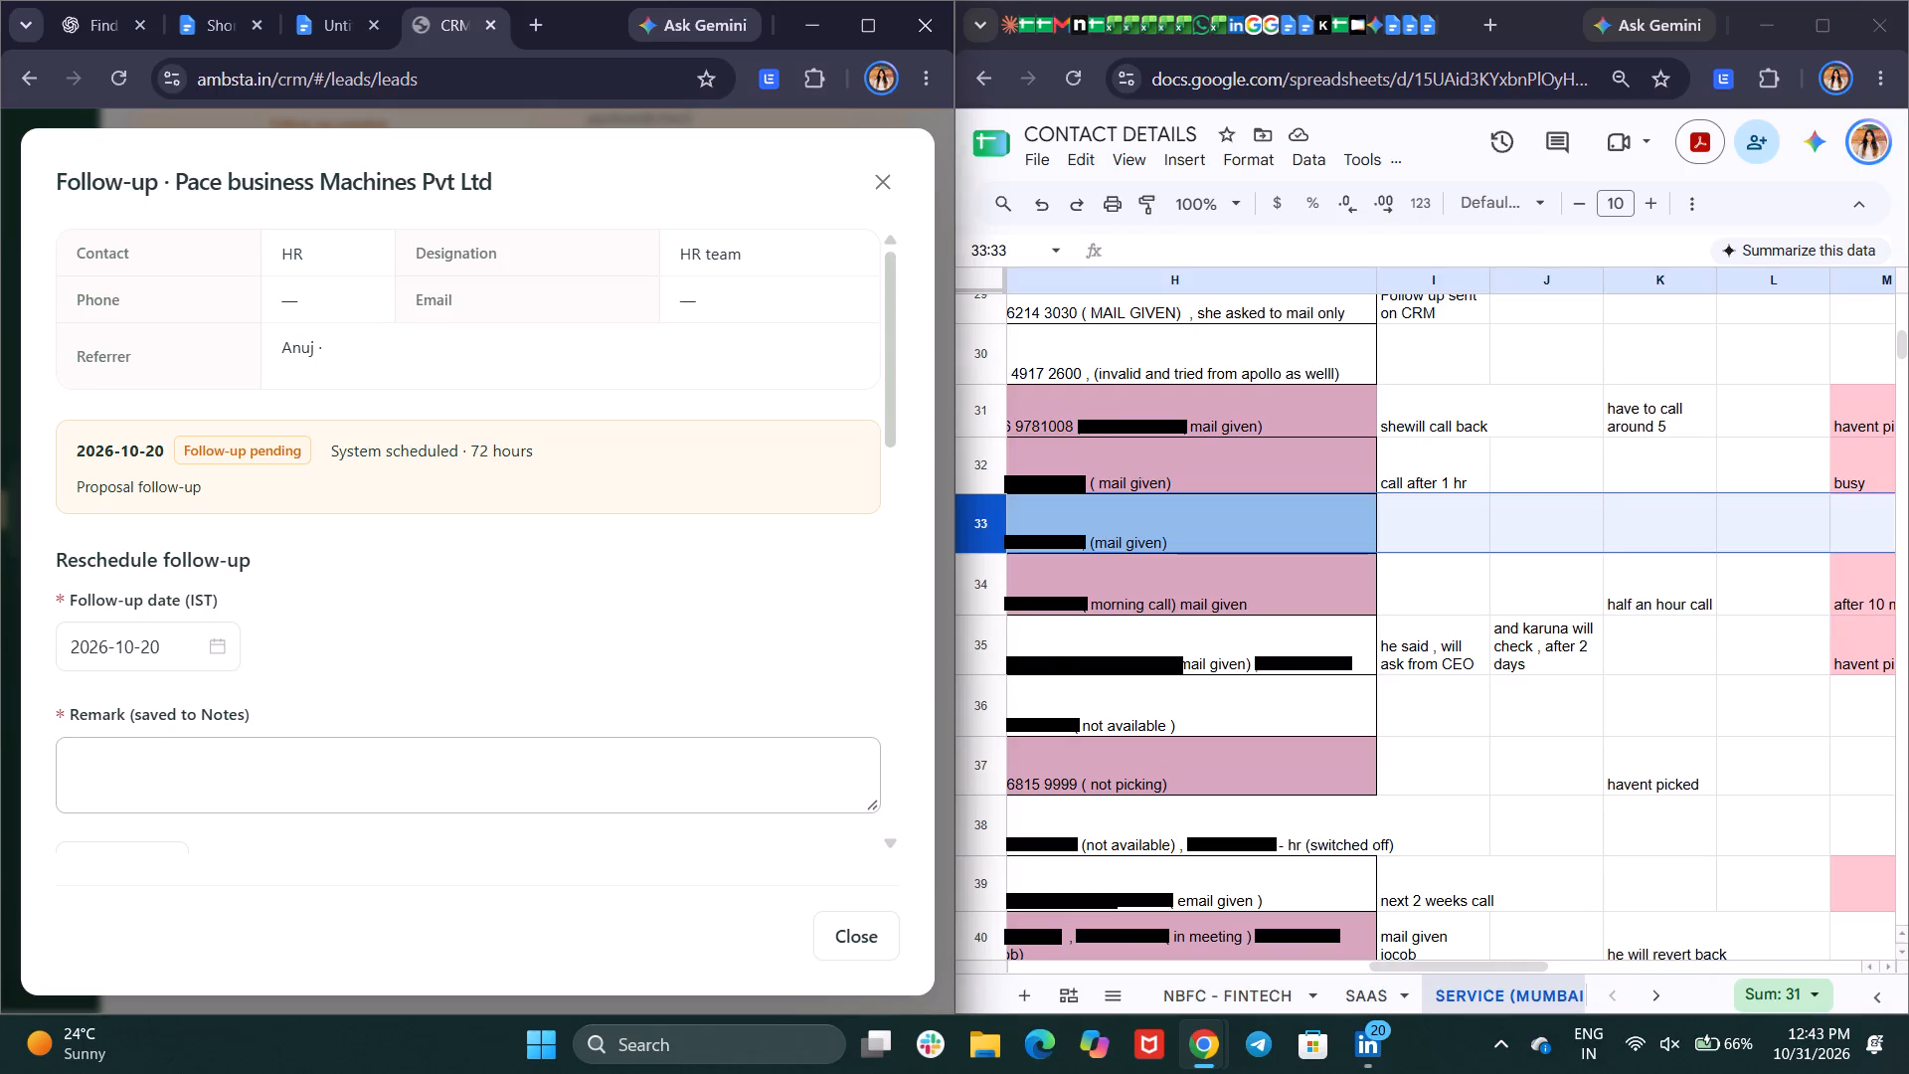
click(612, 773)
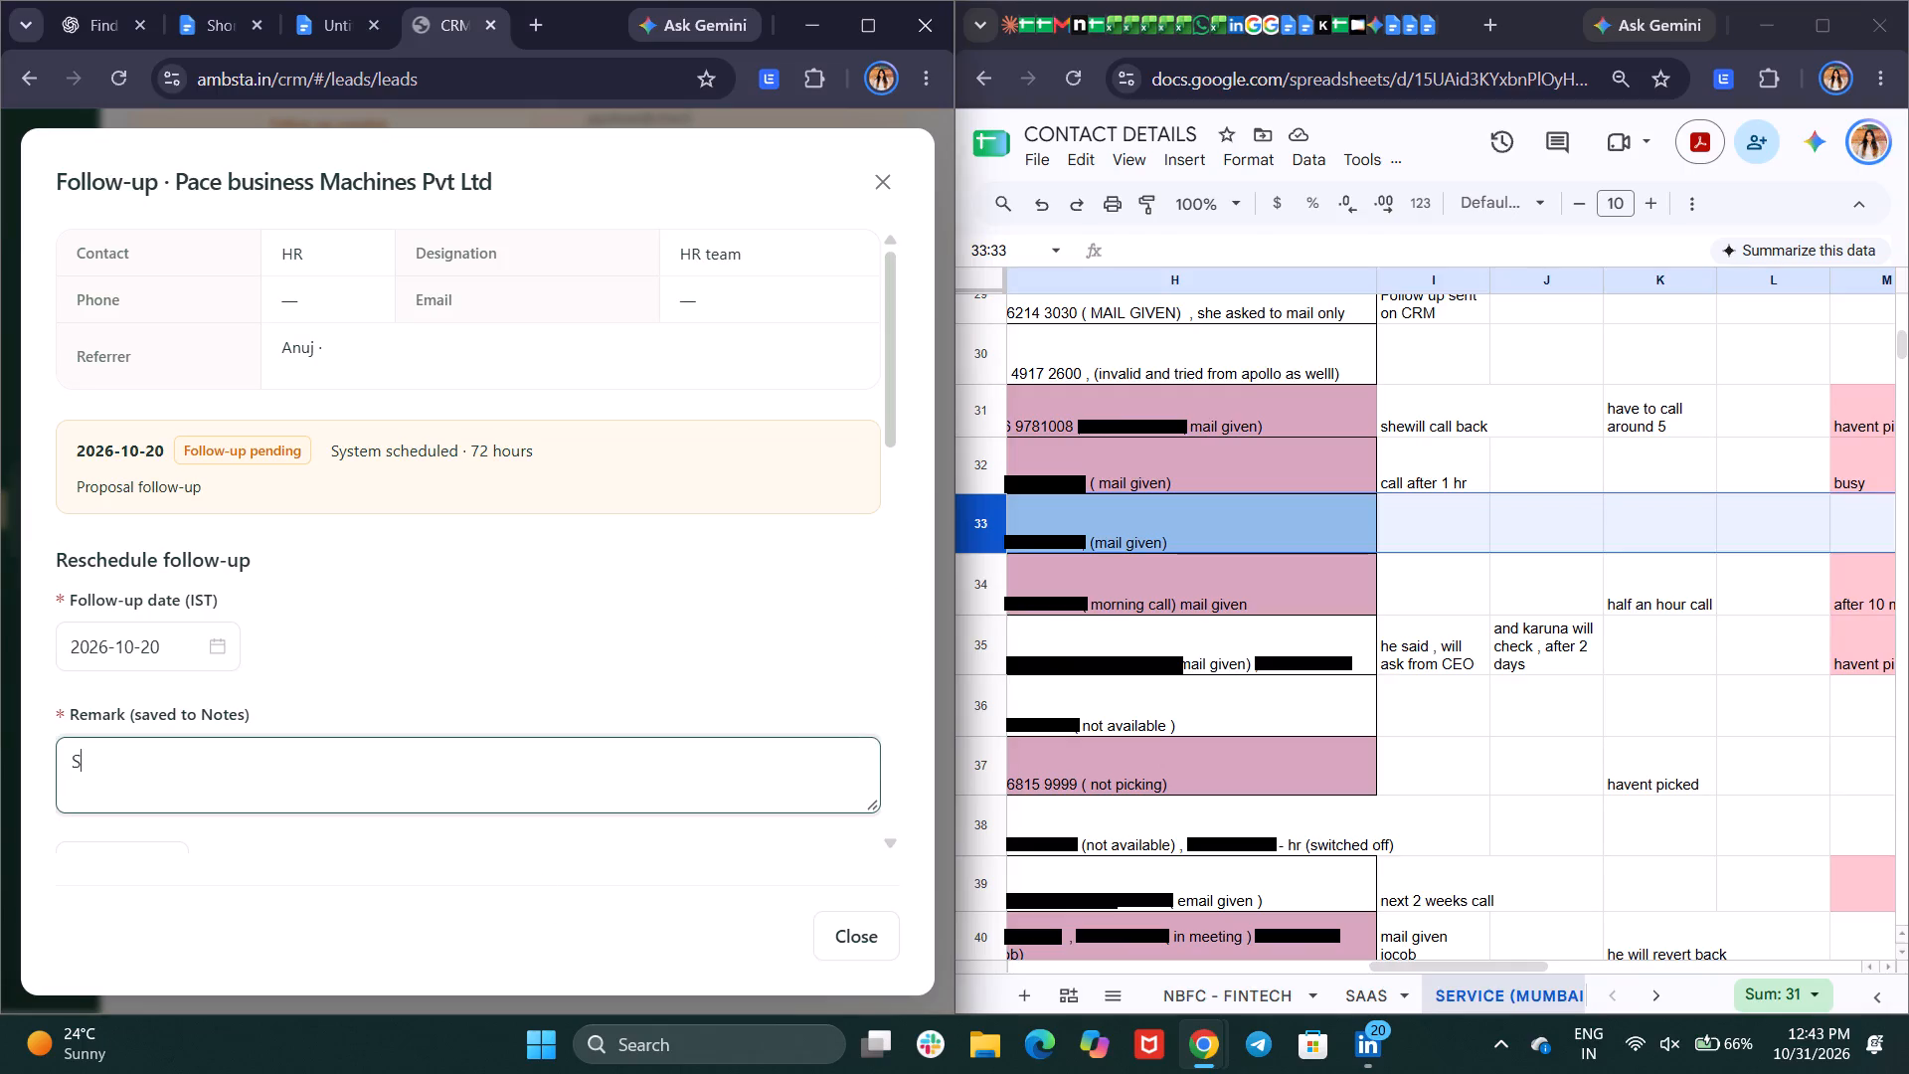
text(ent follow up through mail;)
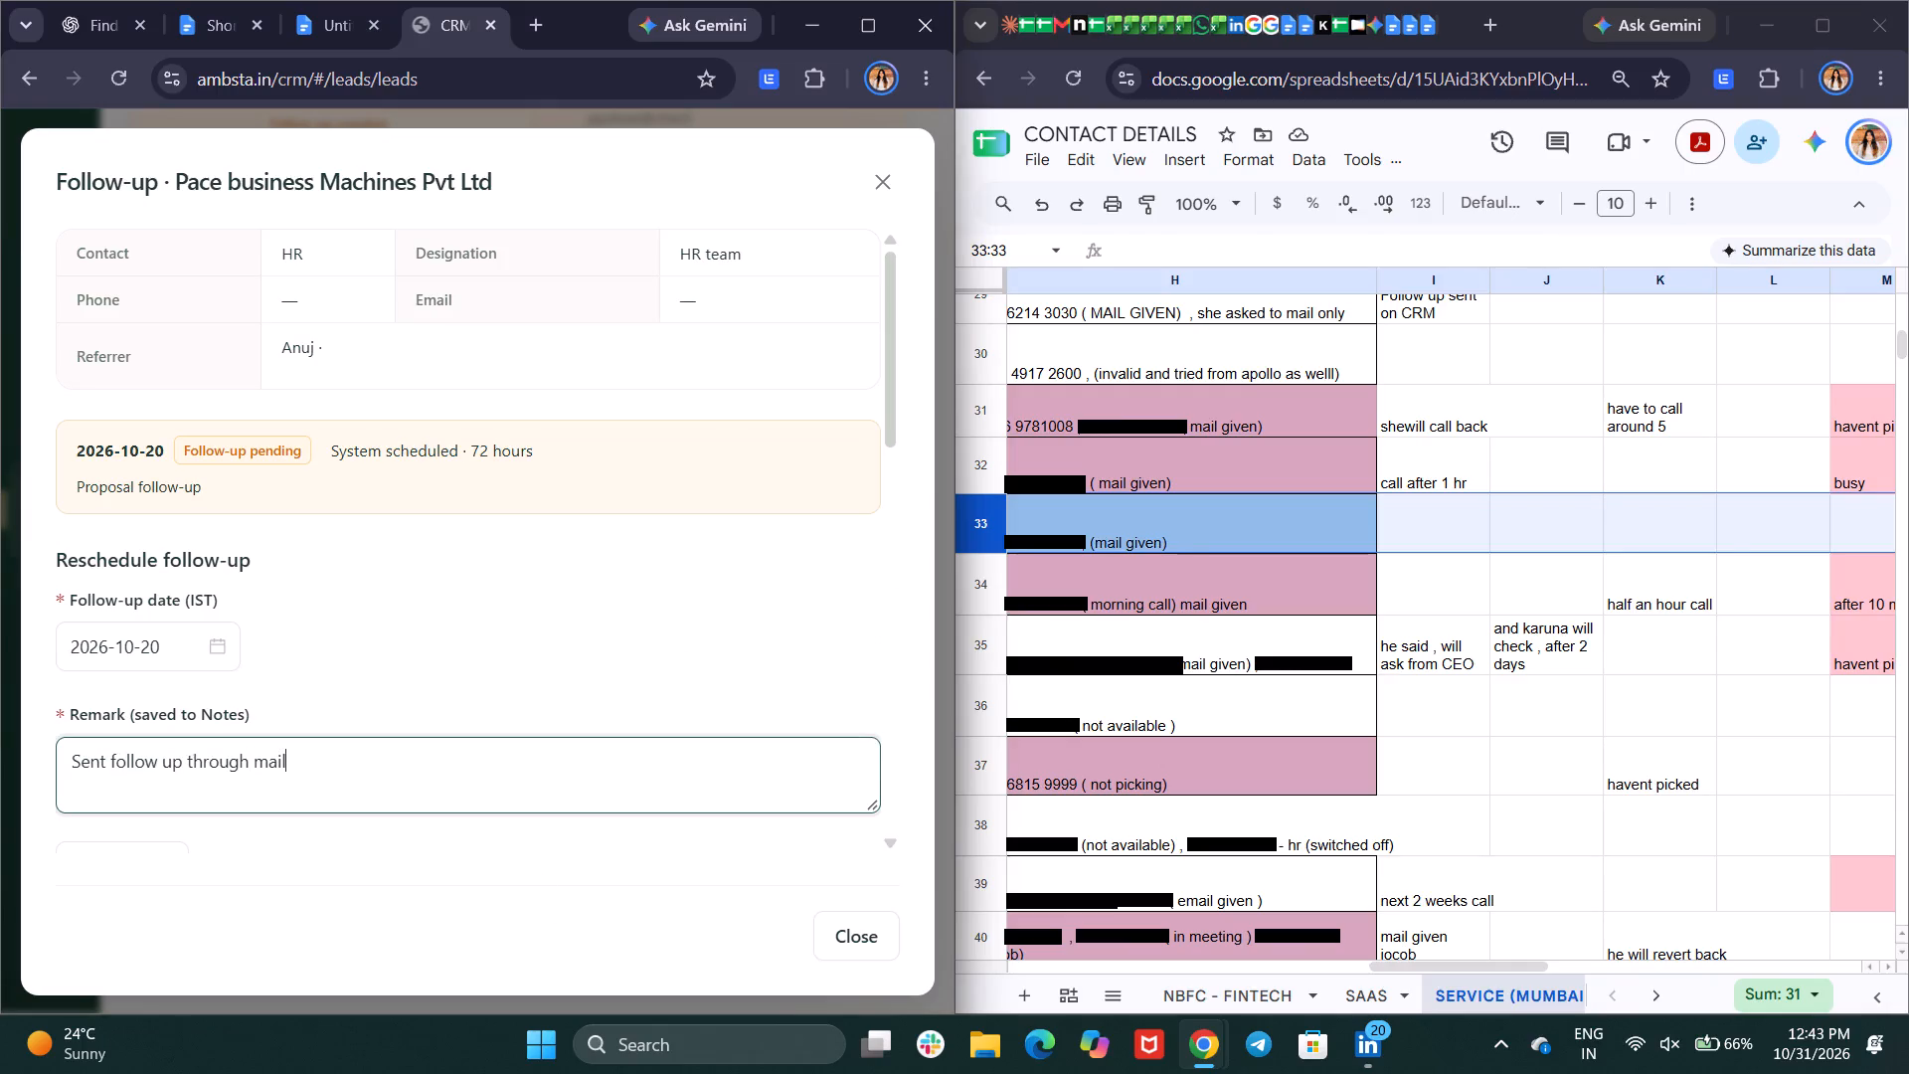
text(++)
key(BackSpace)
key(BackSpace)
key(BackSpace)
key(period)
Add the completion notes "Sent follow up through mail." and mark lead #56's follow-up completed.
scroll(648, 651, down, 3)
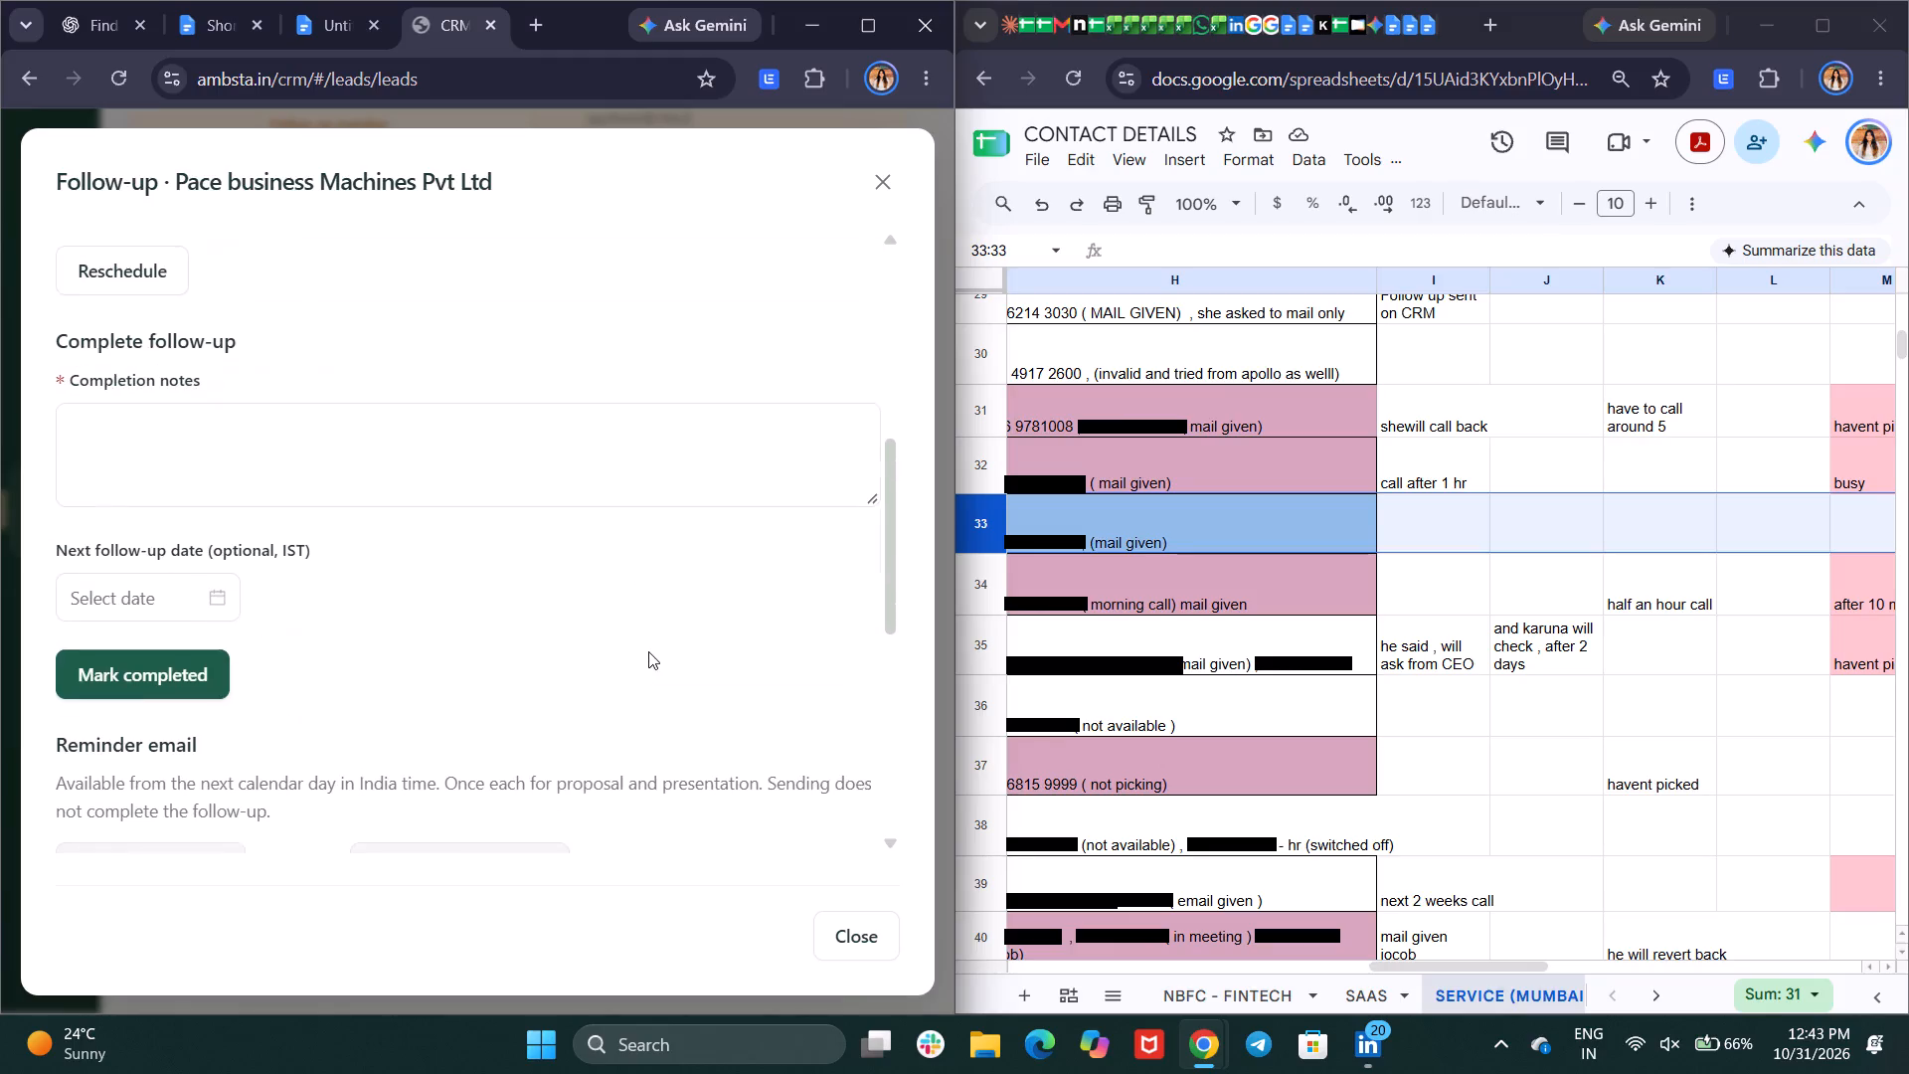
scroll(648, 651, down, 1)
click(478, 452)
key(s)
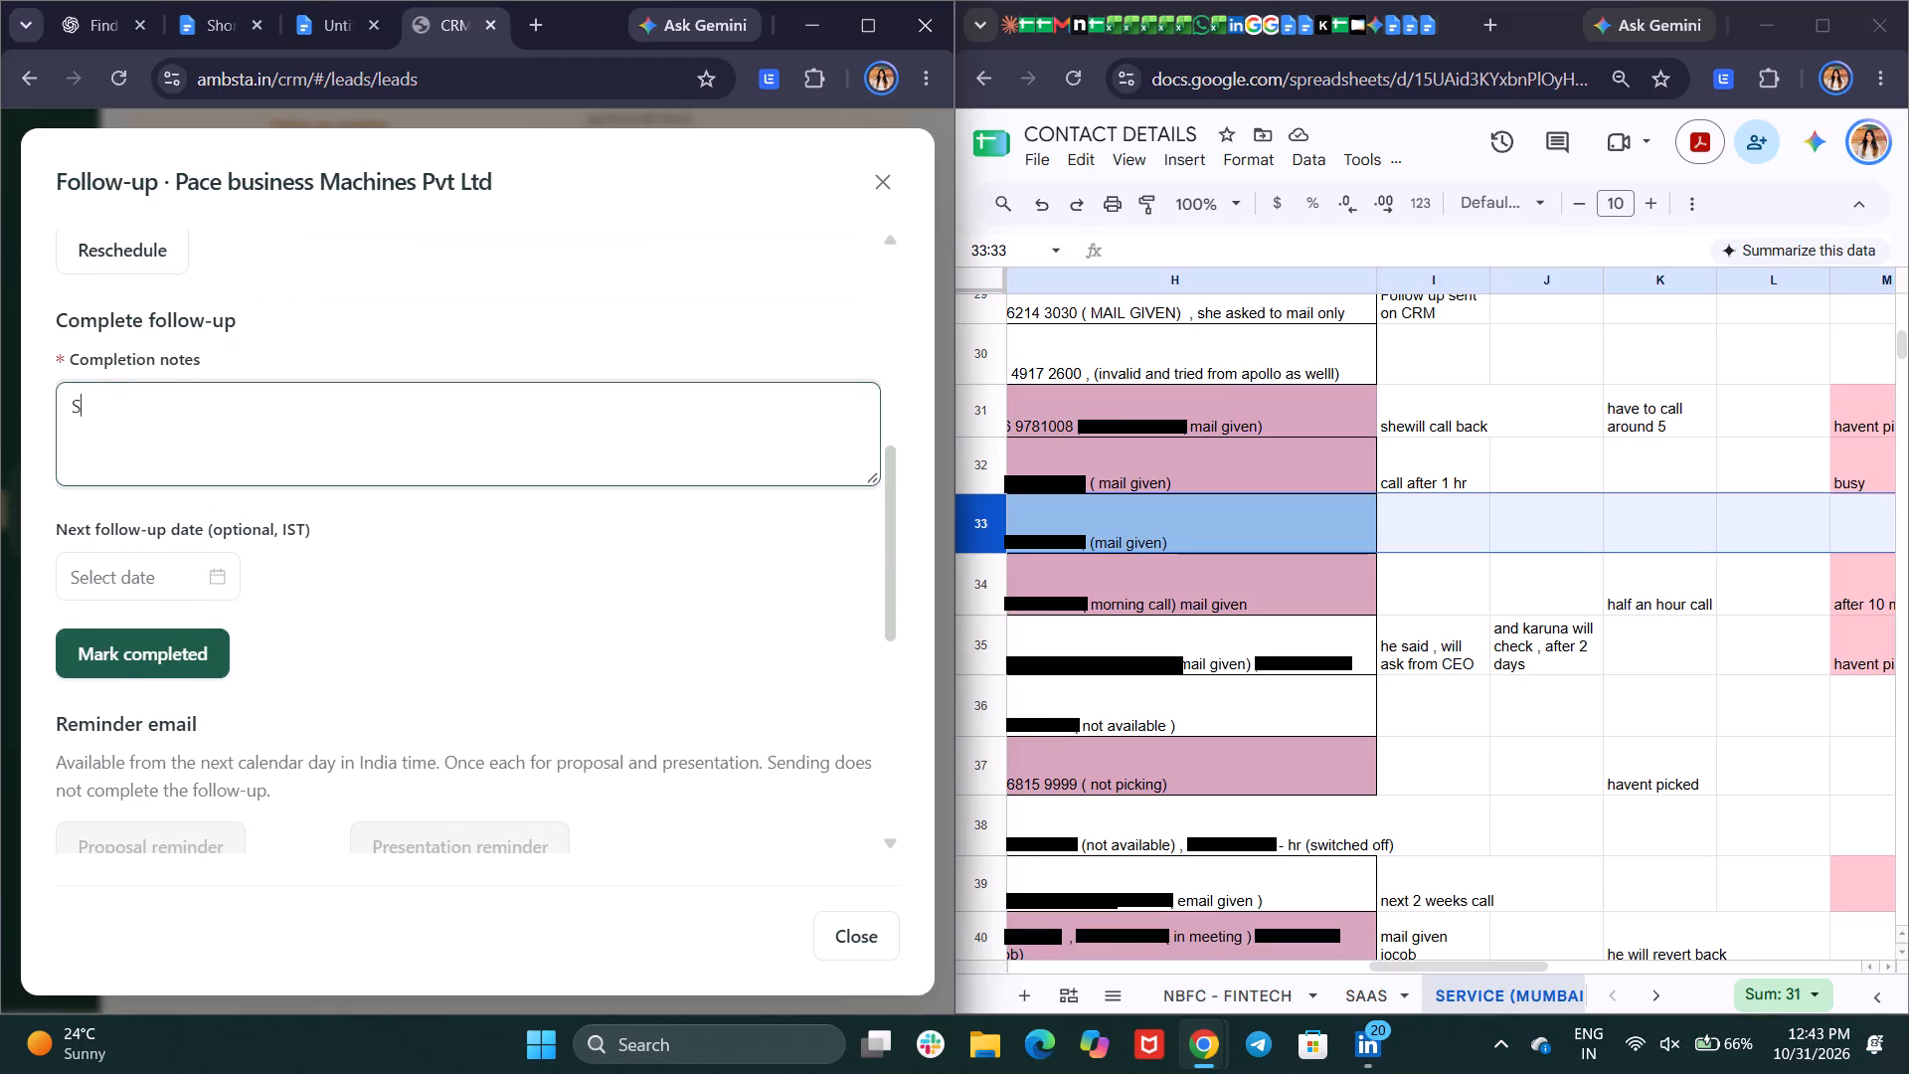
text(ent follow up thr)
text(ouh)
key(BackSpace)
text(gh mail.)
click(142, 626)
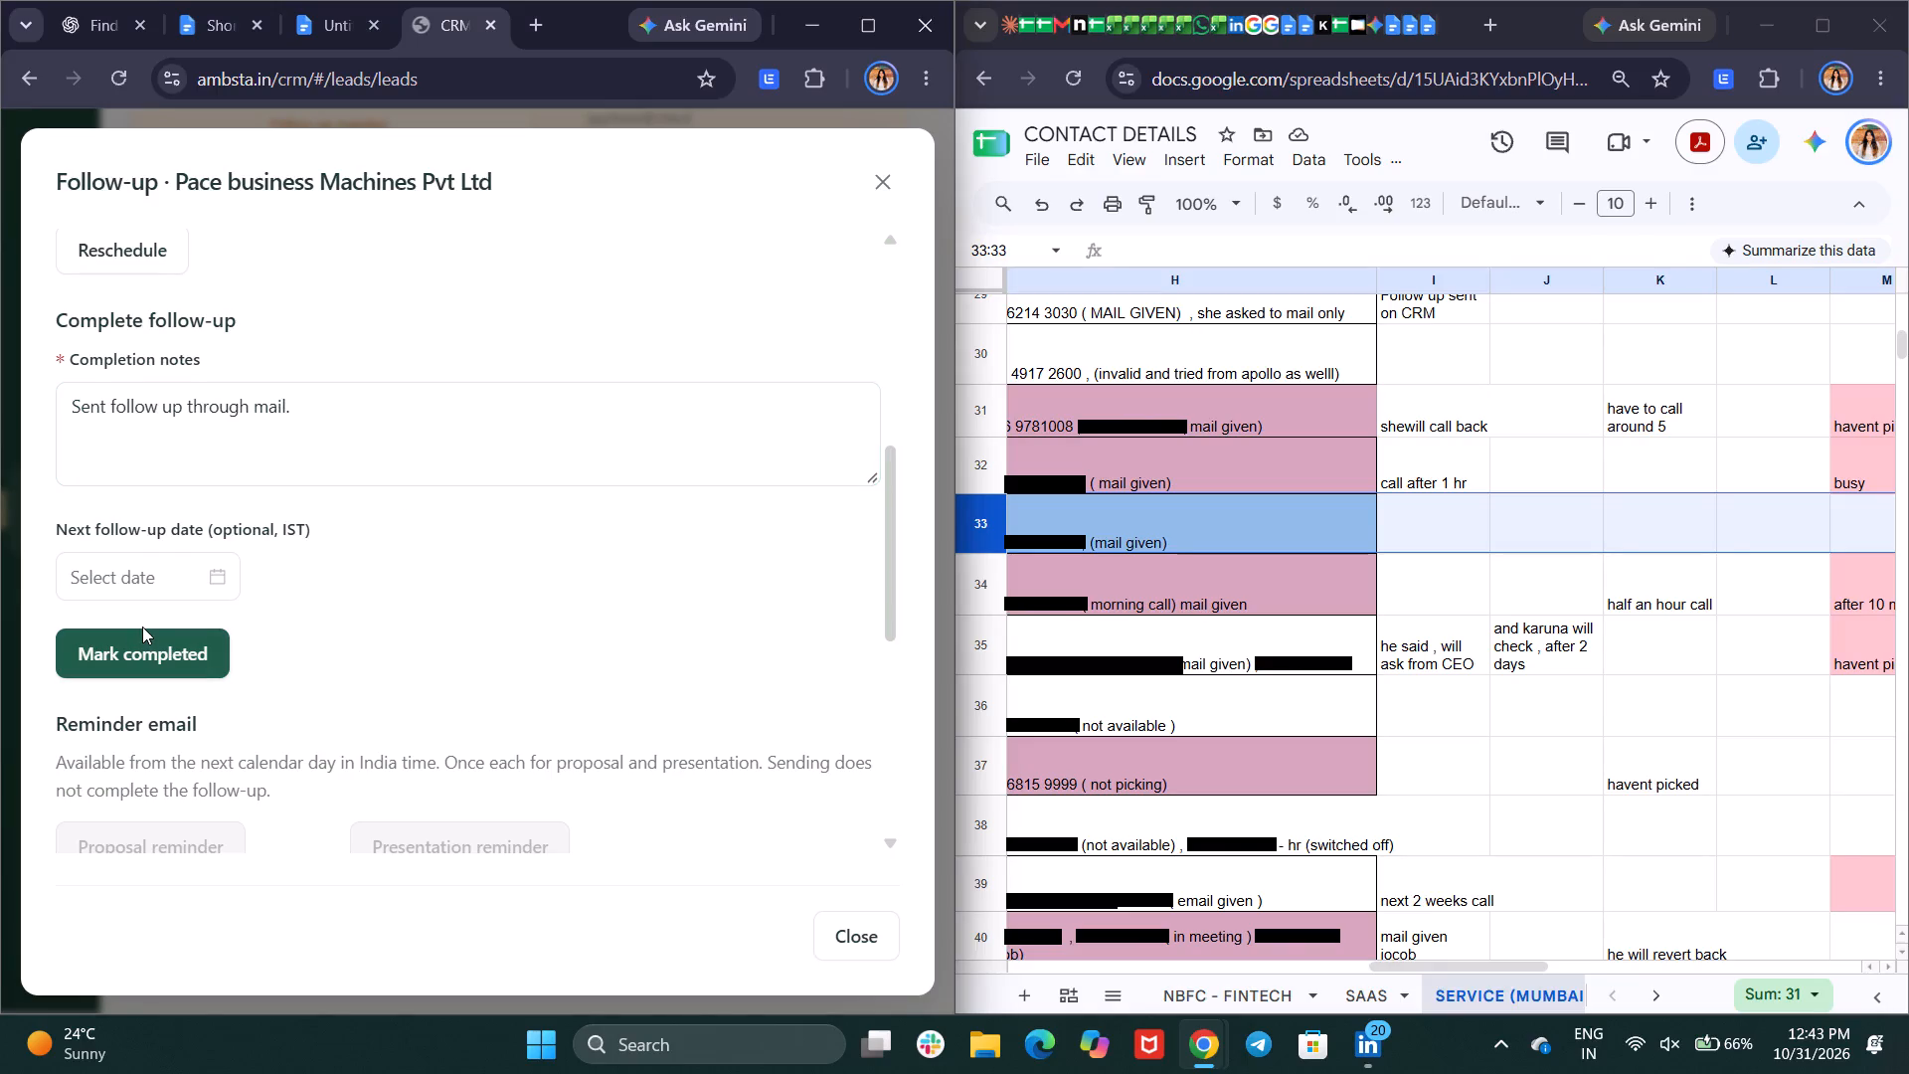
click(143, 630)
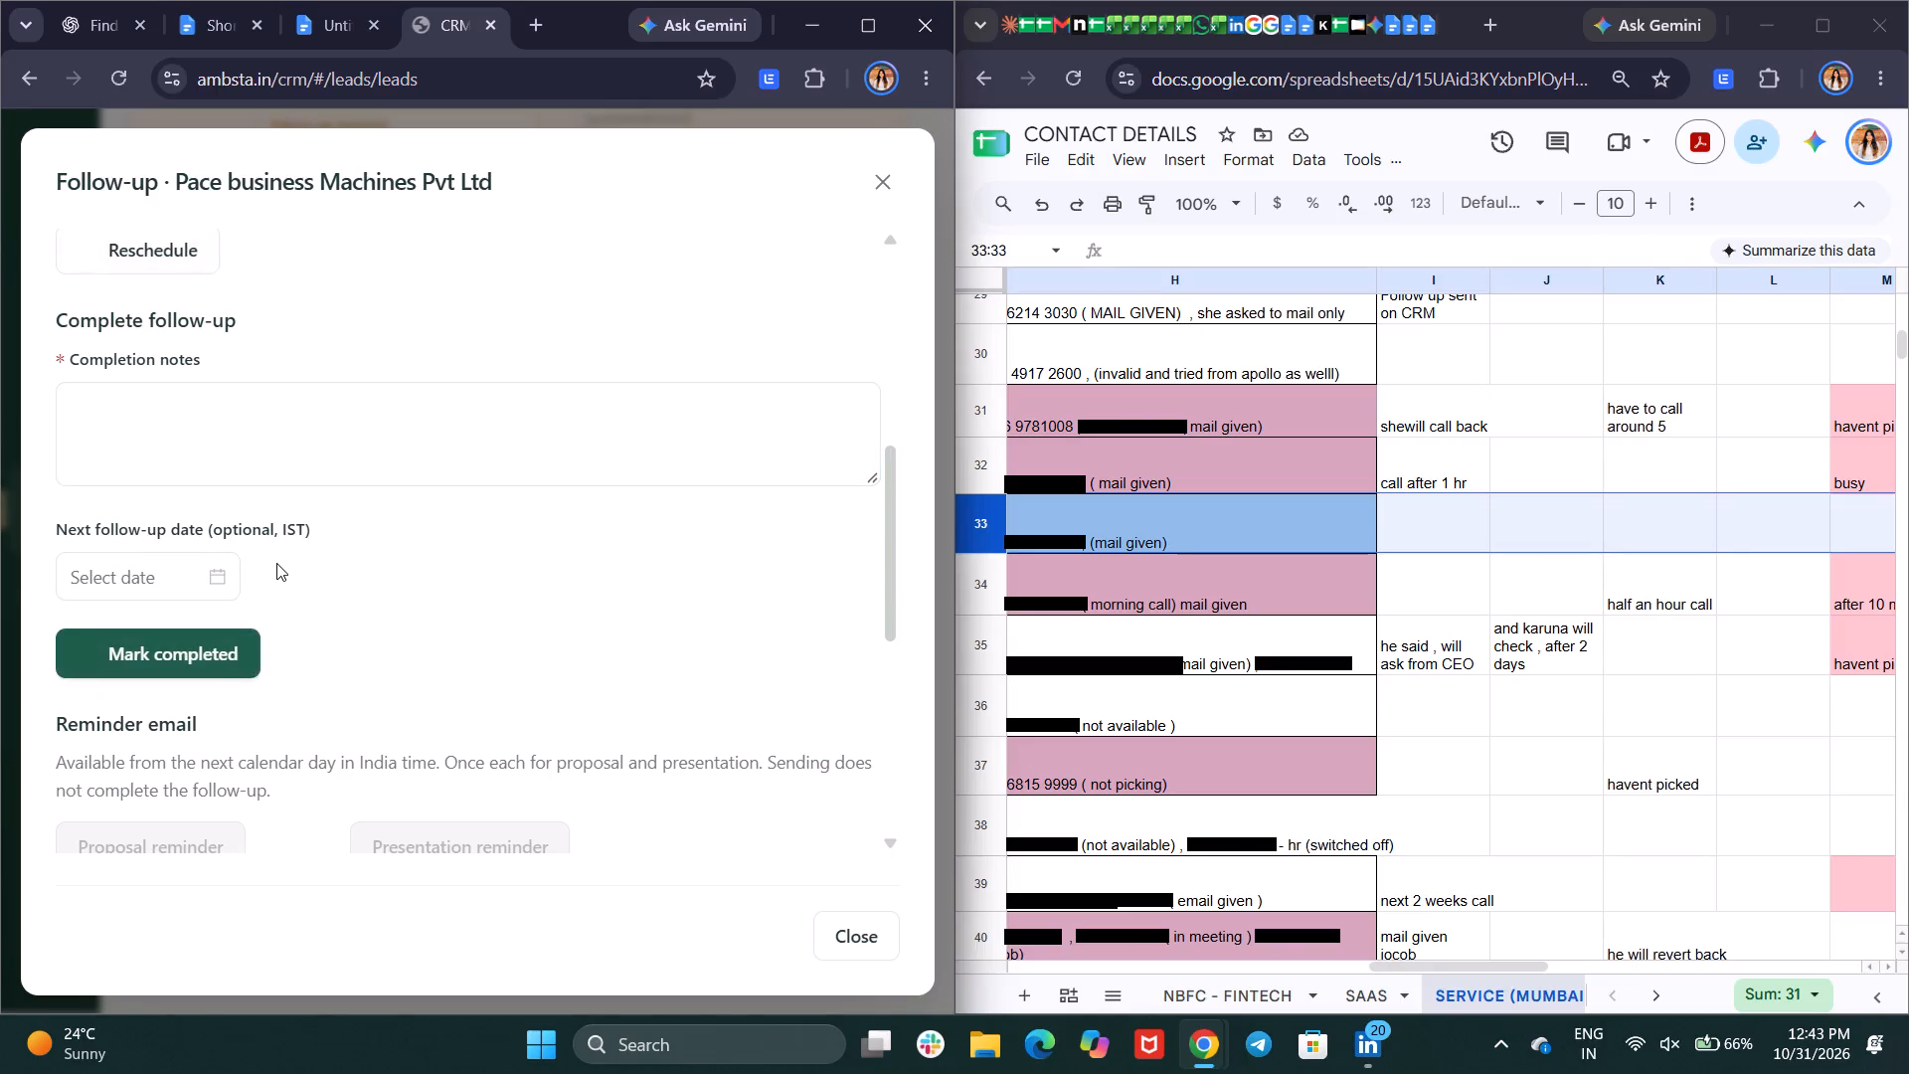
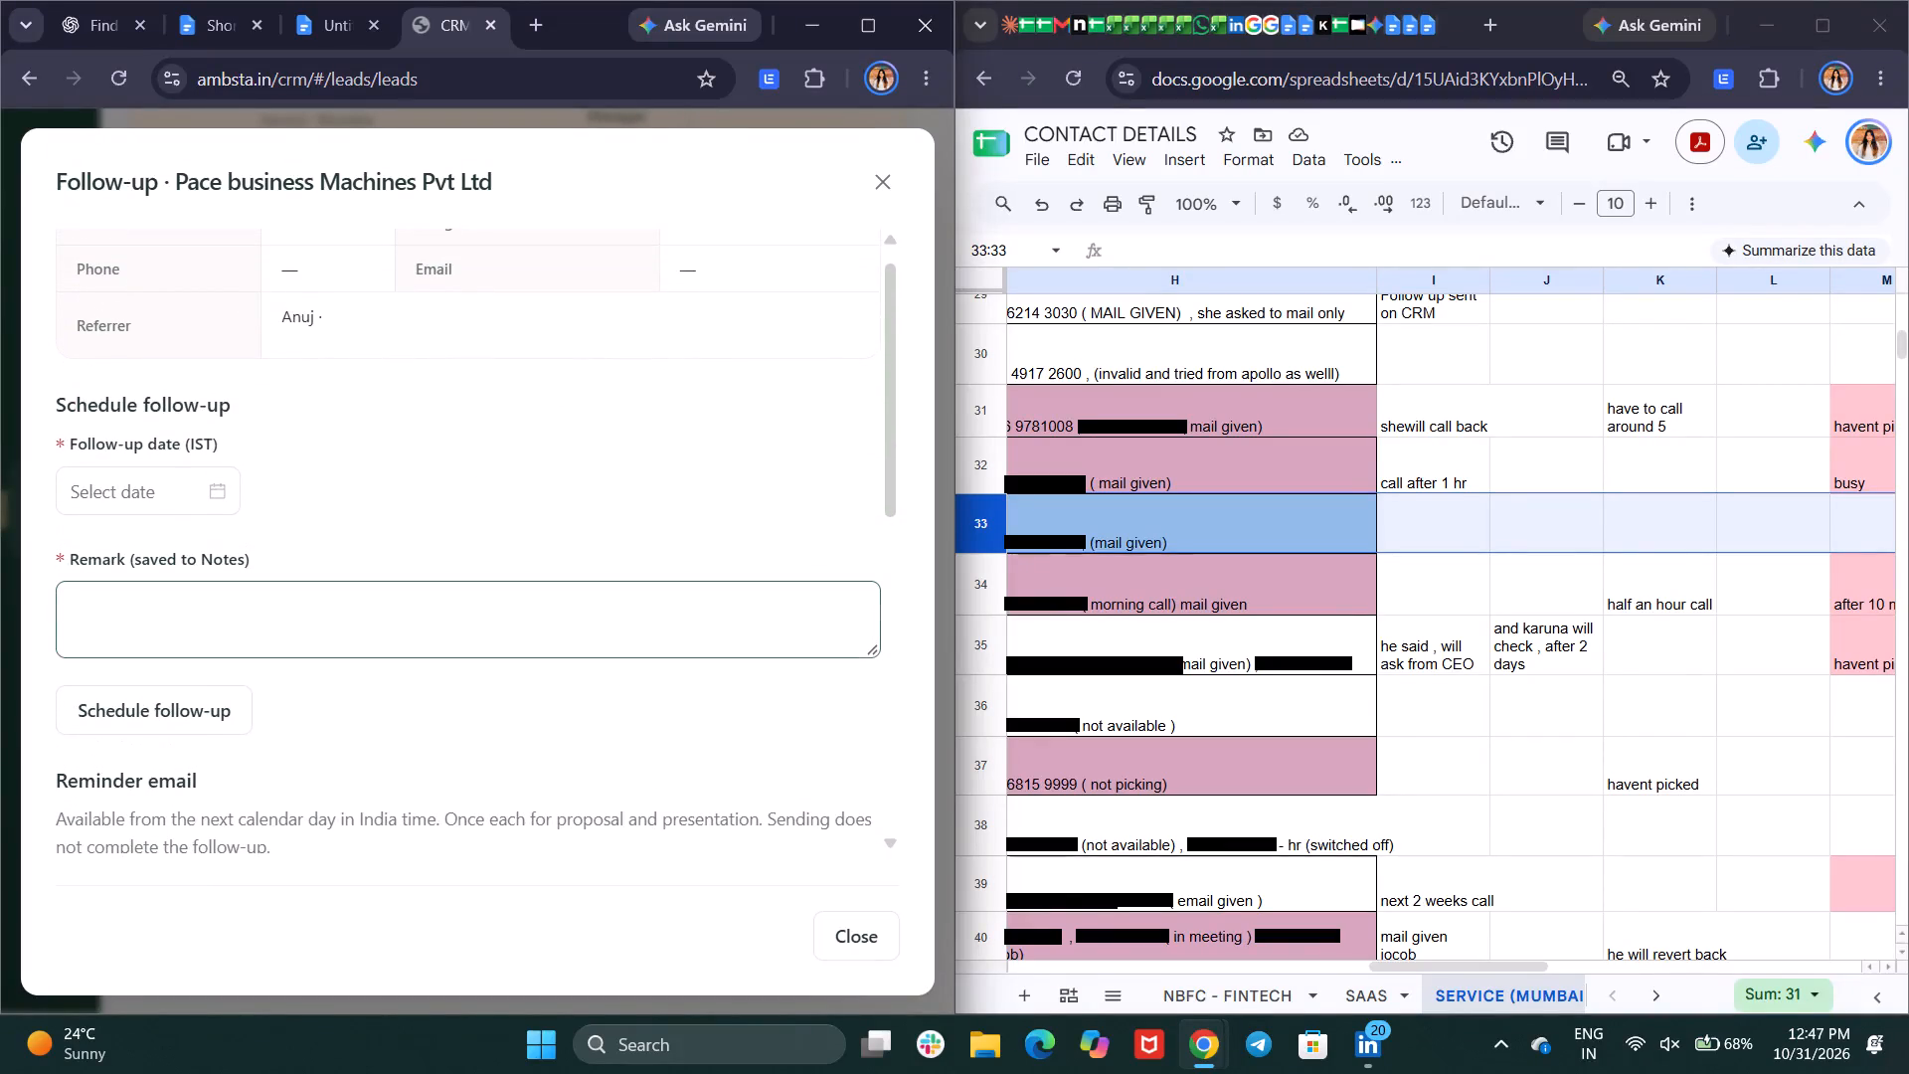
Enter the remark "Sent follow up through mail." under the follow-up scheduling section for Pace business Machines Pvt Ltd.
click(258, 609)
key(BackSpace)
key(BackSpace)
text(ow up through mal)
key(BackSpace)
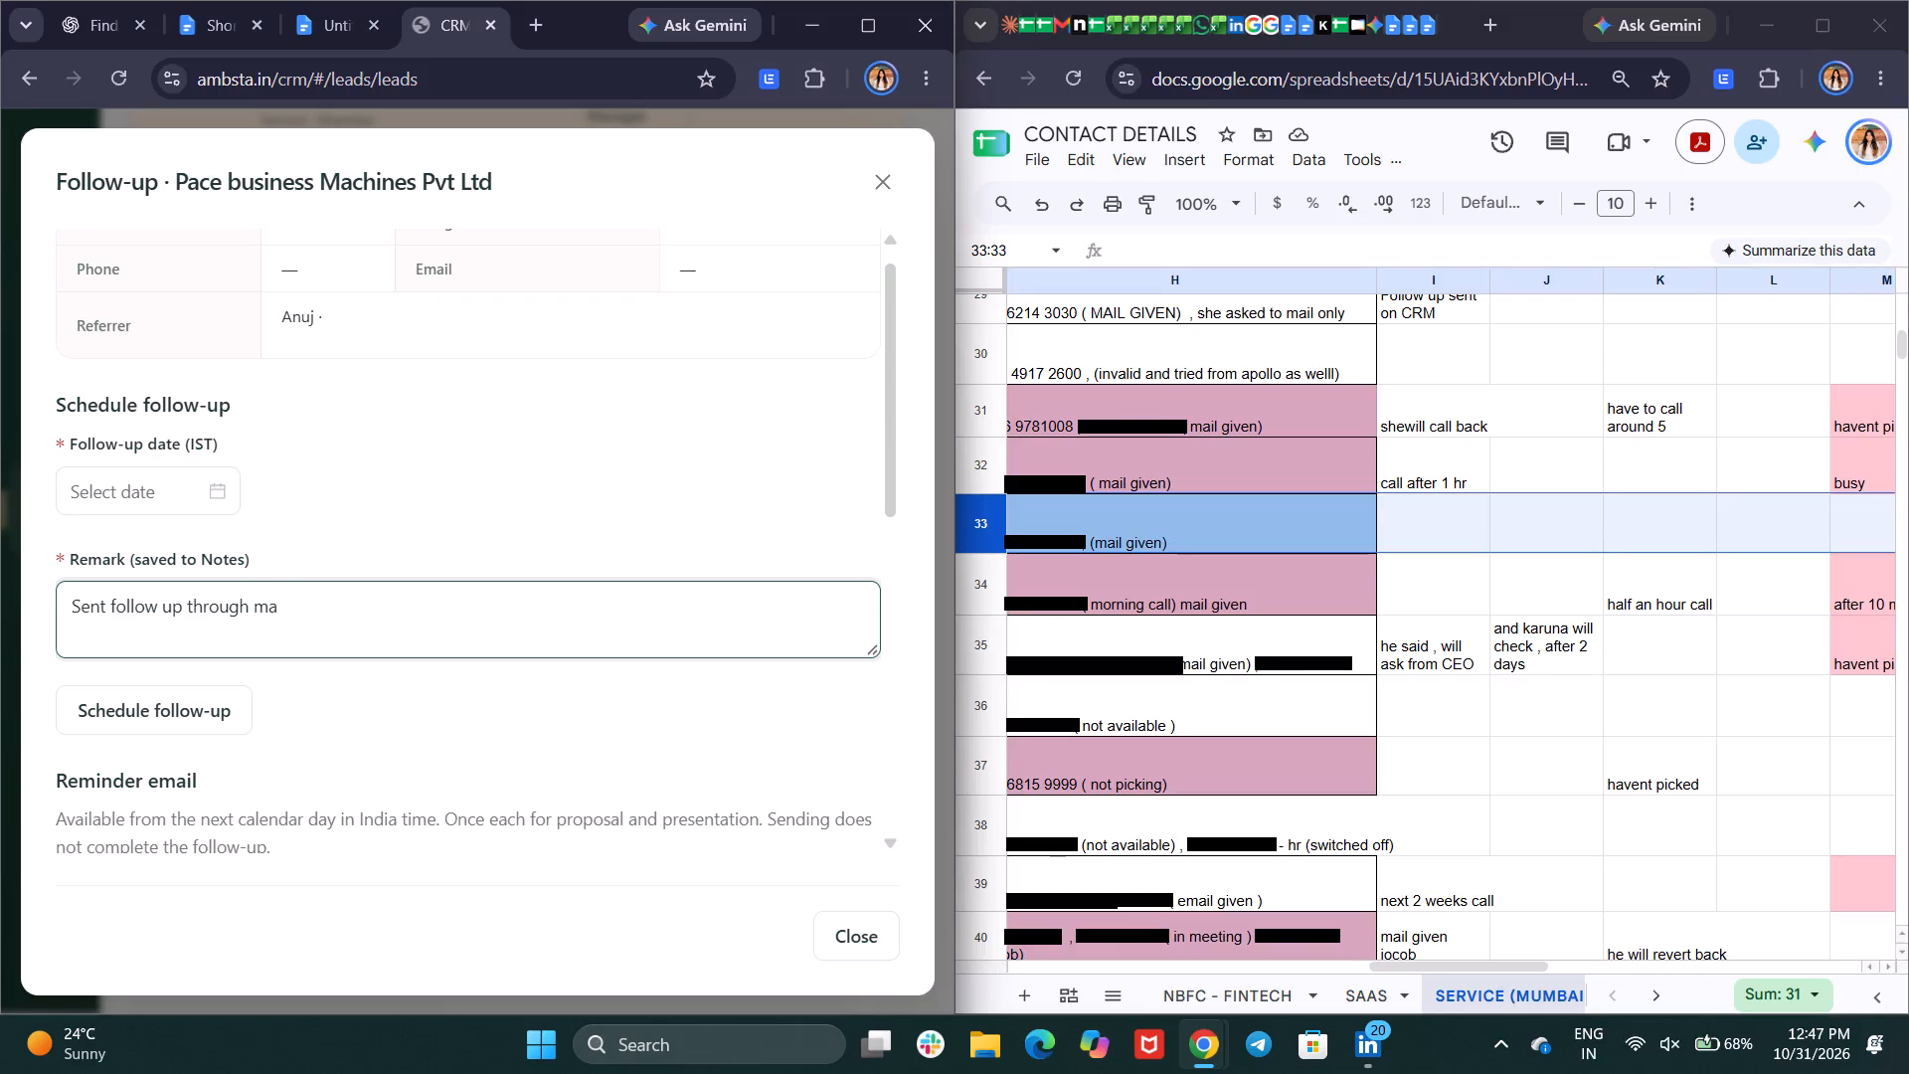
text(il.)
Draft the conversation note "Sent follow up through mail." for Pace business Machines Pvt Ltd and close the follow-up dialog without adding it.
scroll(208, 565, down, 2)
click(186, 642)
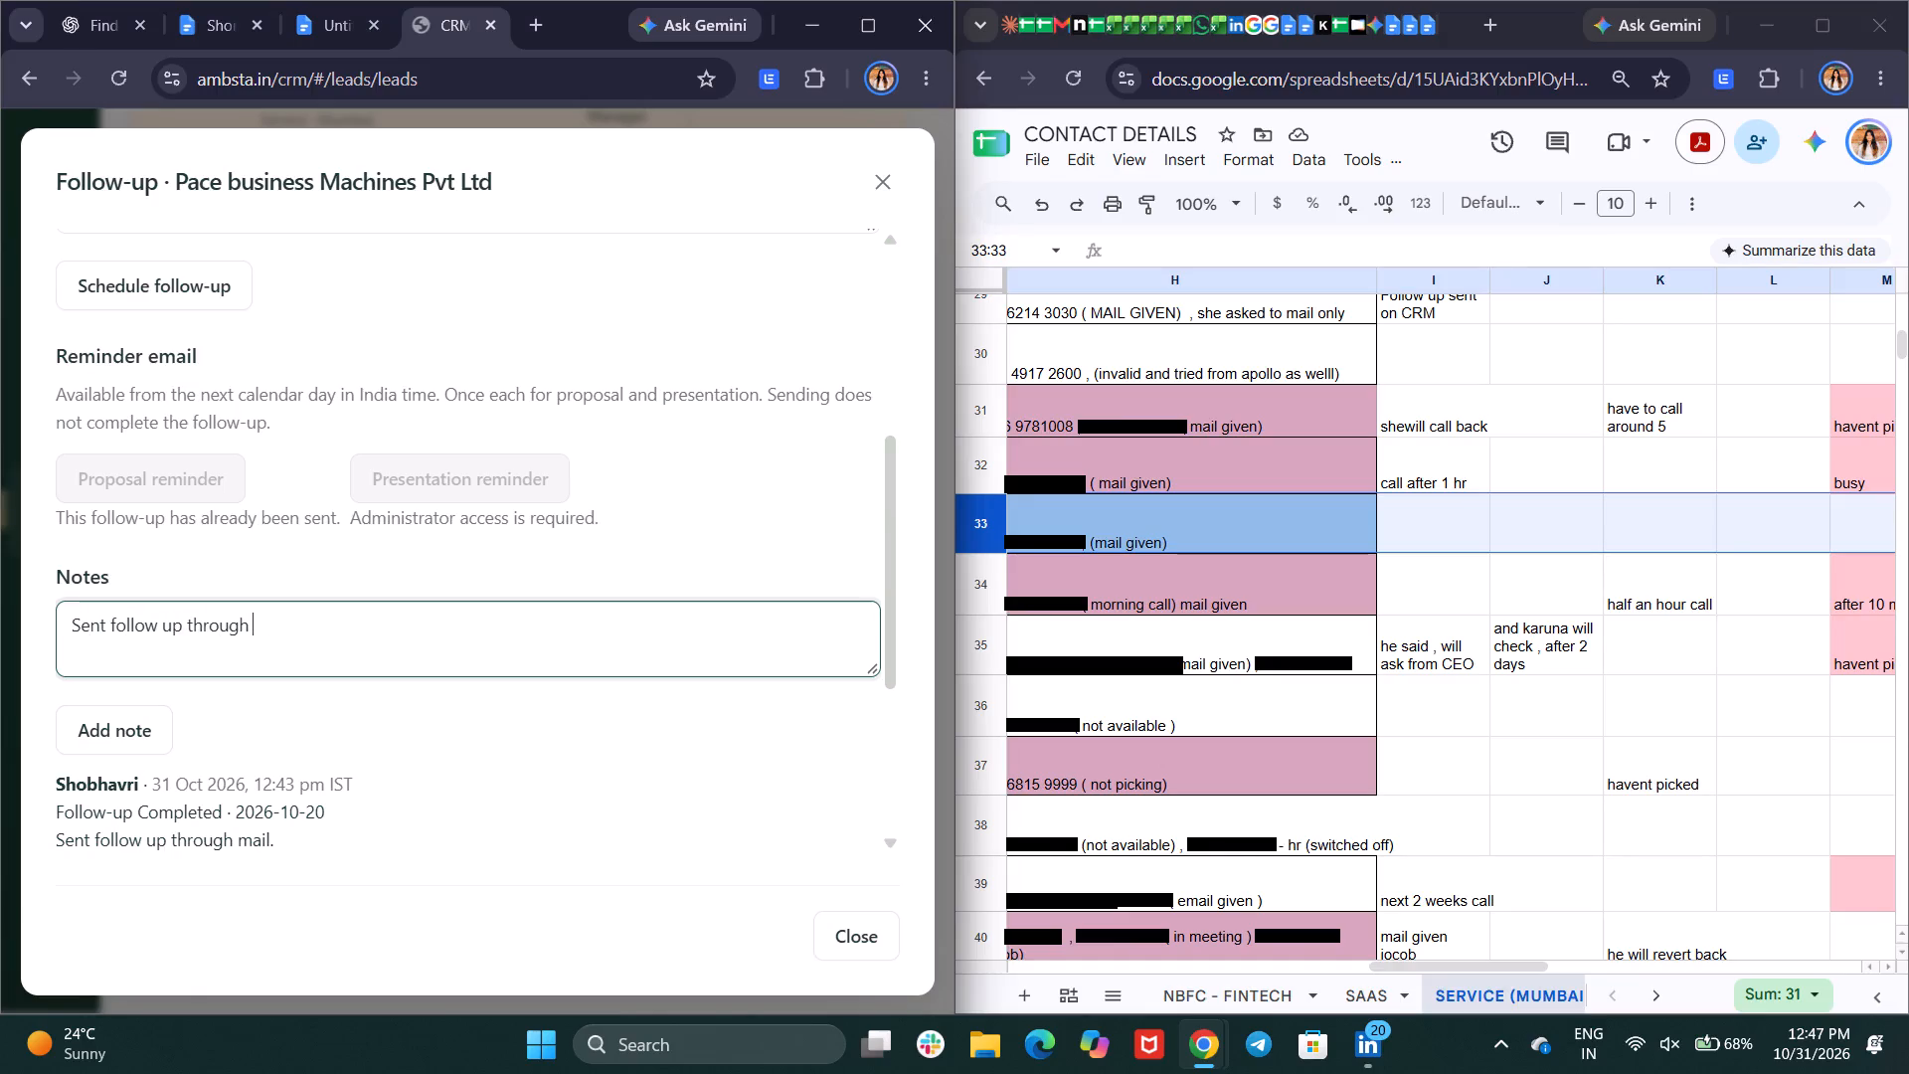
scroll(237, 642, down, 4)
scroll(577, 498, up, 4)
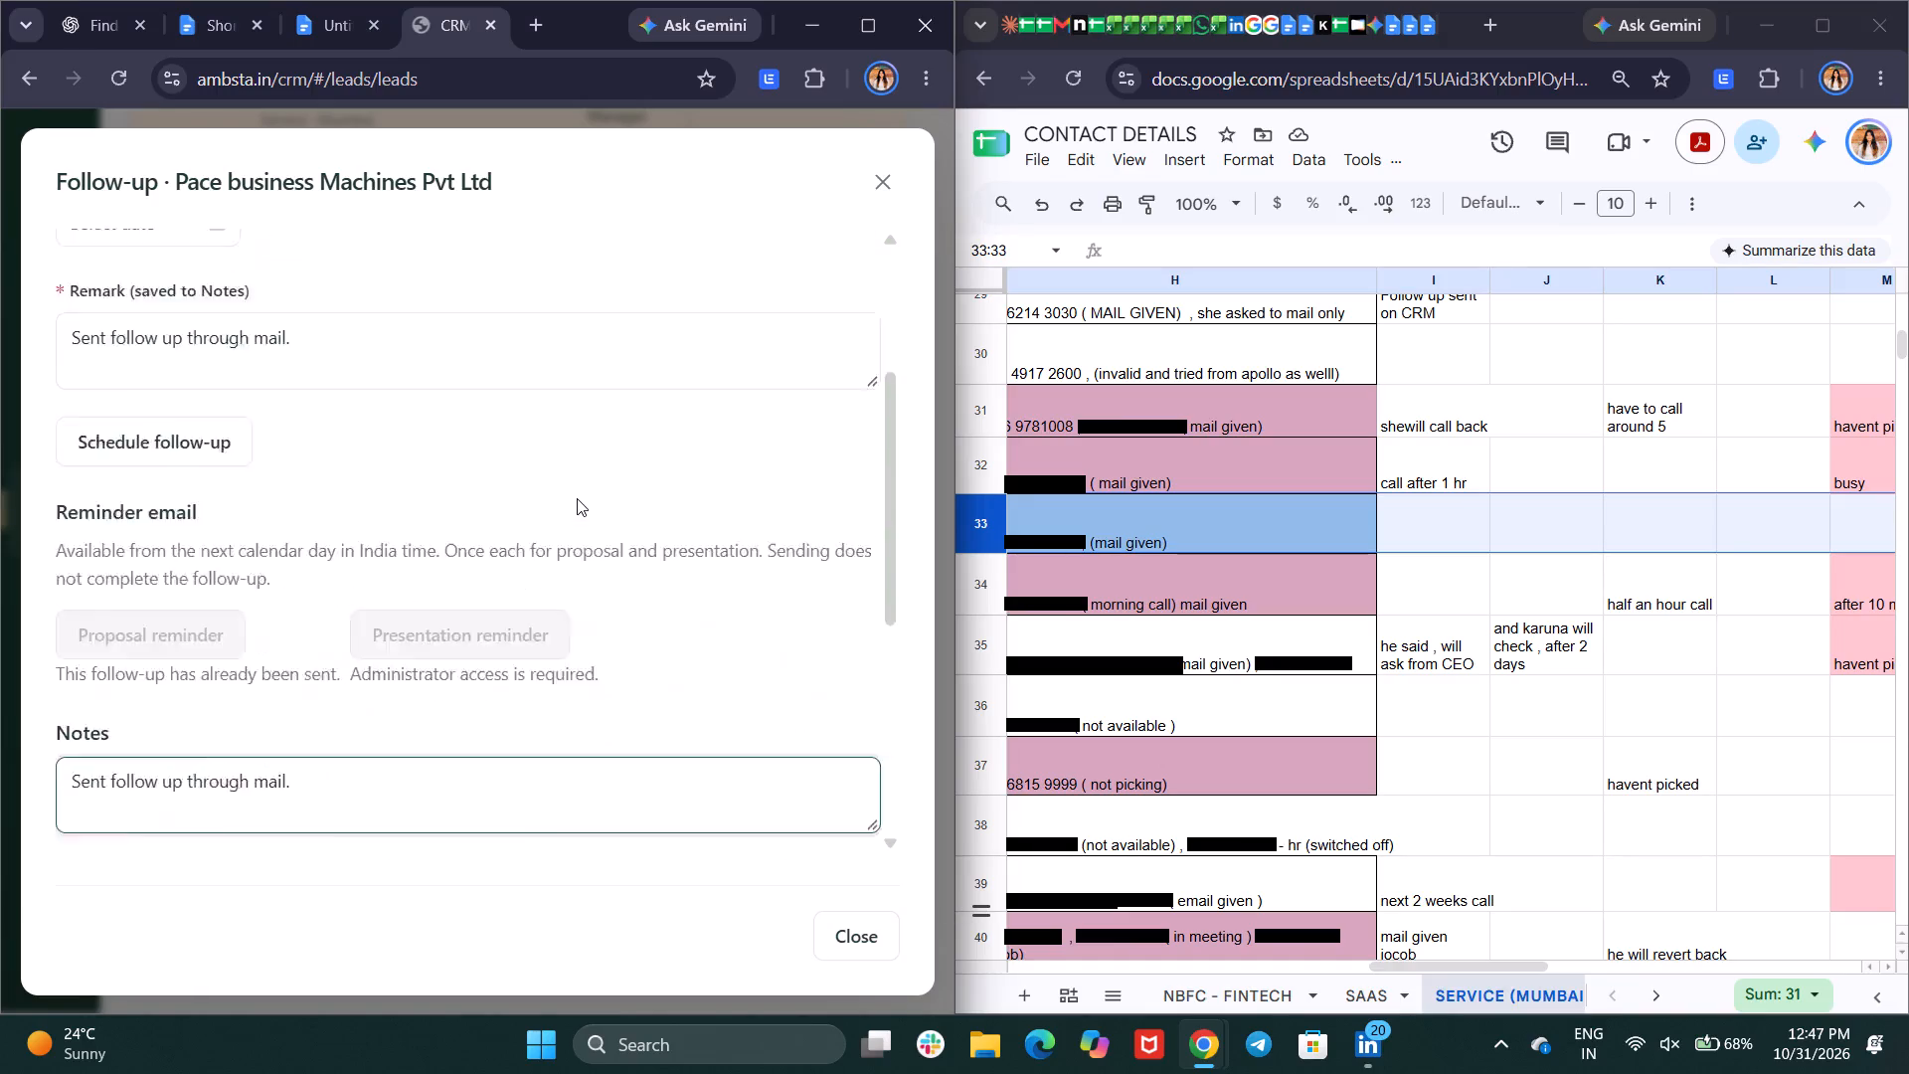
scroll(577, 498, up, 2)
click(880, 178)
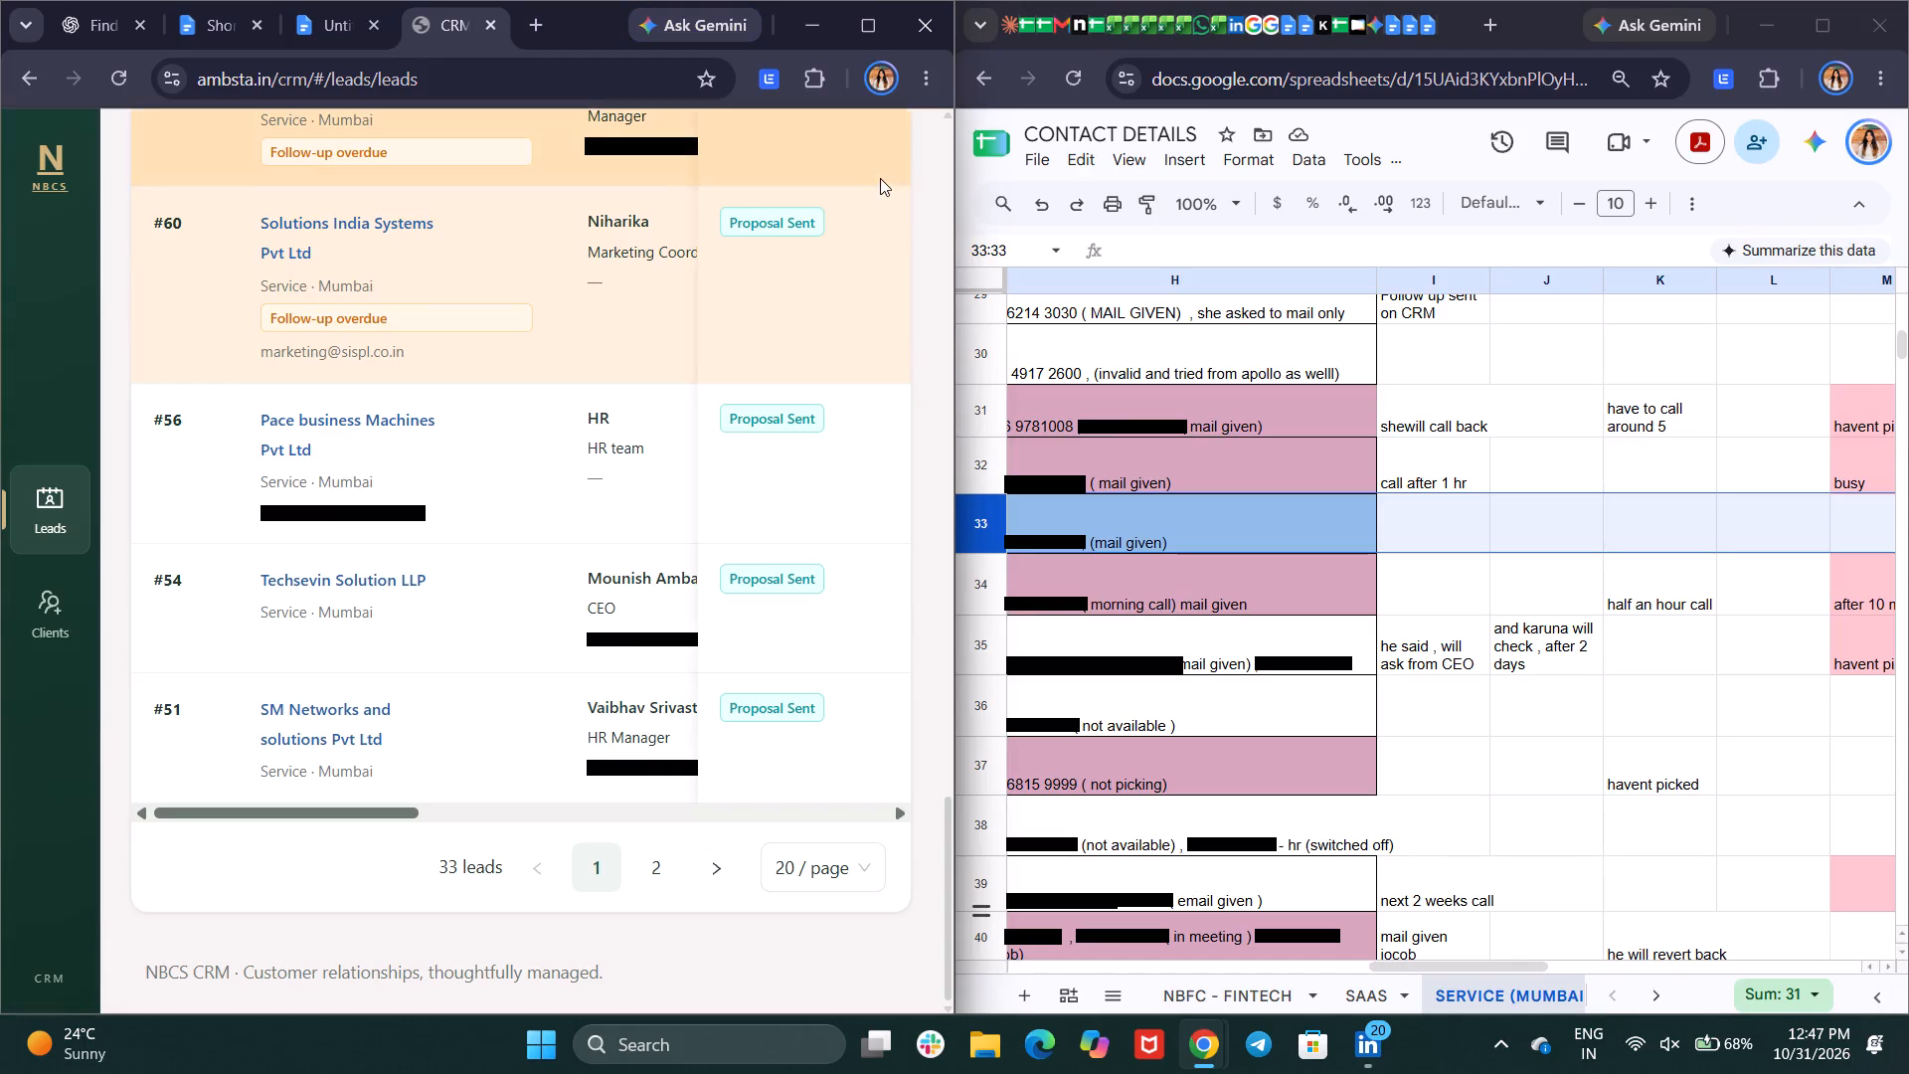
Select row 39, Solutions India Systems Pvt Ltd, in the SERVICE (MUMBAI) sheet and check its contact and call notes.
scroll(595, 460, up, 2)
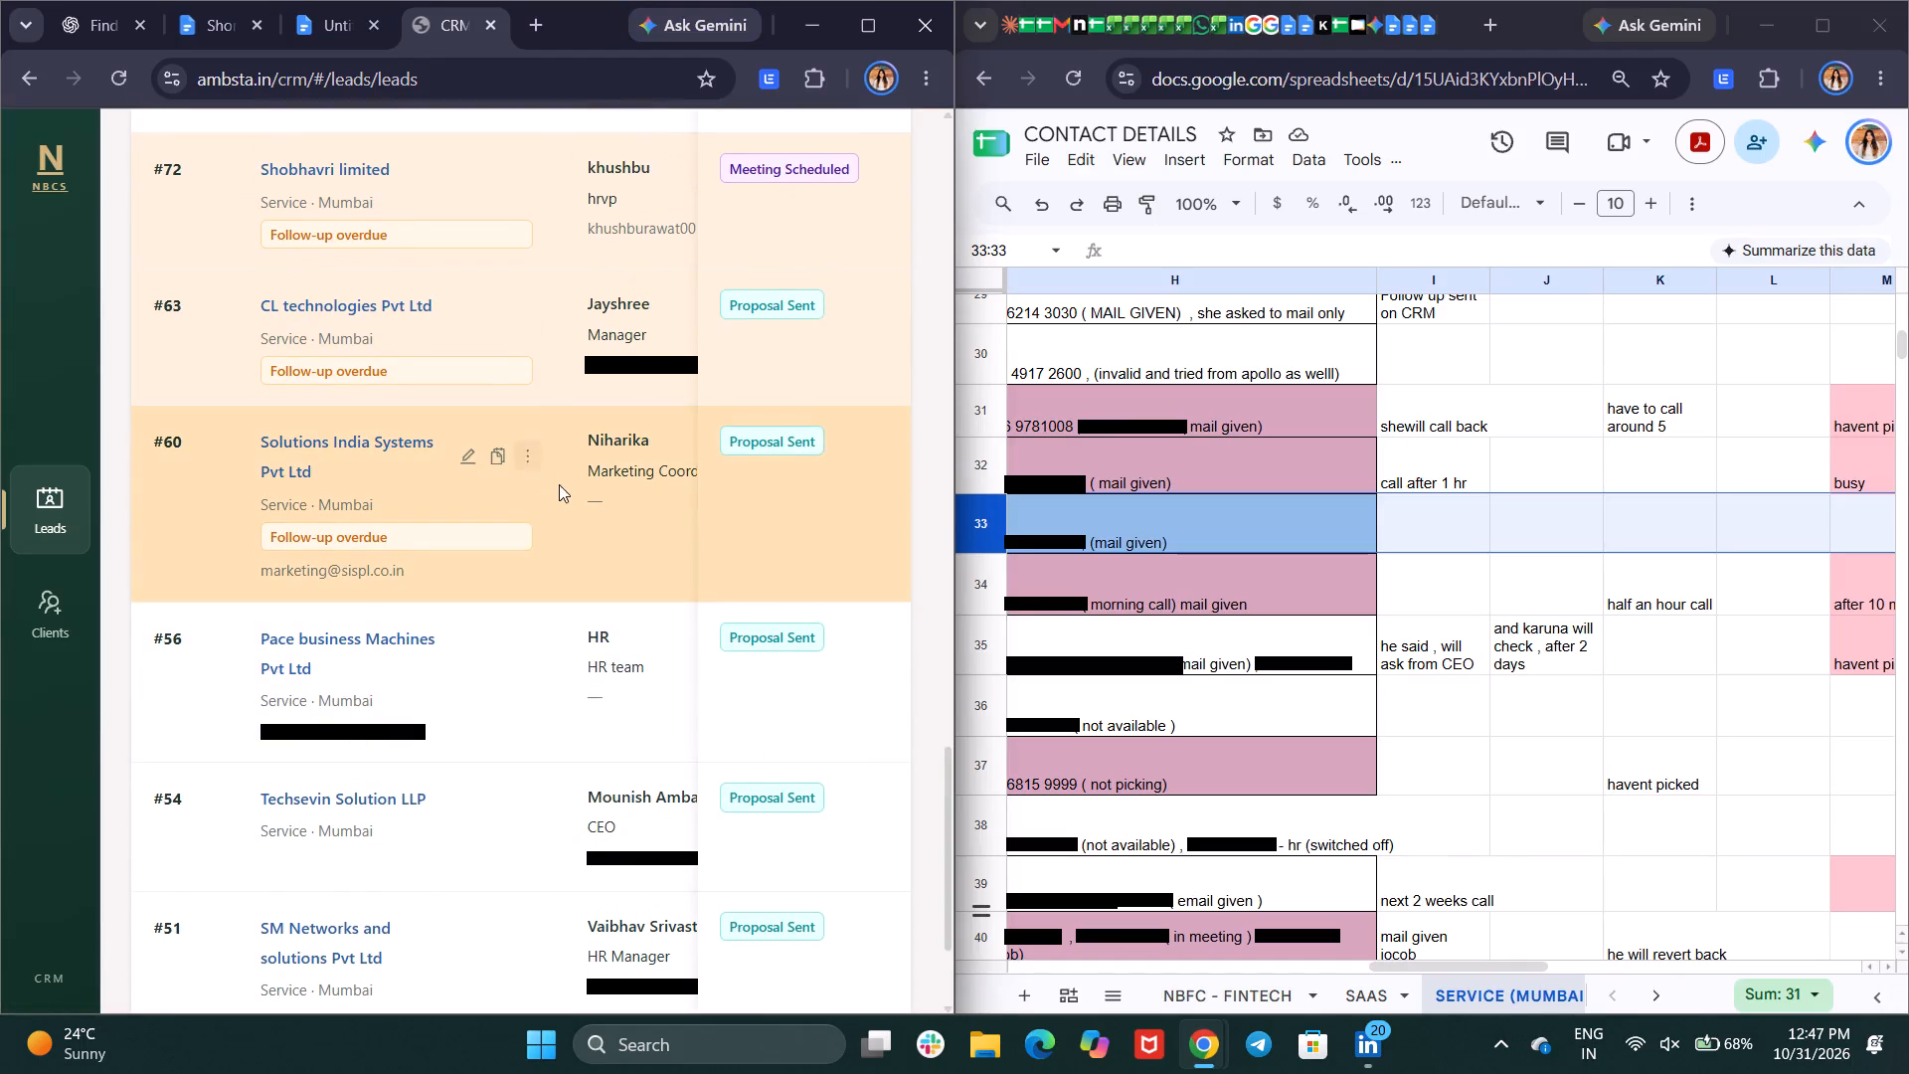
scroll(592, 492, left, 1)
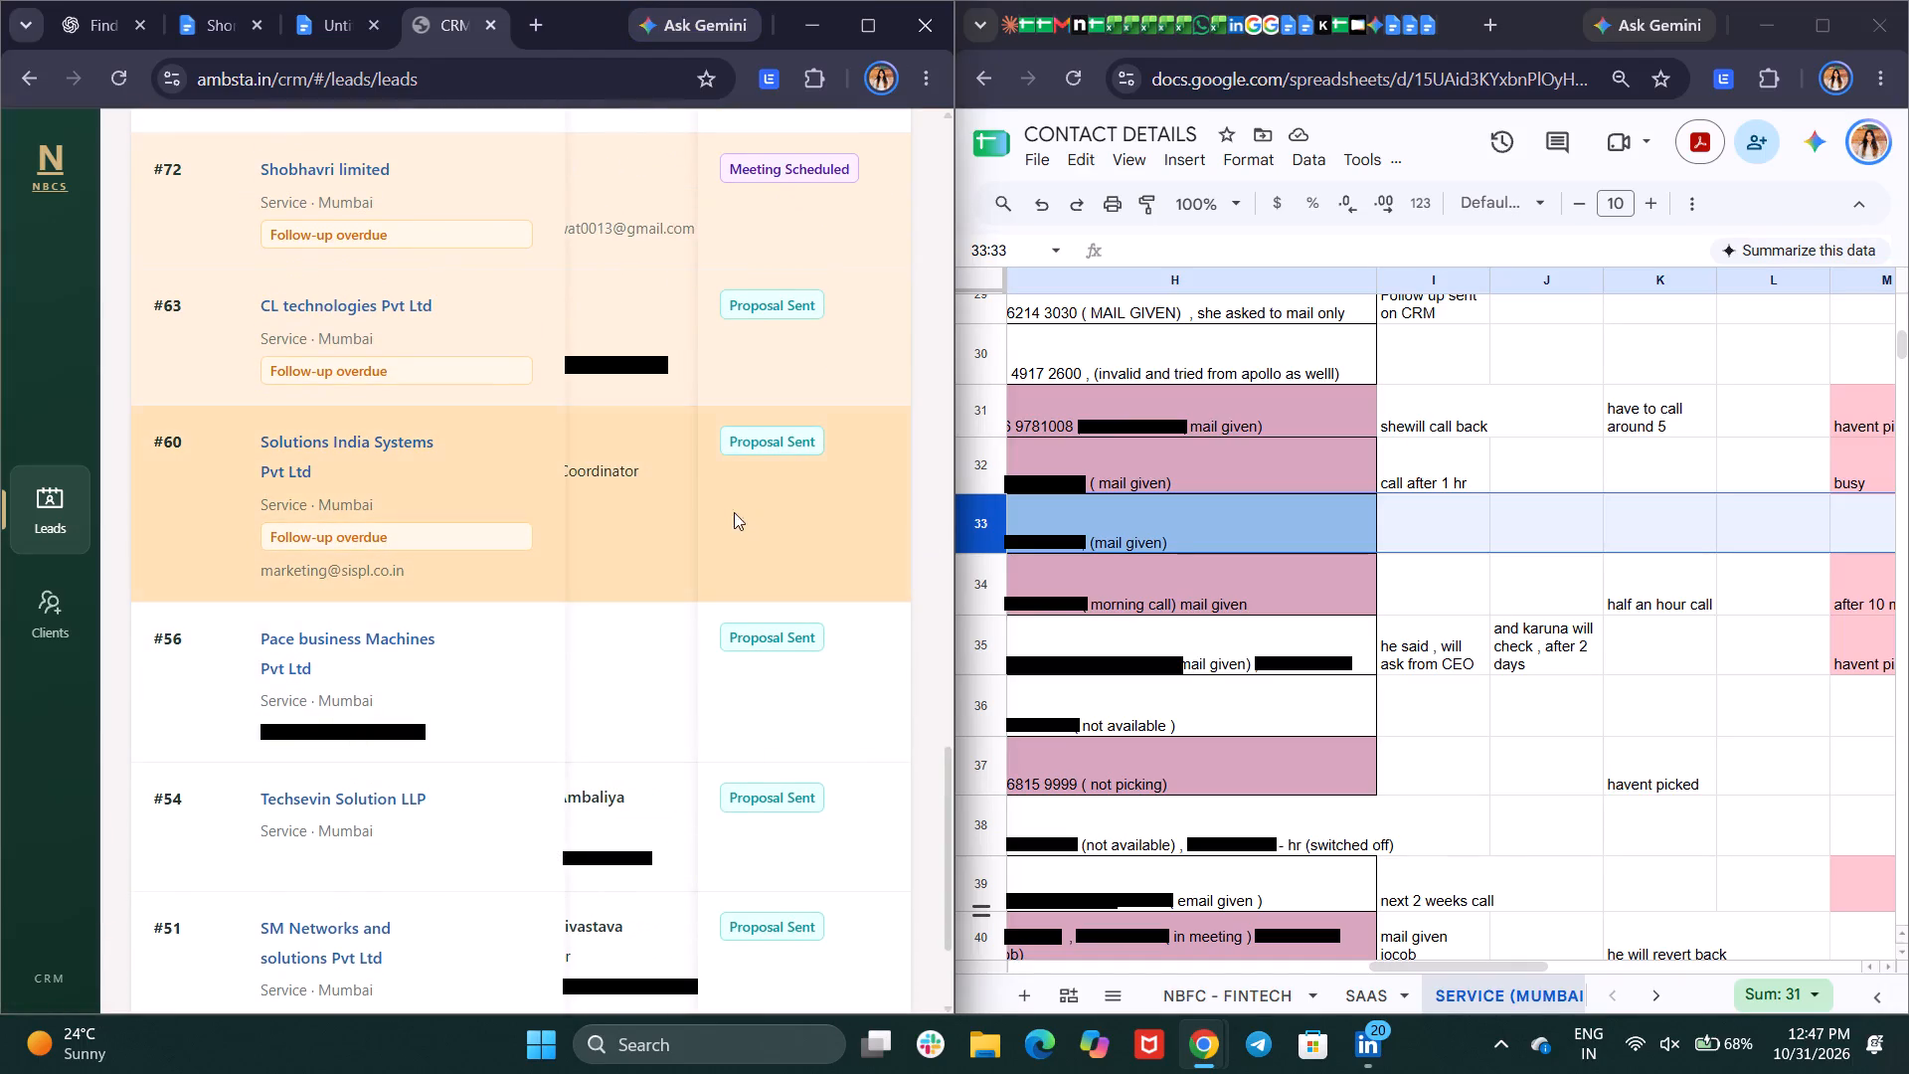
scroll(624, 512, right, 5)
scroll(1442, 581, right, 4)
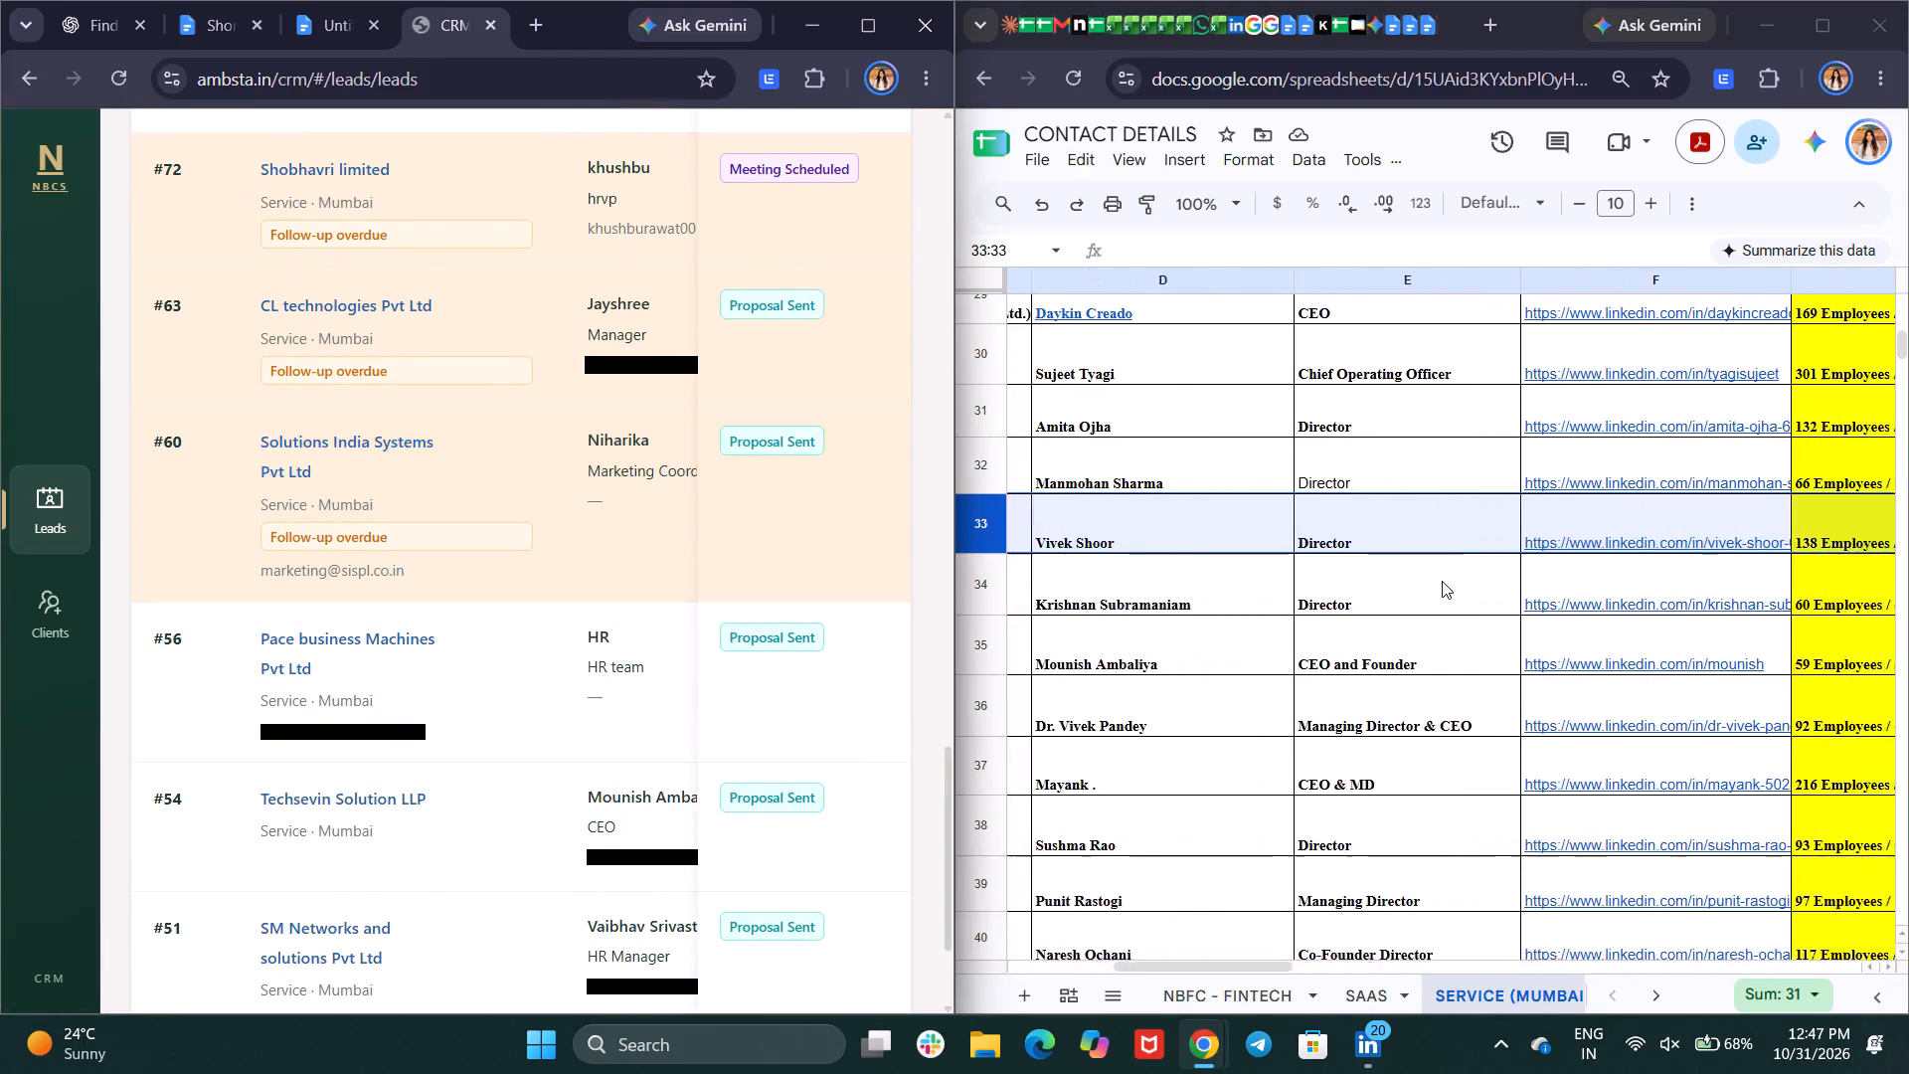
scroll(1442, 581, right, 4)
scroll(1442, 581, down, 1)
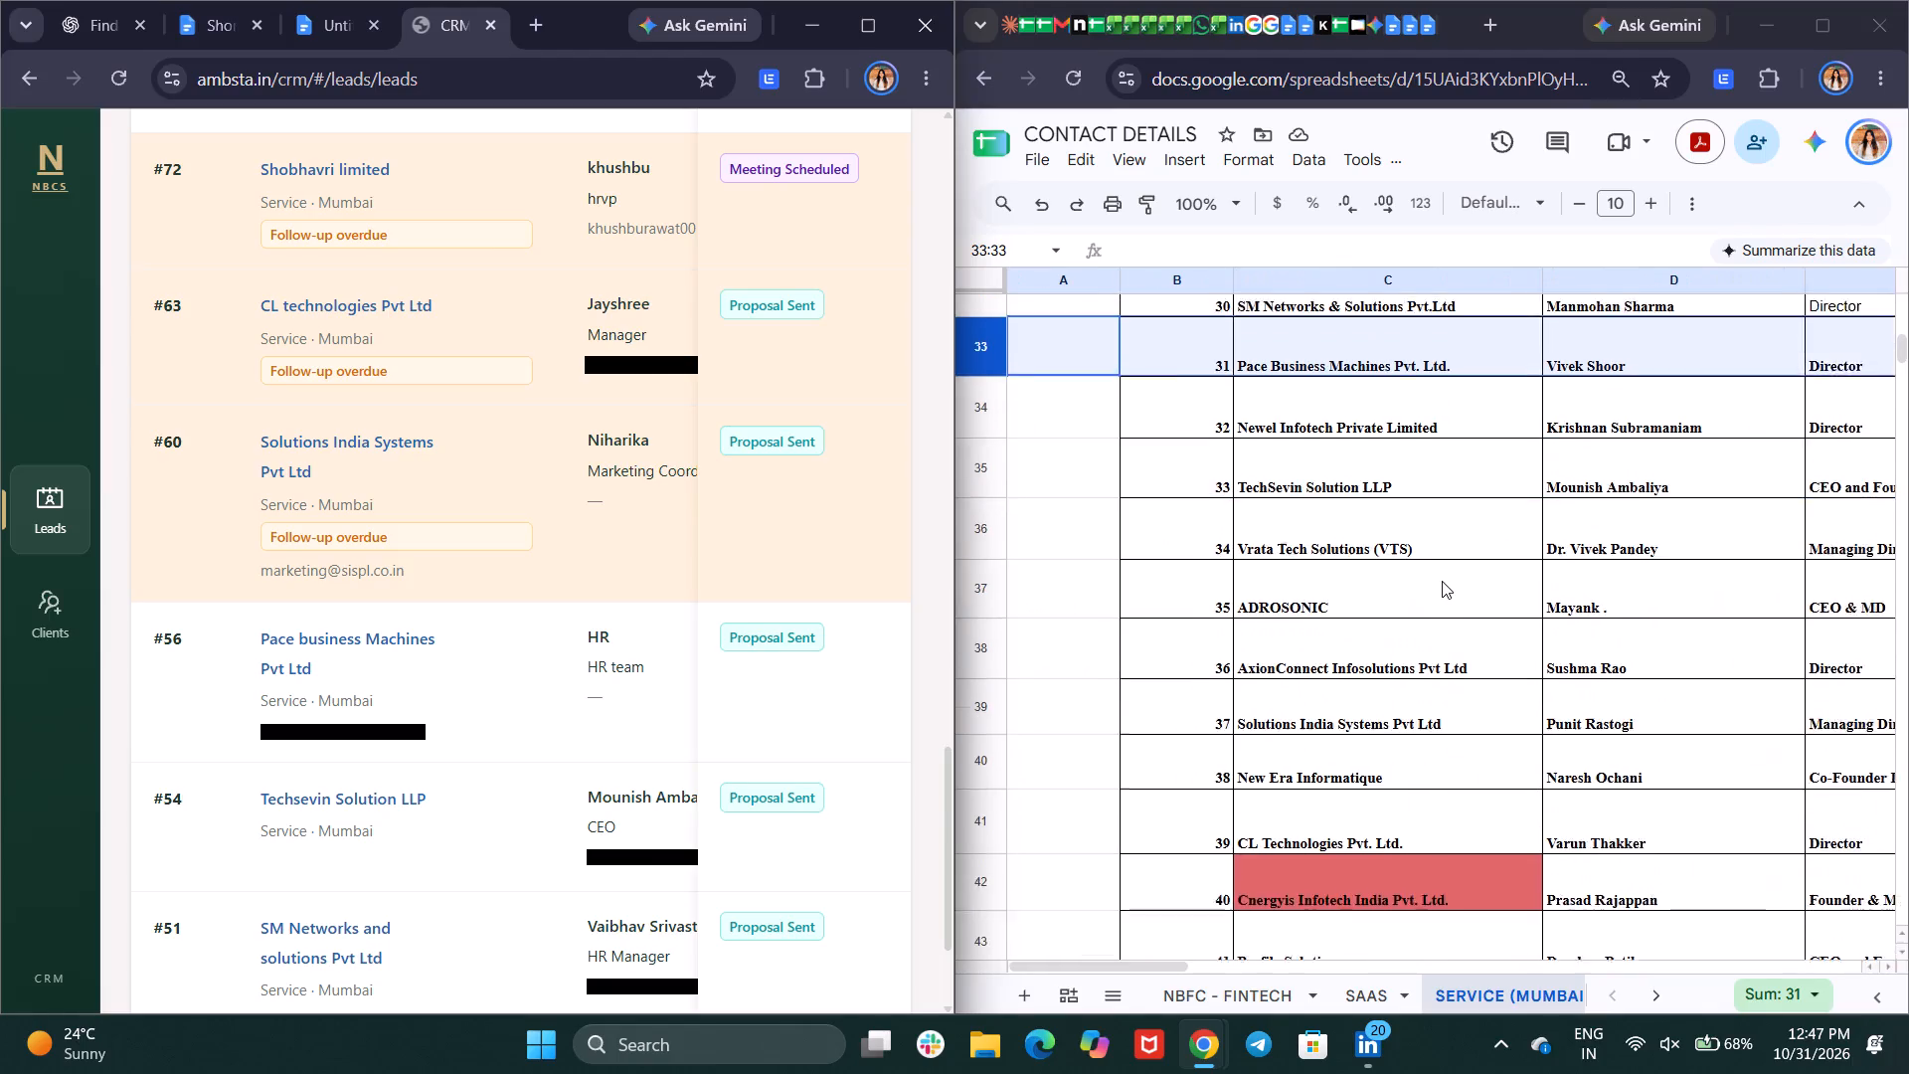
scroll(1442, 581, down, 2)
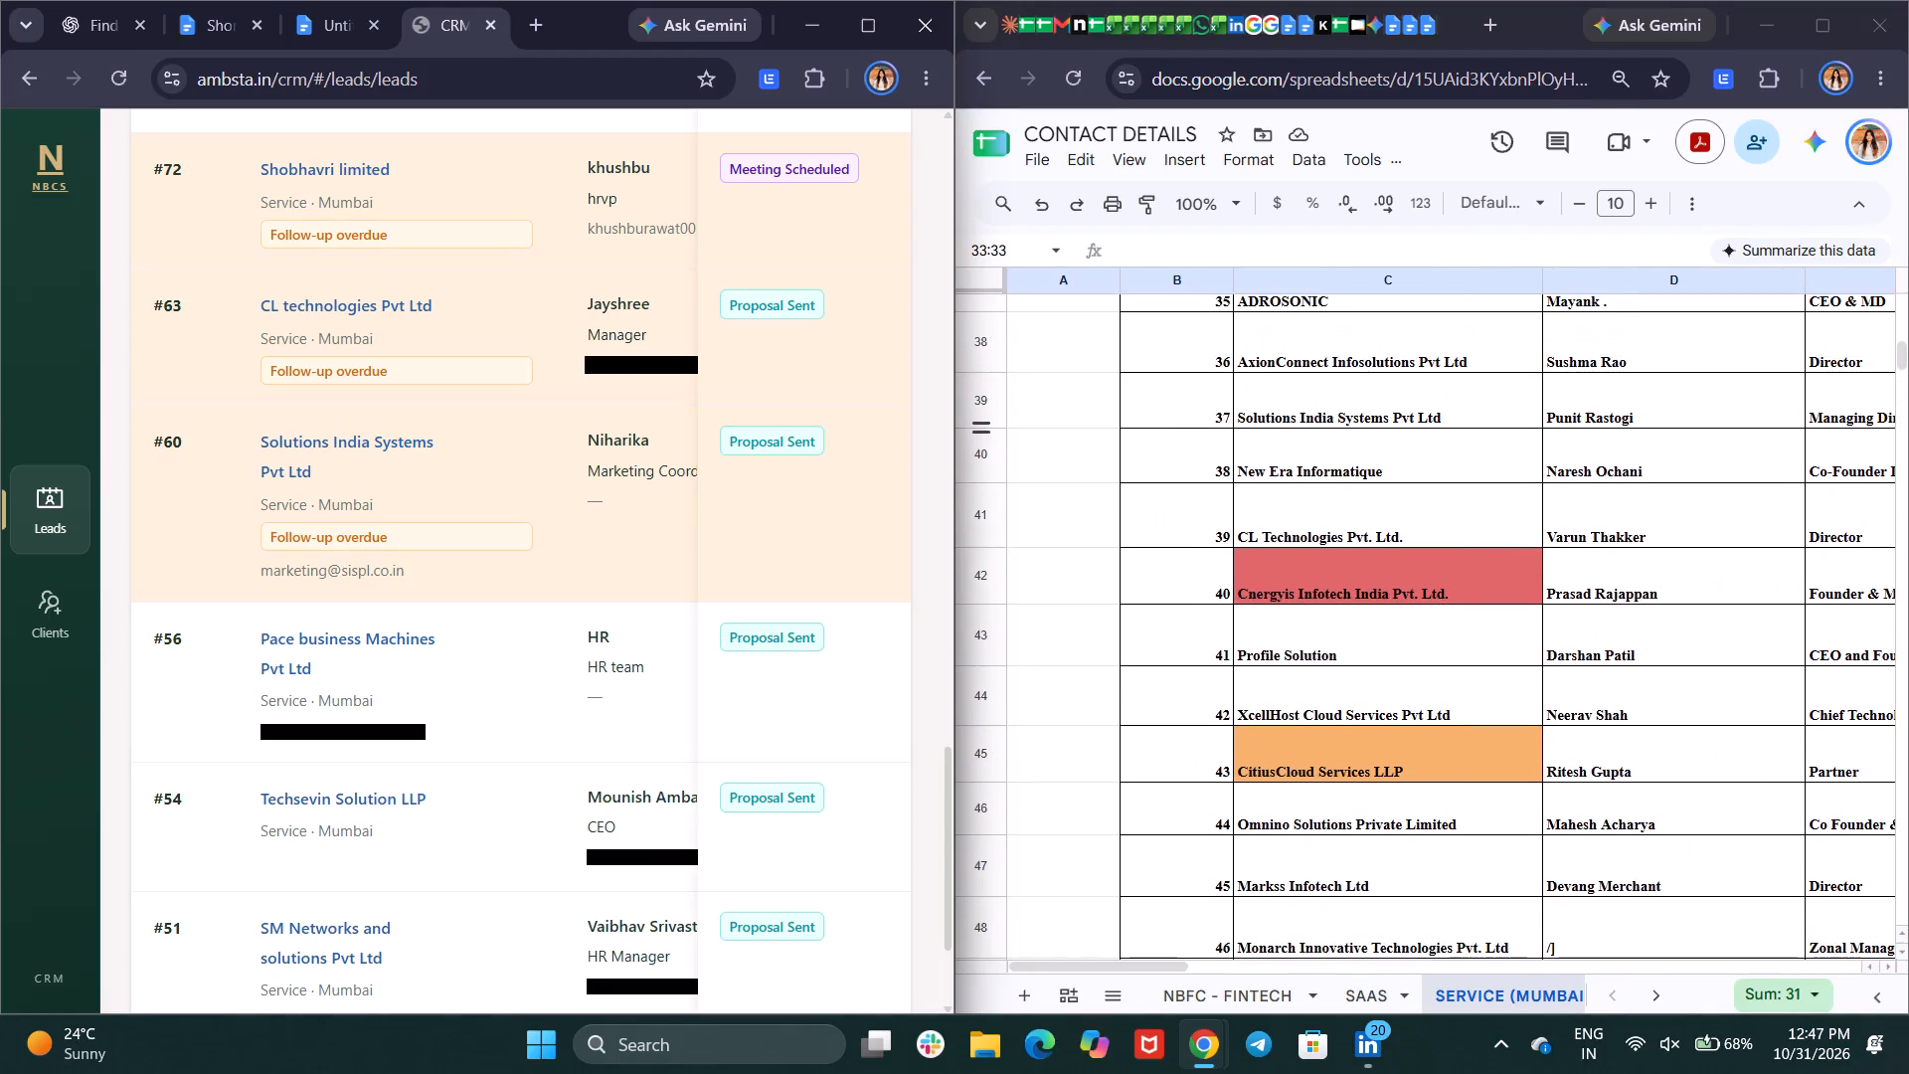
click(986, 419)
scroll(1426, 405, left, 7)
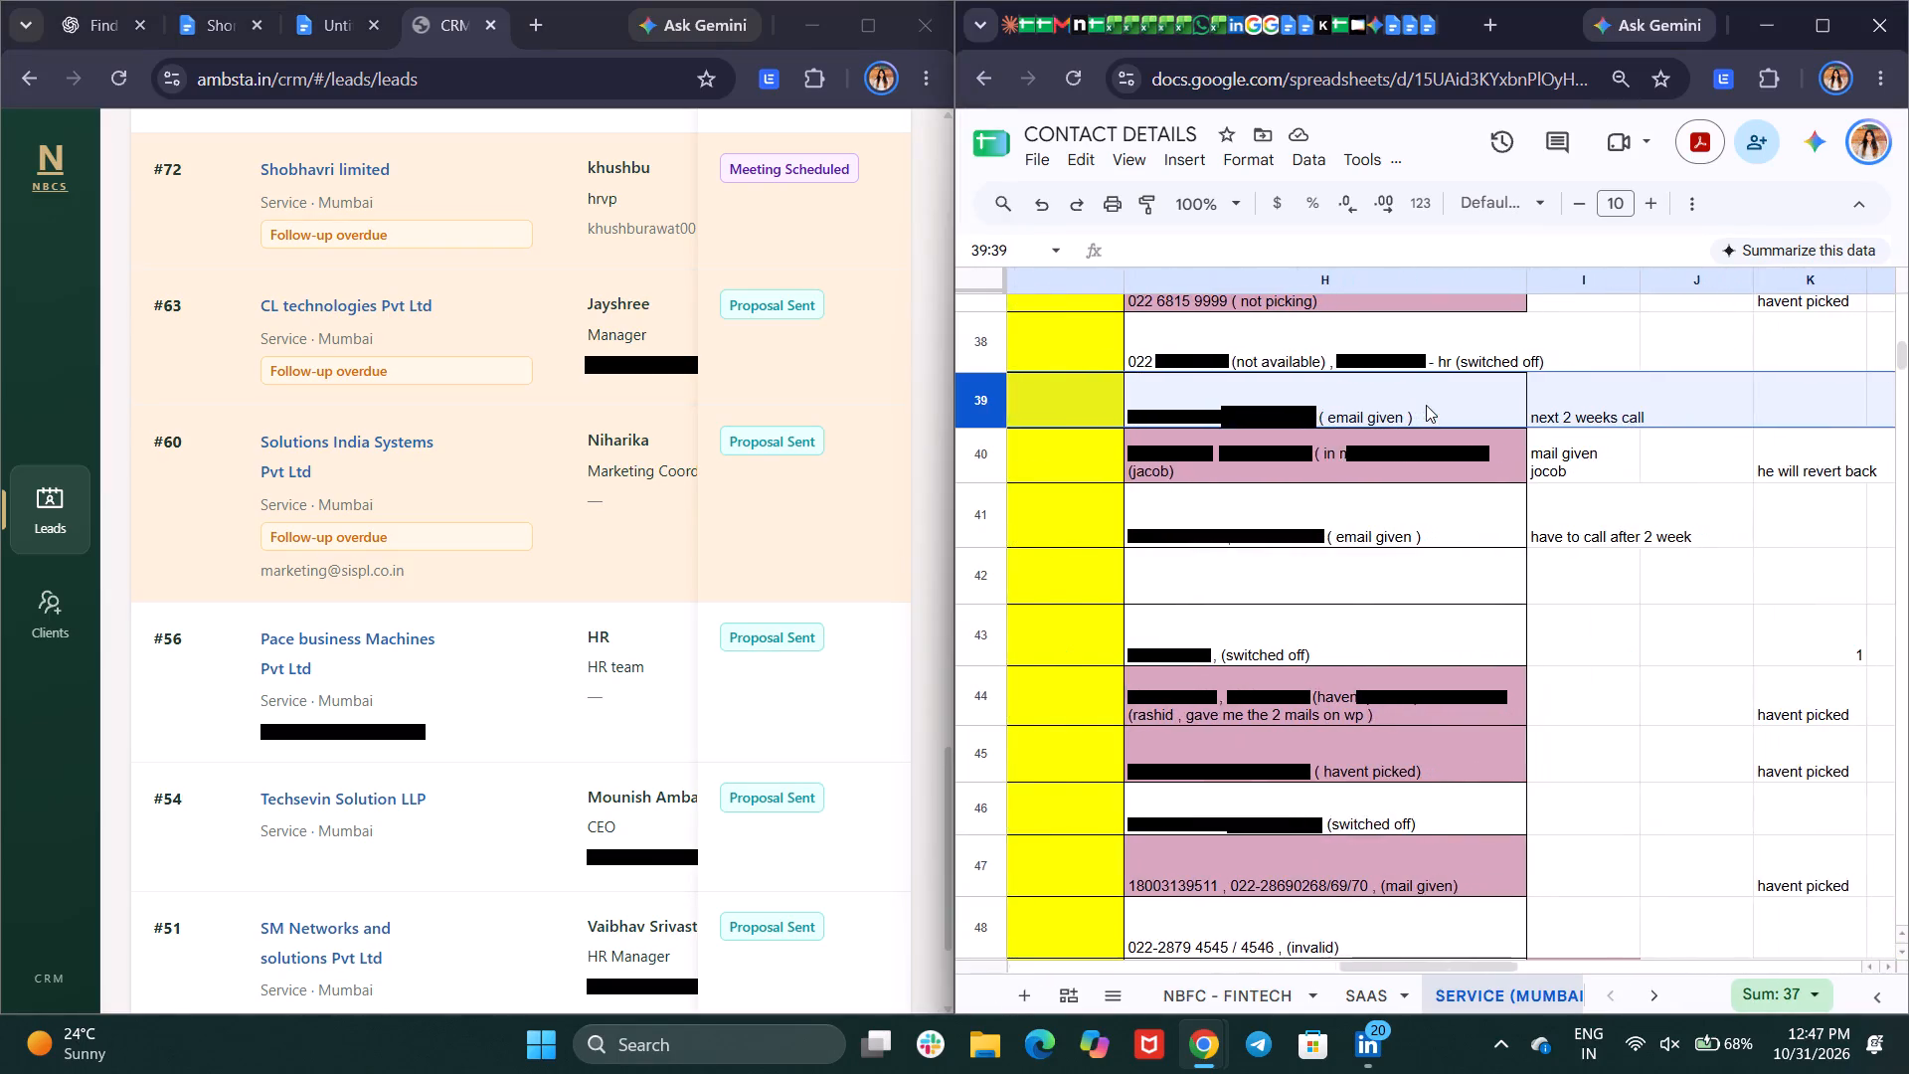
scroll(1426, 405, left, 5)
scroll(1426, 405, right, 13)
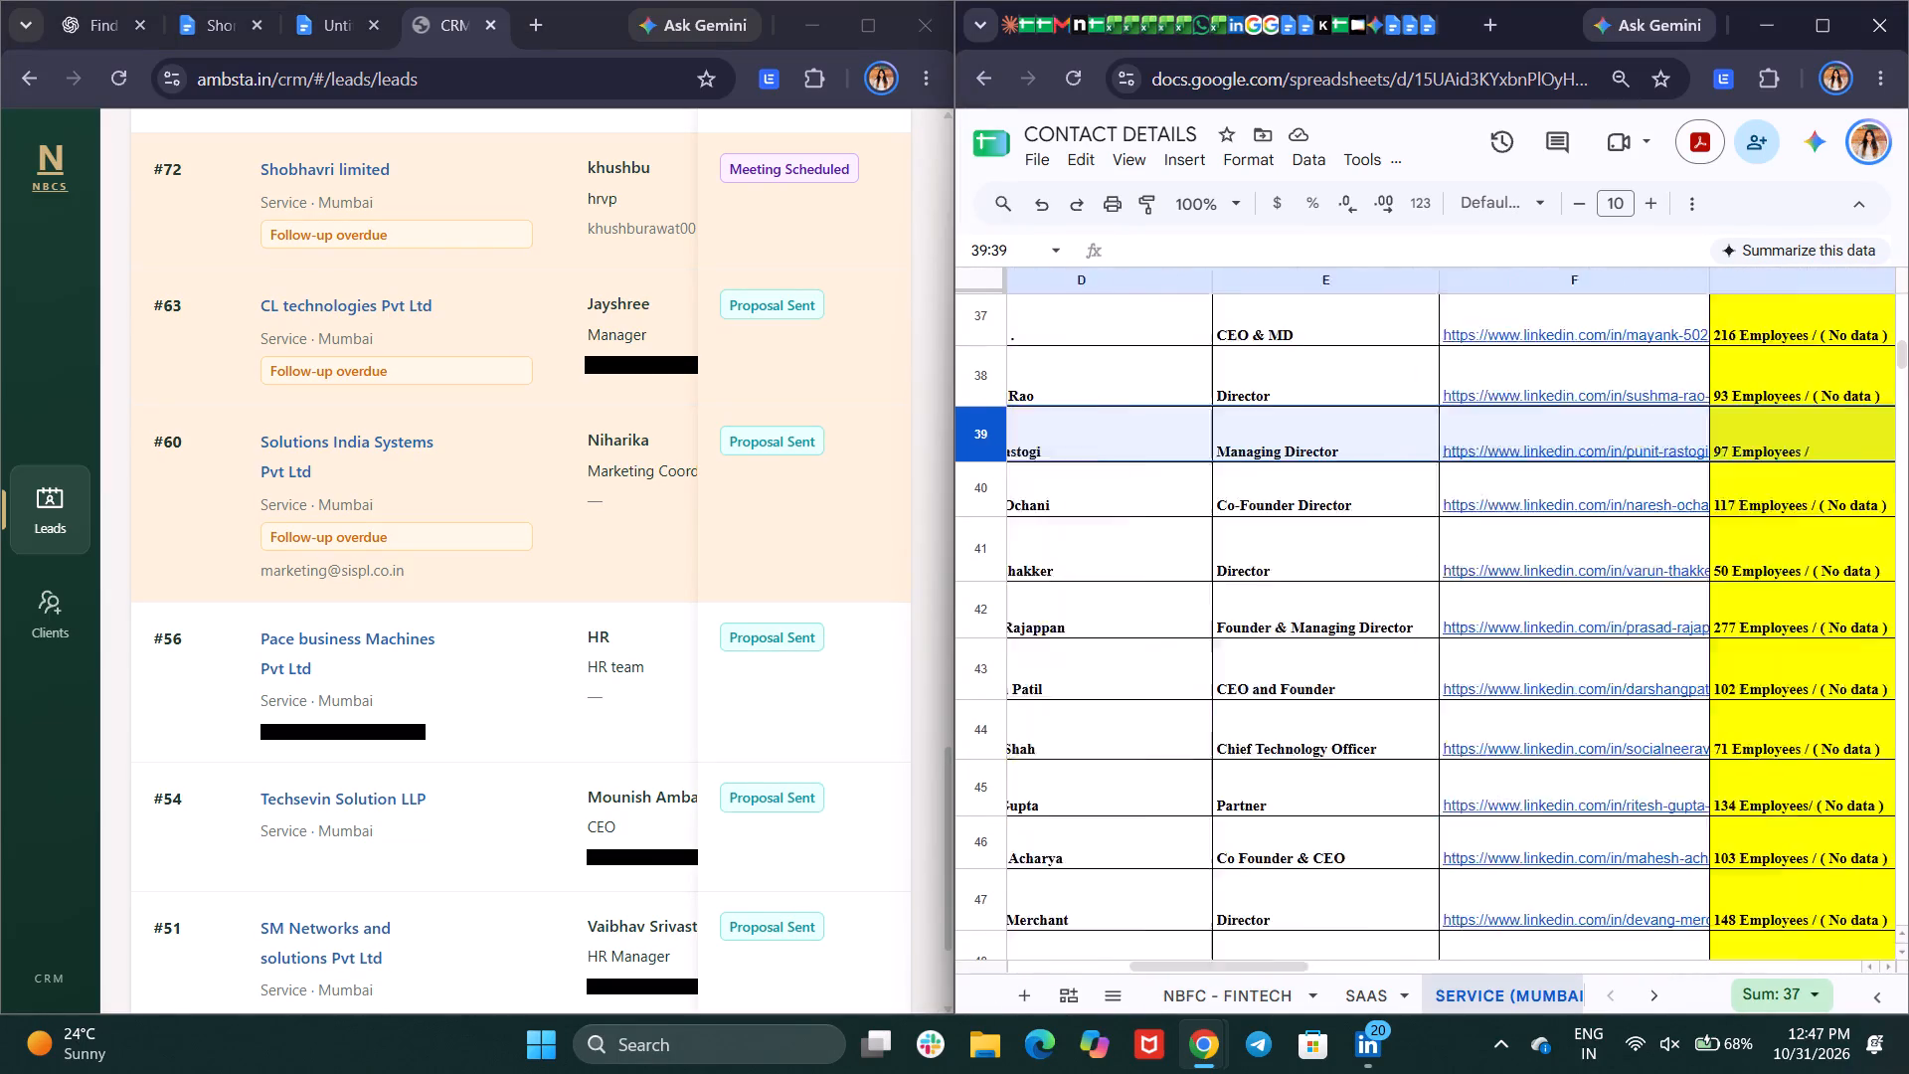
Select row 41, CL Technologies Pvt. Ltd., in the SERVICE (MUMBAI) sheet and check its contact and call notes.
scroll(508, 325, up, 2)
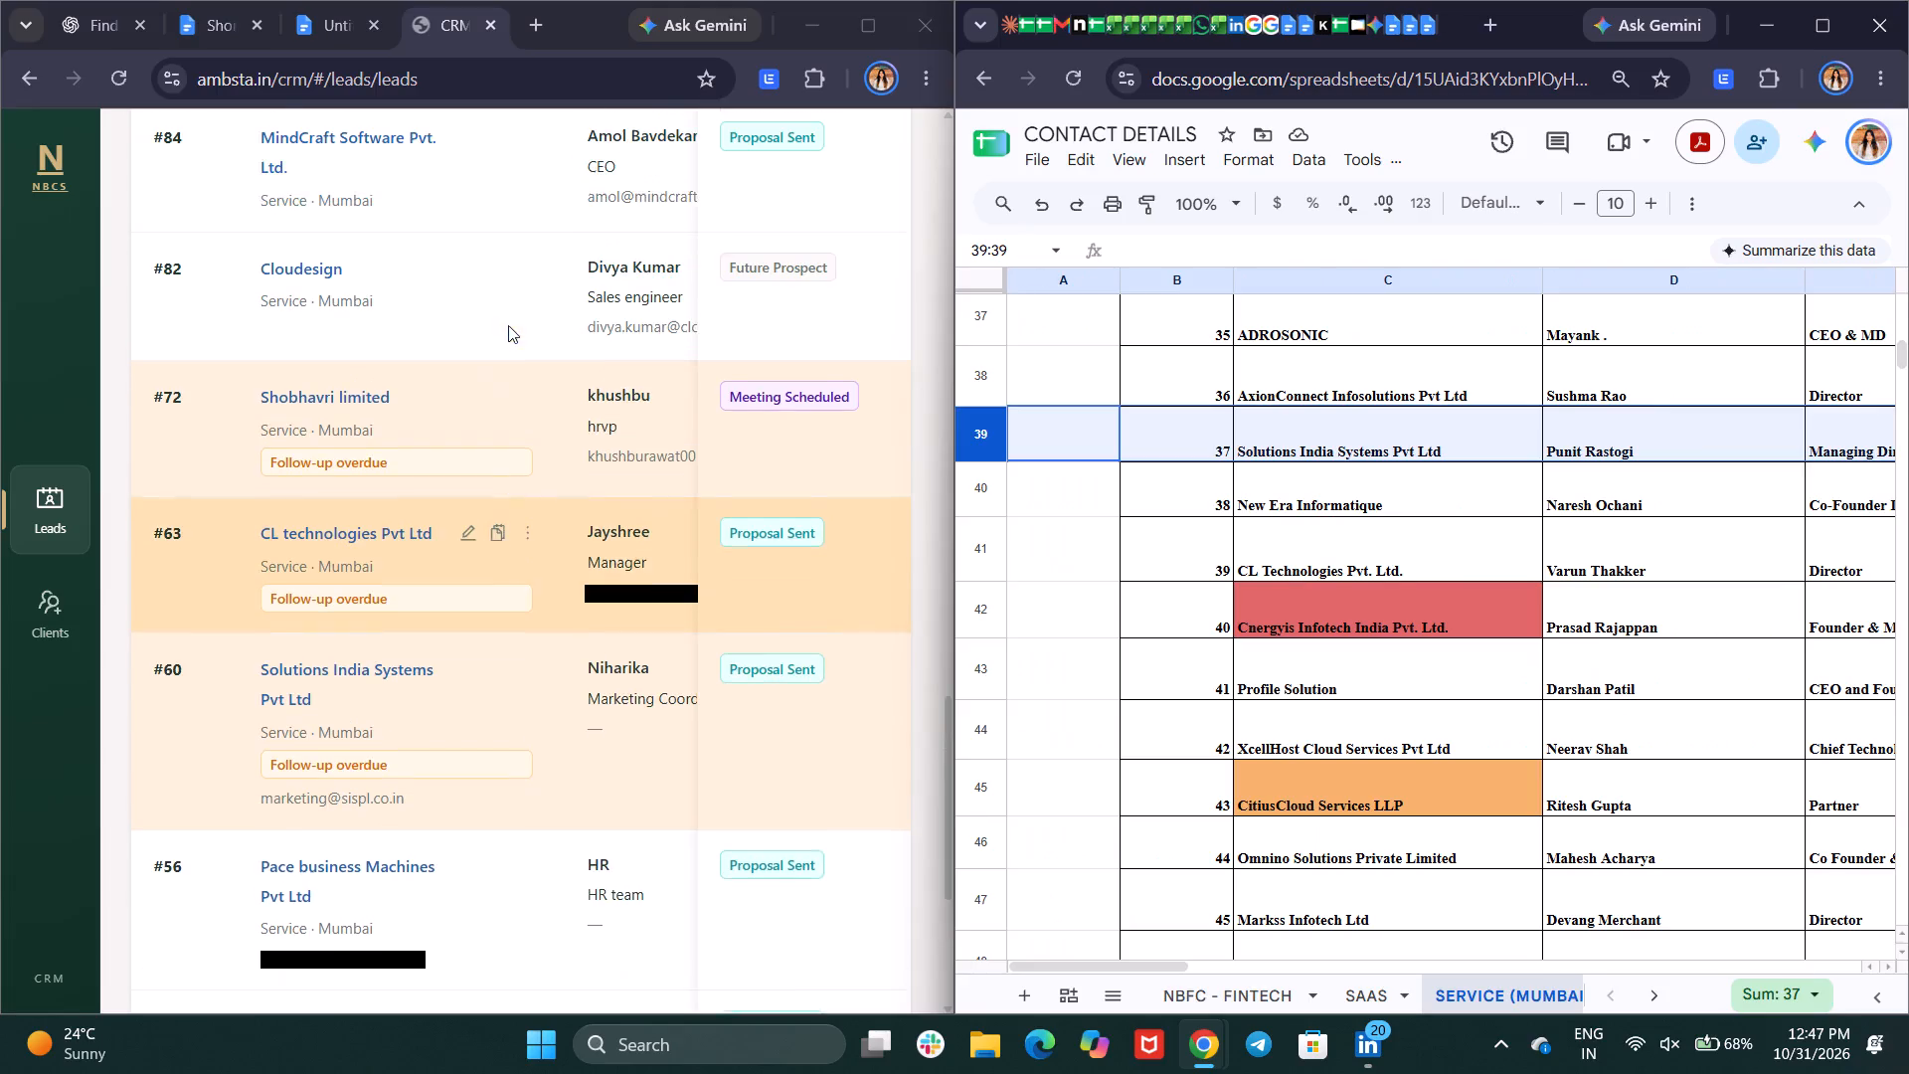
click(1000, 556)
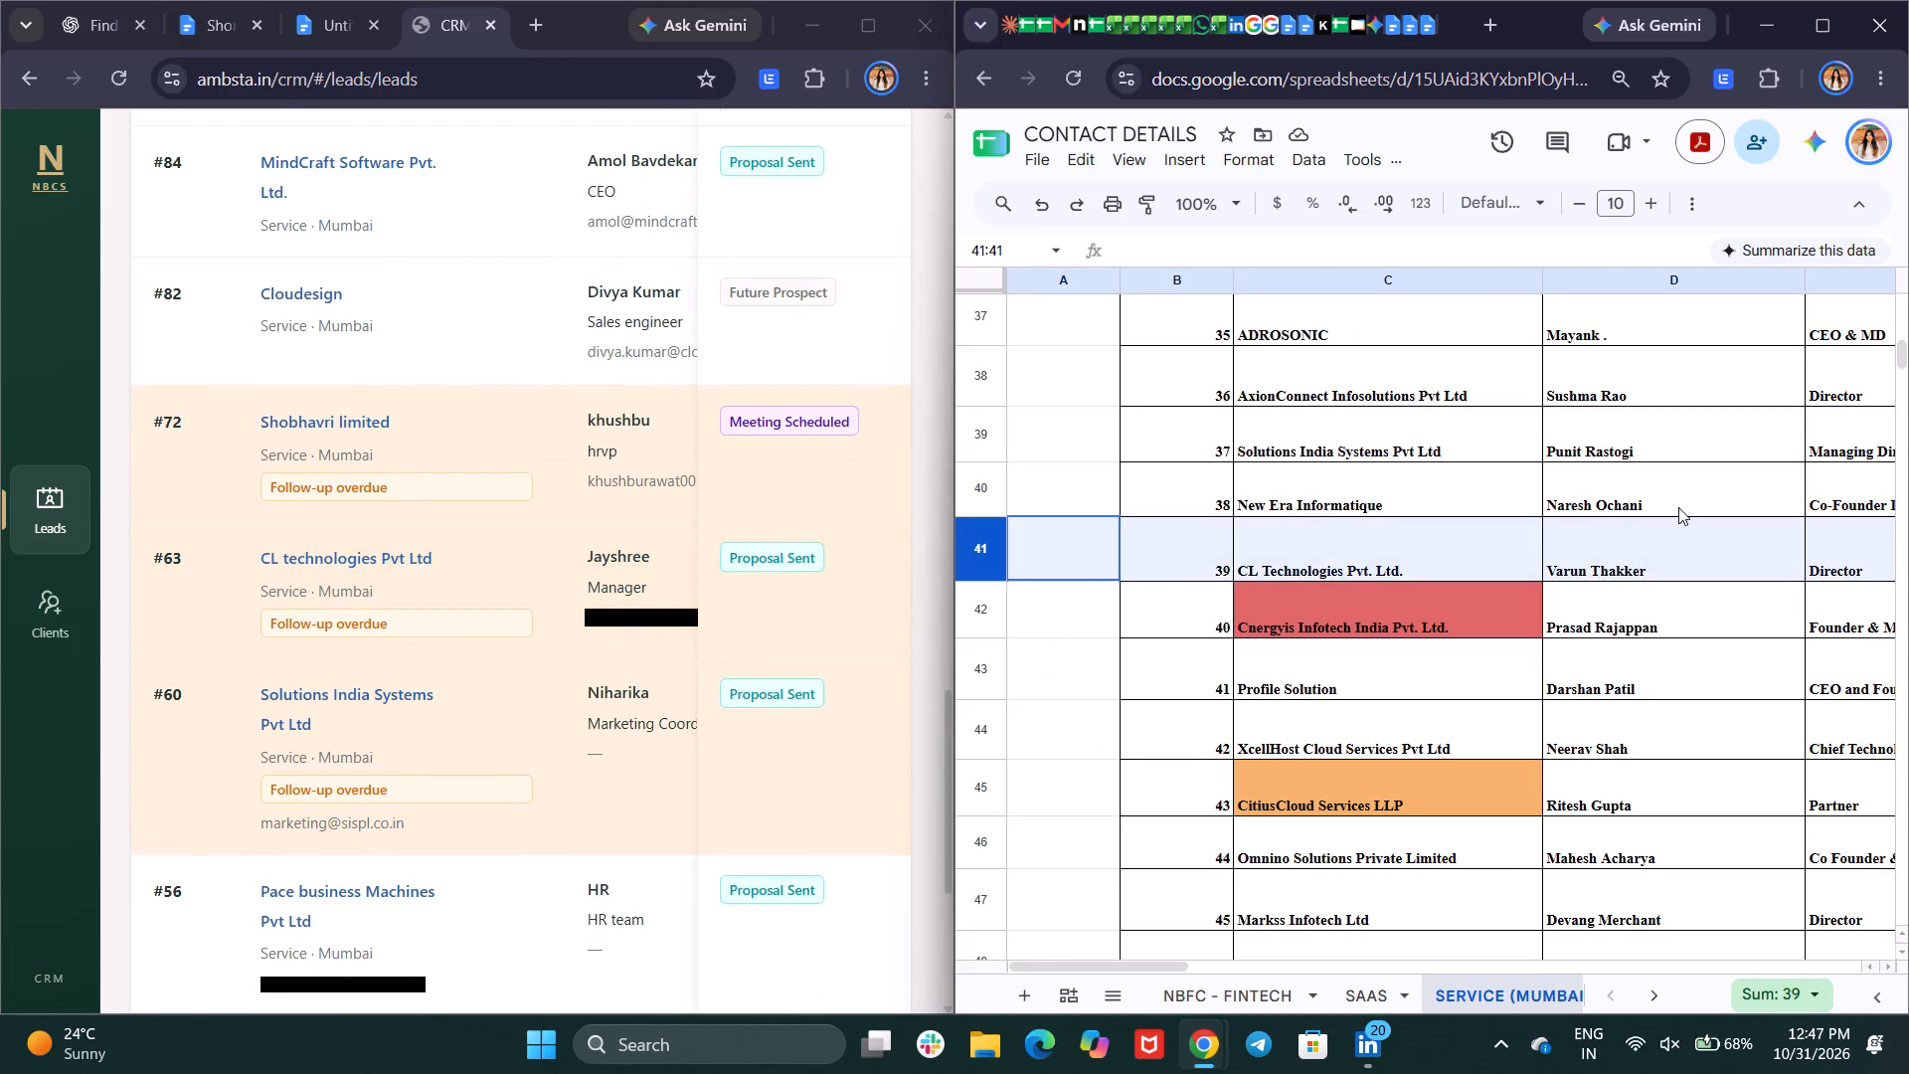
scroll(1678, 507, left, 10)
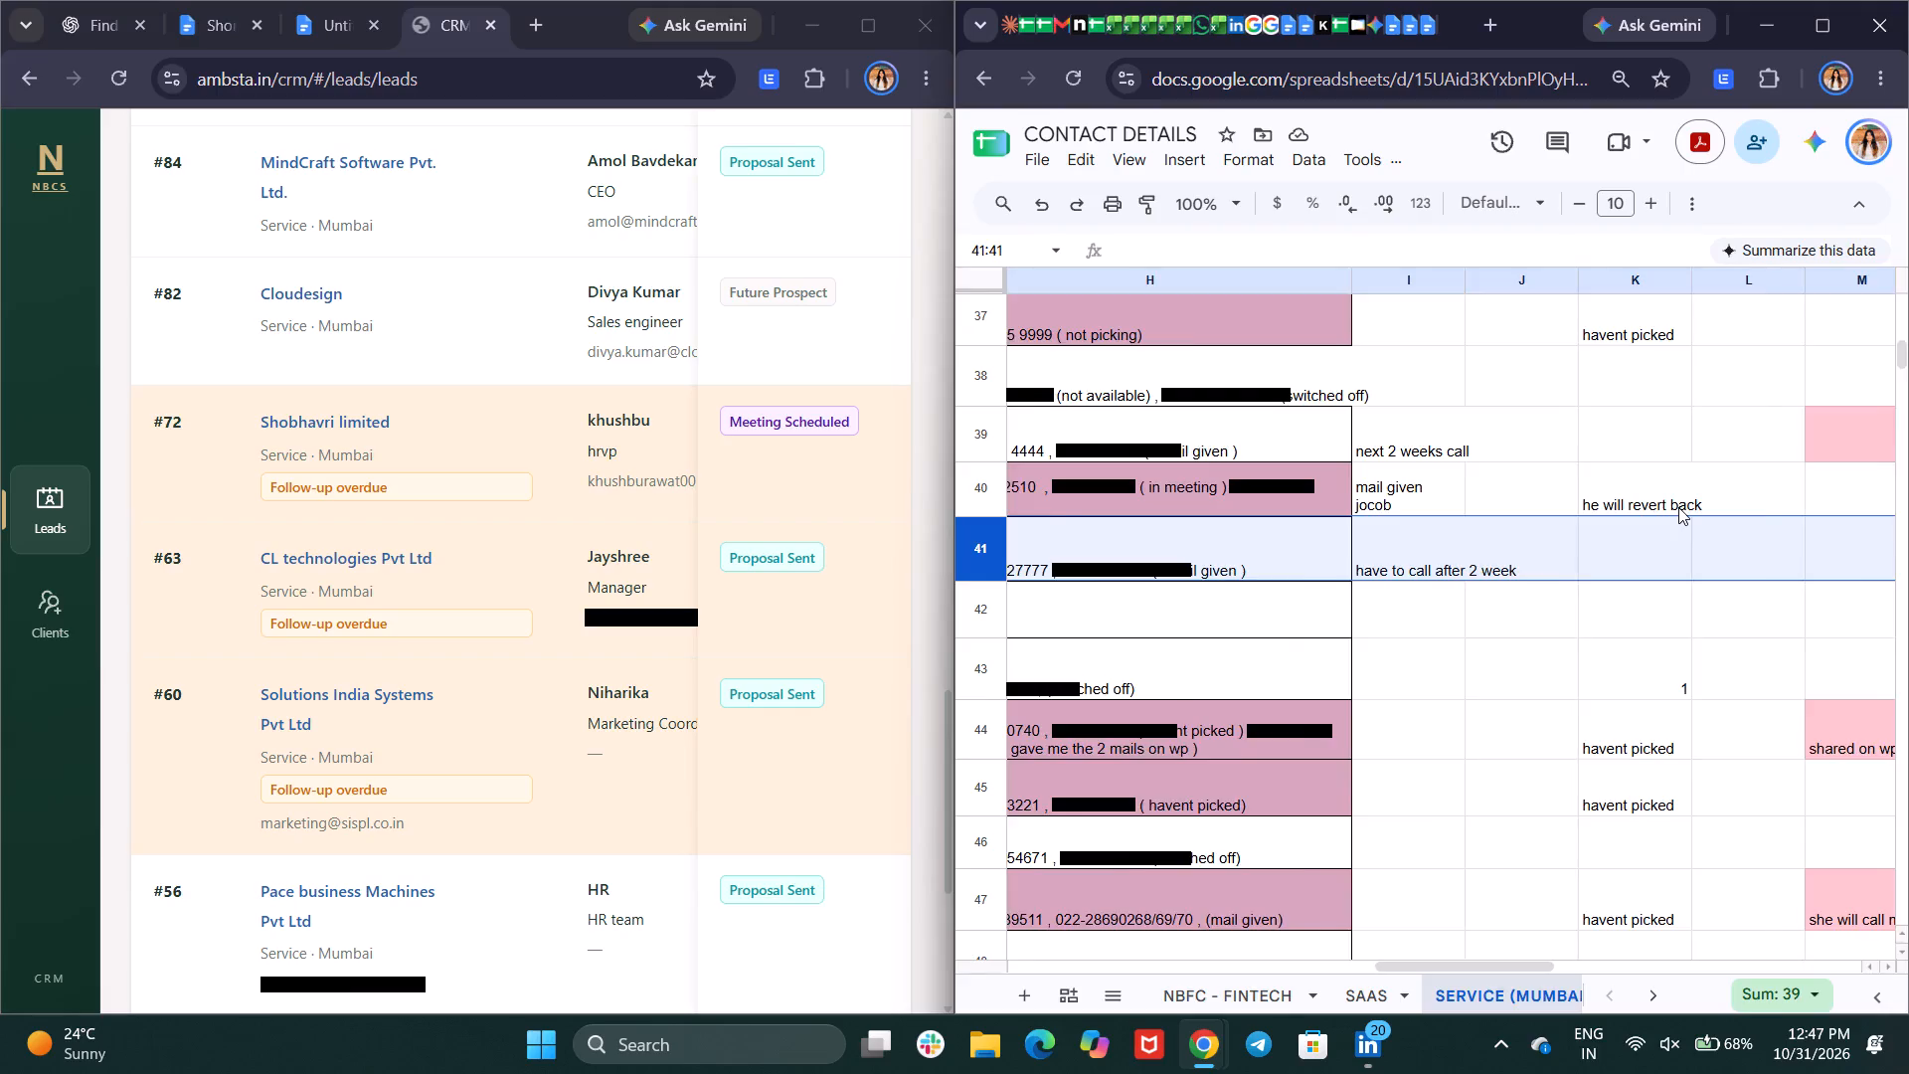
Select row 50, Greysoft, in the SERVICE (MUMBAI) sheet and check its contact and call notes.
scroll(1678, 507, right, 5)
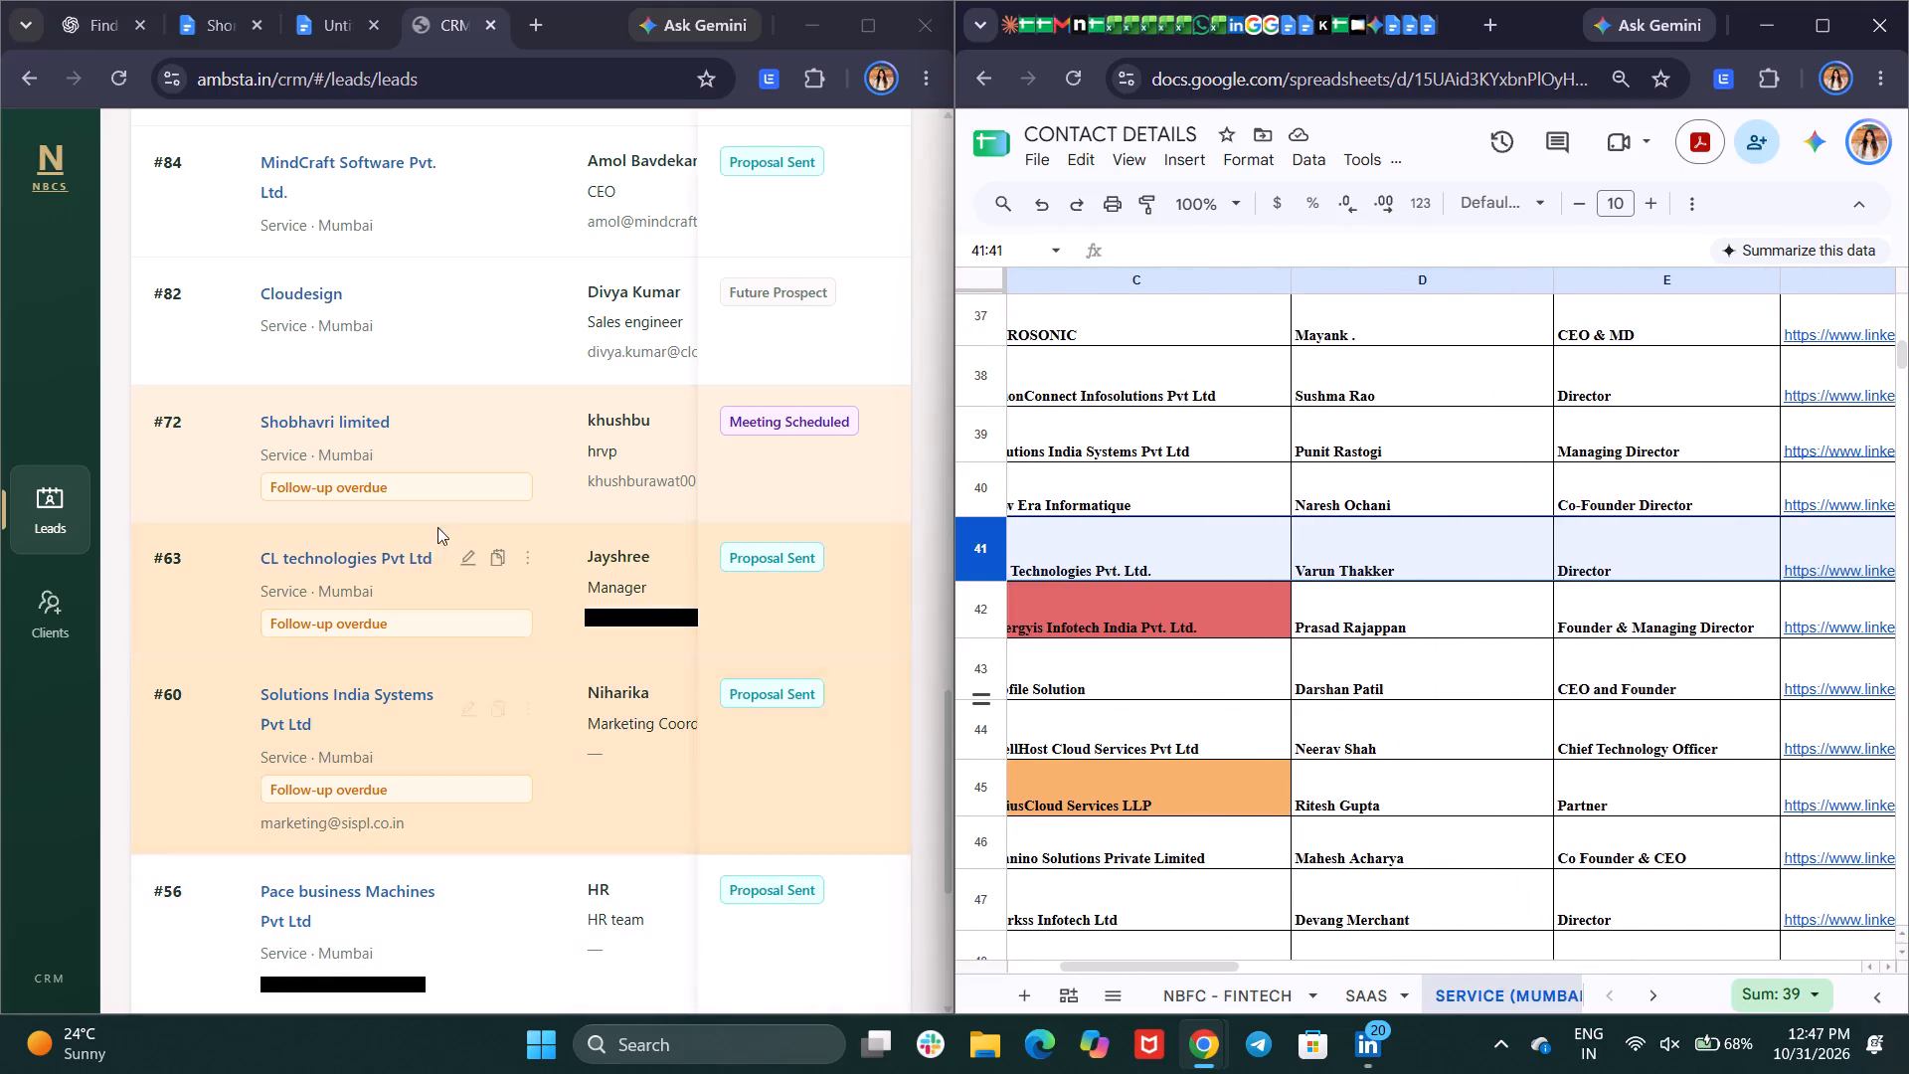
scroll(710, 555, up, 5)
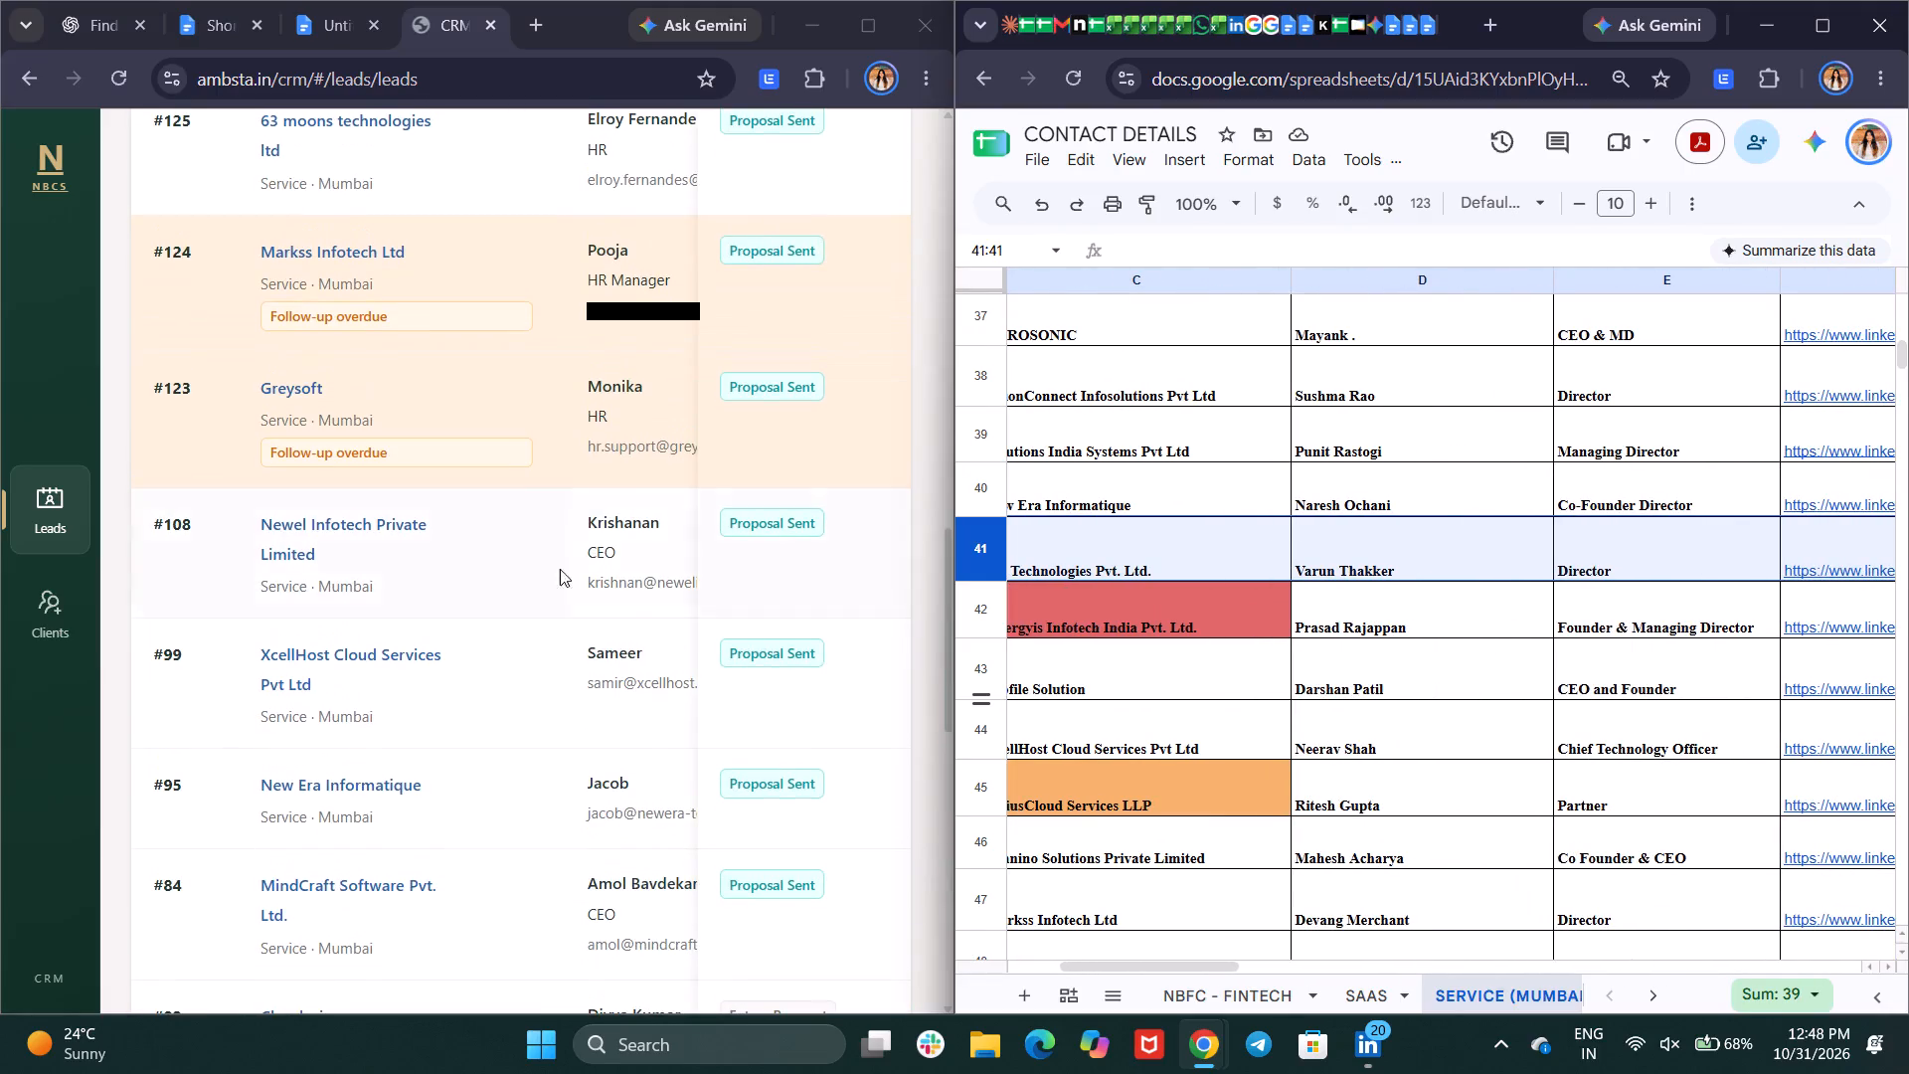
scroll(1248, 487, right, 5)
scroll(1248, 487, down, 4)
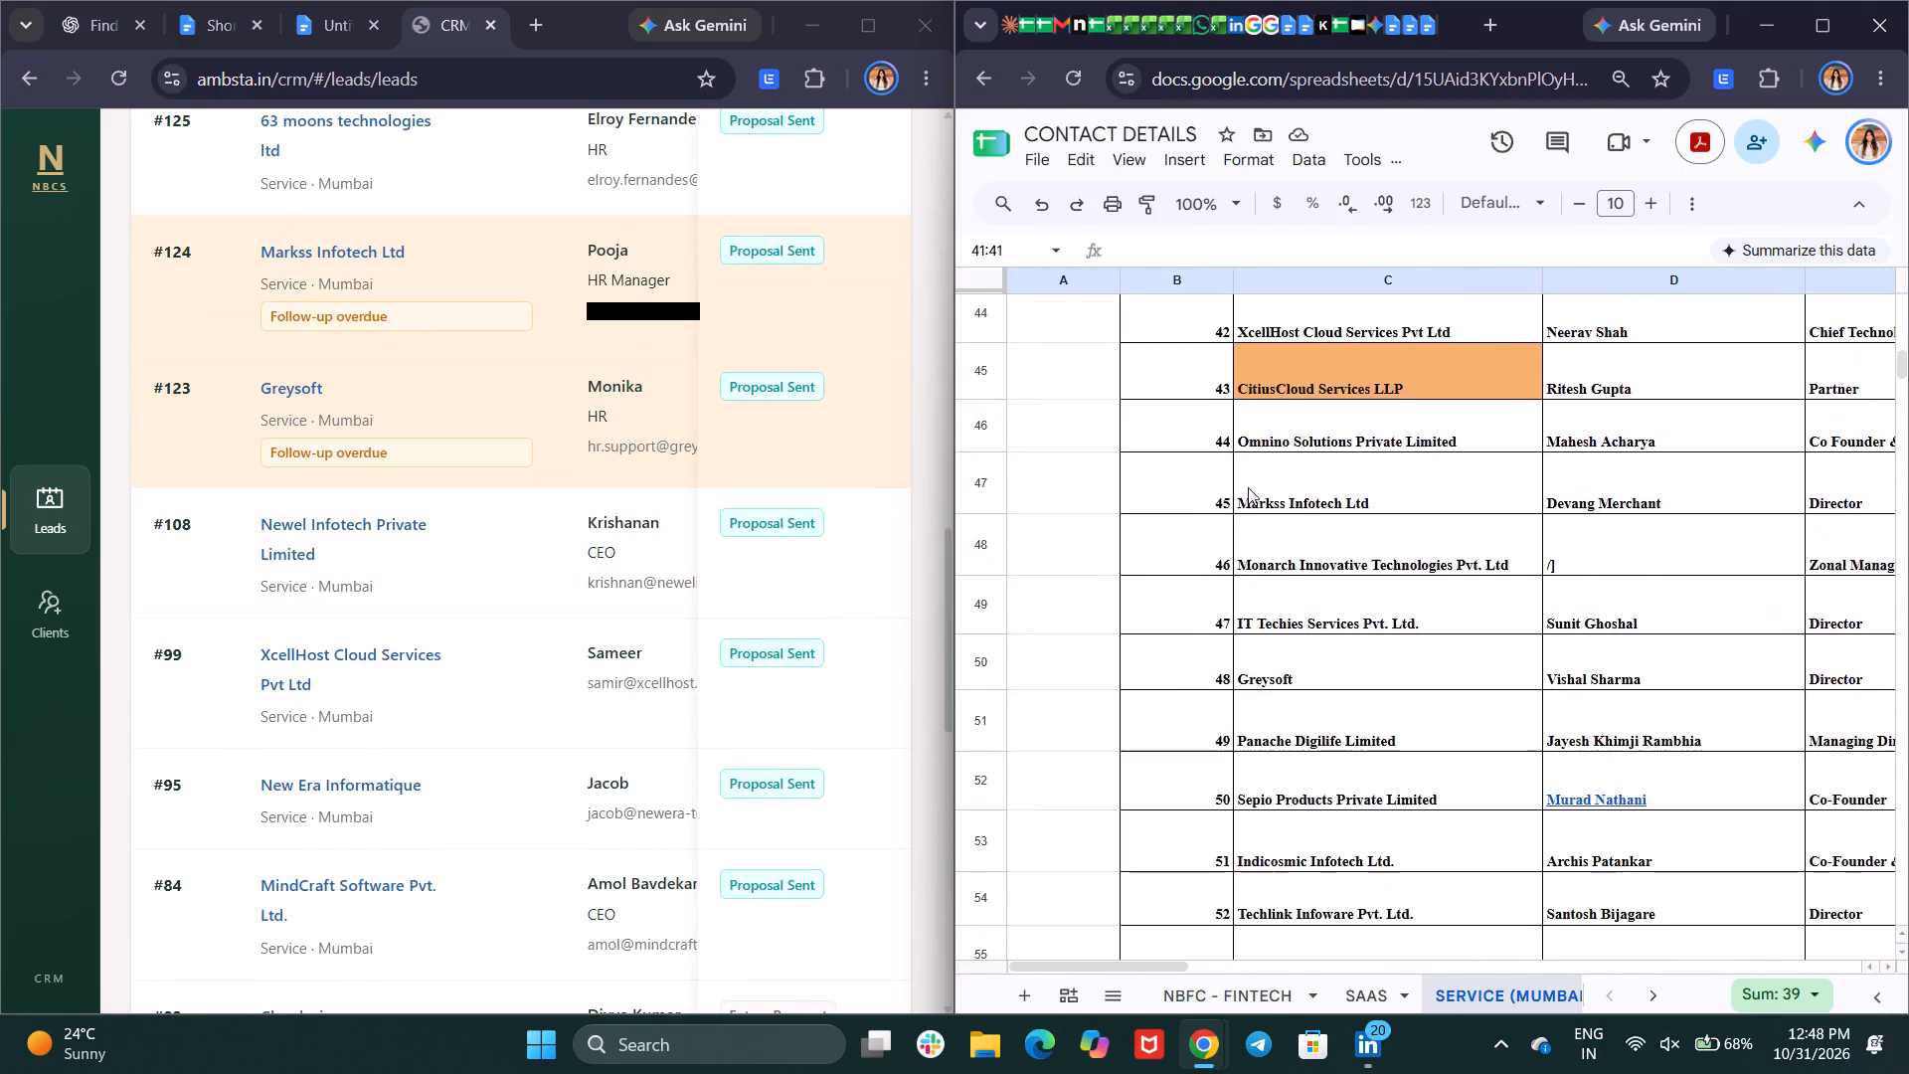
scroll(1248, 487, down, 1)
click(987, 534)
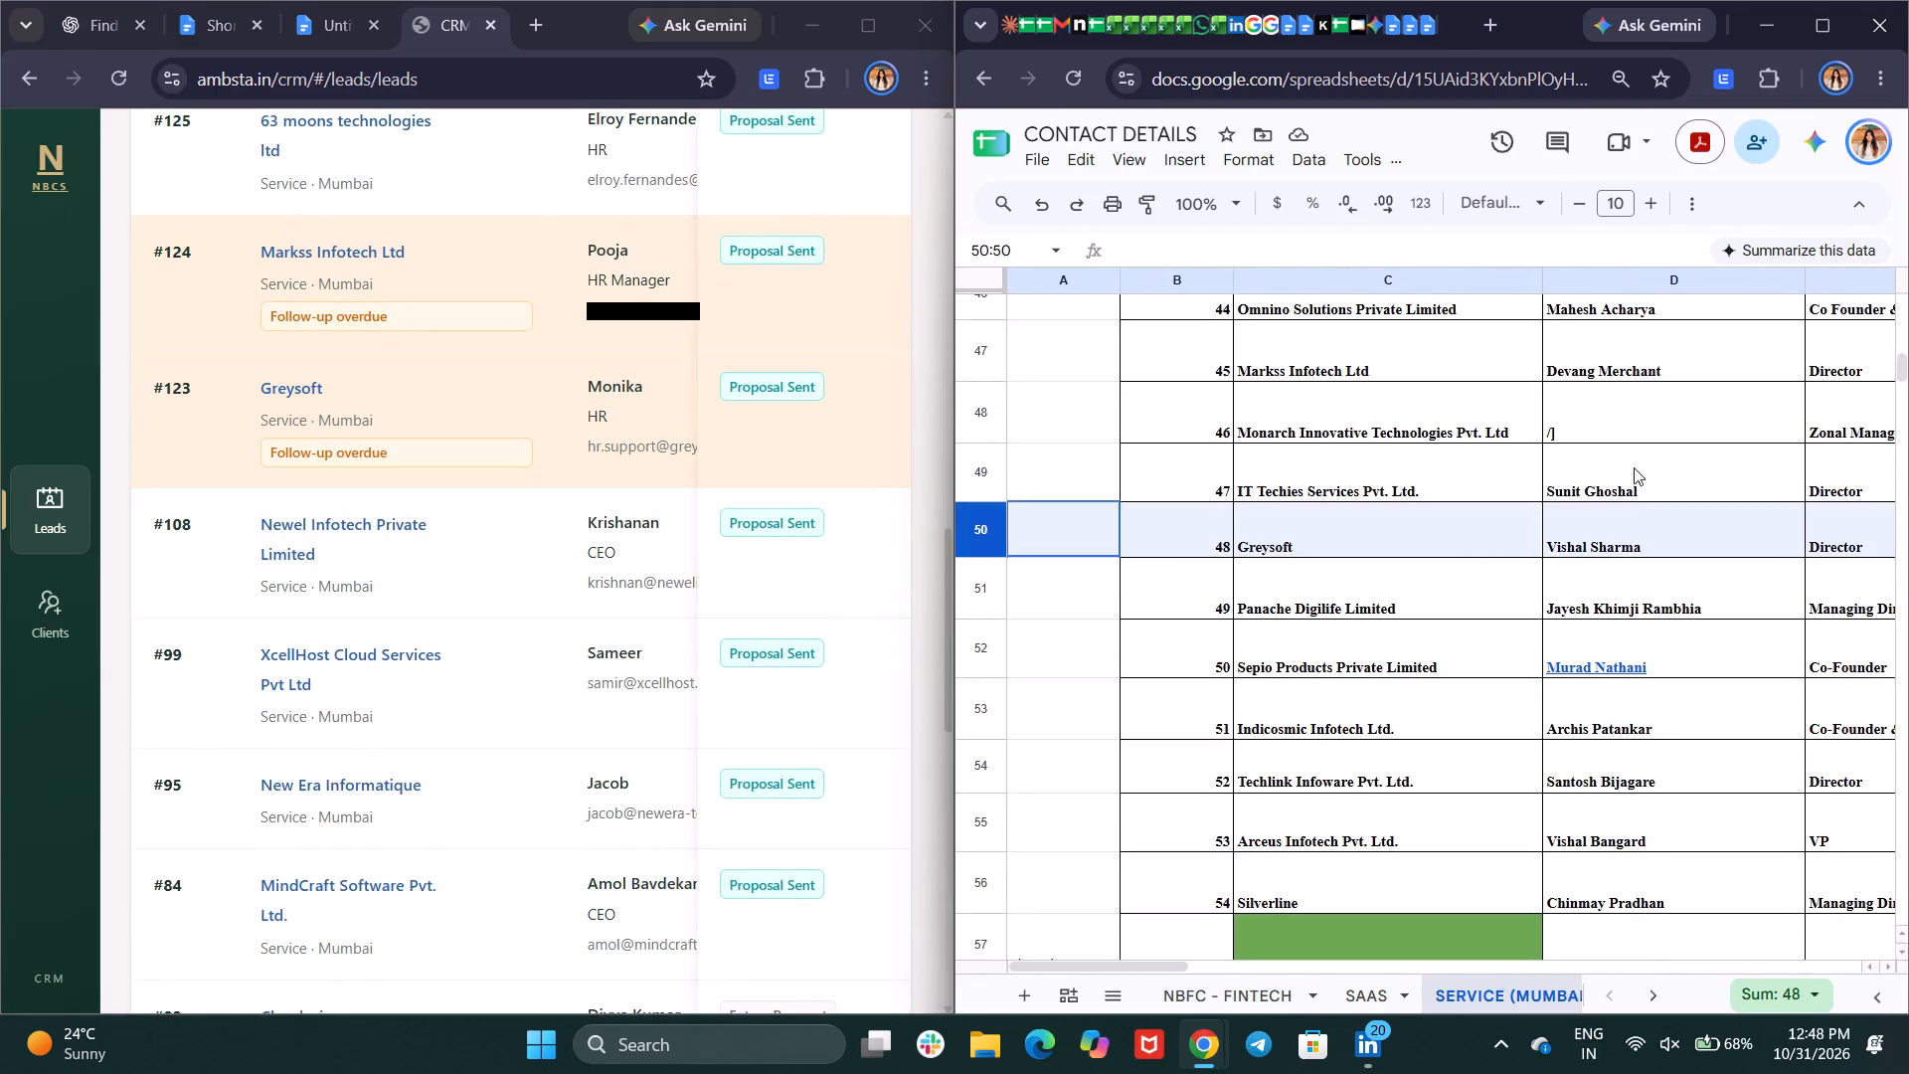
scroll(1634, 467, up, 1)
scroll(1691, 601, left, 4)
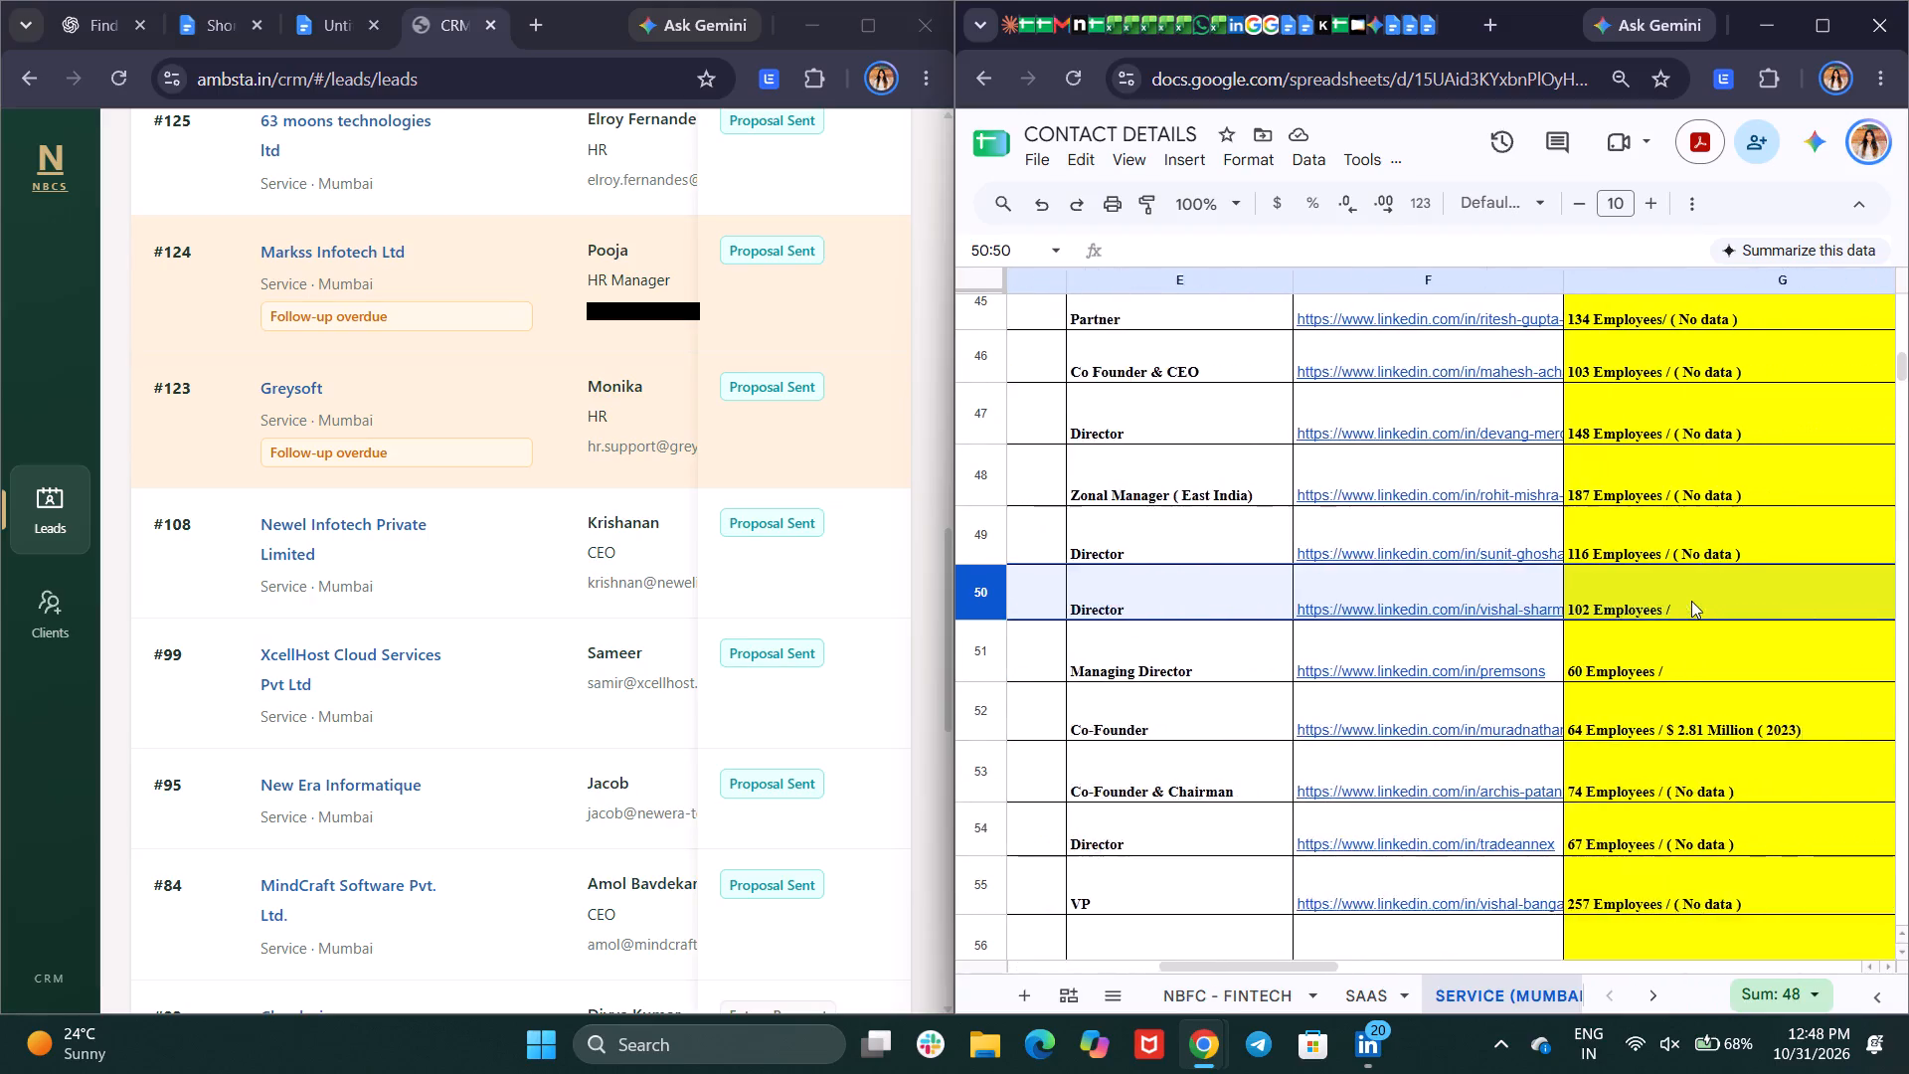
scroll(1691, 601, left, 1)
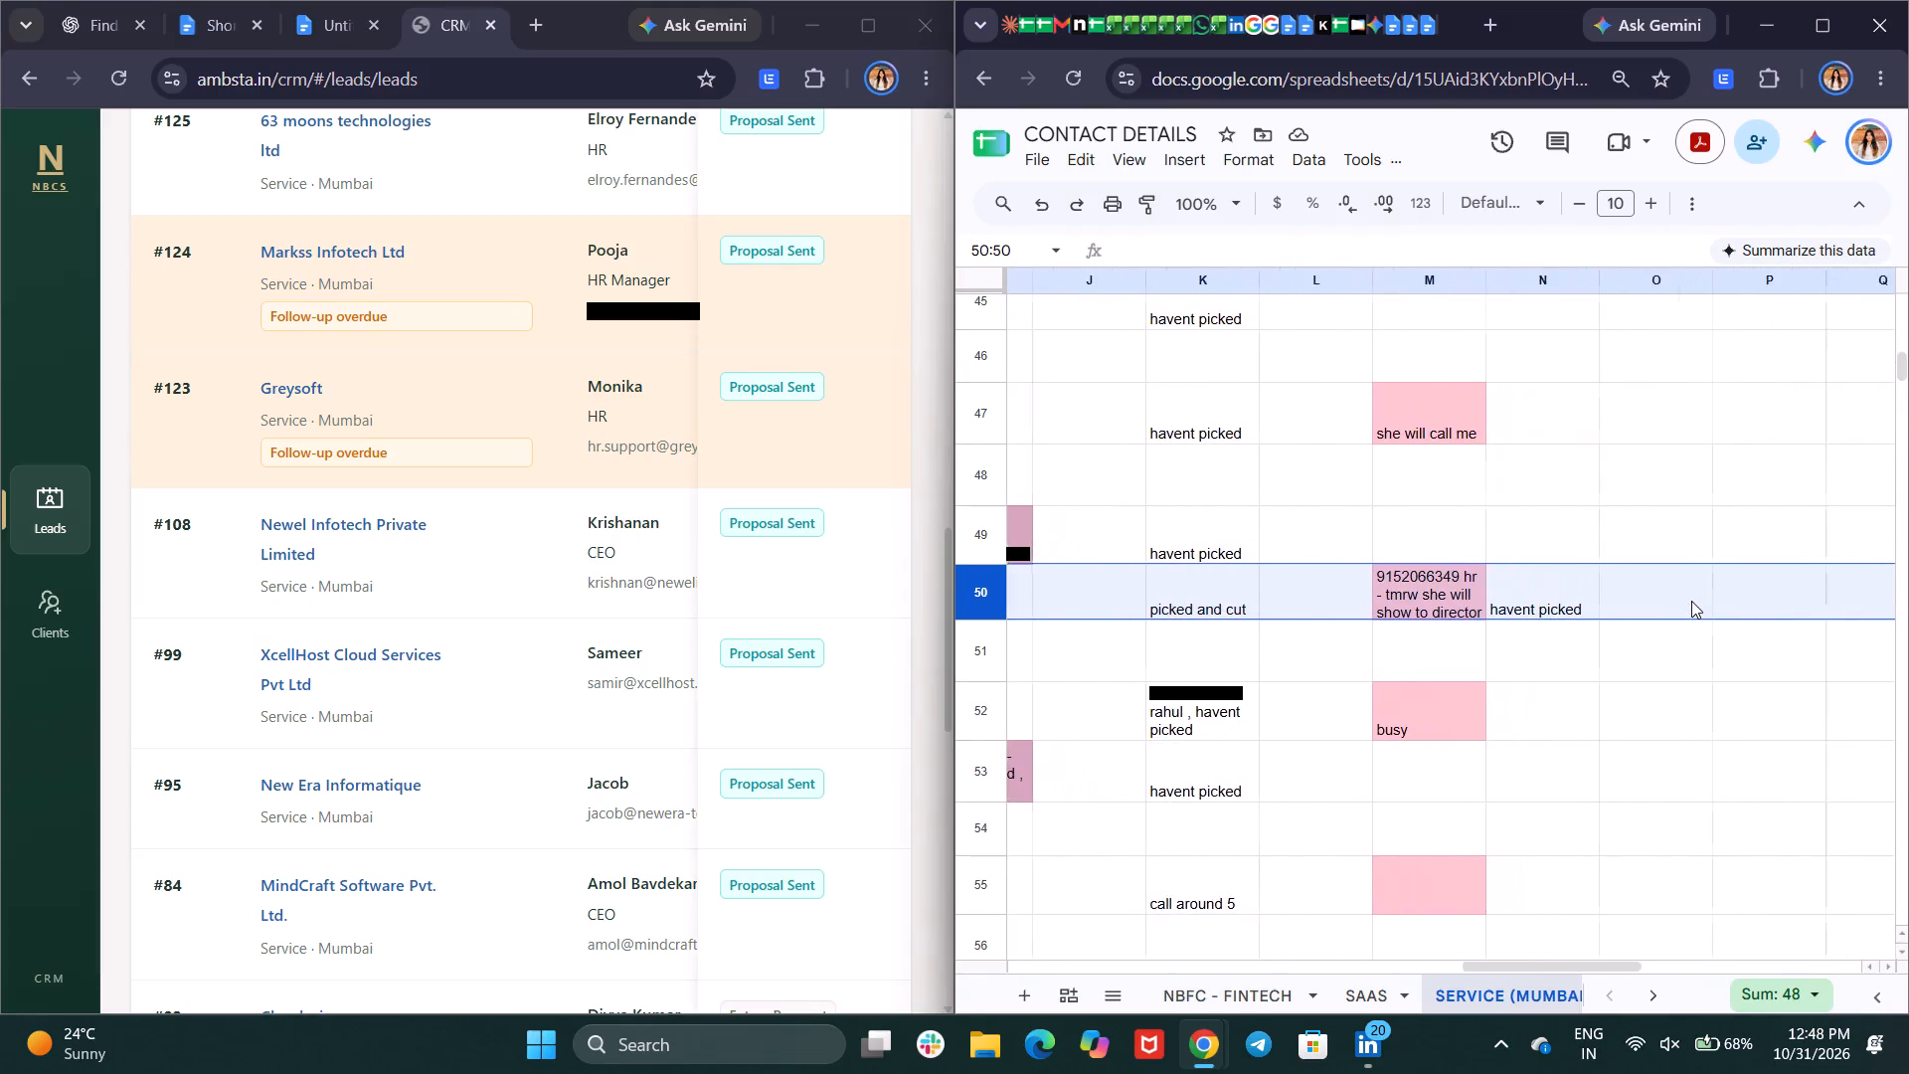
scroll(1691, 601, left, 1)
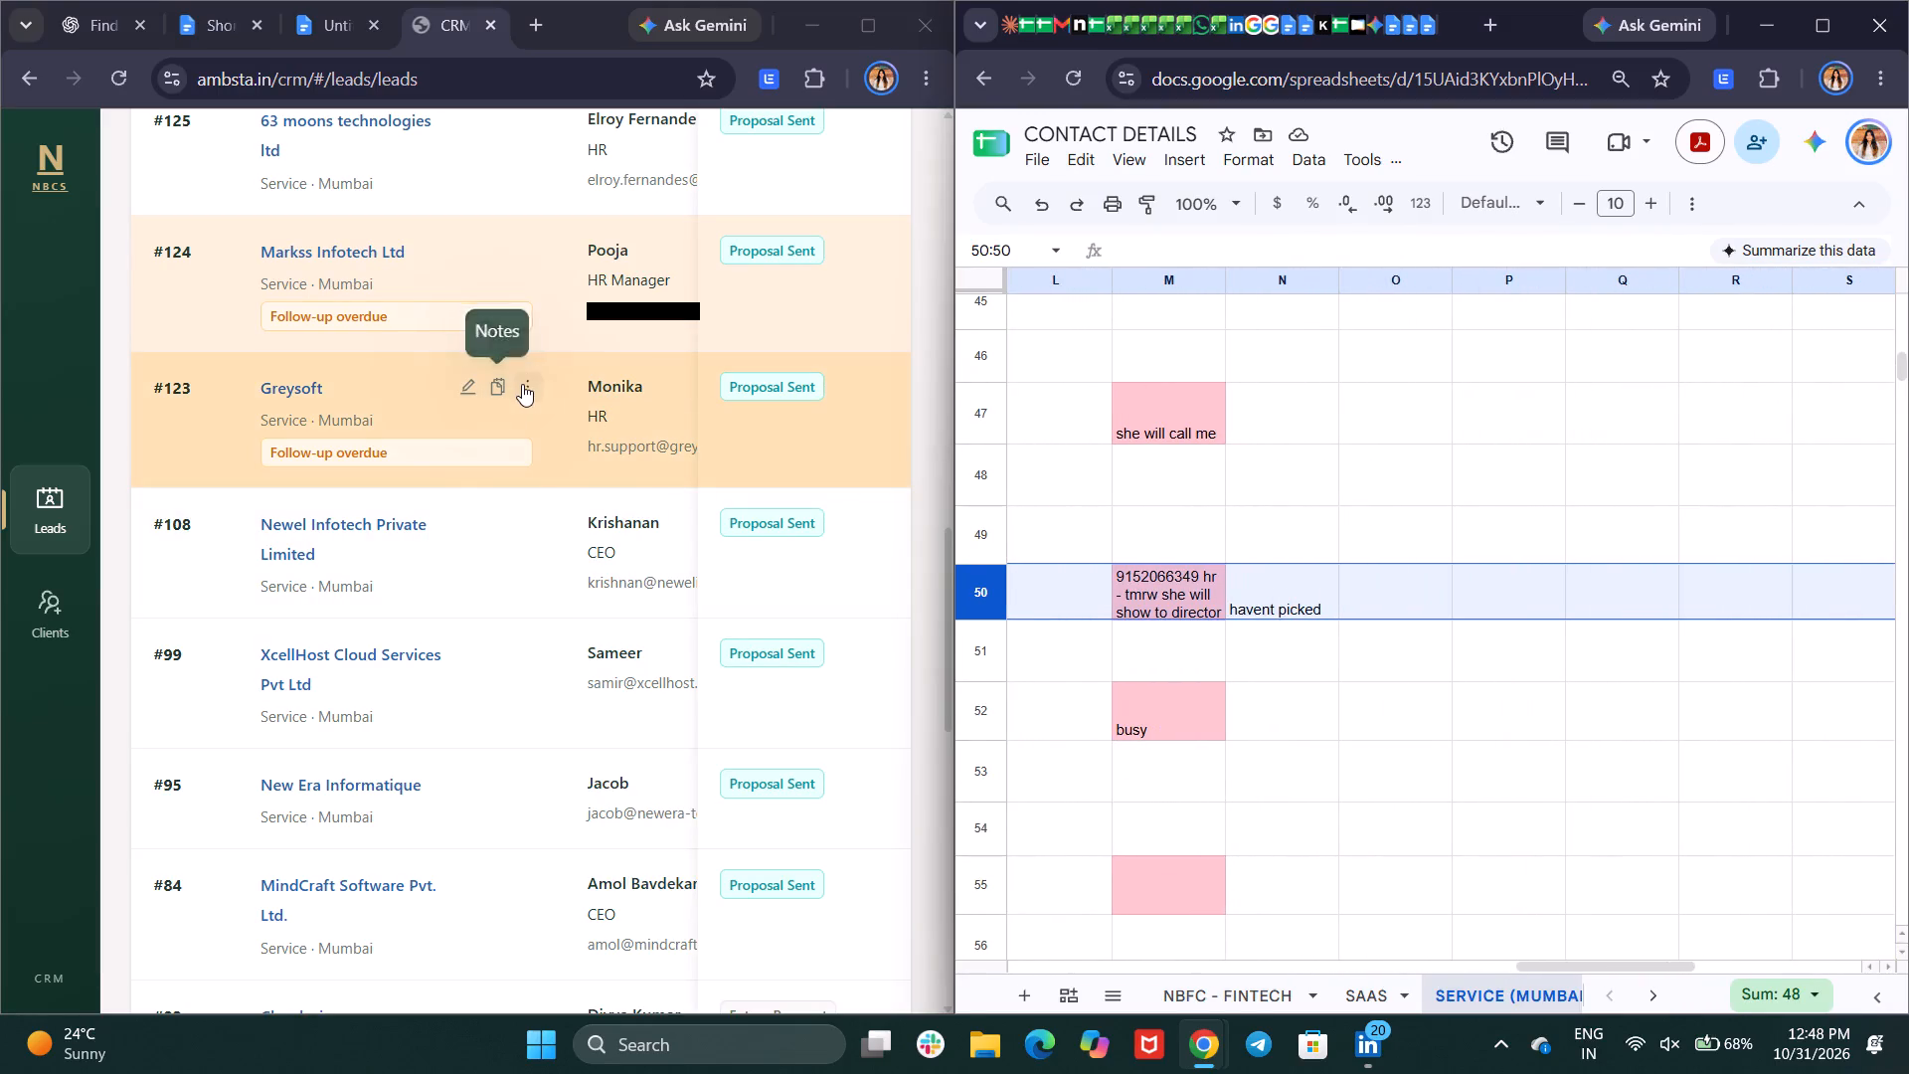
Send the proposal follow-up email for lead #123, Greysoft, review the message body and close the email dialog.
click(522, 384)
click(696, 600)
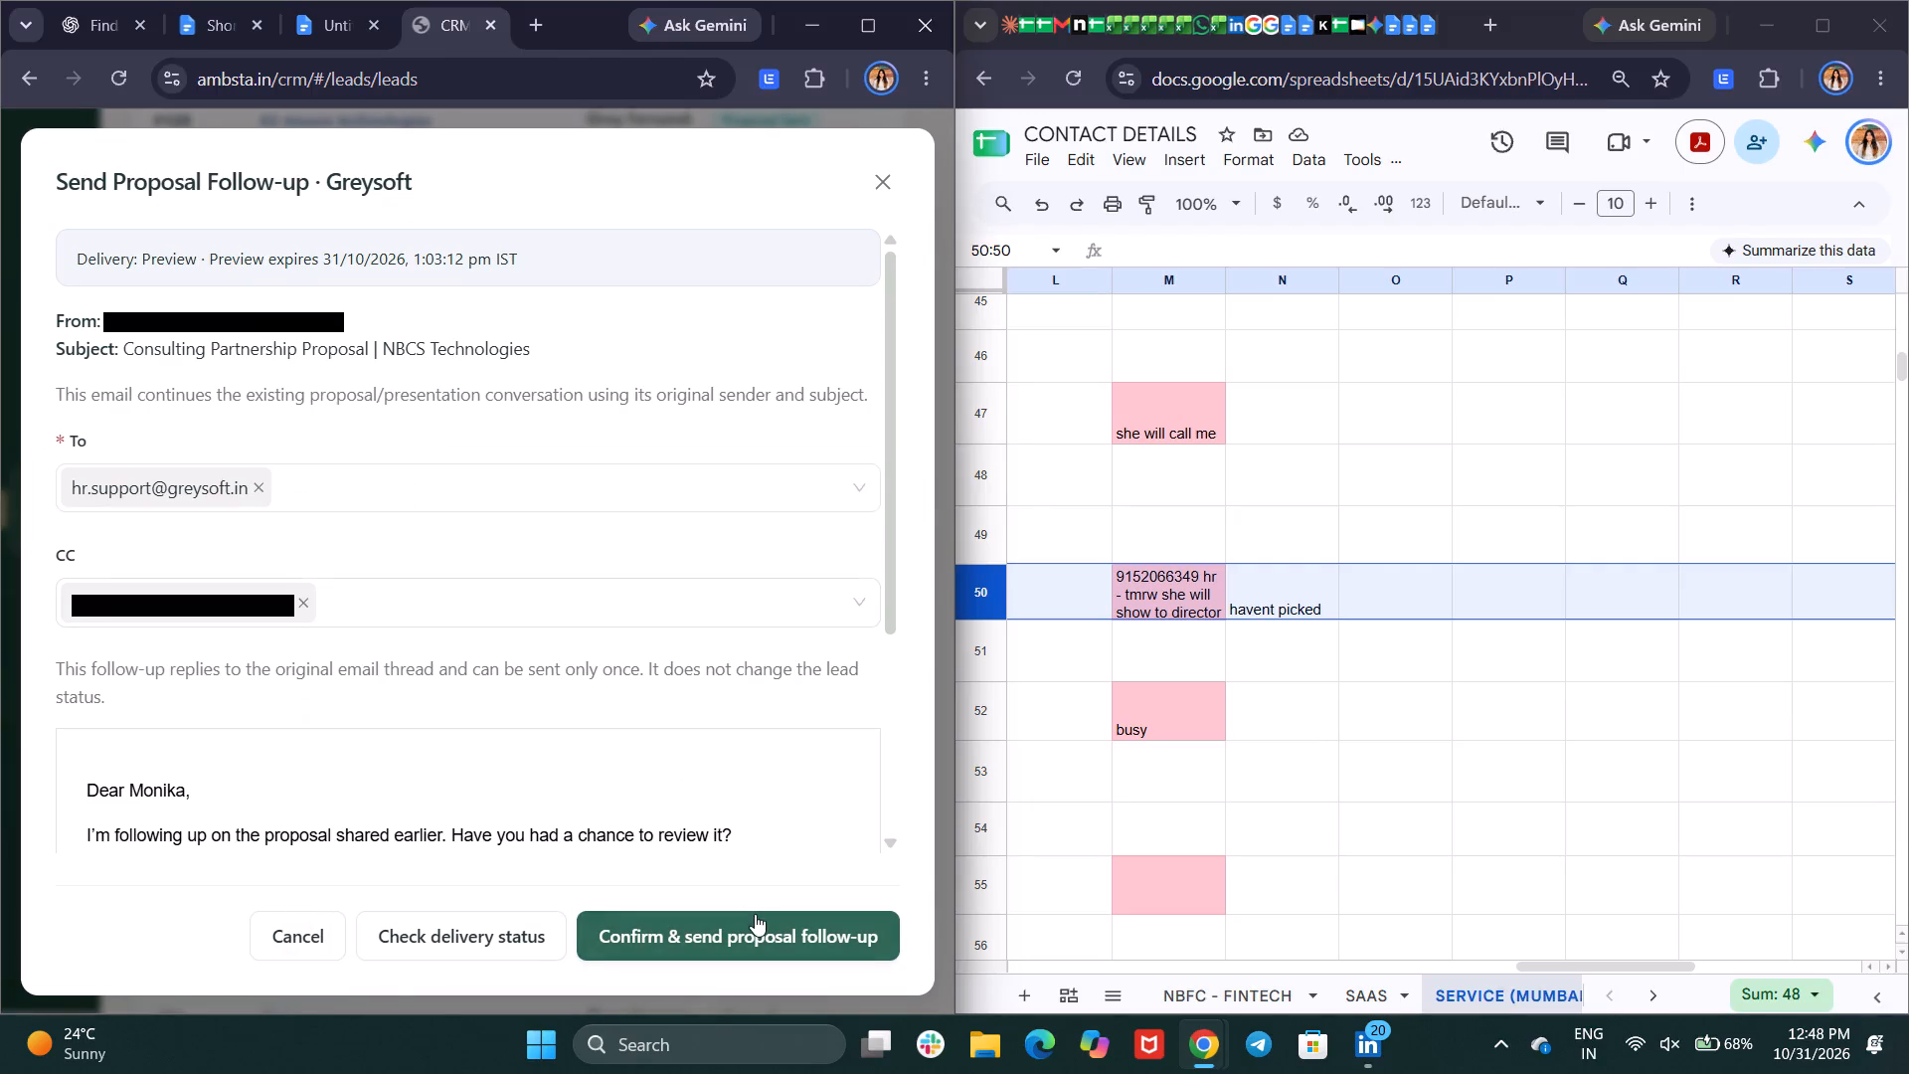
click(755, 914)
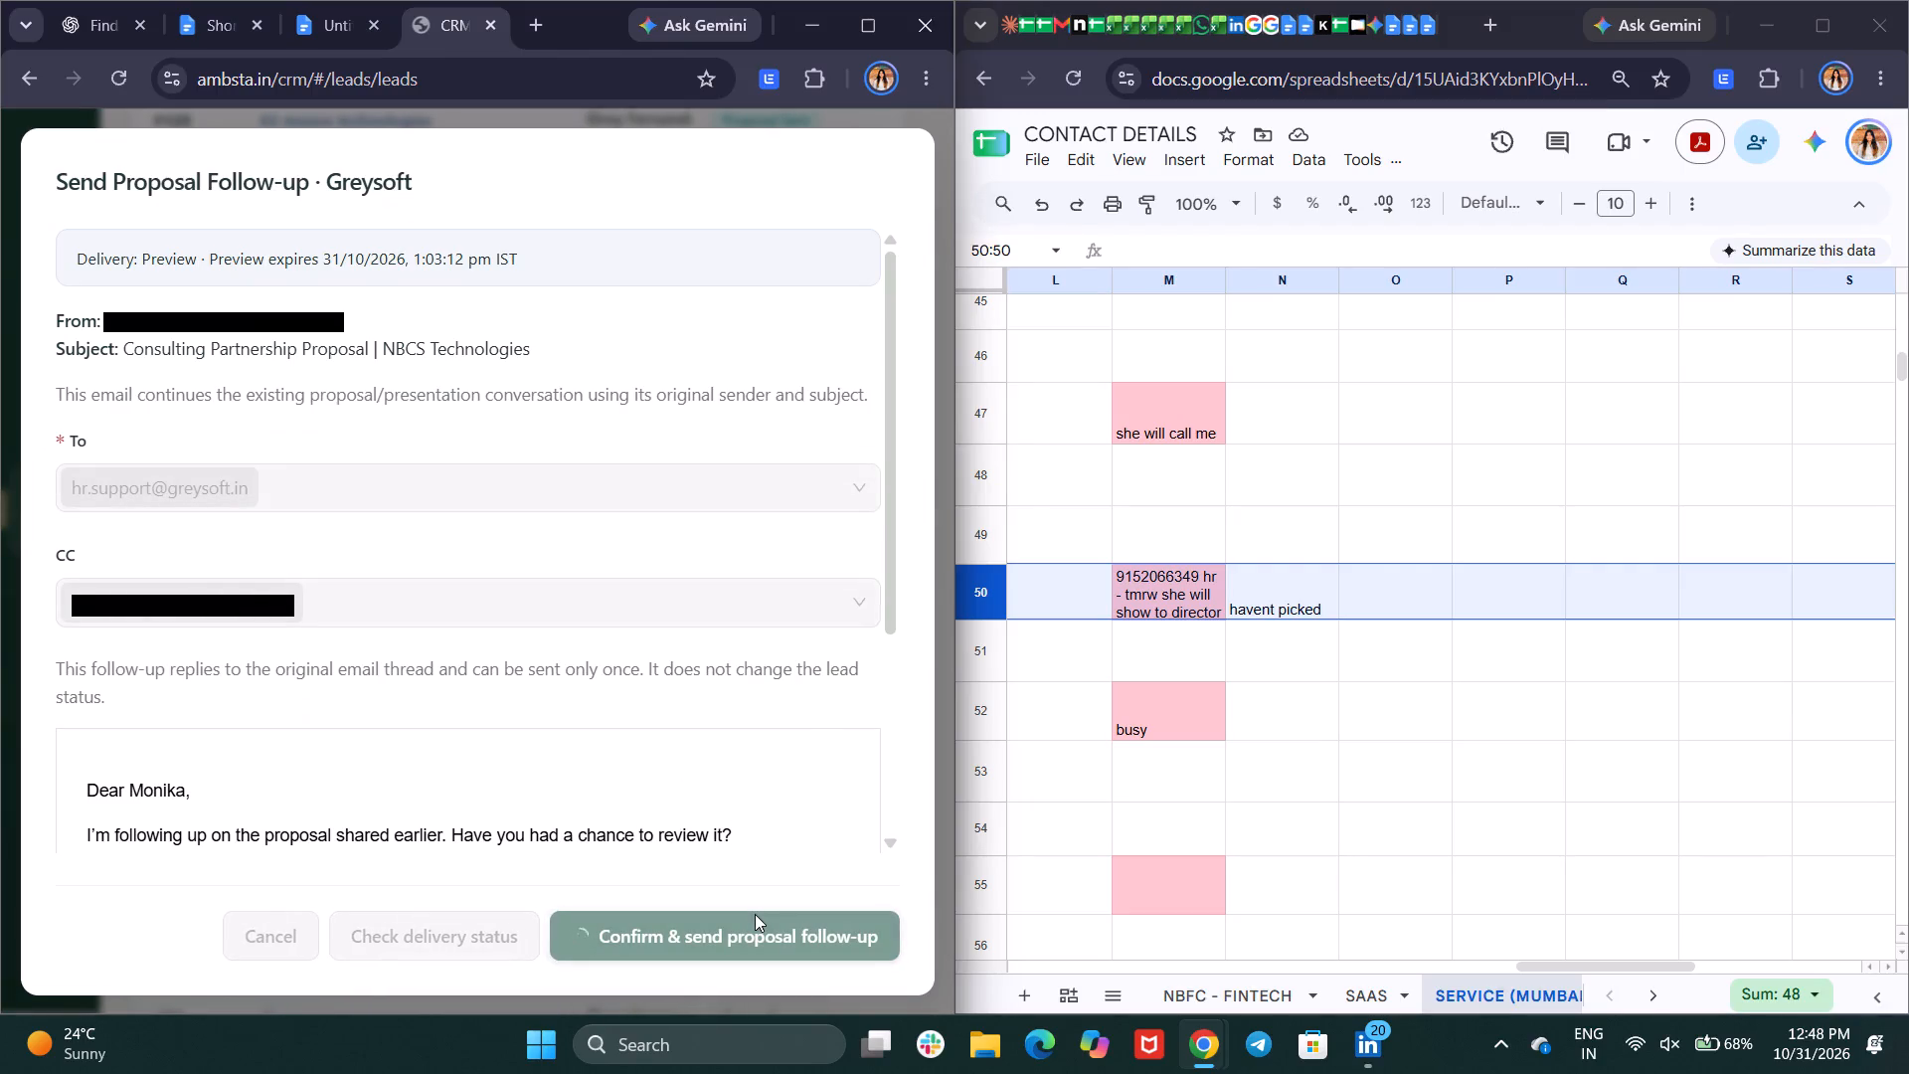
scroll(446, 566, down, 5)
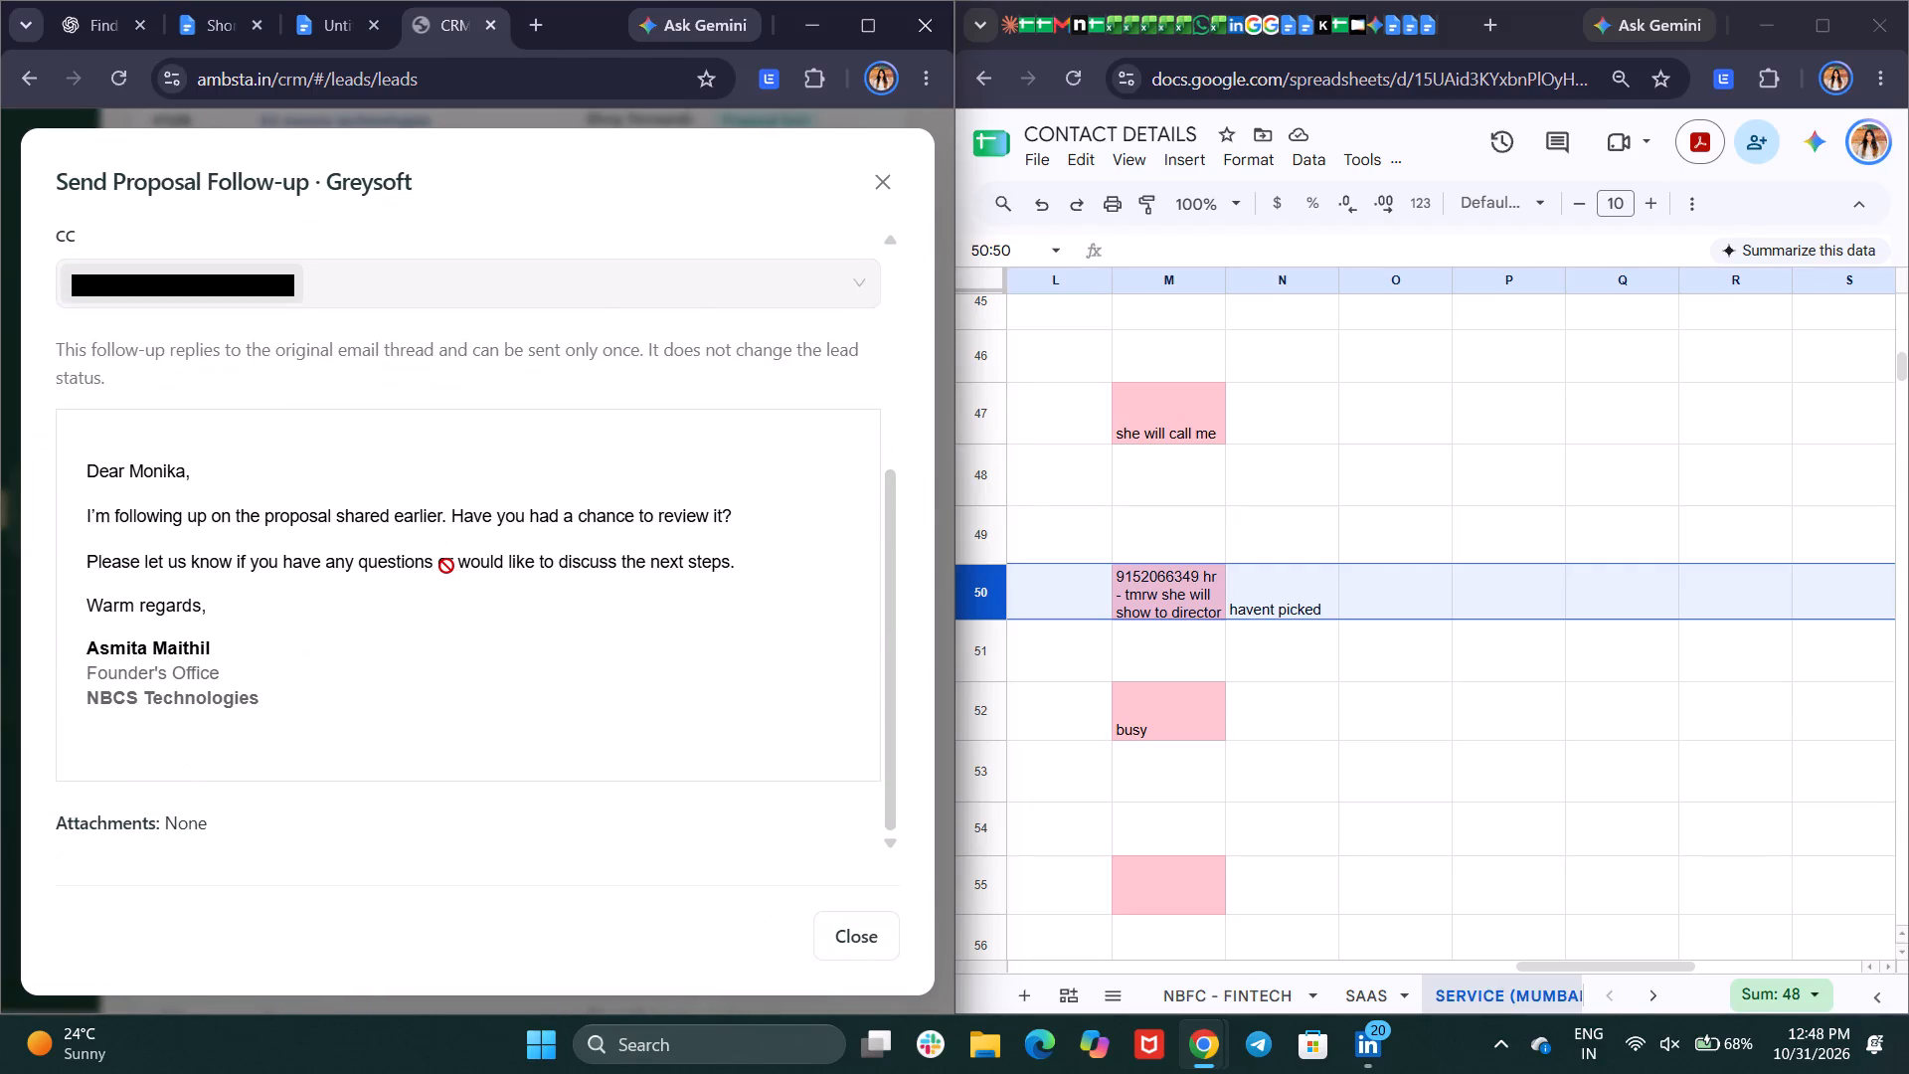
click(884, 179)
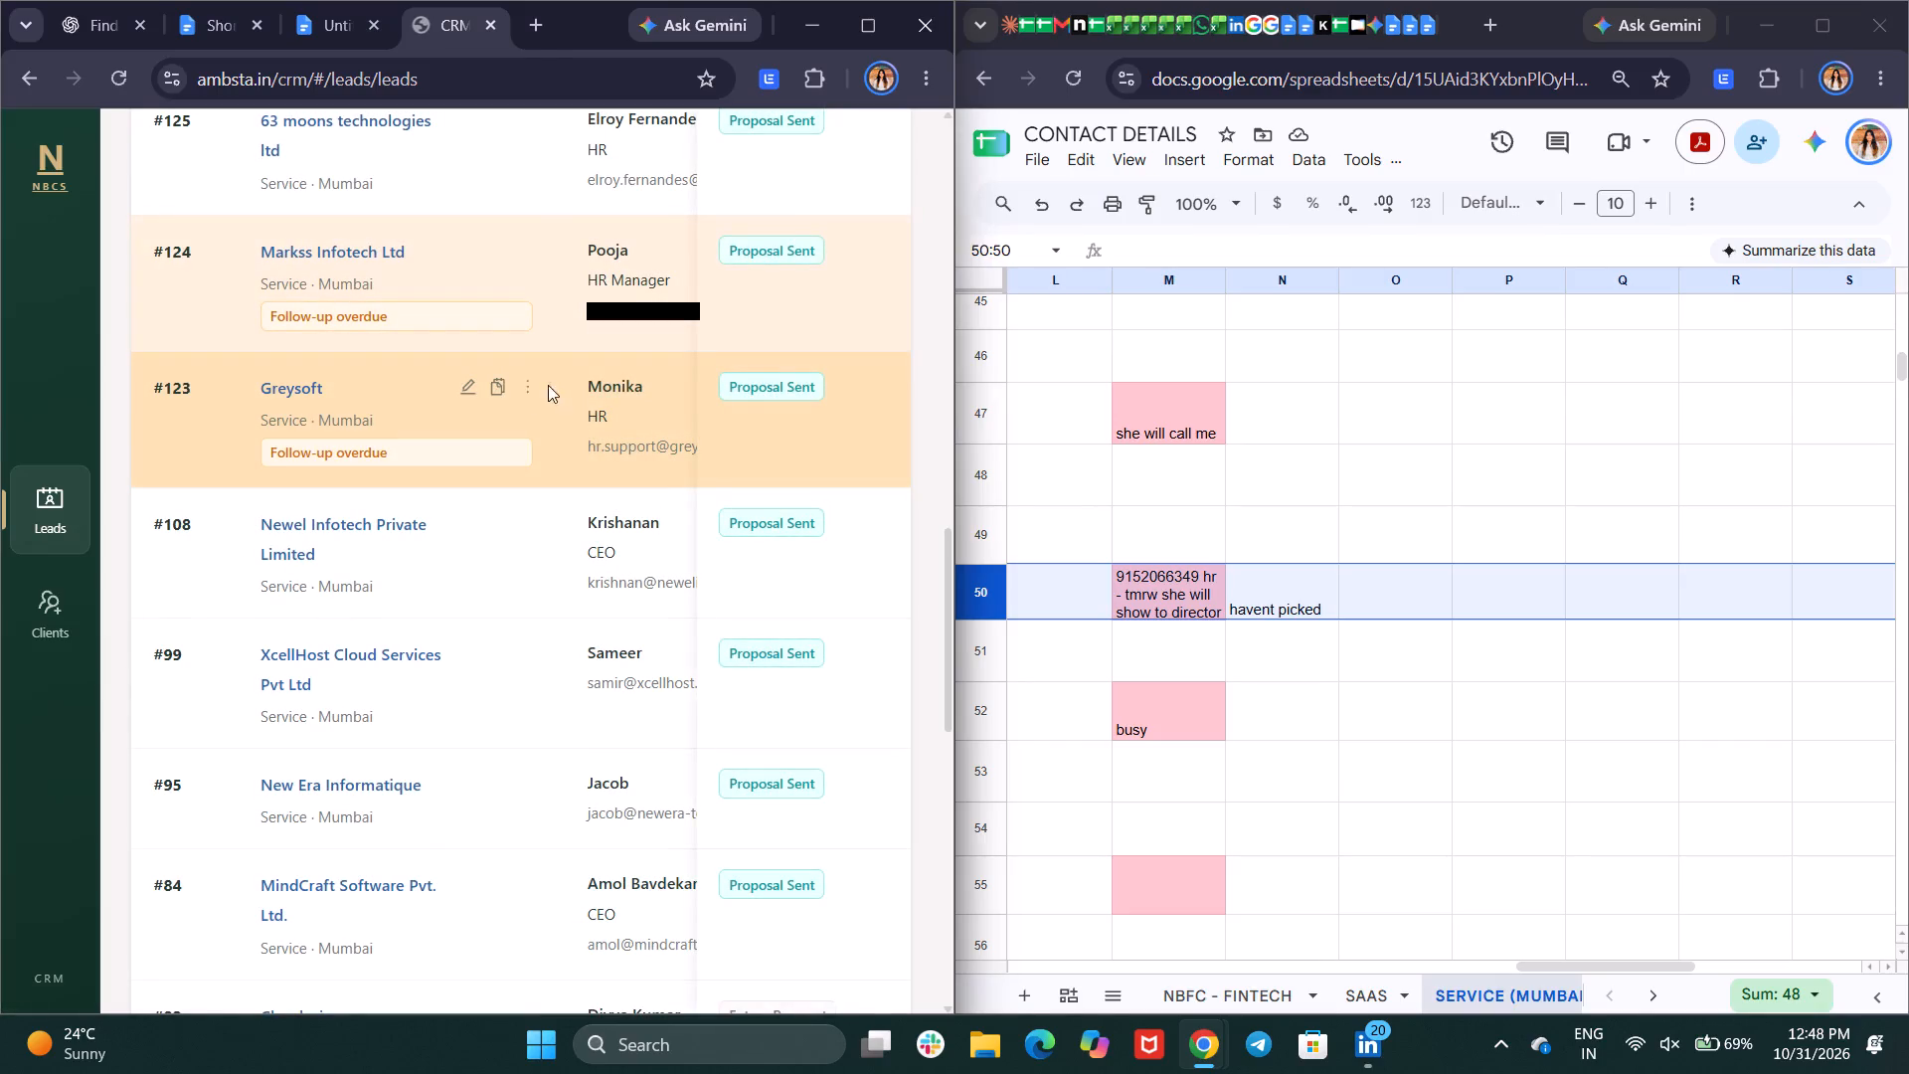
Open Greysoft's follow-up and start the reschedule remark with "Sent".
click(524, 387)
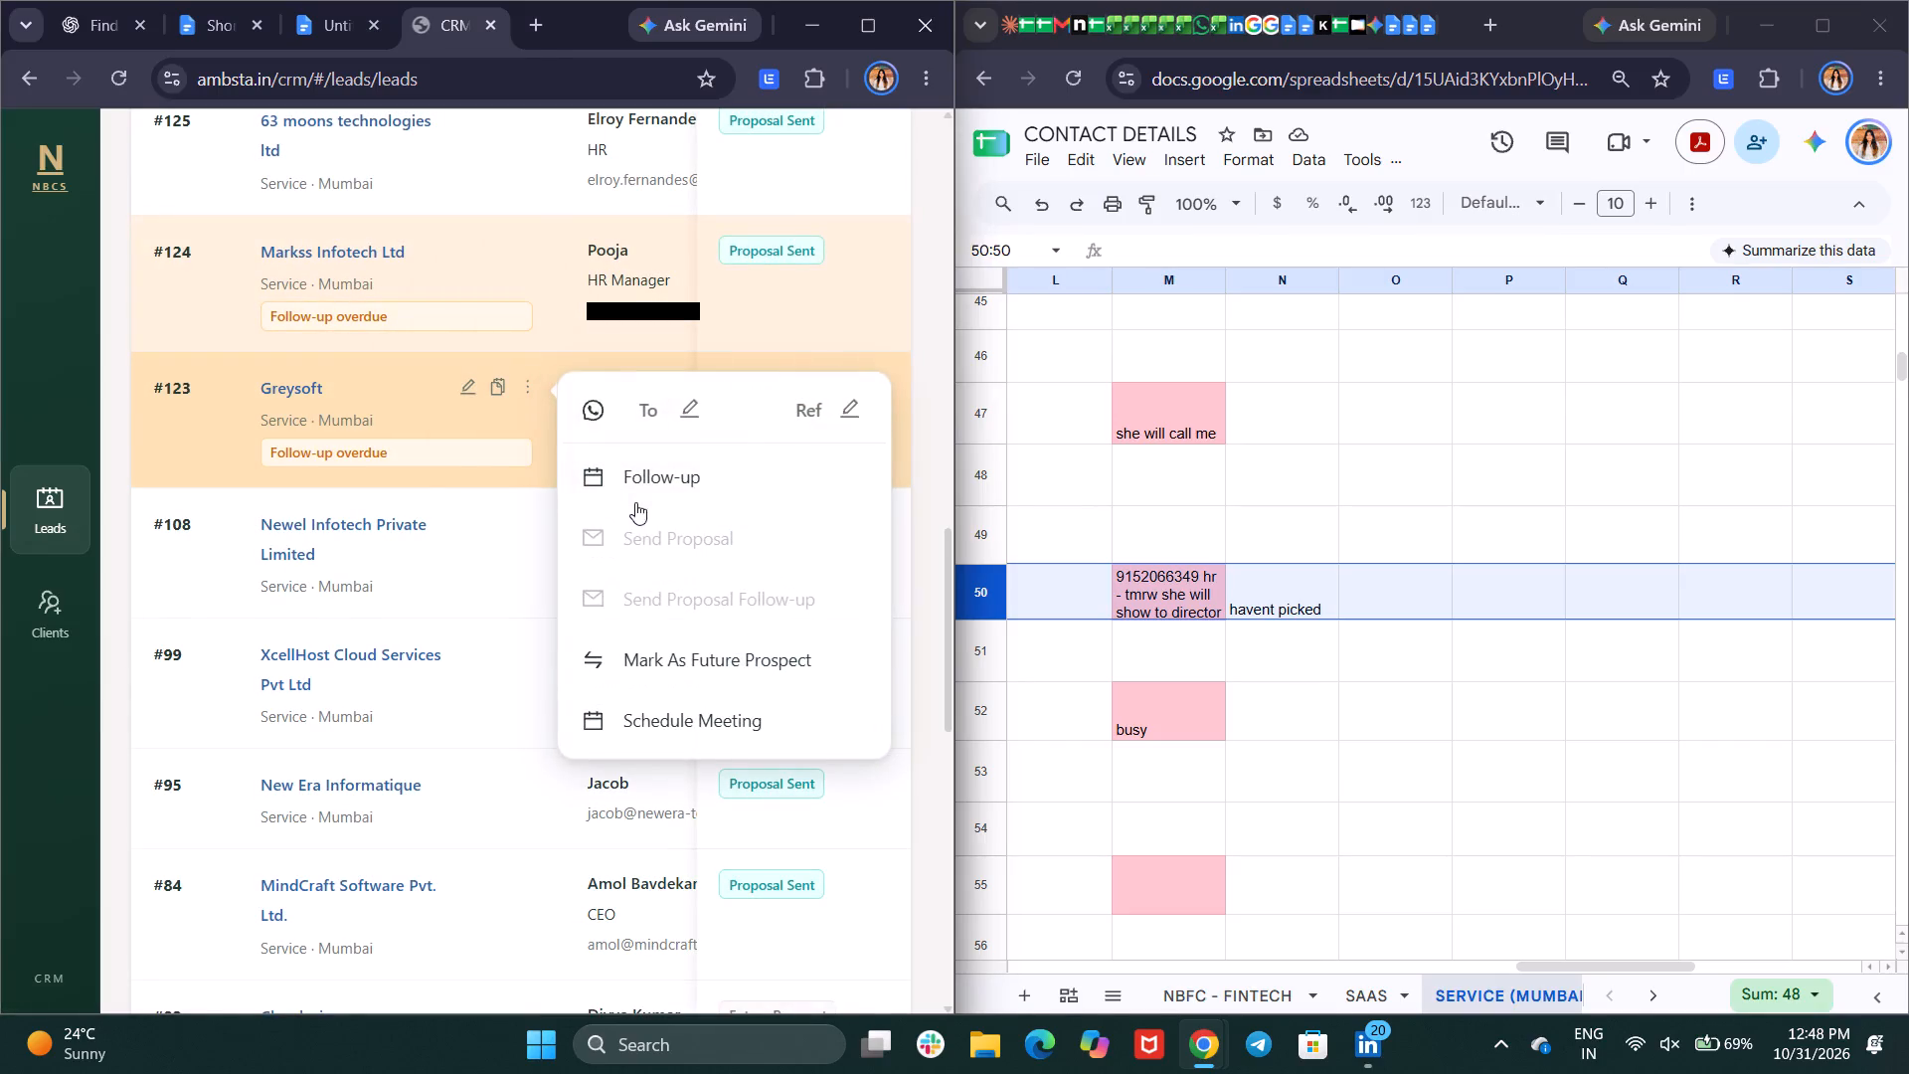
click(641, 490)
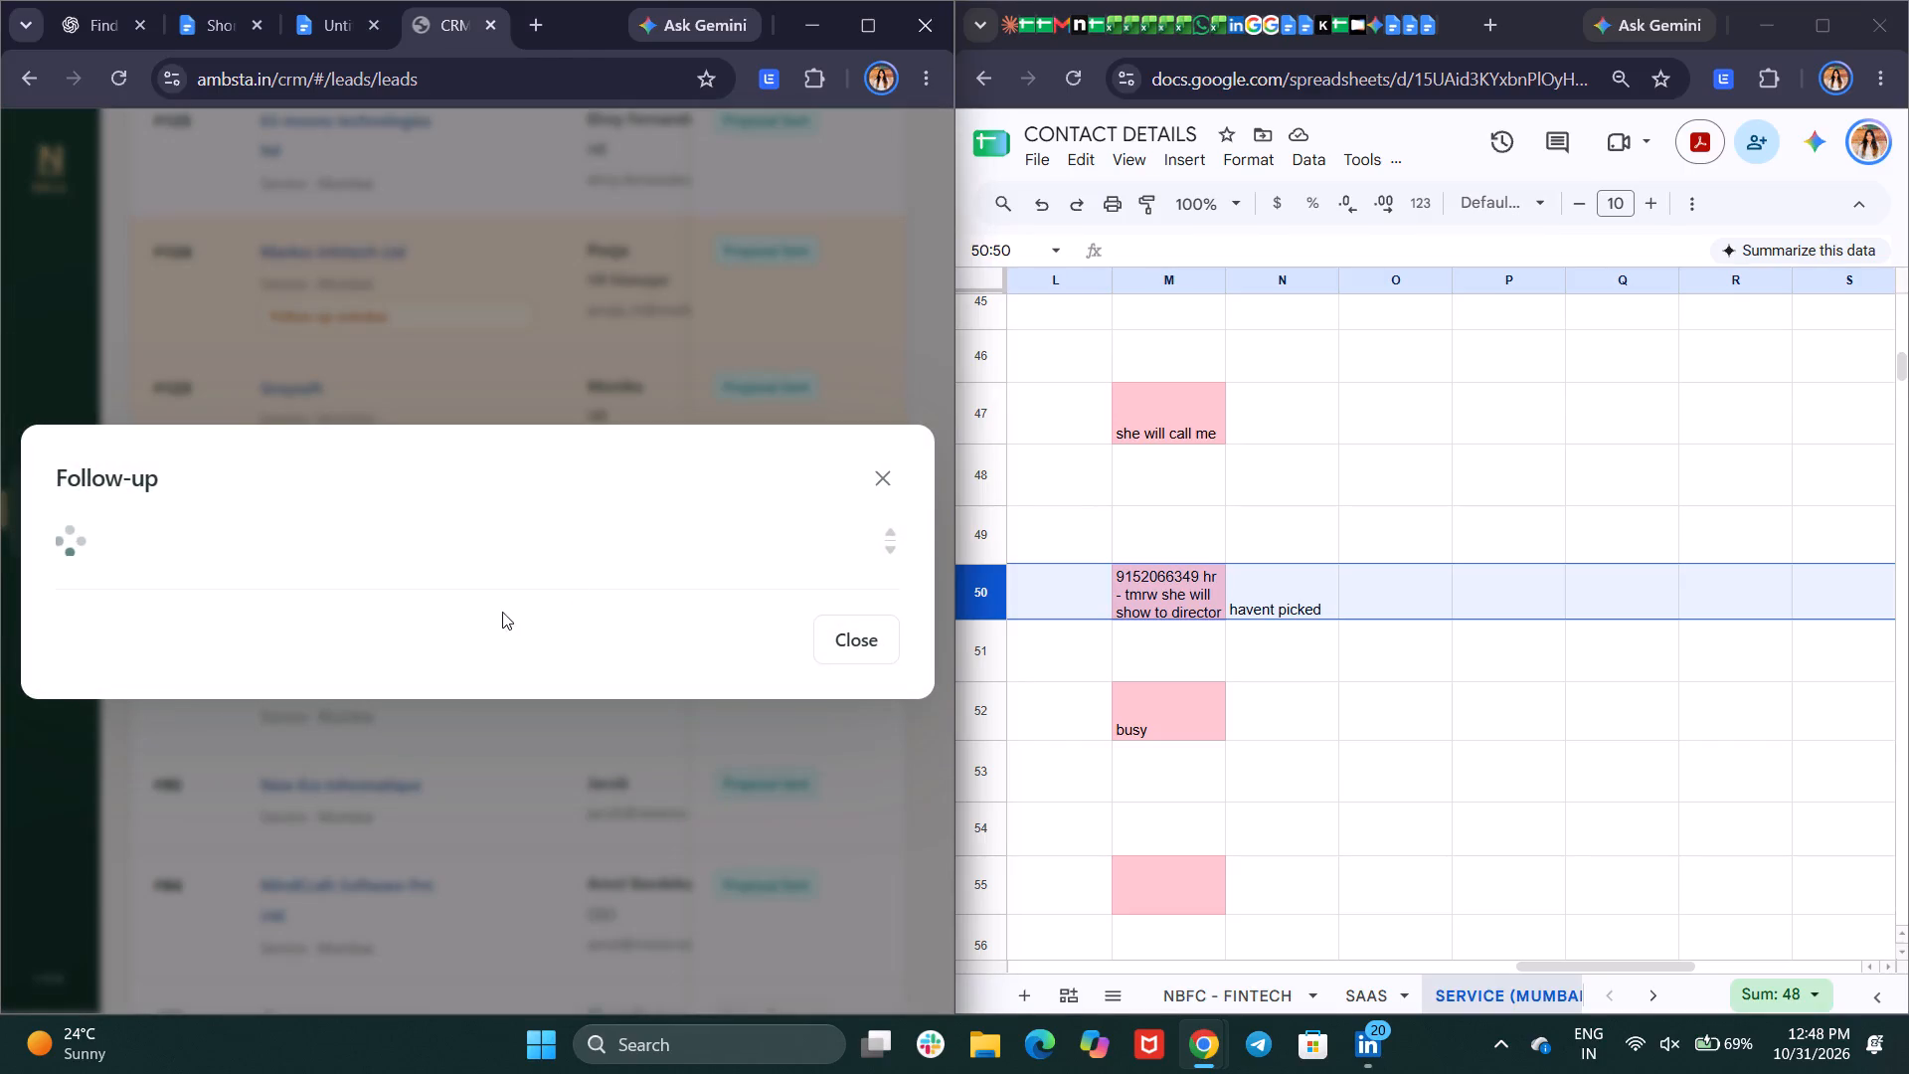
scroll(490, 615, down, 2)
click(493, 465)
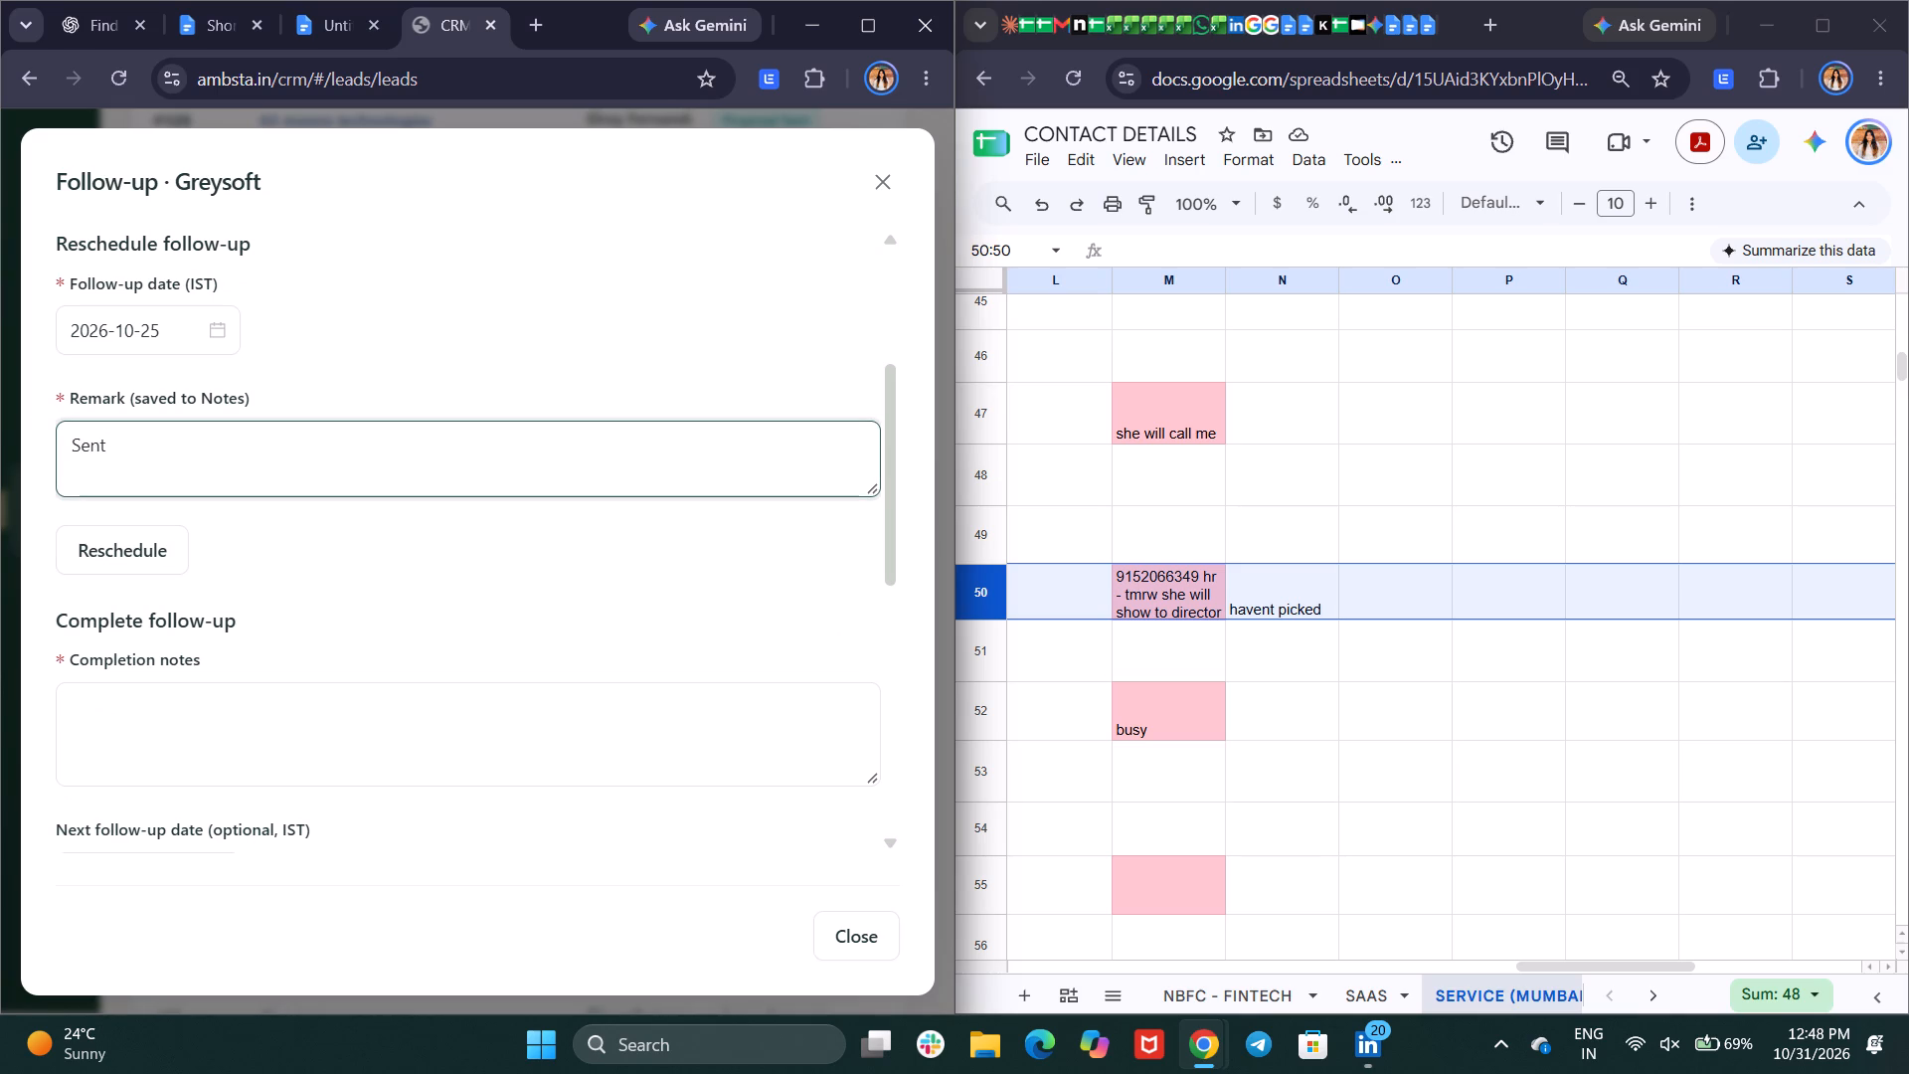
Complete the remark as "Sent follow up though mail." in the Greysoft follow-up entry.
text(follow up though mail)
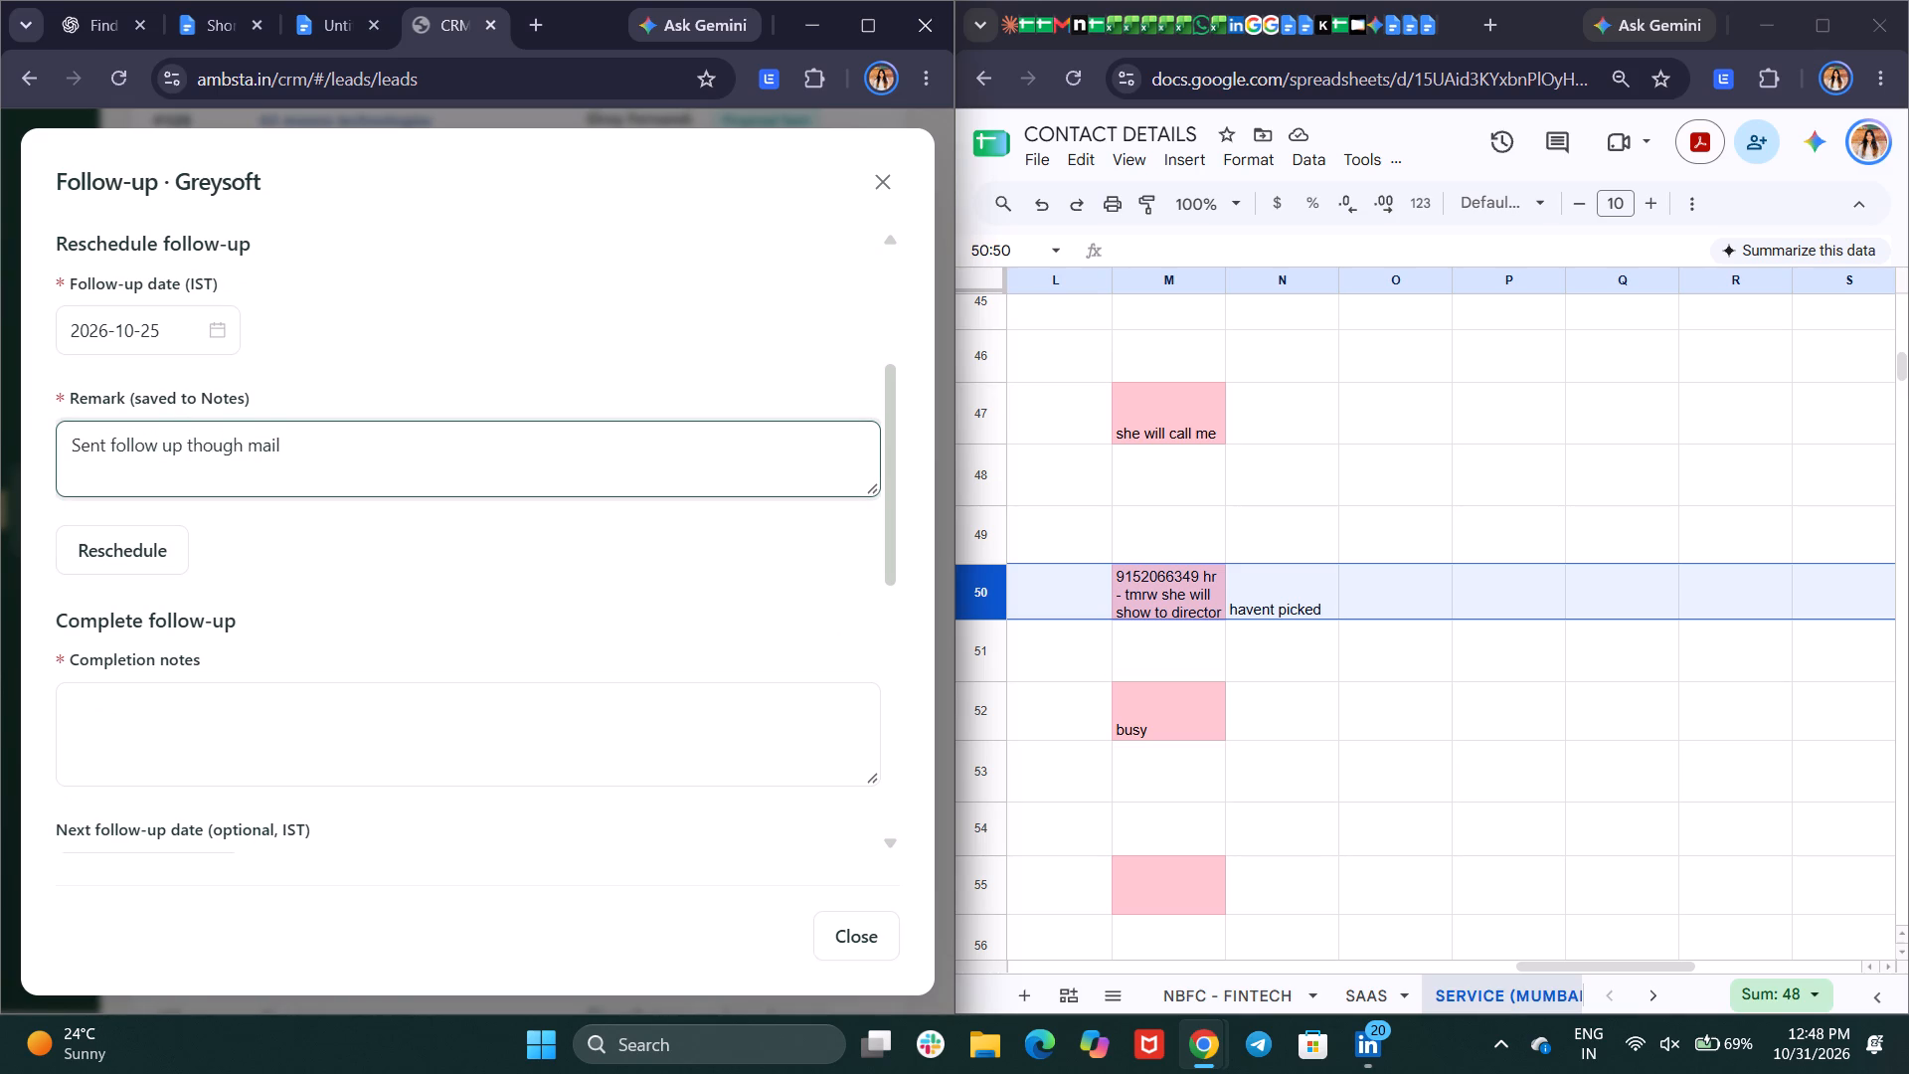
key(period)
Add the completion notes "Sent follow up through mail.", mark Greysoft's follow-up completed, and close the dialog.
scroll(504, 448, down, 2)
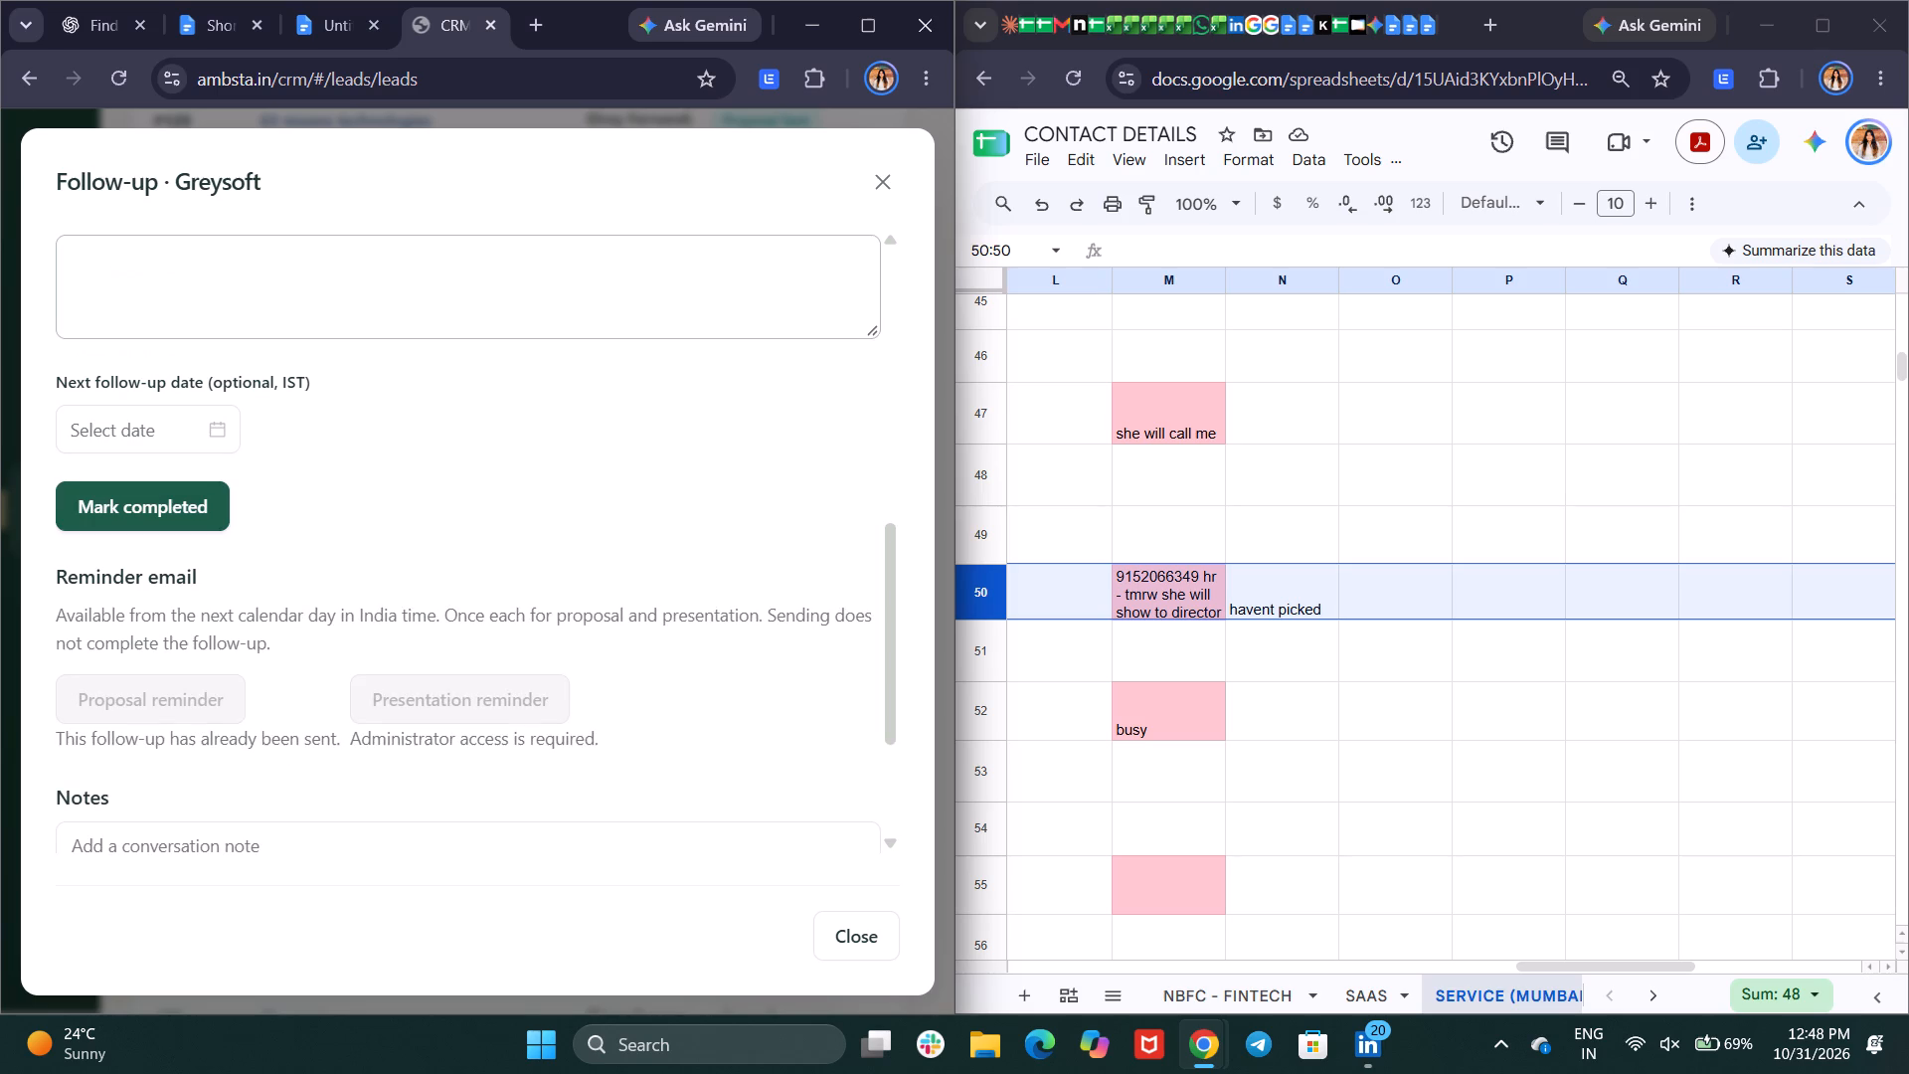
click(408, 237)
text(ent follow y)
key(BackSpace)
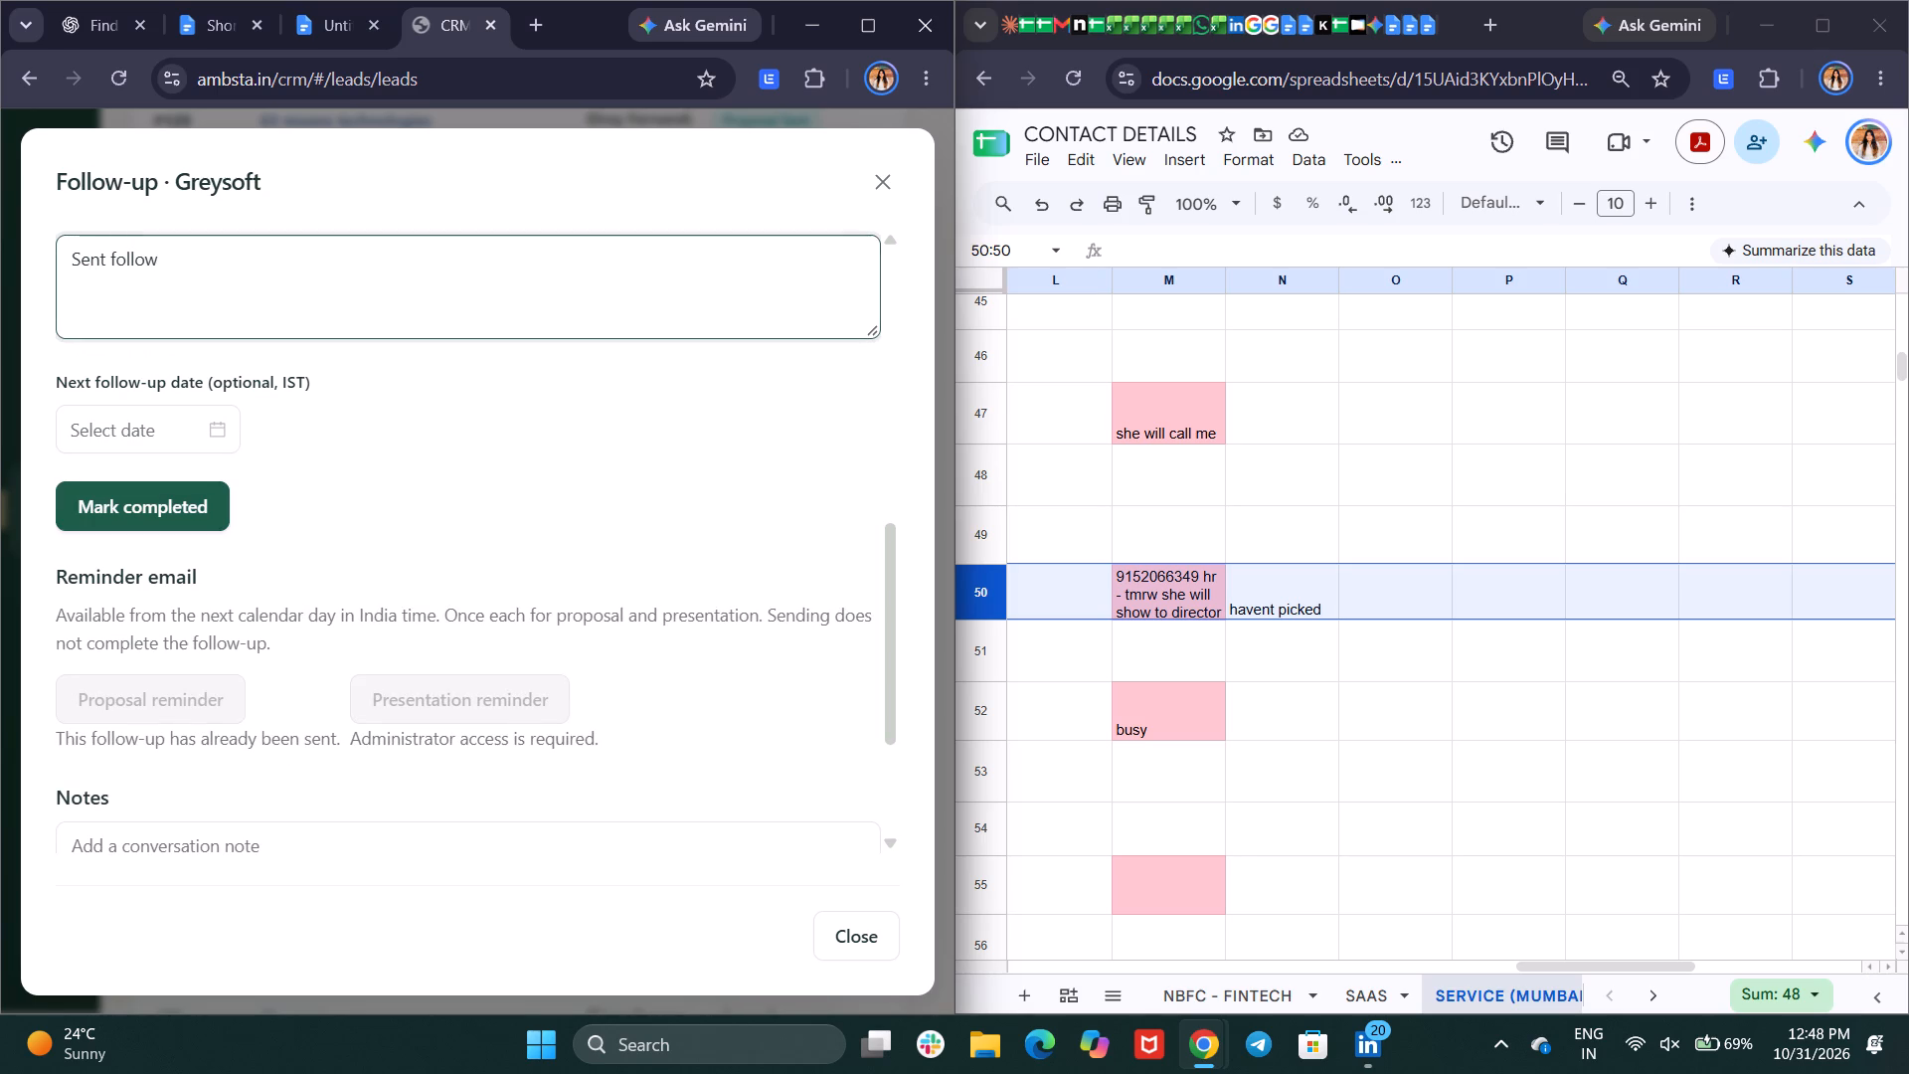
text(up through mail.)
click(165, 505)
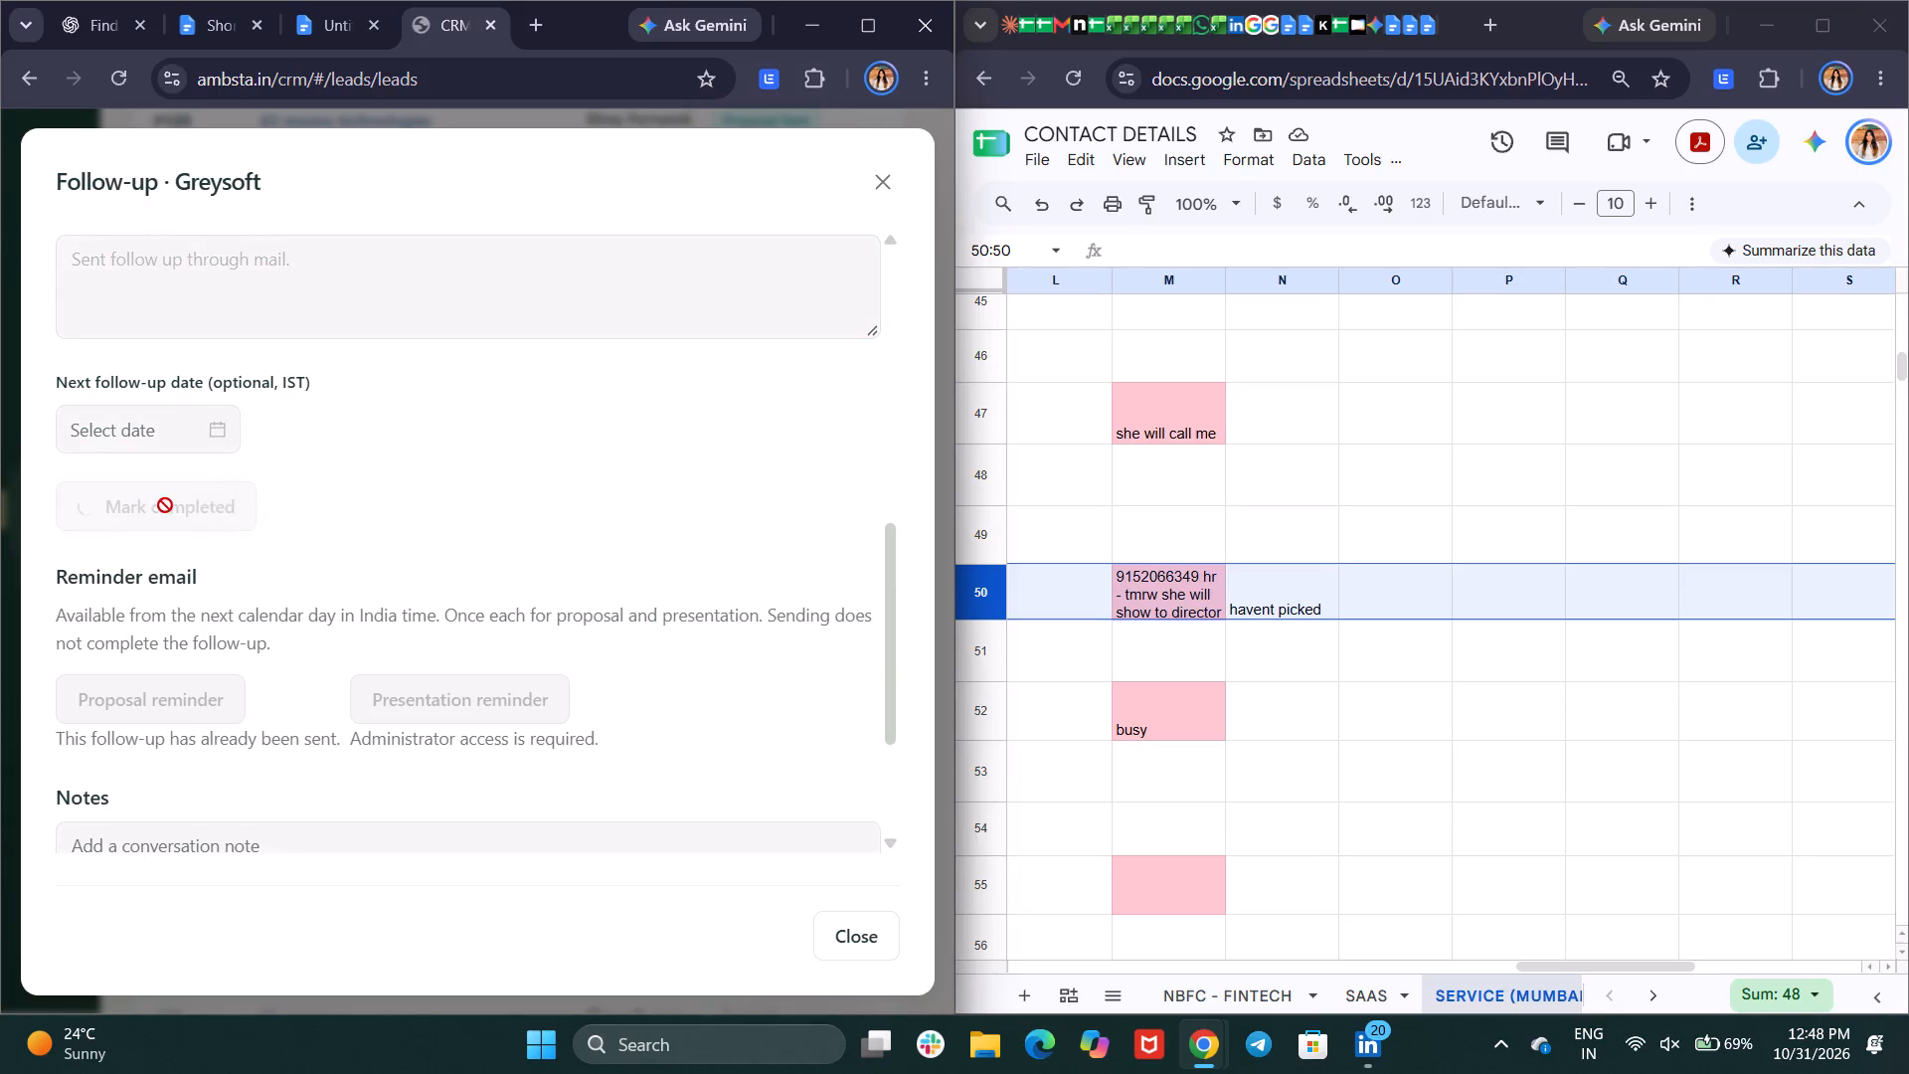
click(885, 185)
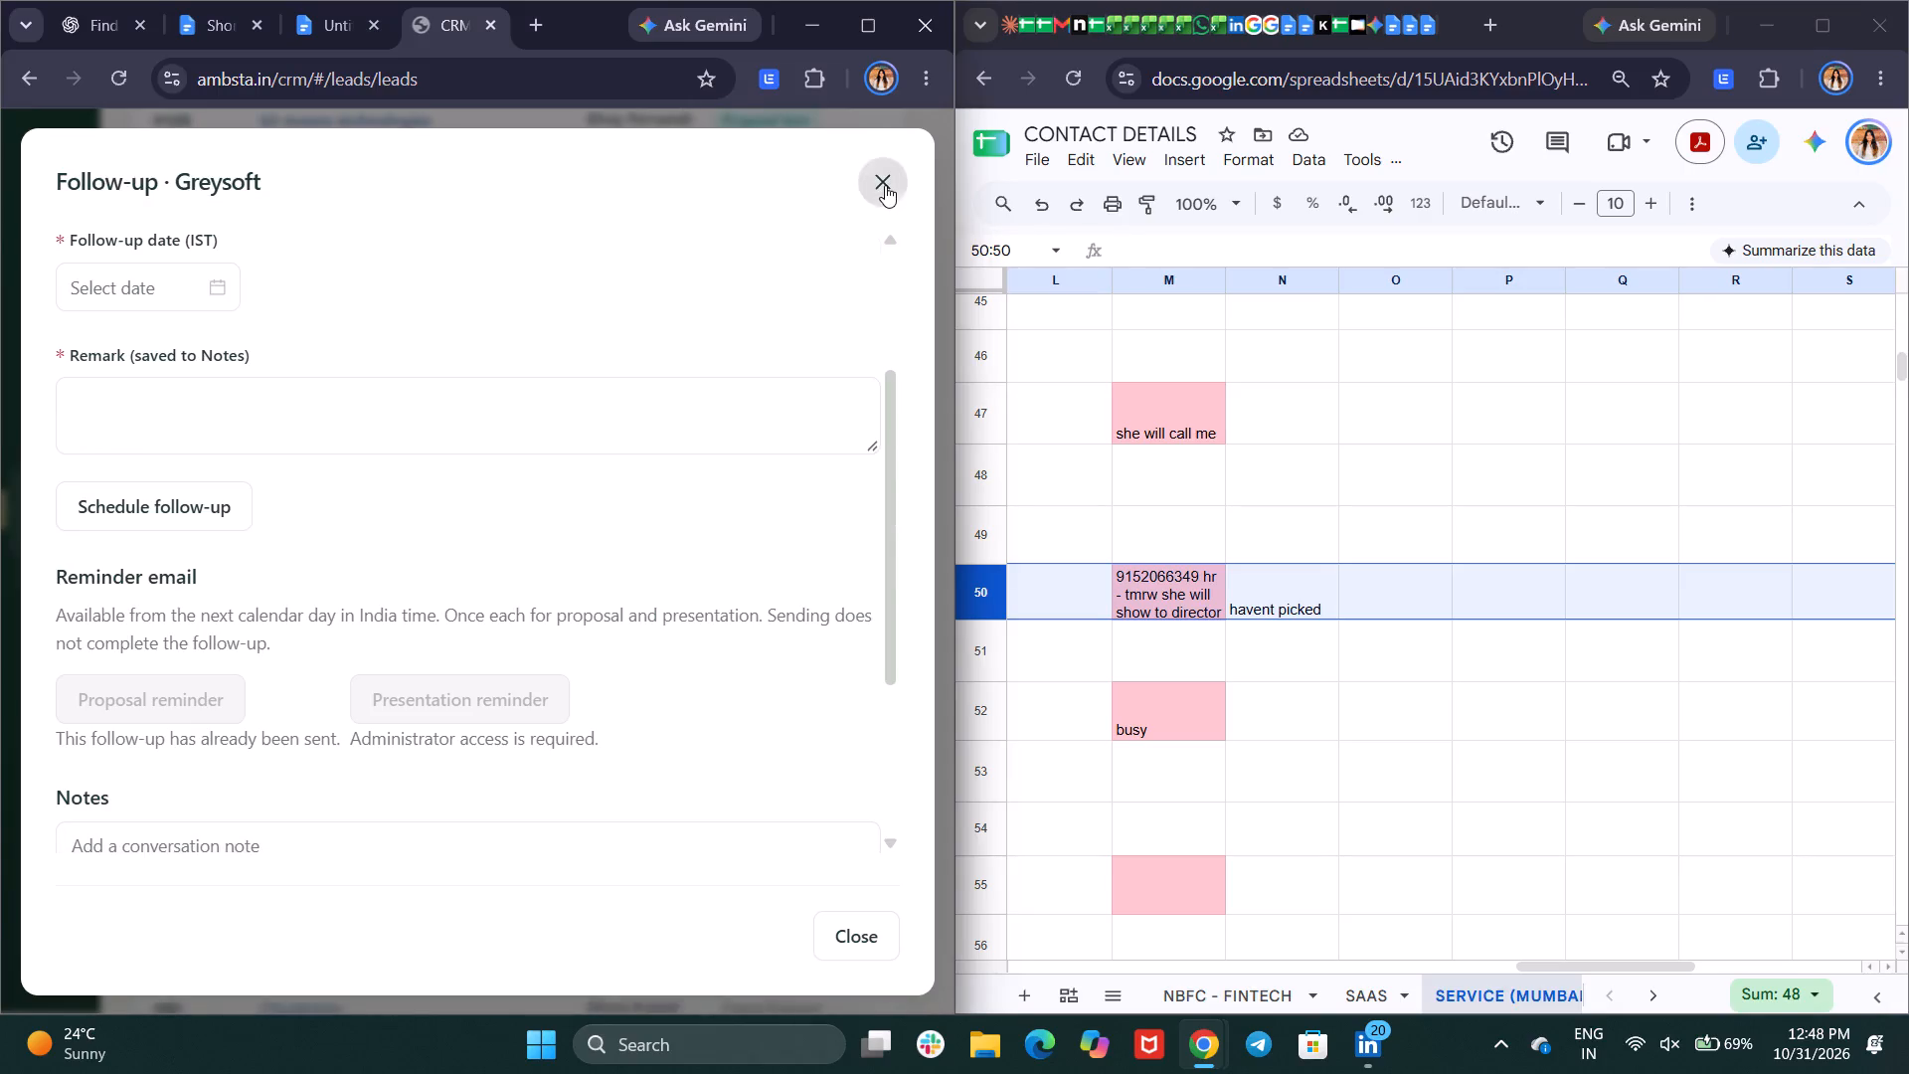
Select row 47, Markss Infotech Ltd, in the SERVICE (MUMBAI) sheet and check its contact and call notes.
scroll(613, 448, up, 1)
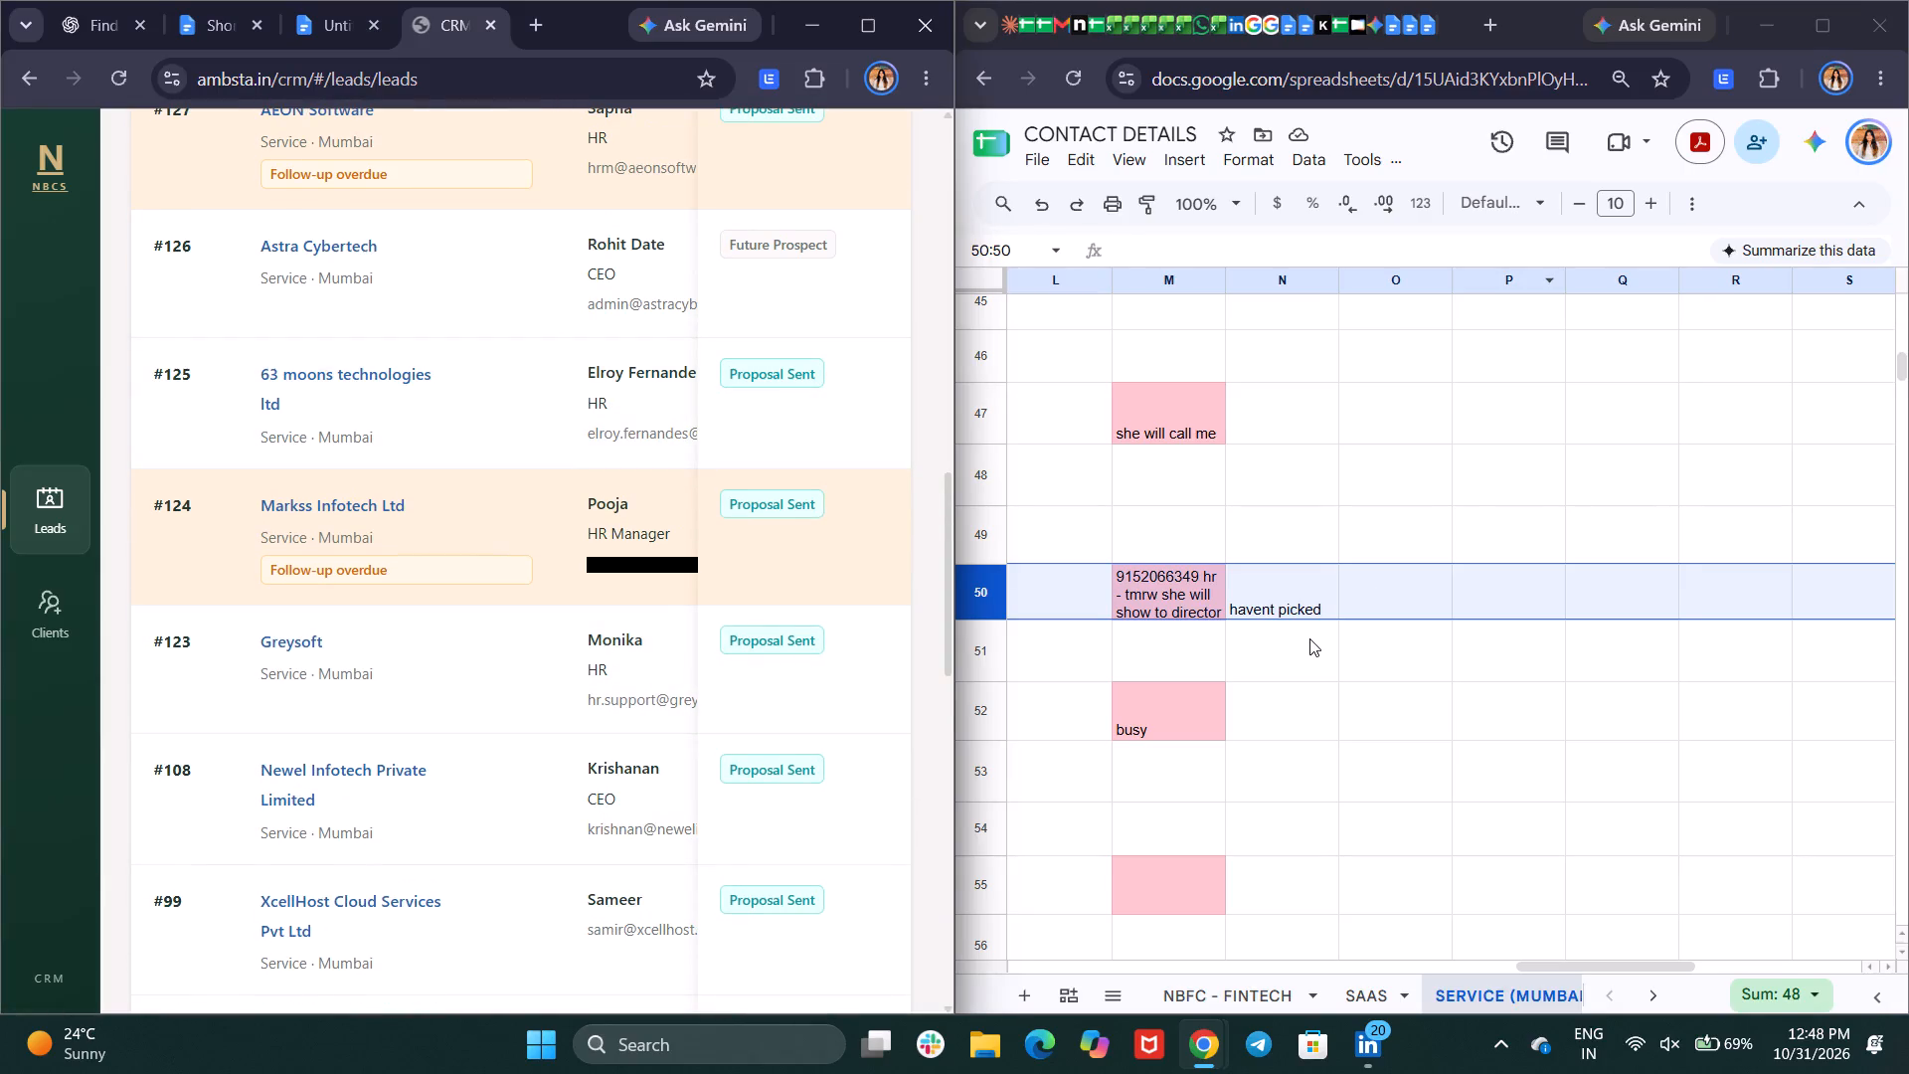
scroll(1309, 638, right, 13)
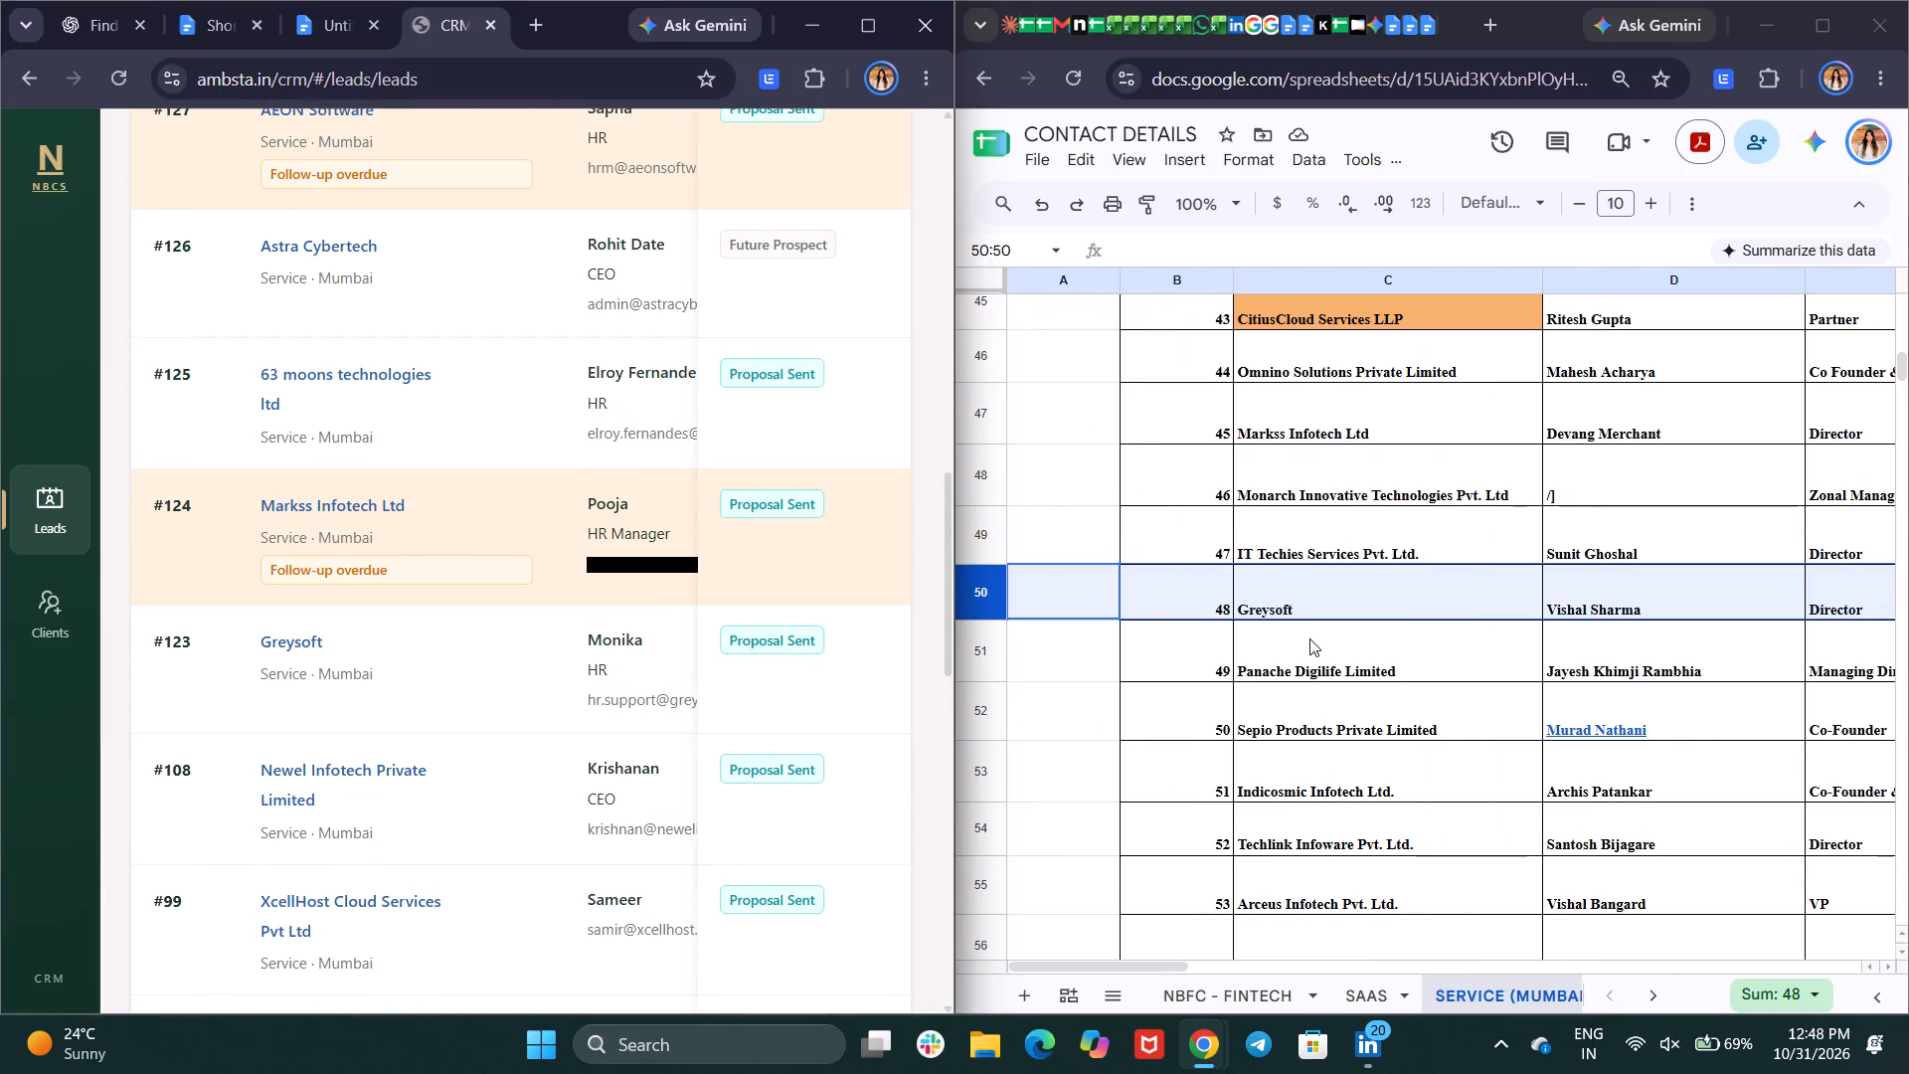
click(976, 411)
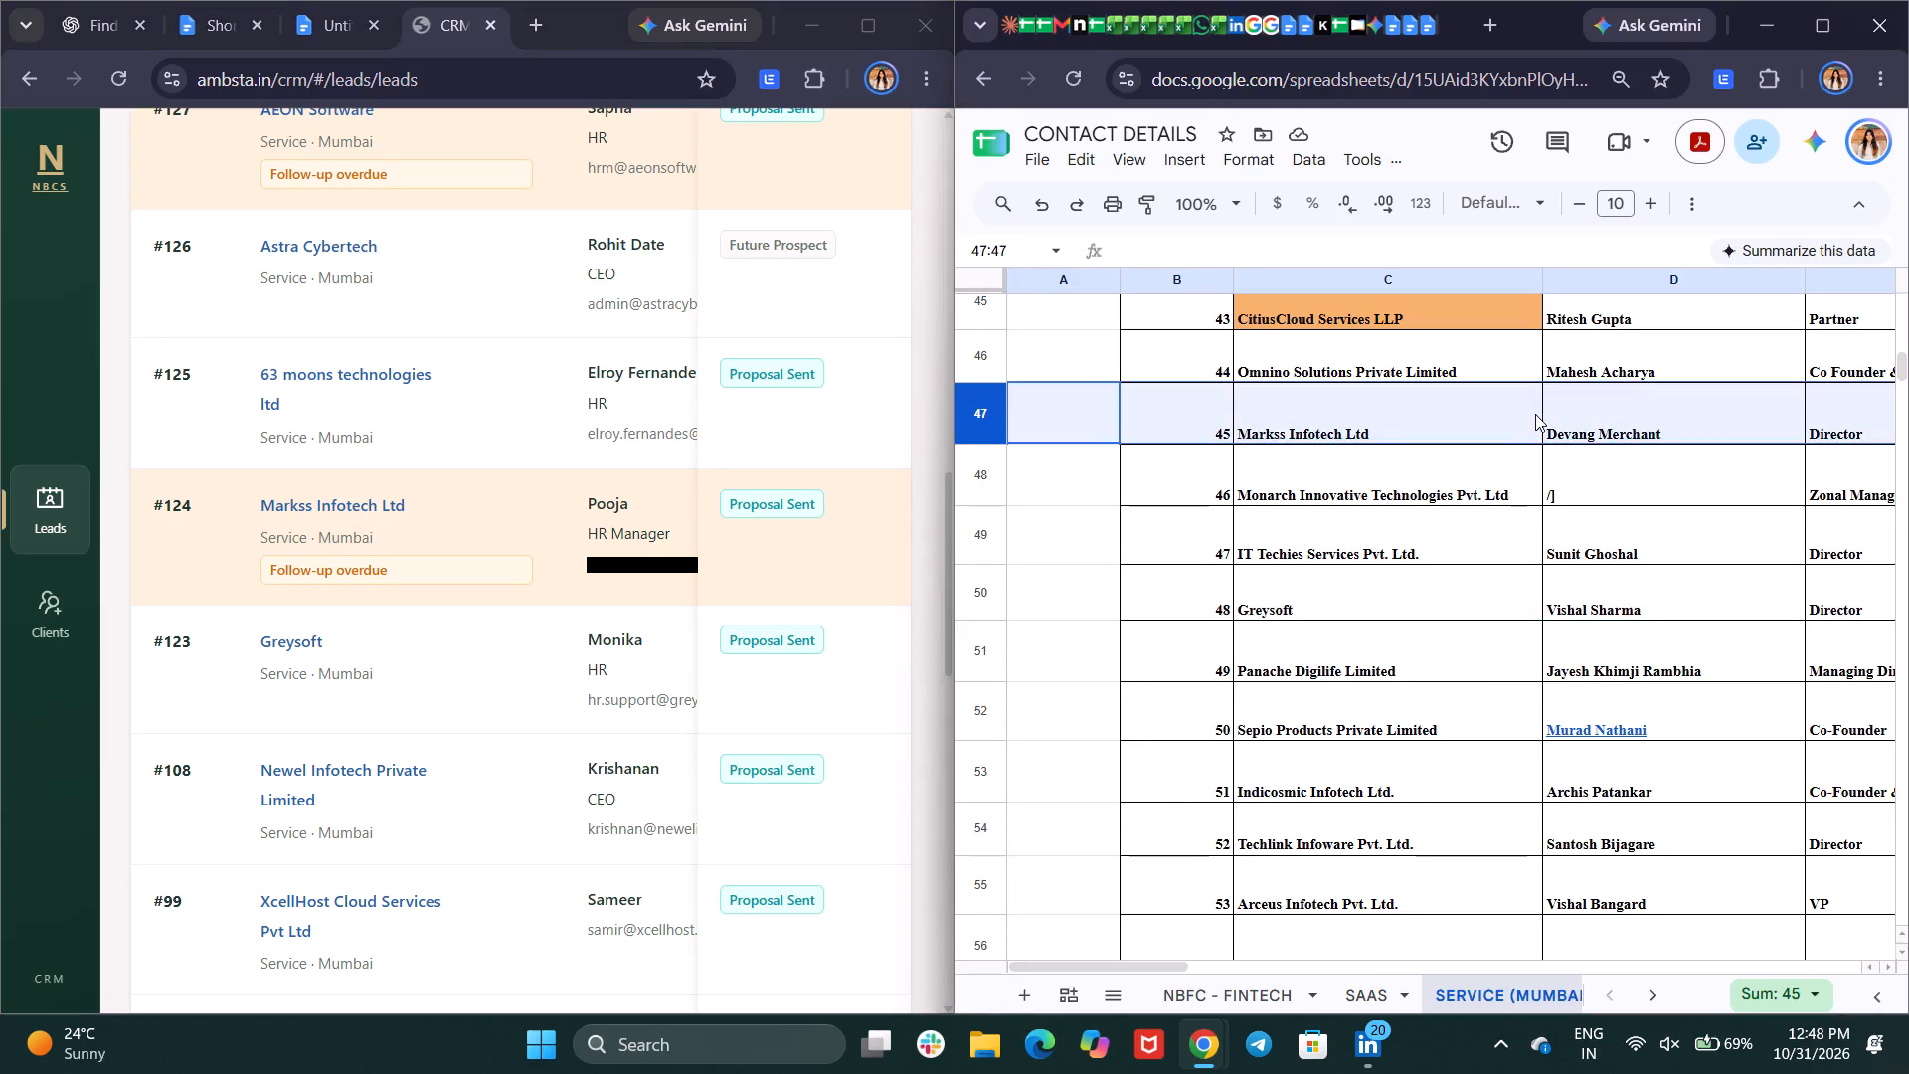
scroll(1535, 414, left, 11)
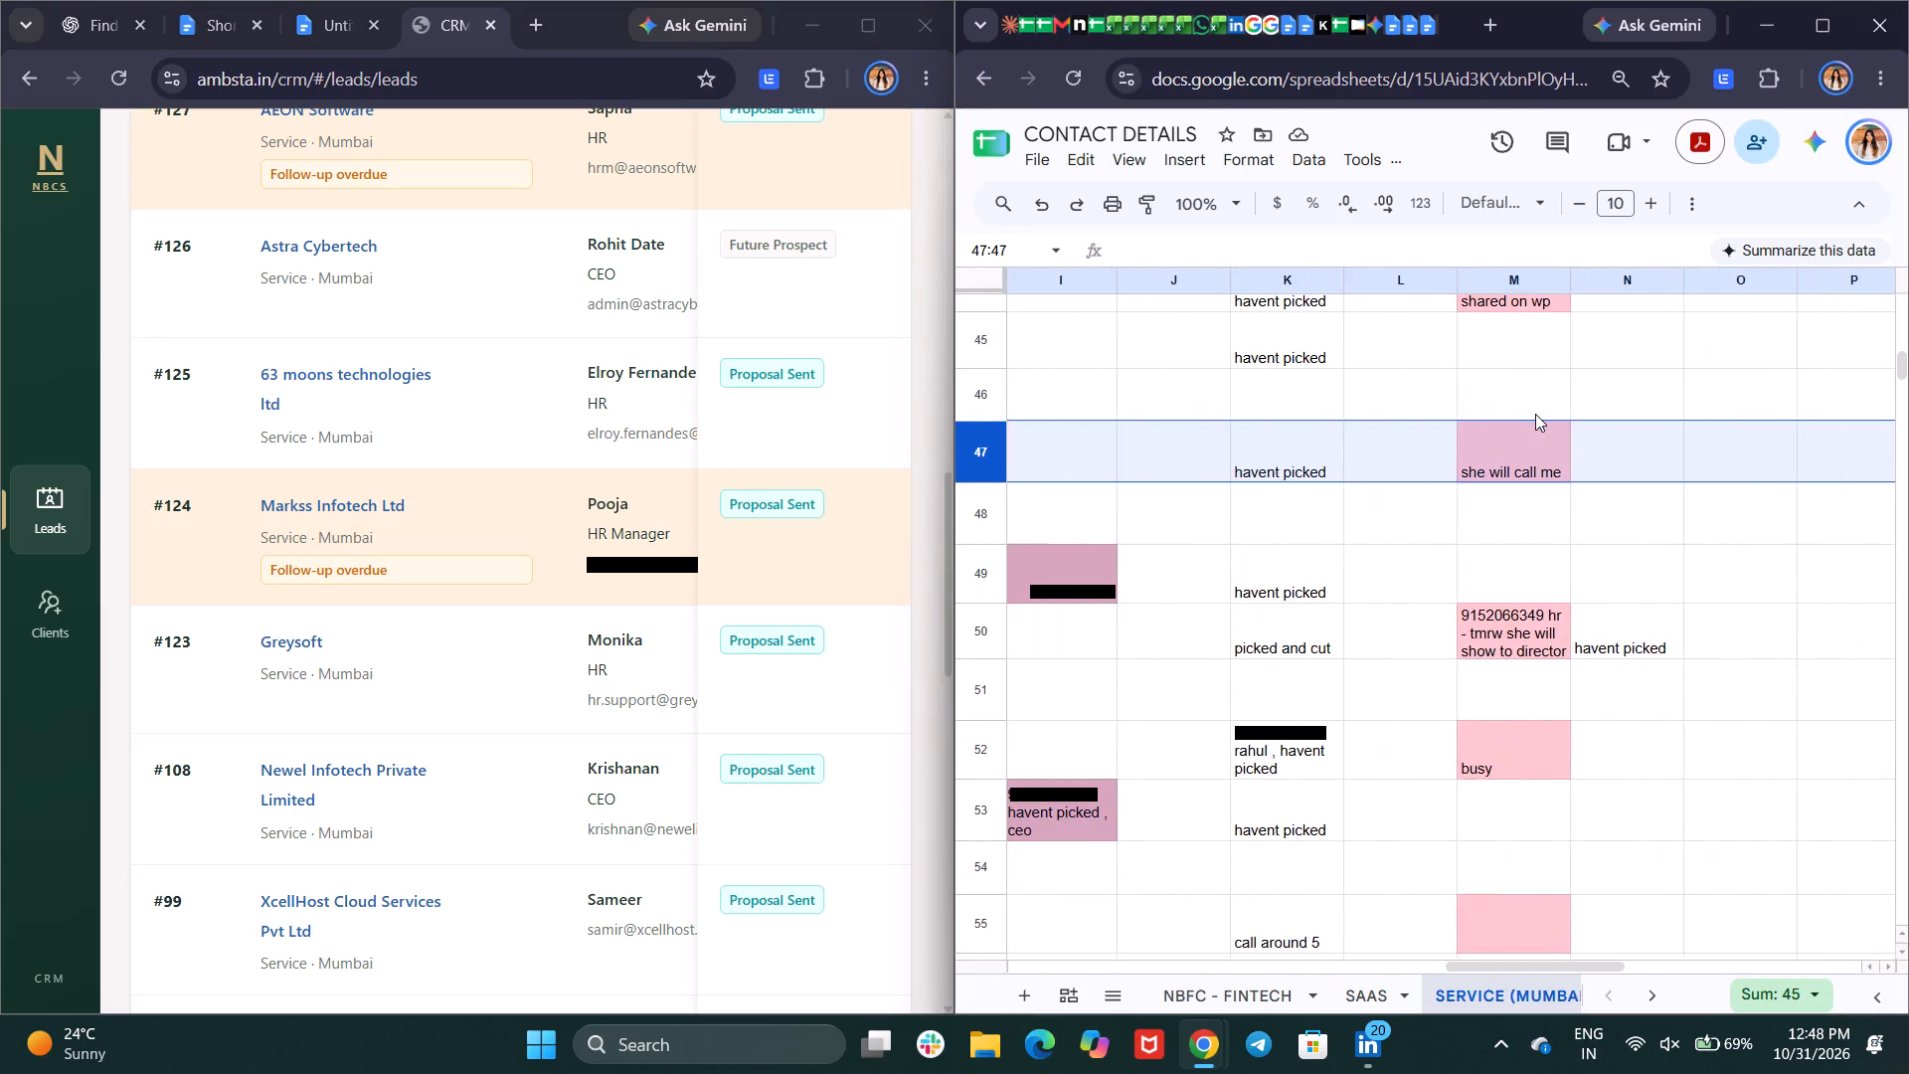
scroll(1535, 414, left, 3)
scroll(1535, 414, right, 13)
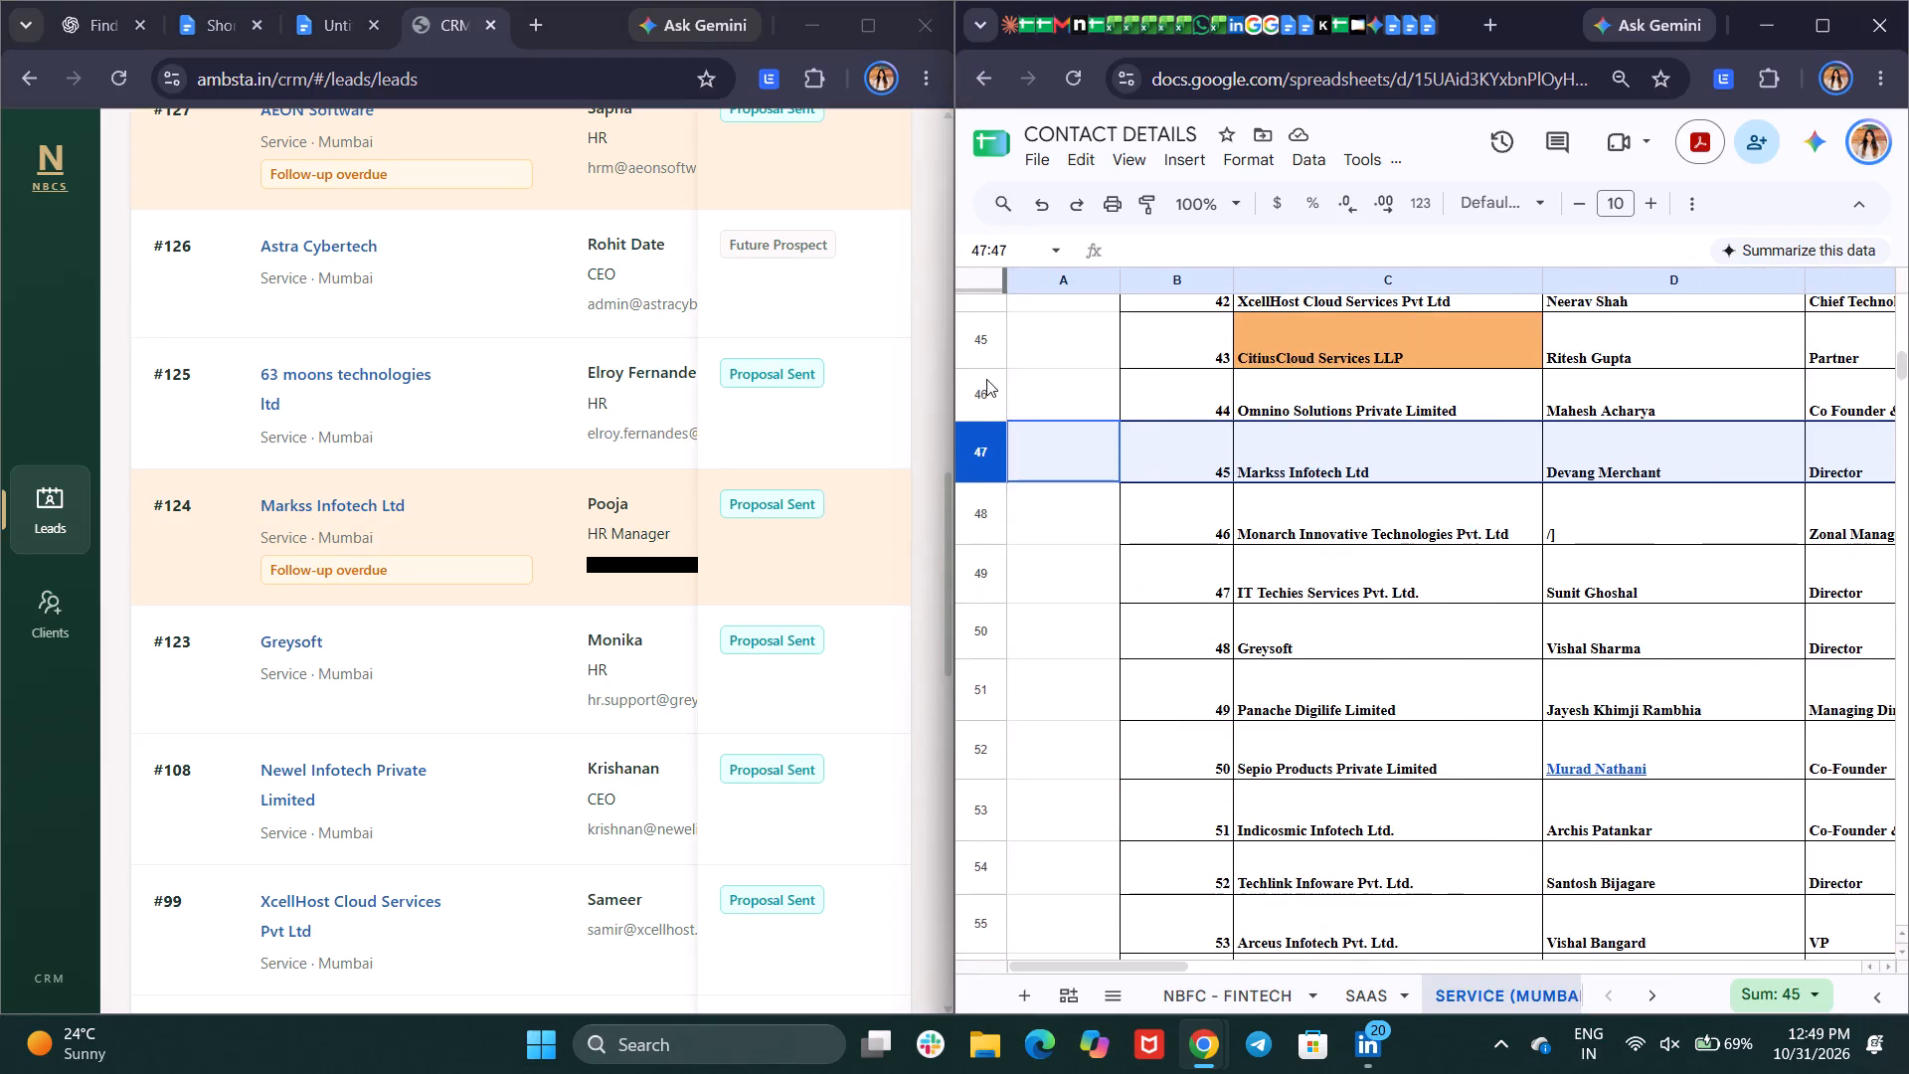
Send the proposal follow-up email for lead #124, Markss Infotech Ltd, review its message, and close the dialog.
click(516, 506)
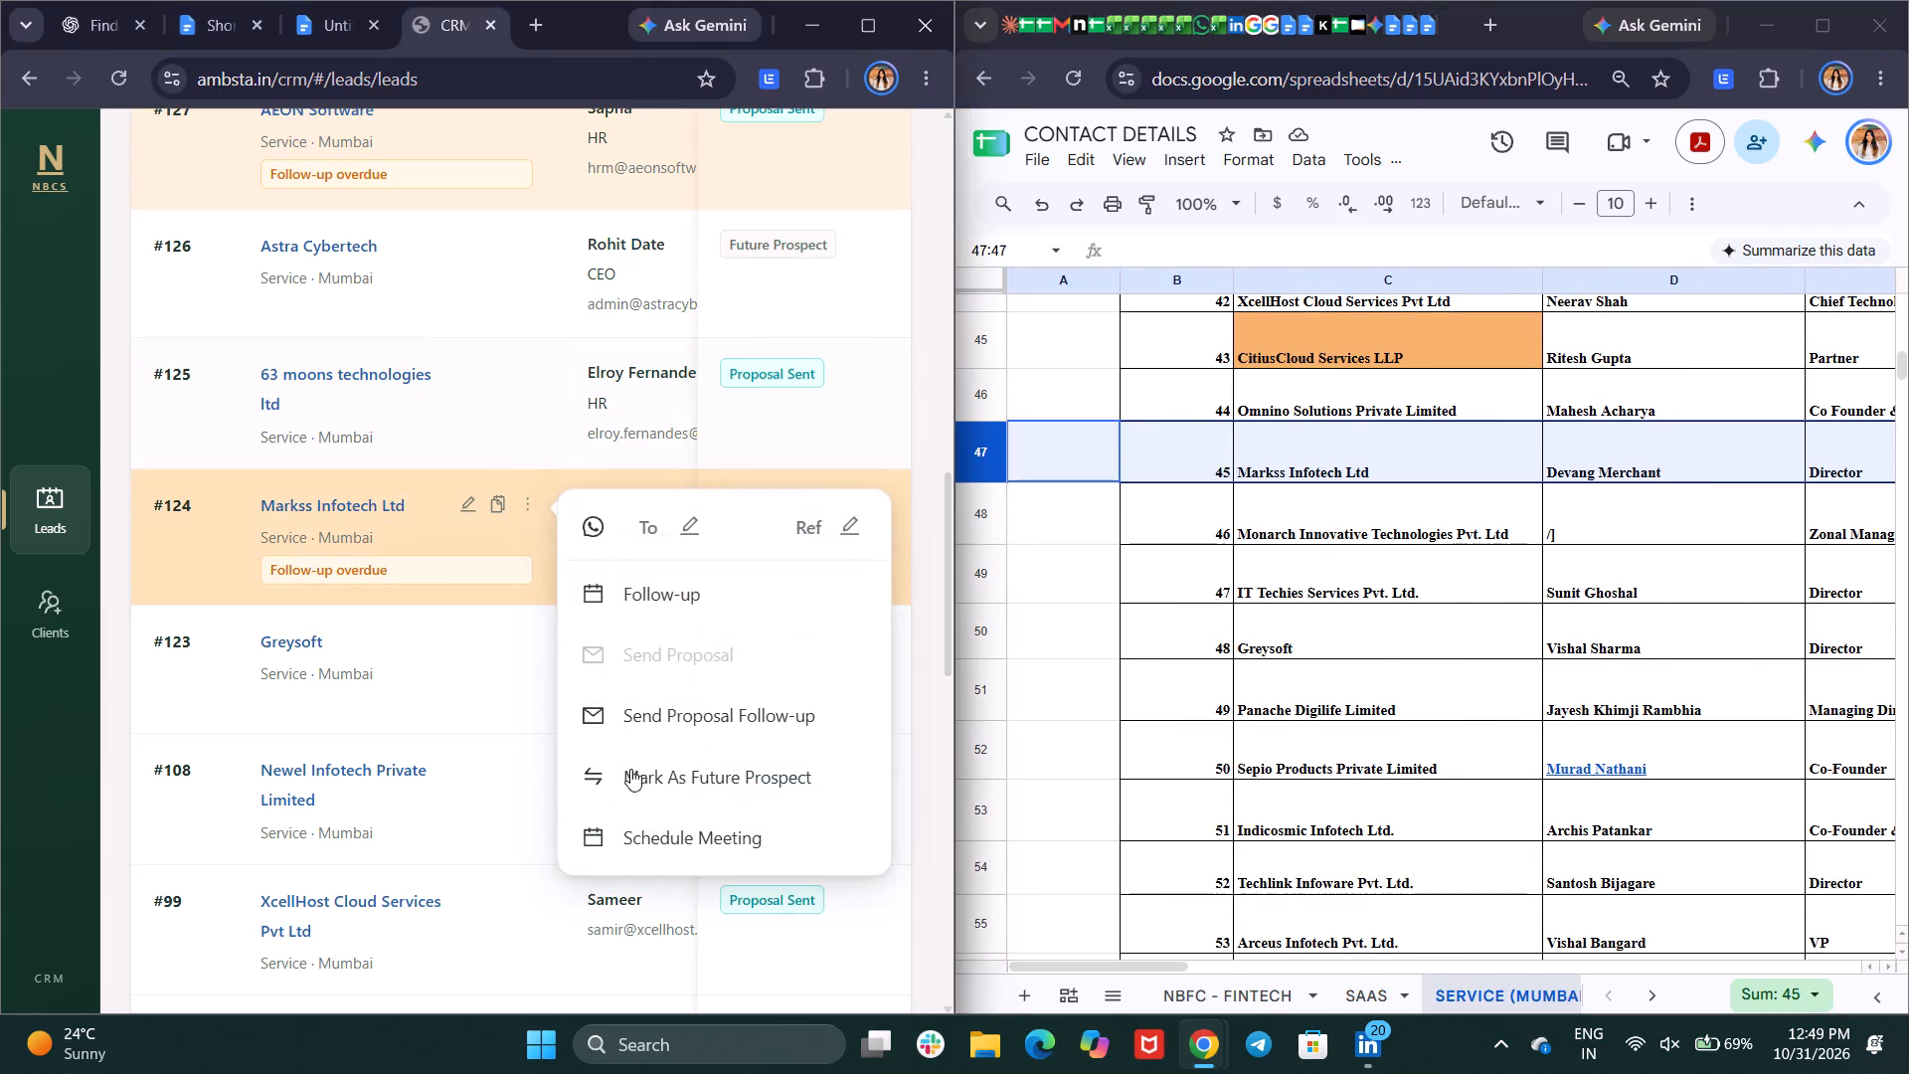
click(741, 688)
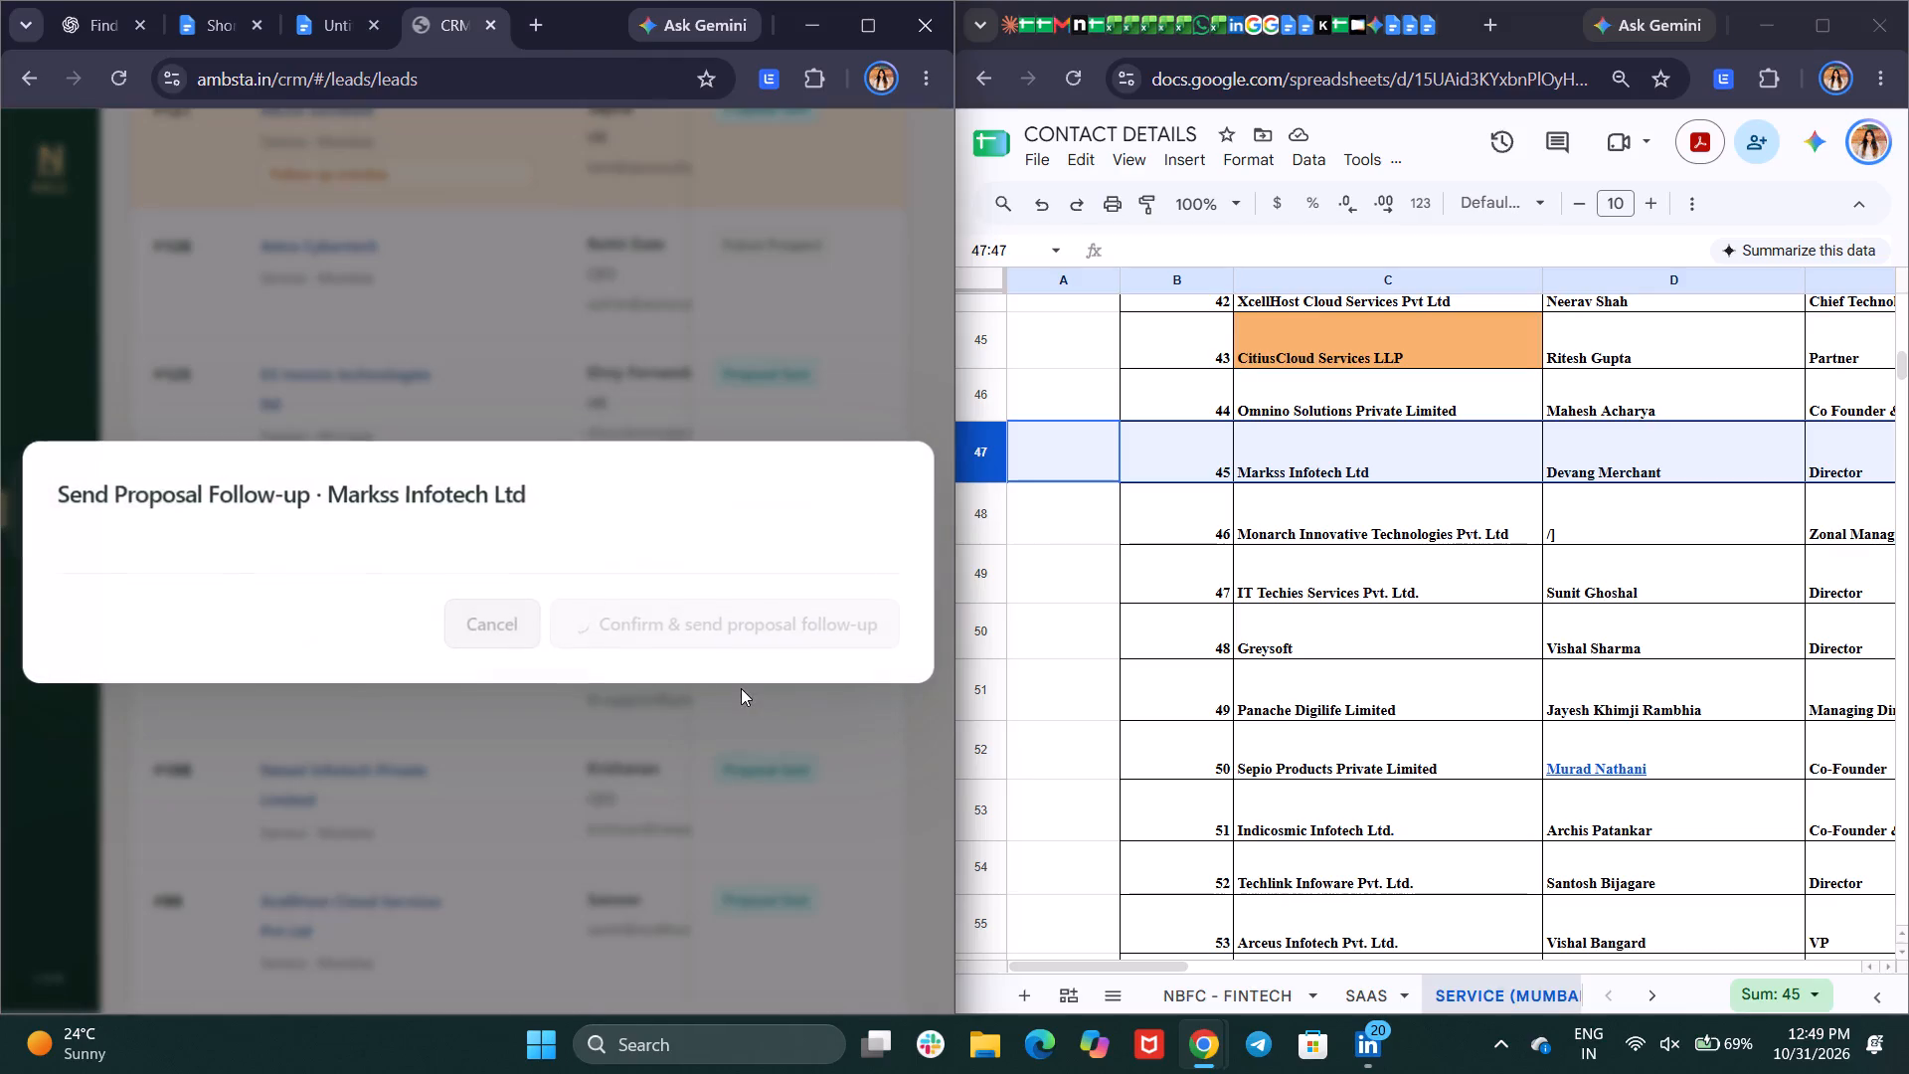
click(685, 921)
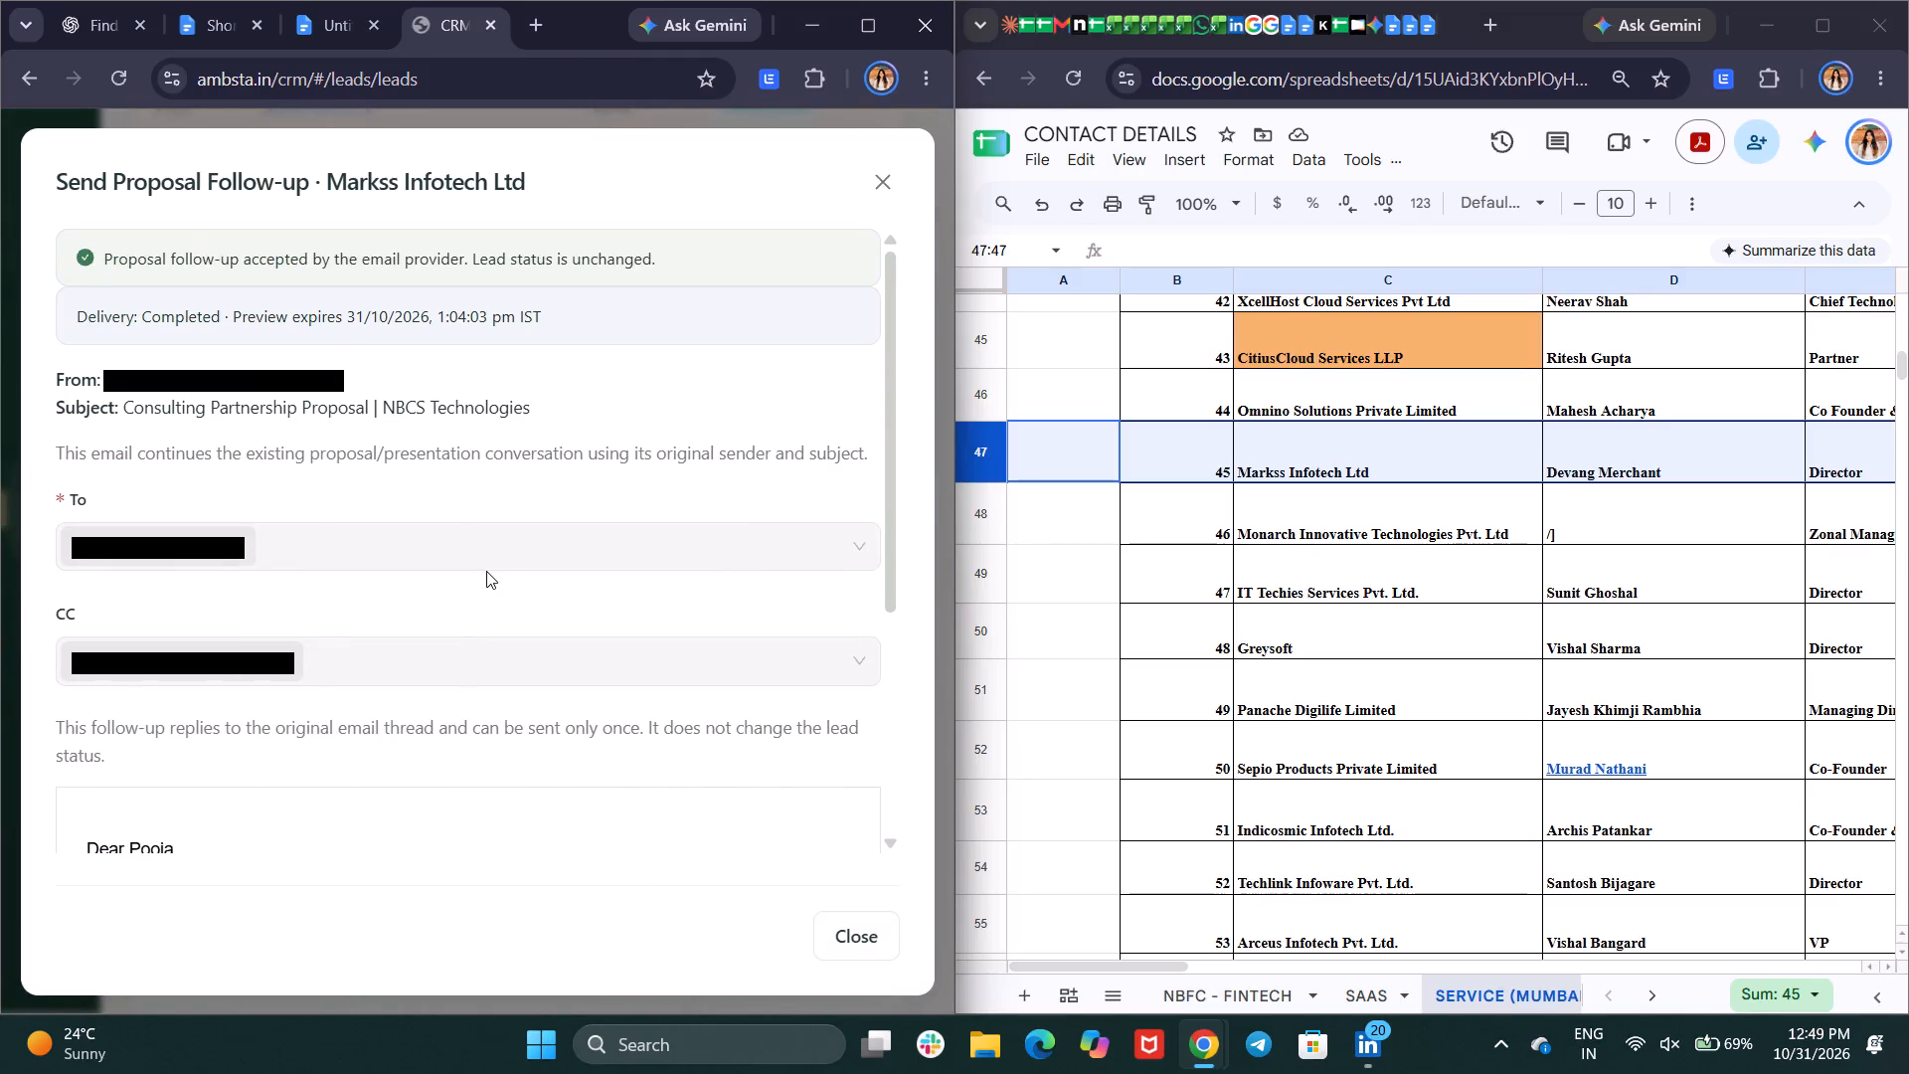
scroll(486, 571, down, 6)
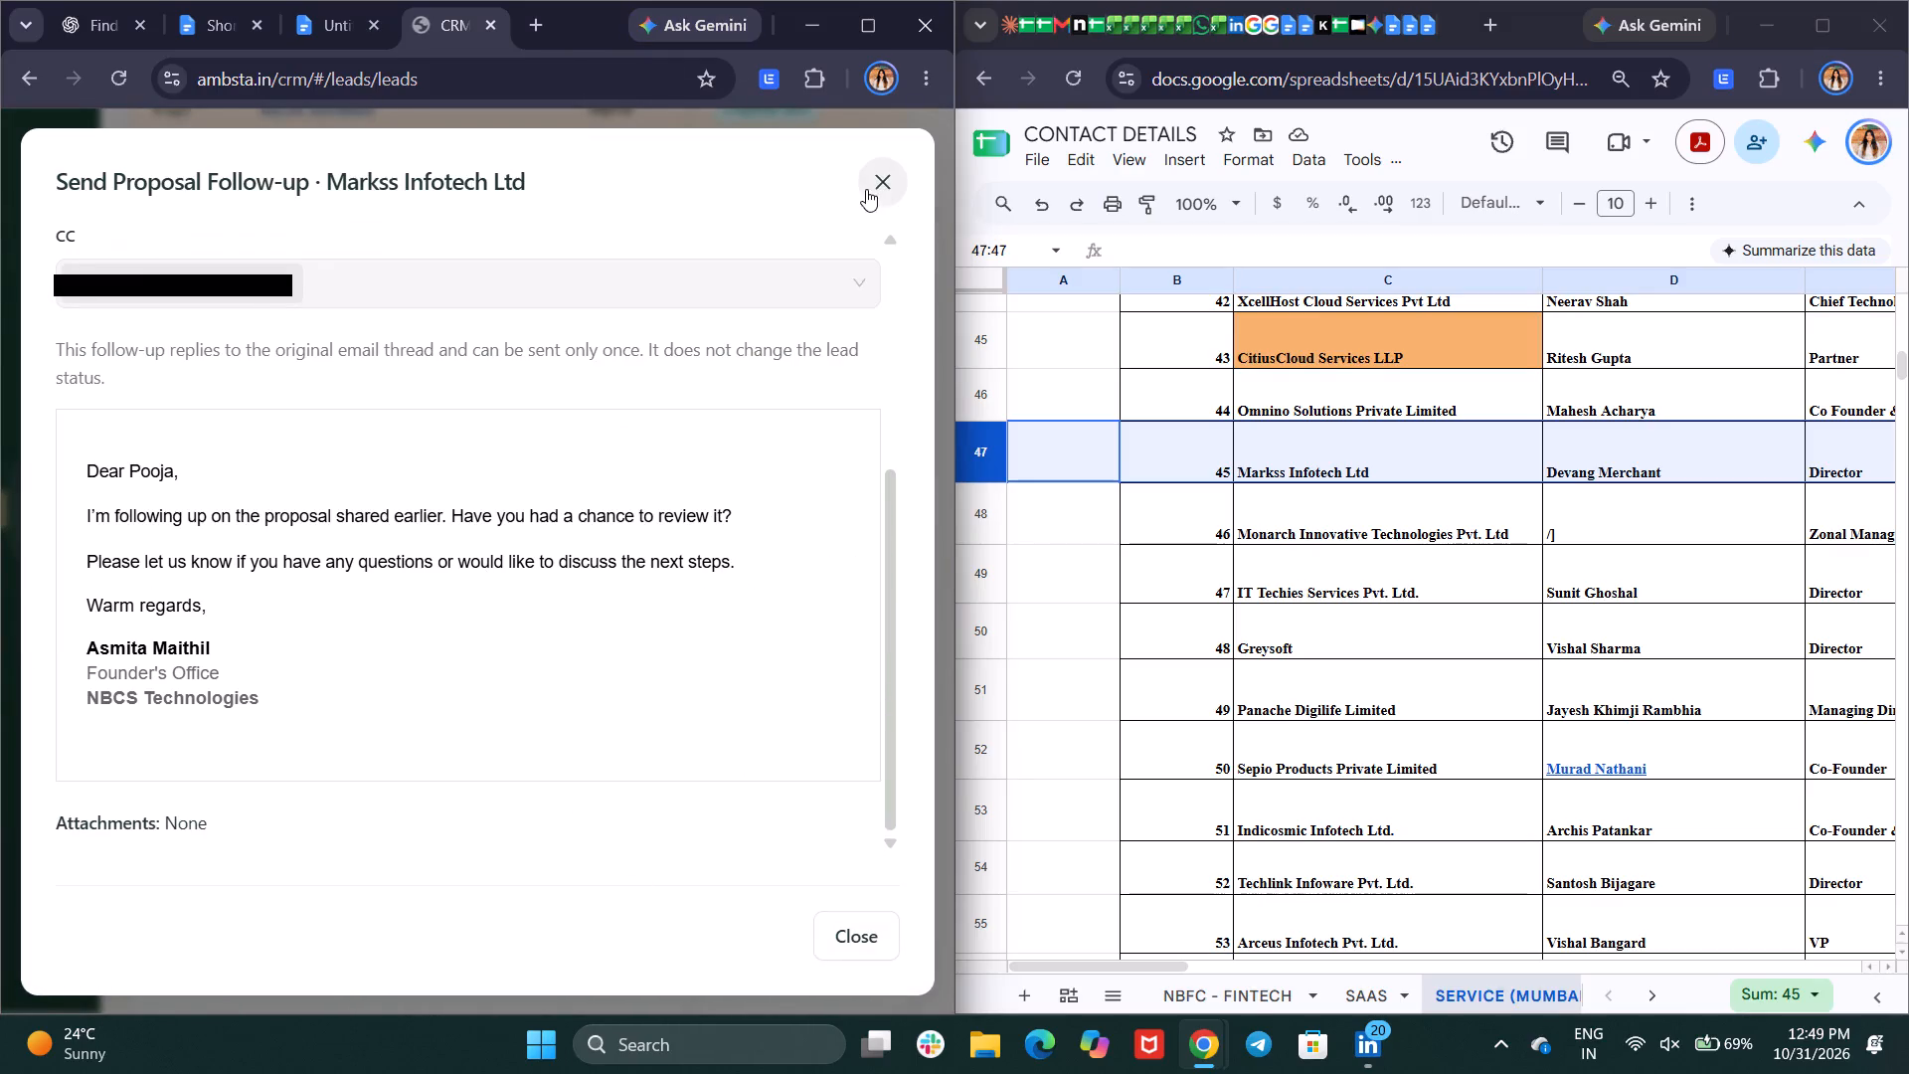
click(866, 189)
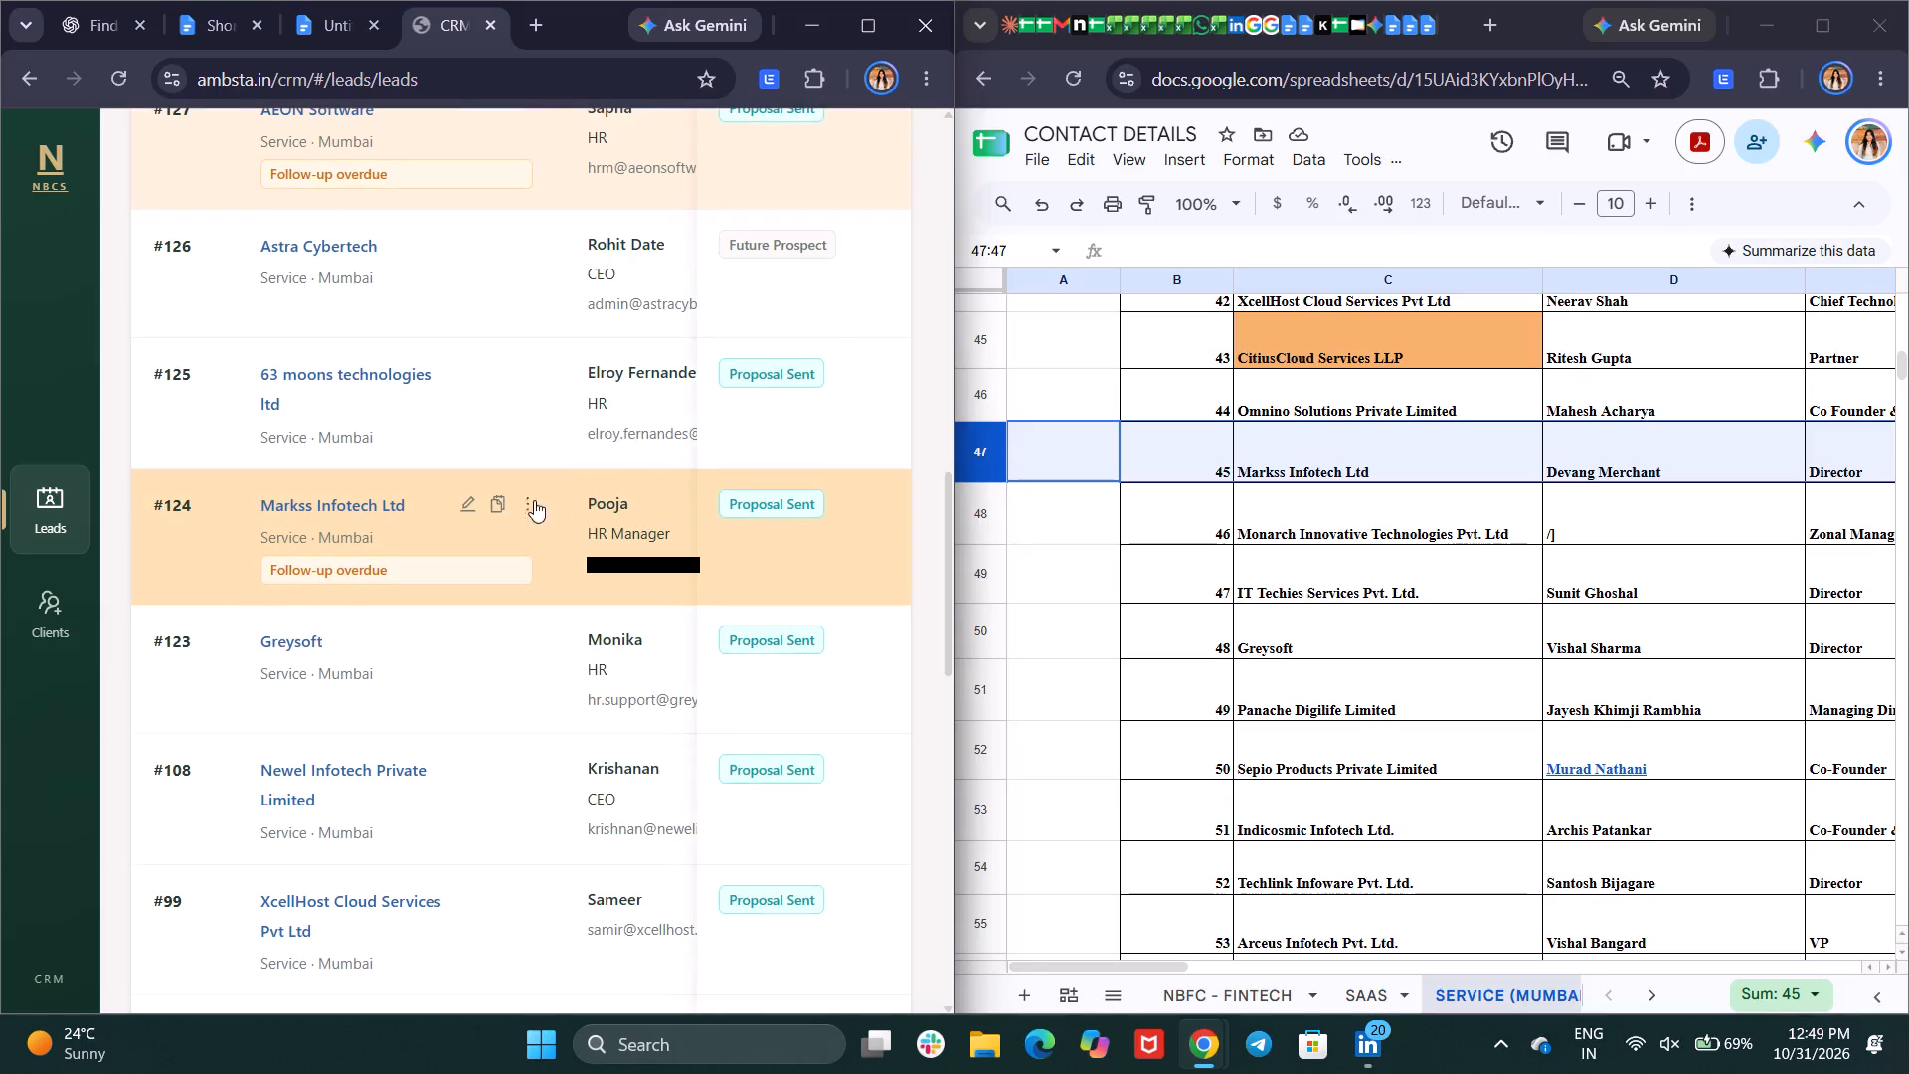
Open the follow-up entry for lead #124, Markss Infotech Ltd, and enter the remark "Sent follow up through mail.".
click(531, 501)
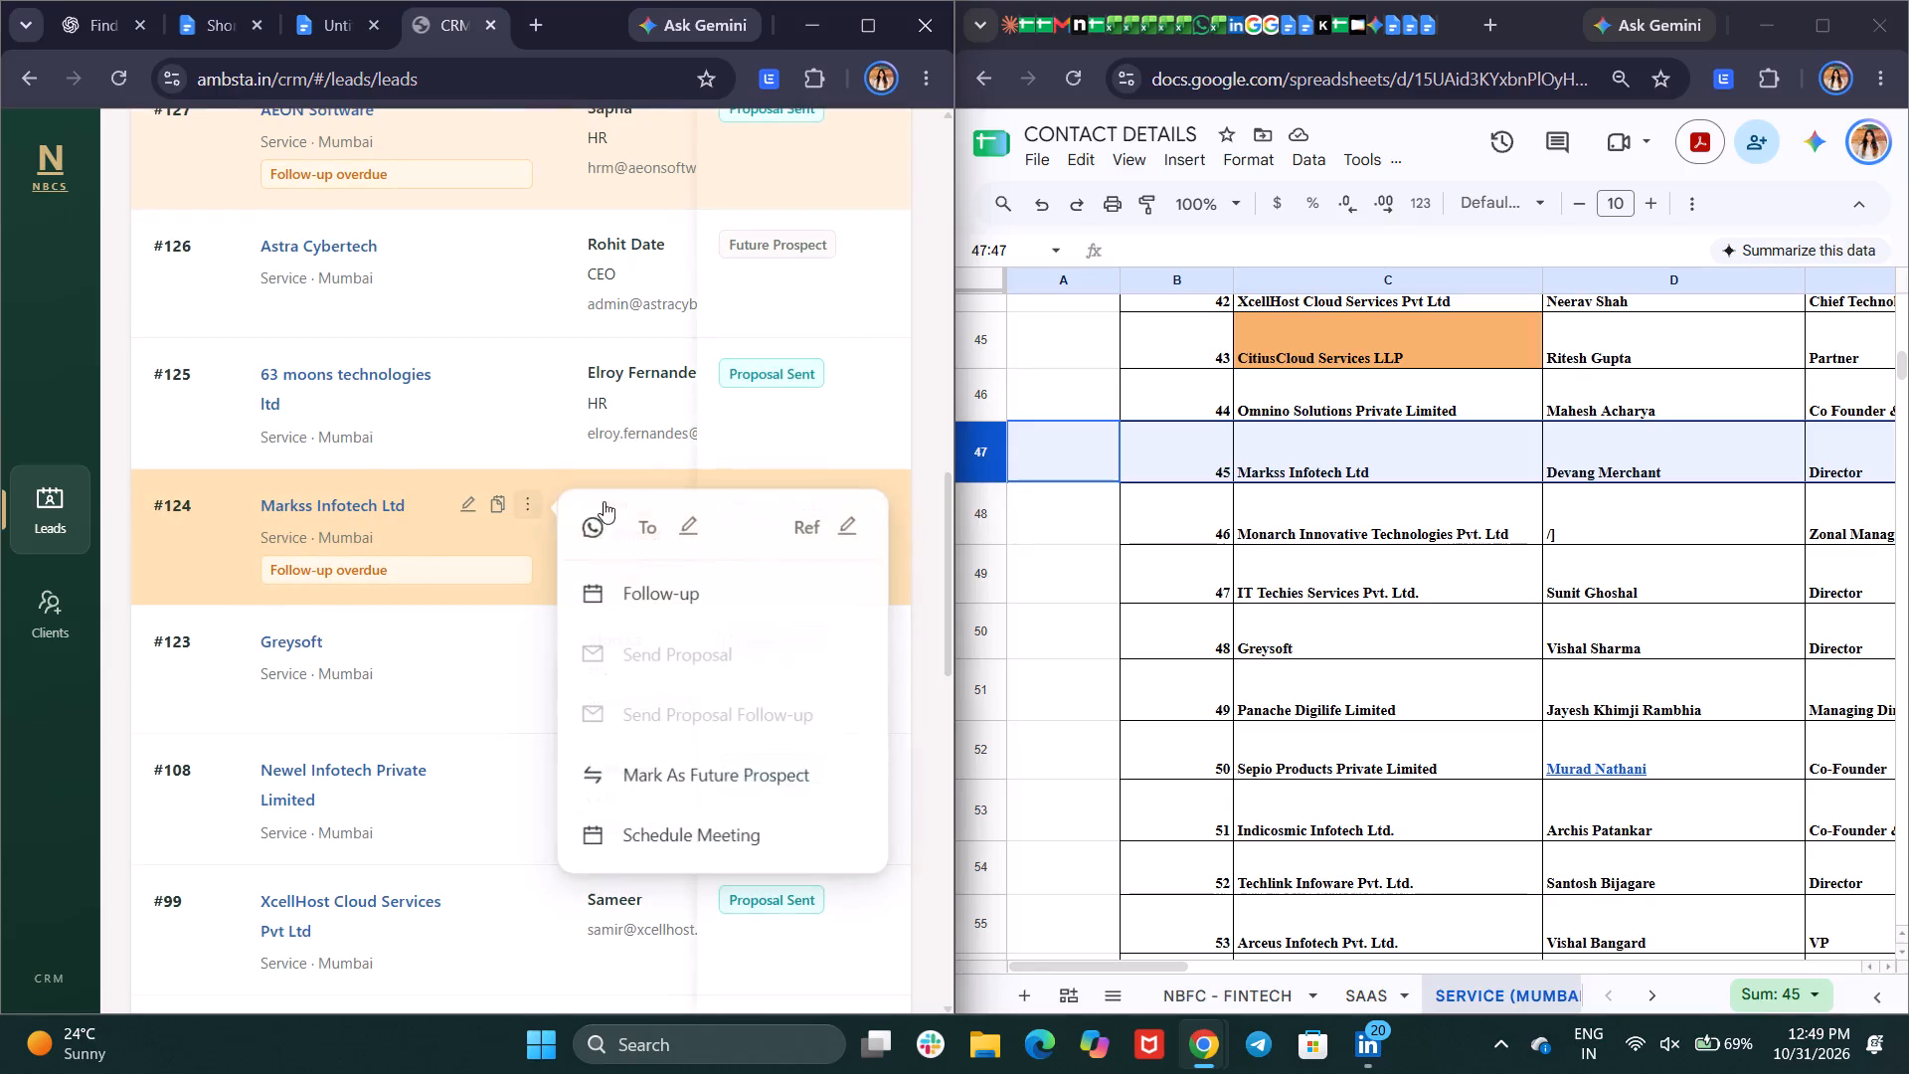
click(686, 597)
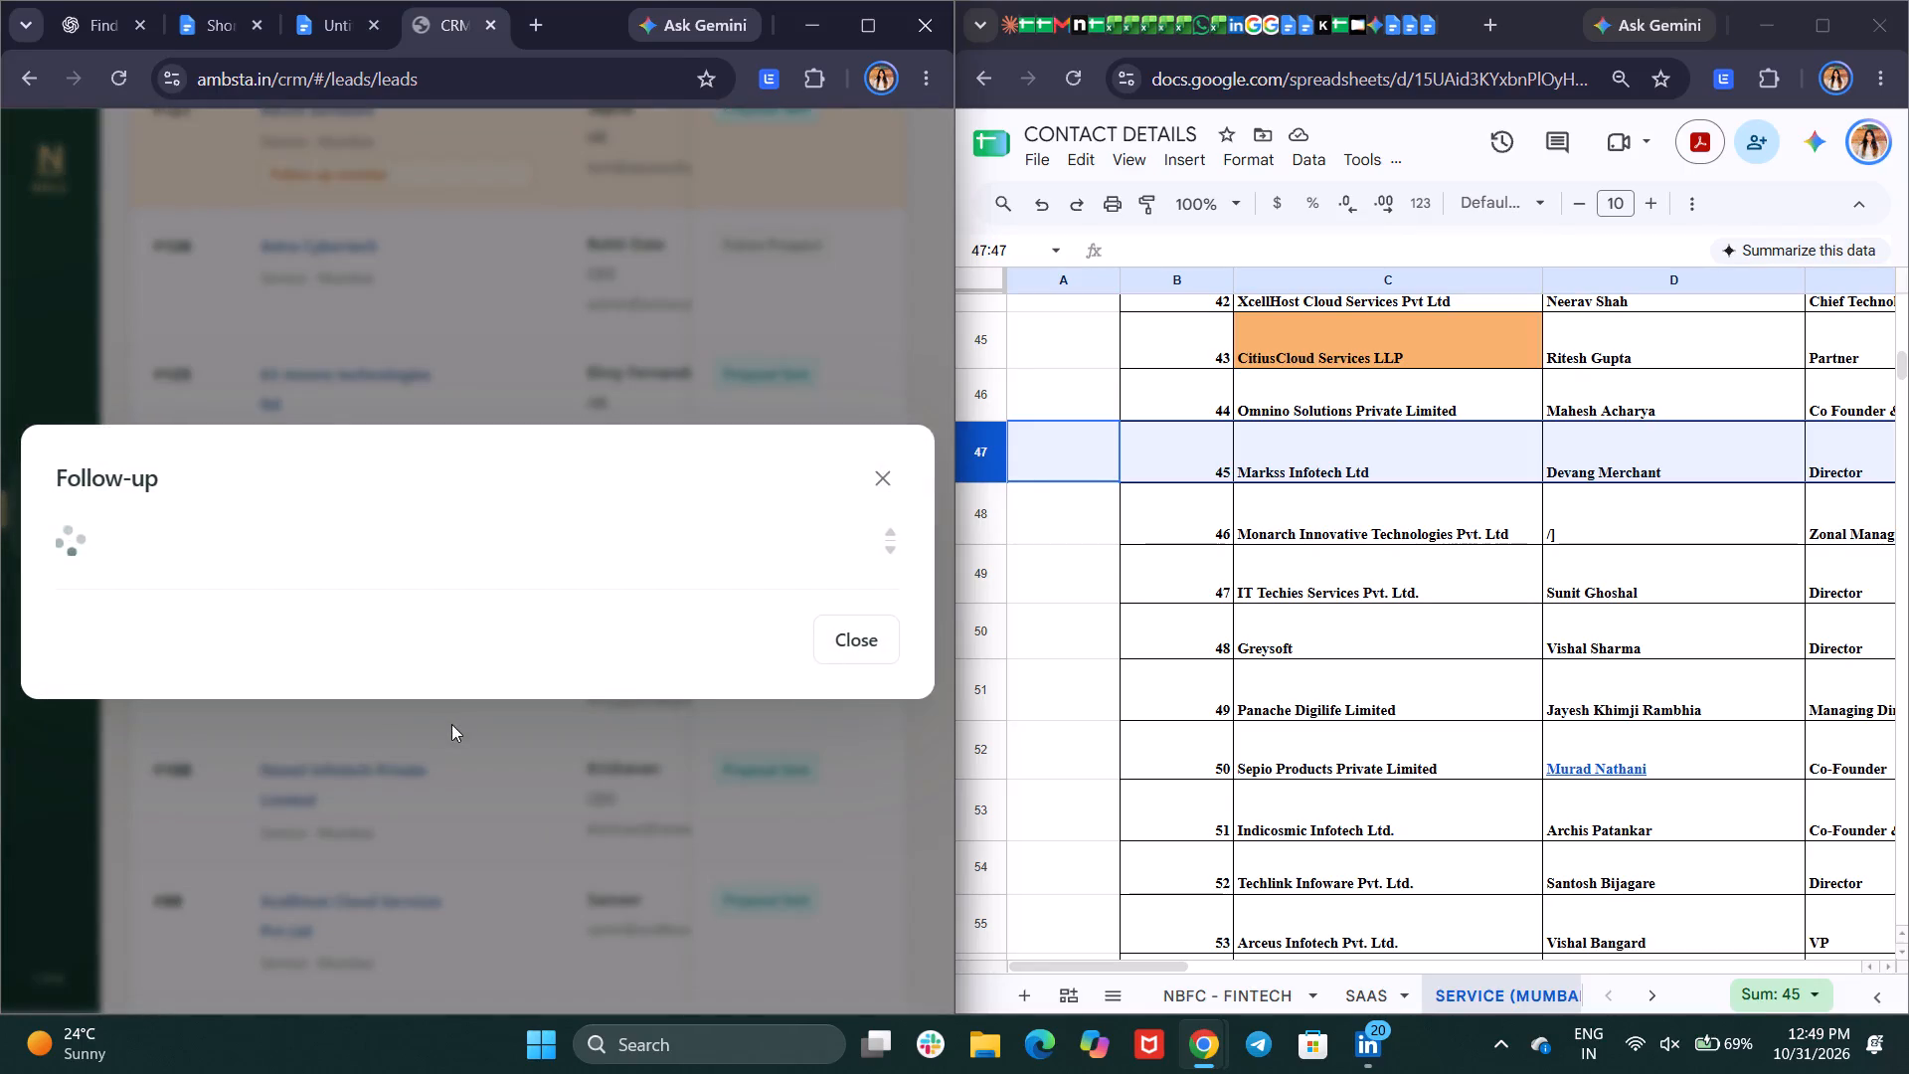
click(382, 751)
text(ent follow up through mail.)
Add the completion notes "Sent follow up through mail.", mark Markss Infotech Ltd's follow-up completed, and close the dialog.
scroll(382, 751, down, 2)
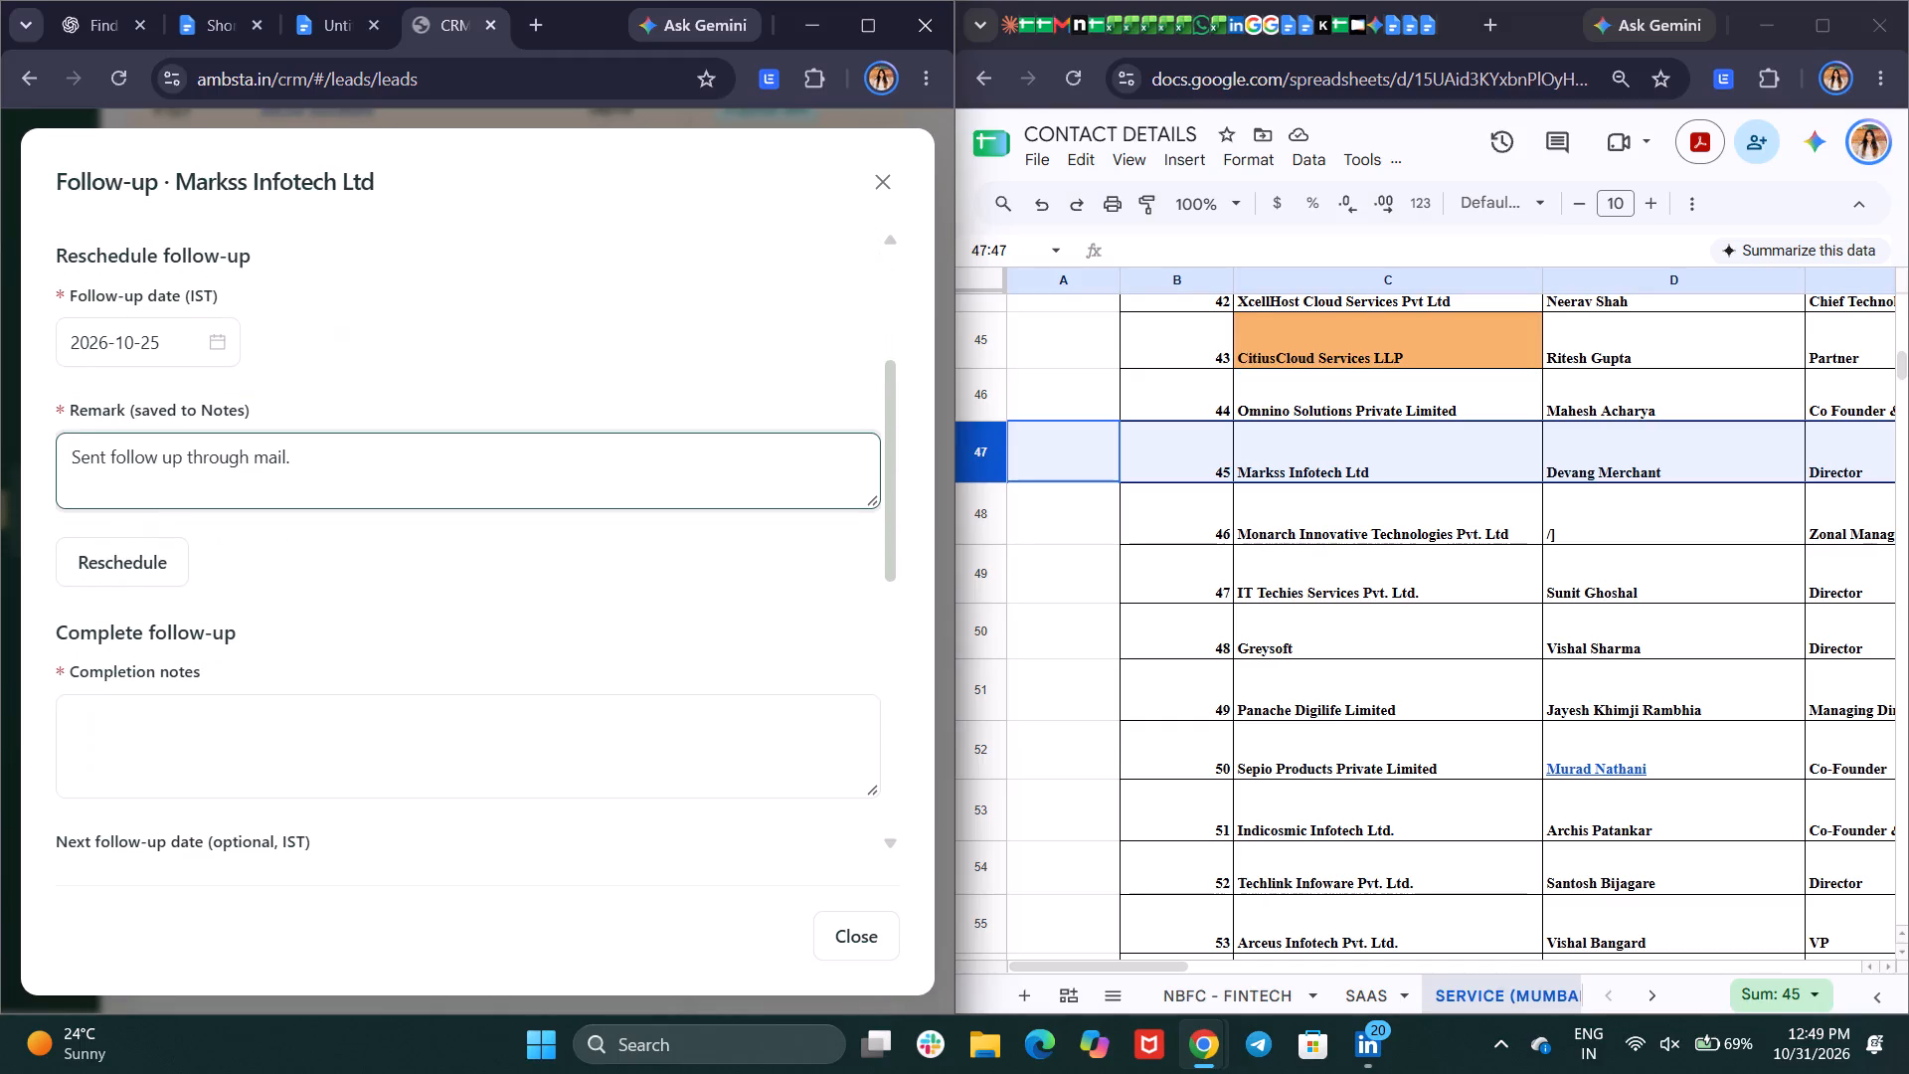
click(187, 756)
key(s)
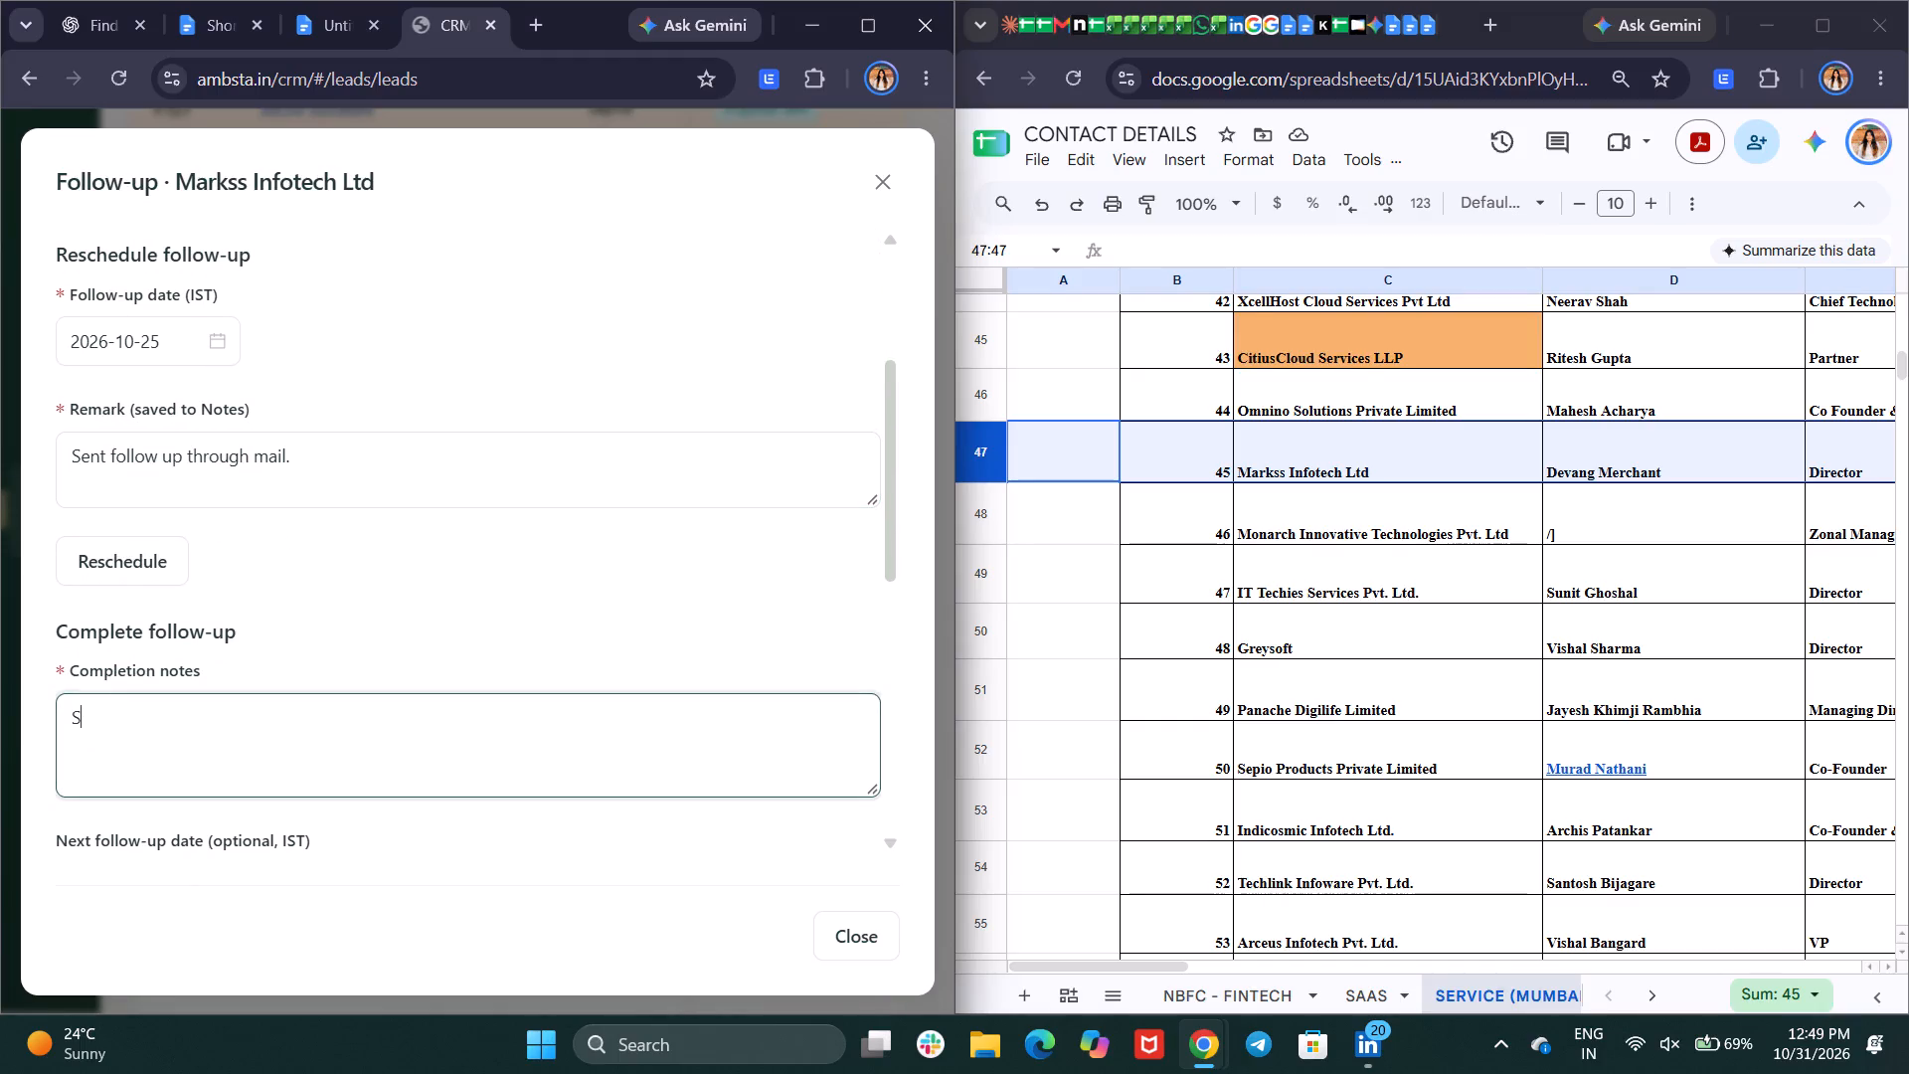
text(ent follow u-)
key(BackSpace)
text(p tho)
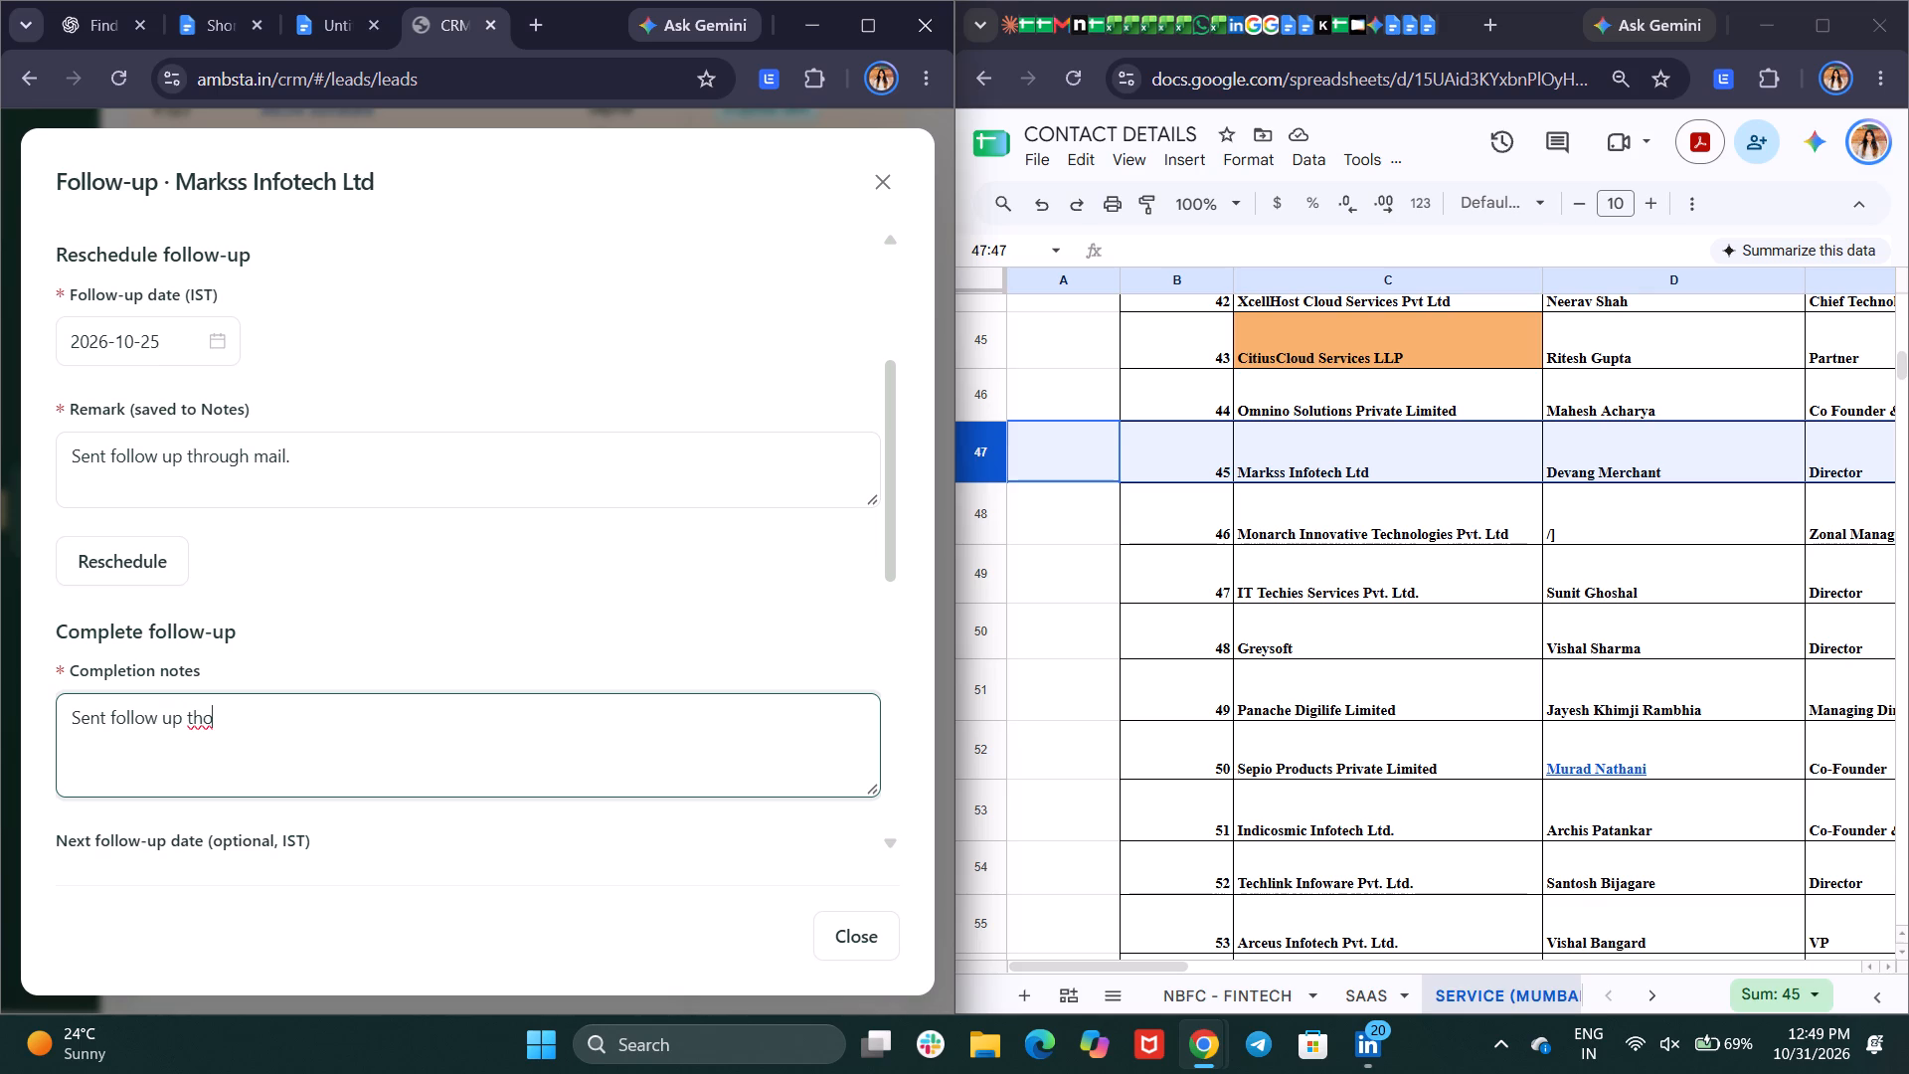
key(BackSpace)
text(rough mail.)
scroll(243, 549, down, 5)
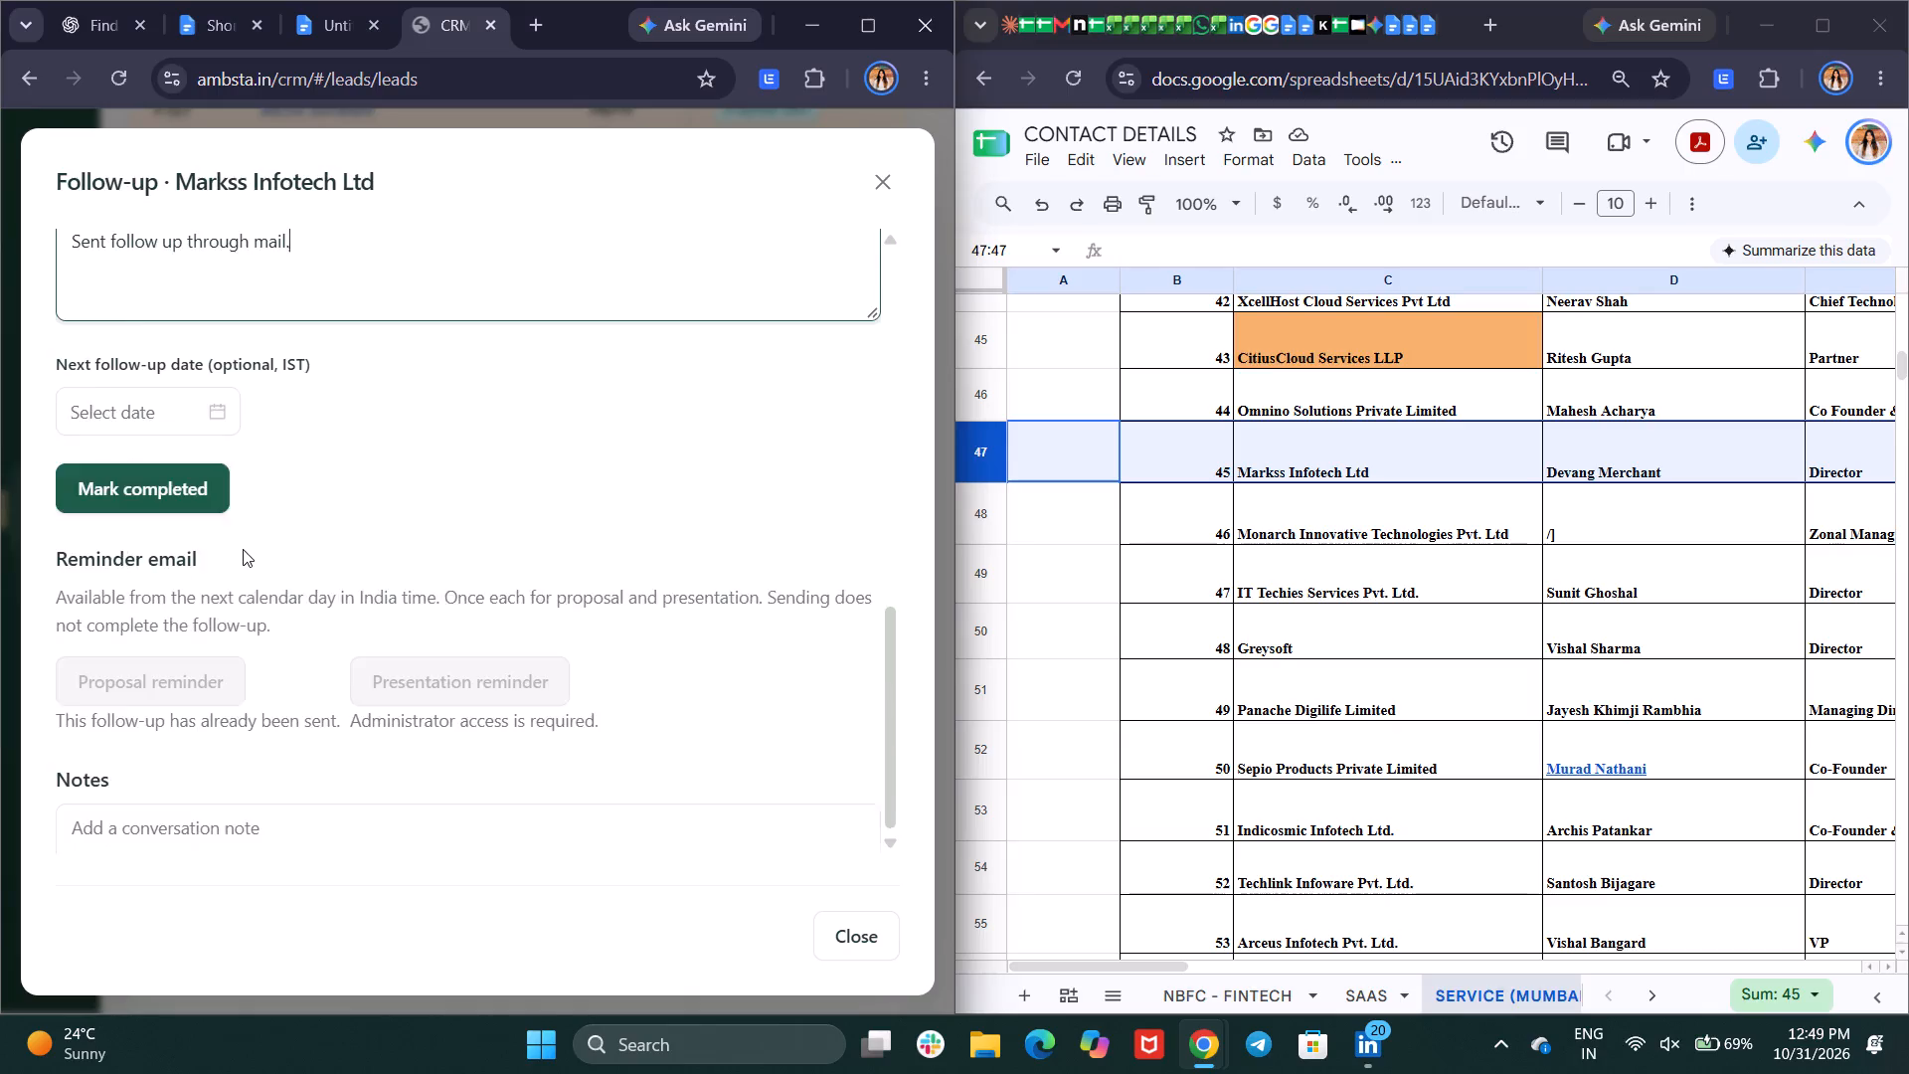
click(145, 263)
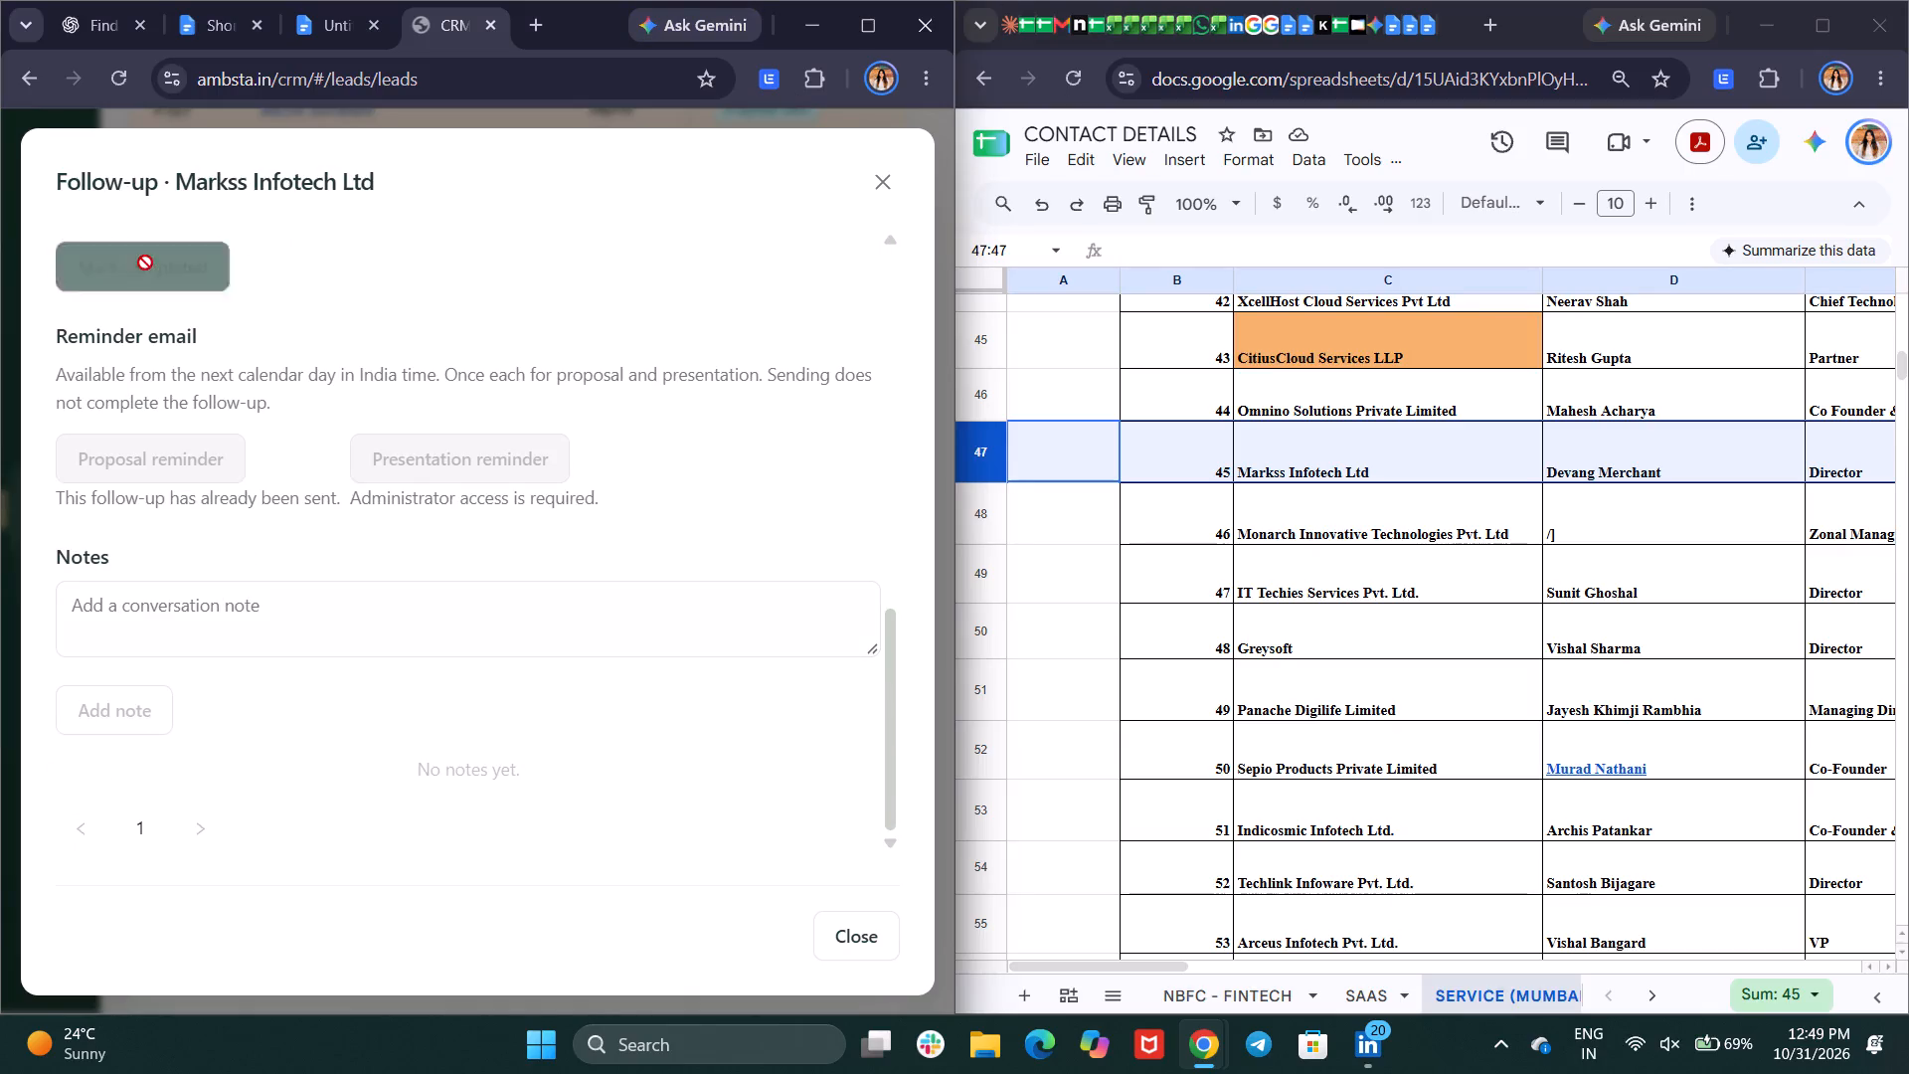
click(892, 178)
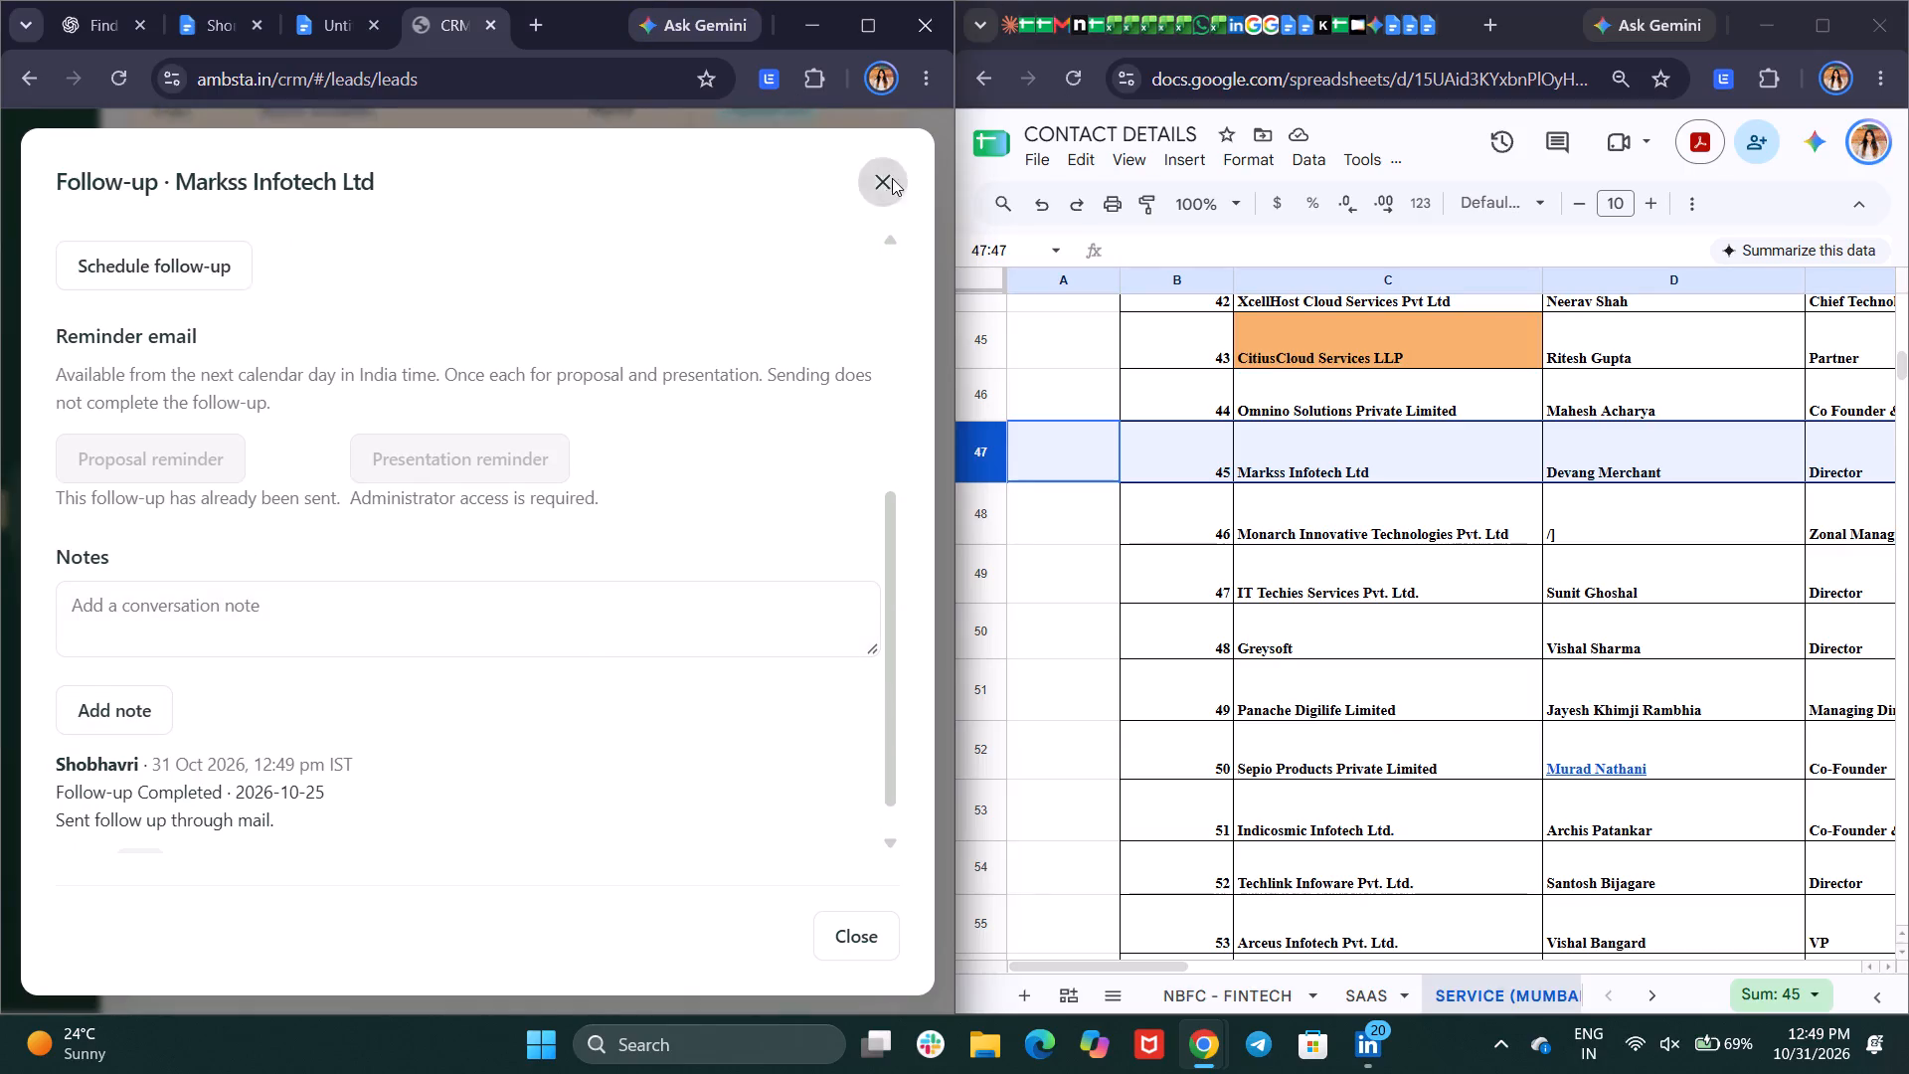
Find AEON Software in the SERVICE (MUMBAI) sheet, select its row 99, and check its contact details and follow-up notes.
scroll(379, 548, up, 3)
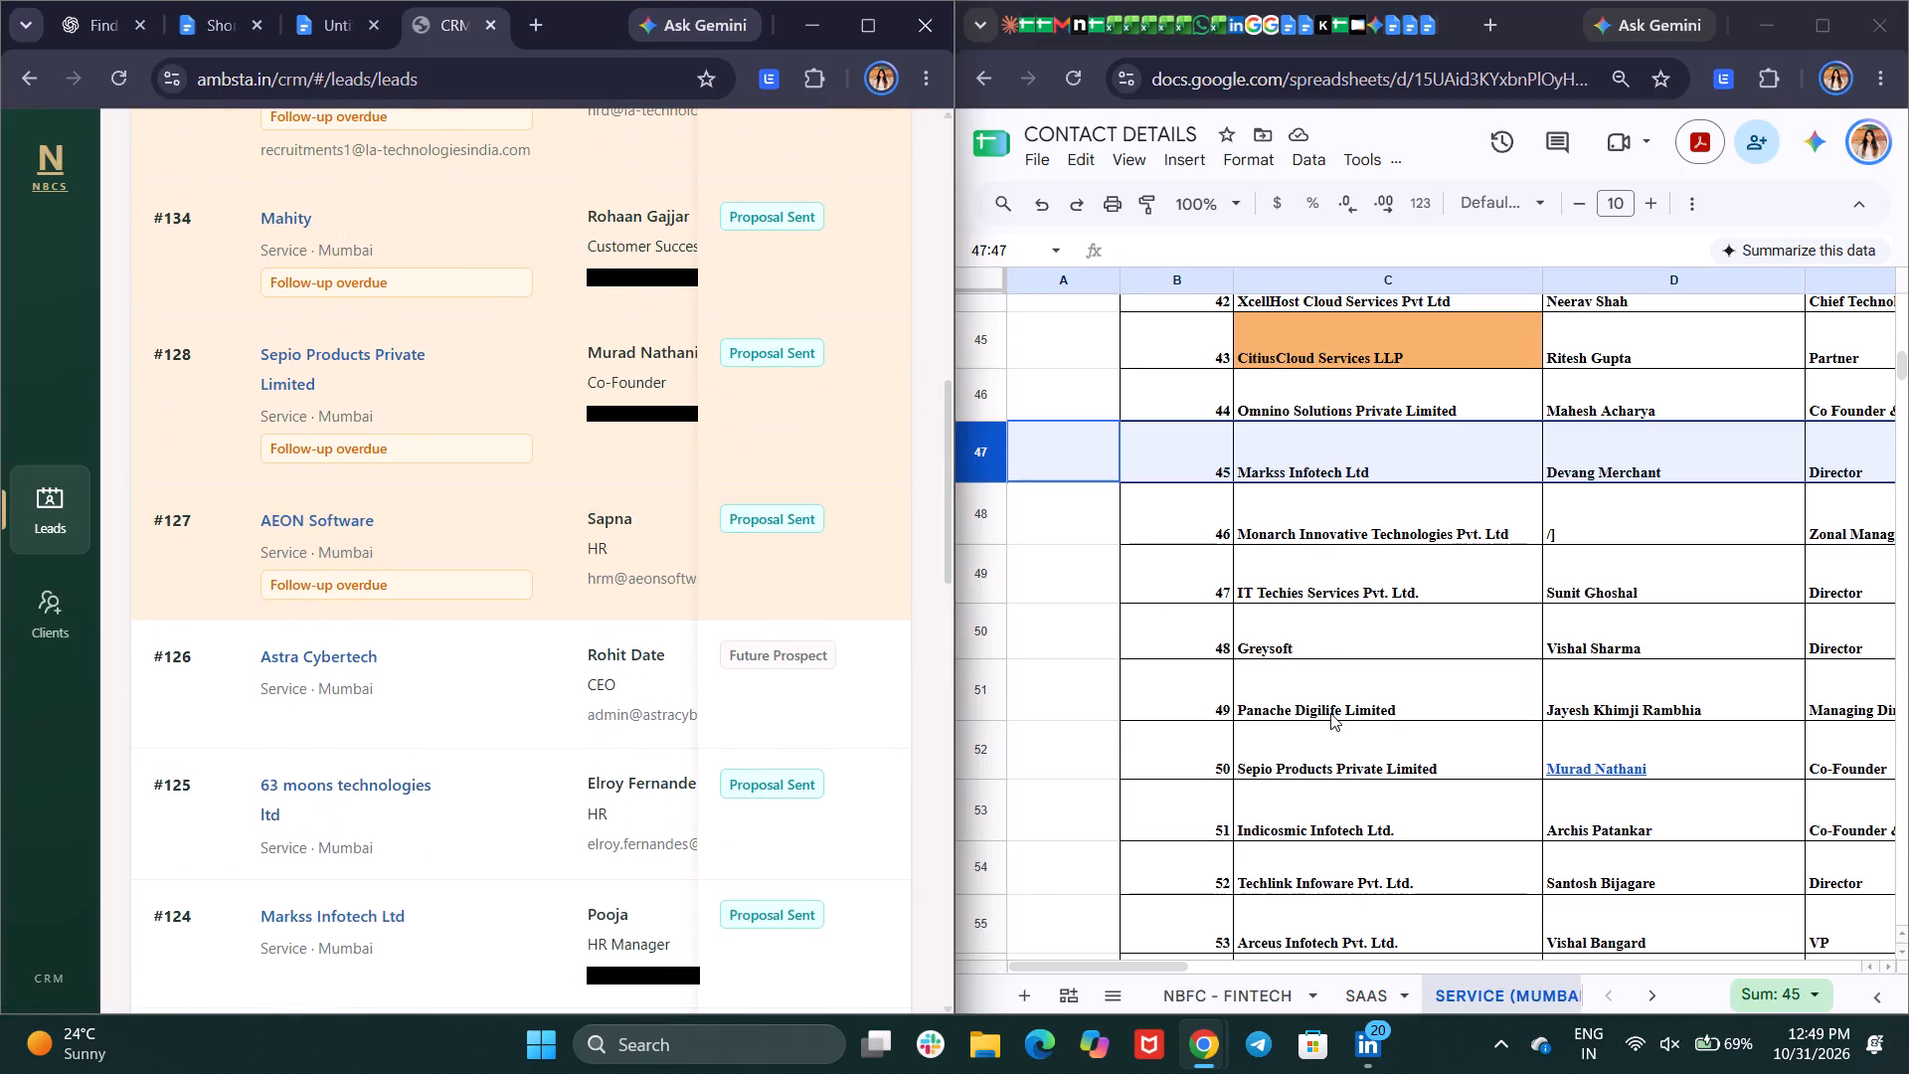
scroll(1330, 713, down, 4)
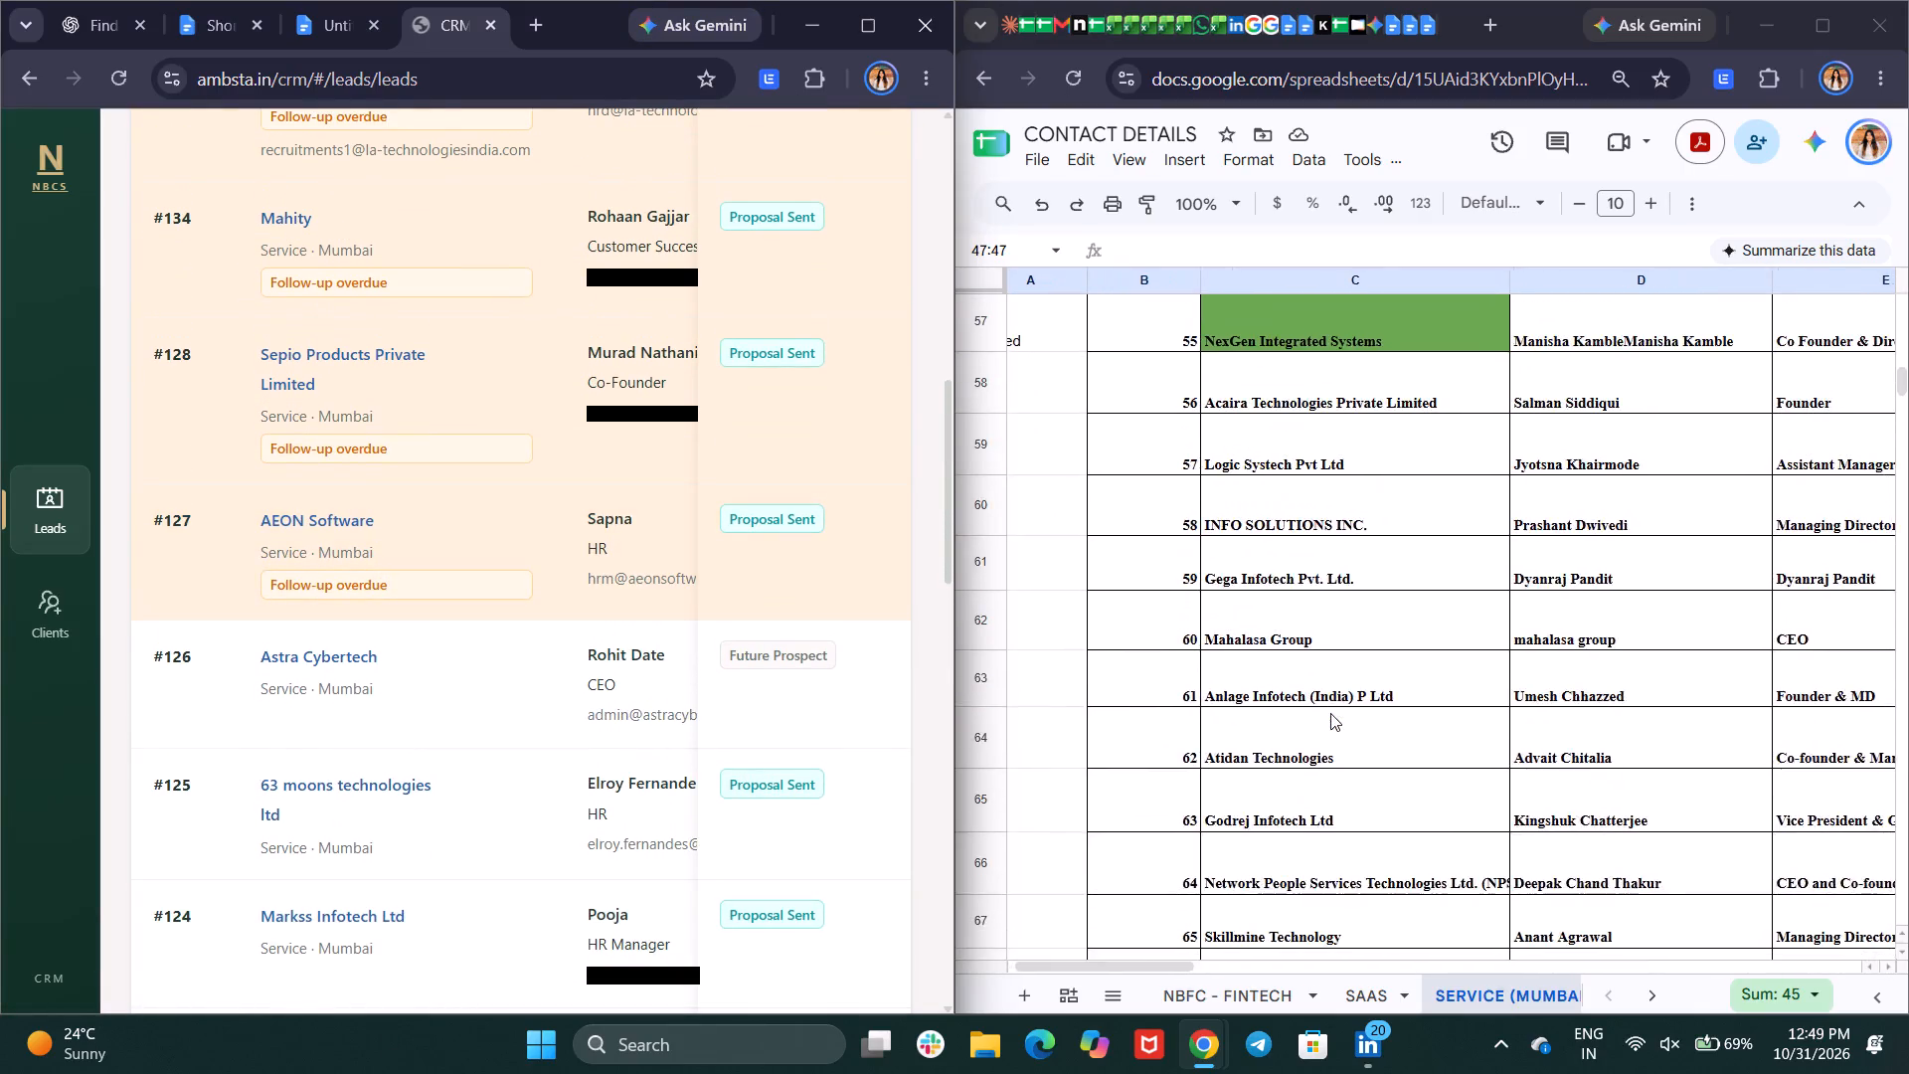
scroll(1330, 713, down, 8)
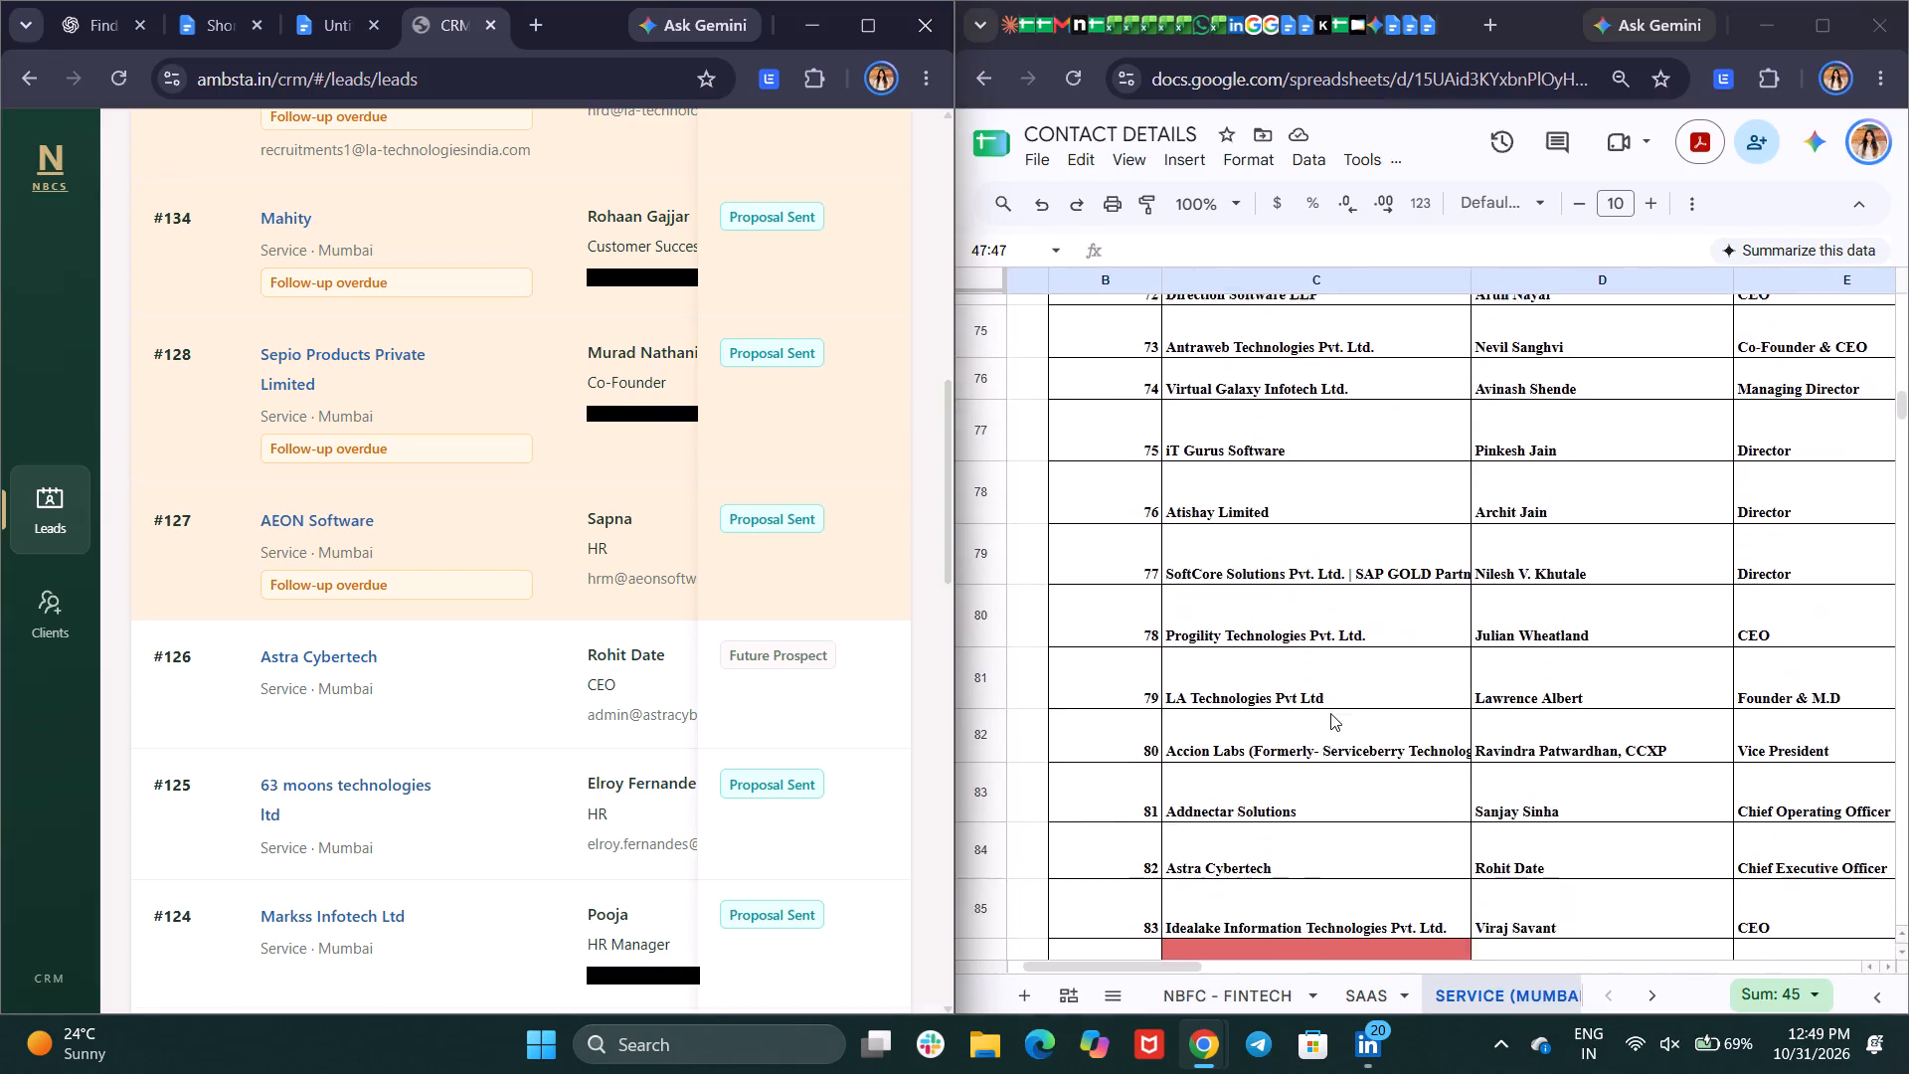
scroll(1330, 713, down, 7)
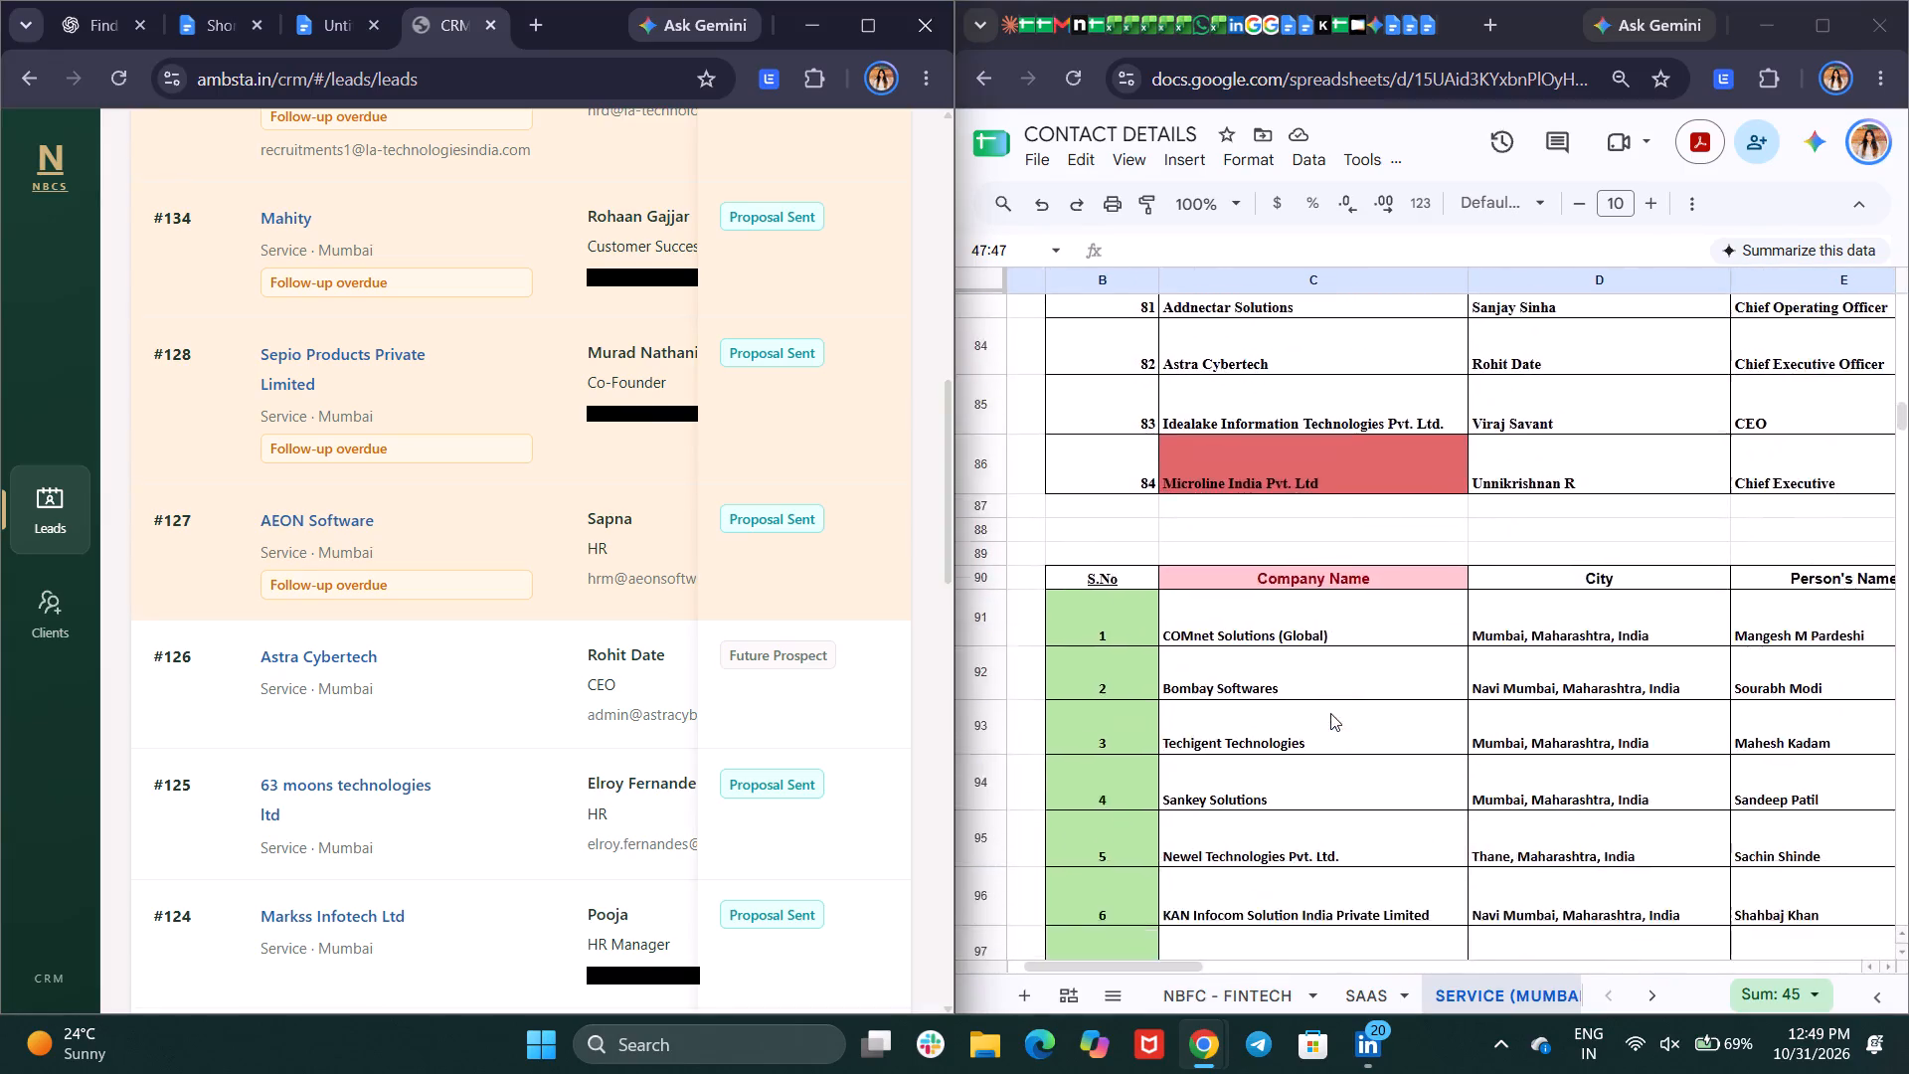
scroll(1330, 713, down, 3)
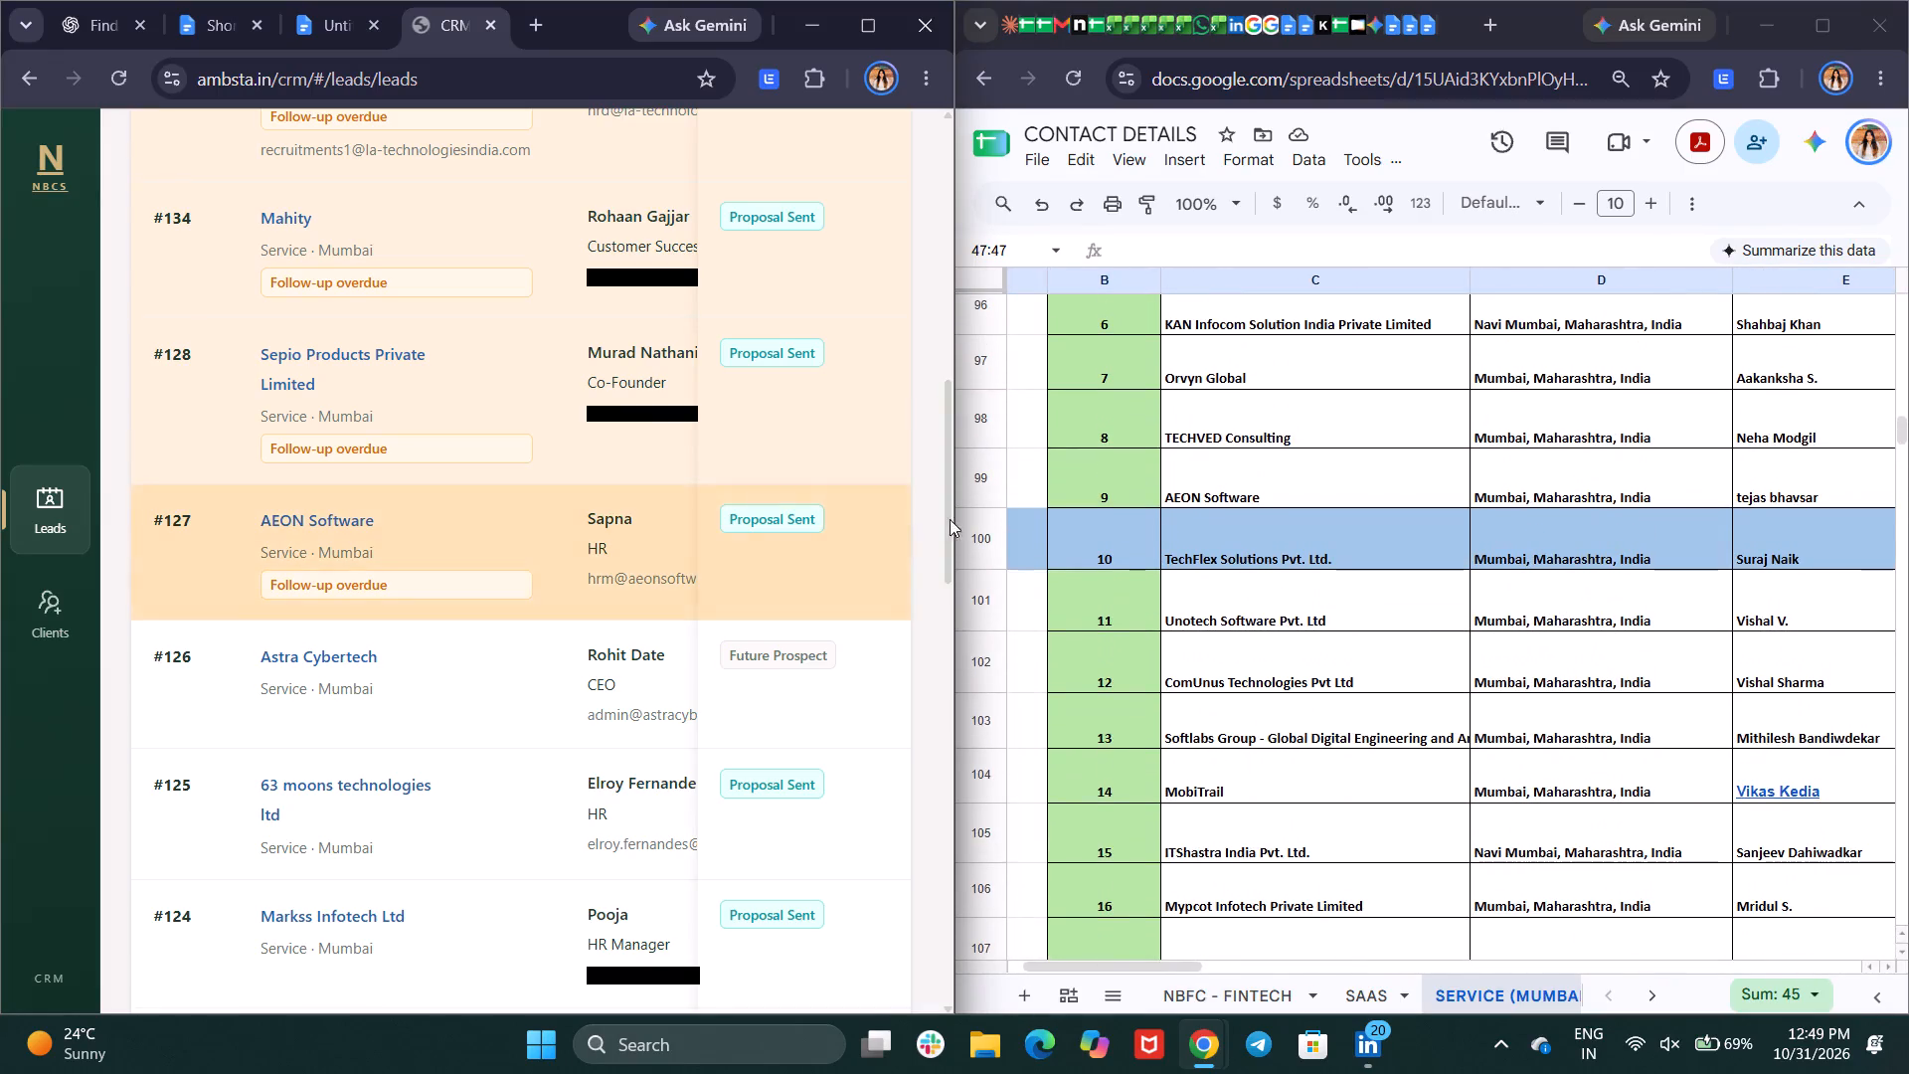
click(965, 498)
scroll(1265, 509, left, 4)
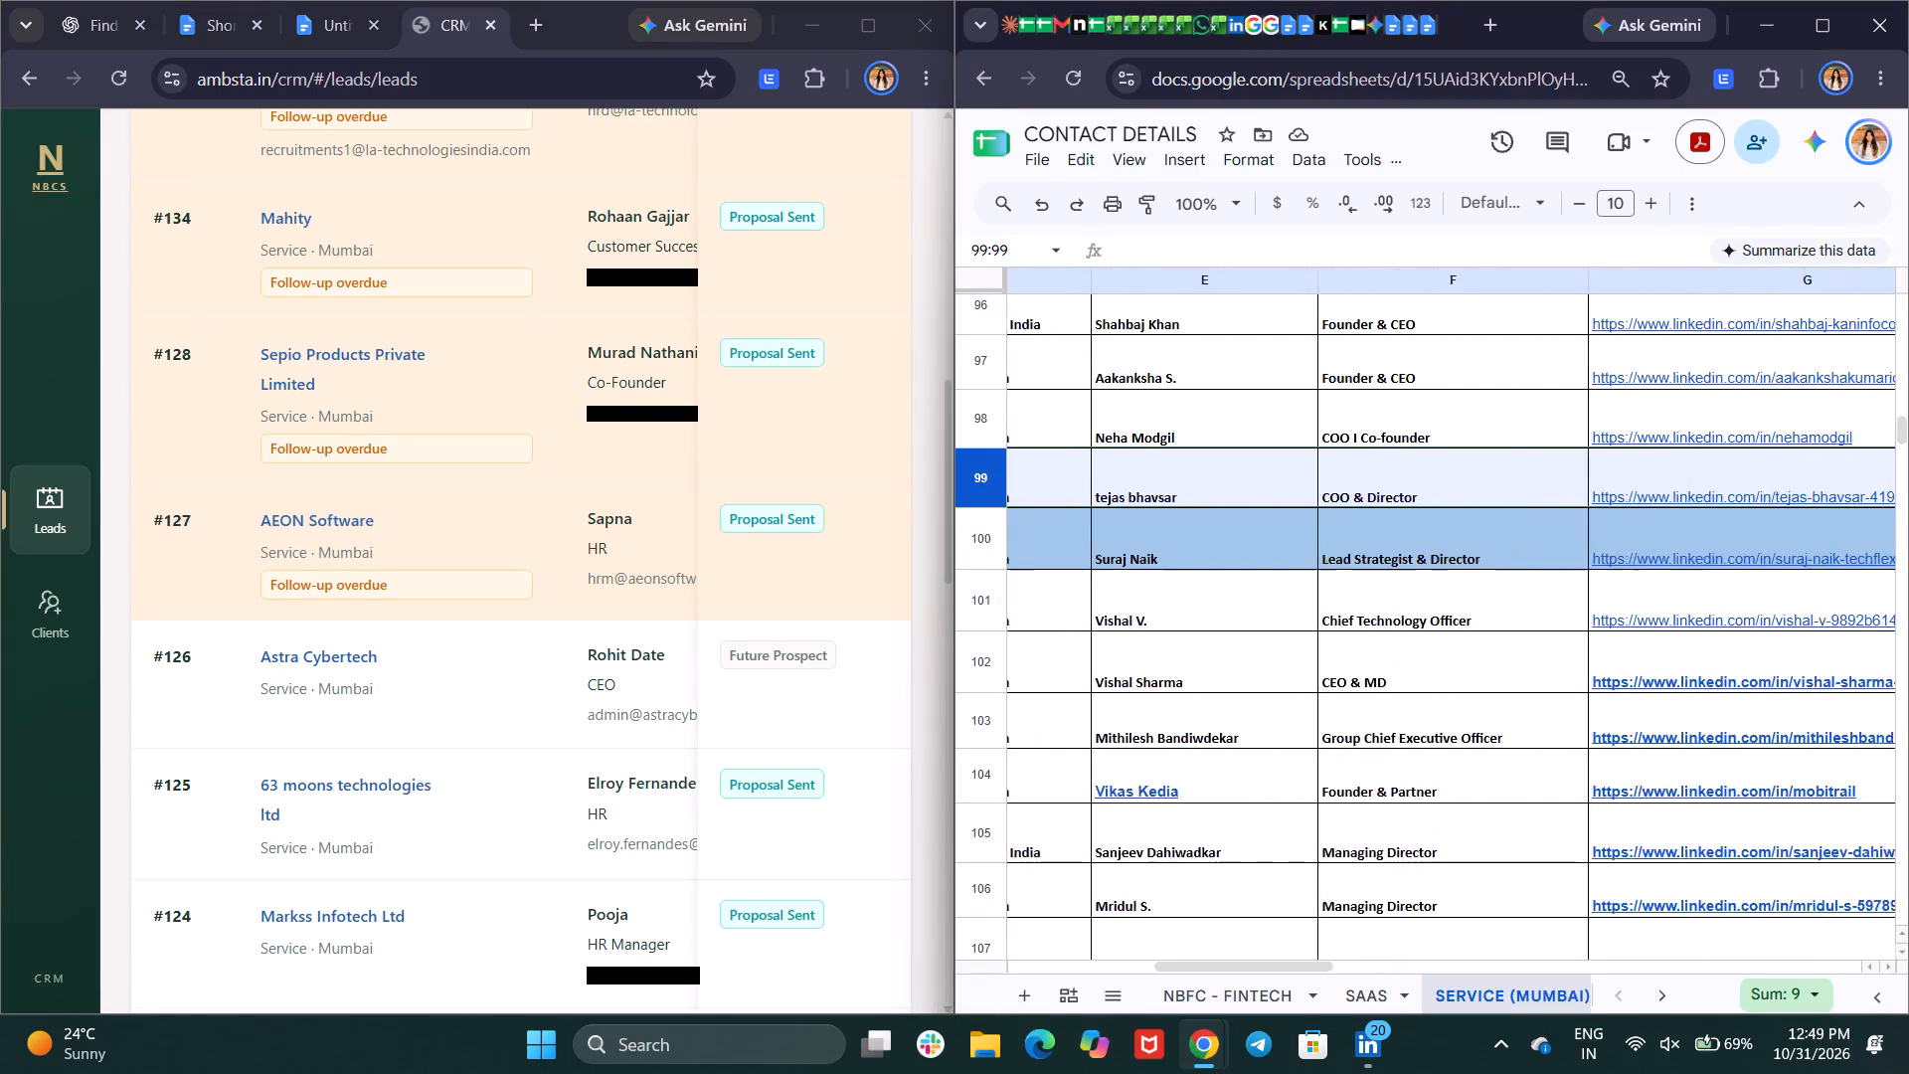
scroll(1265, 509, left, 7)
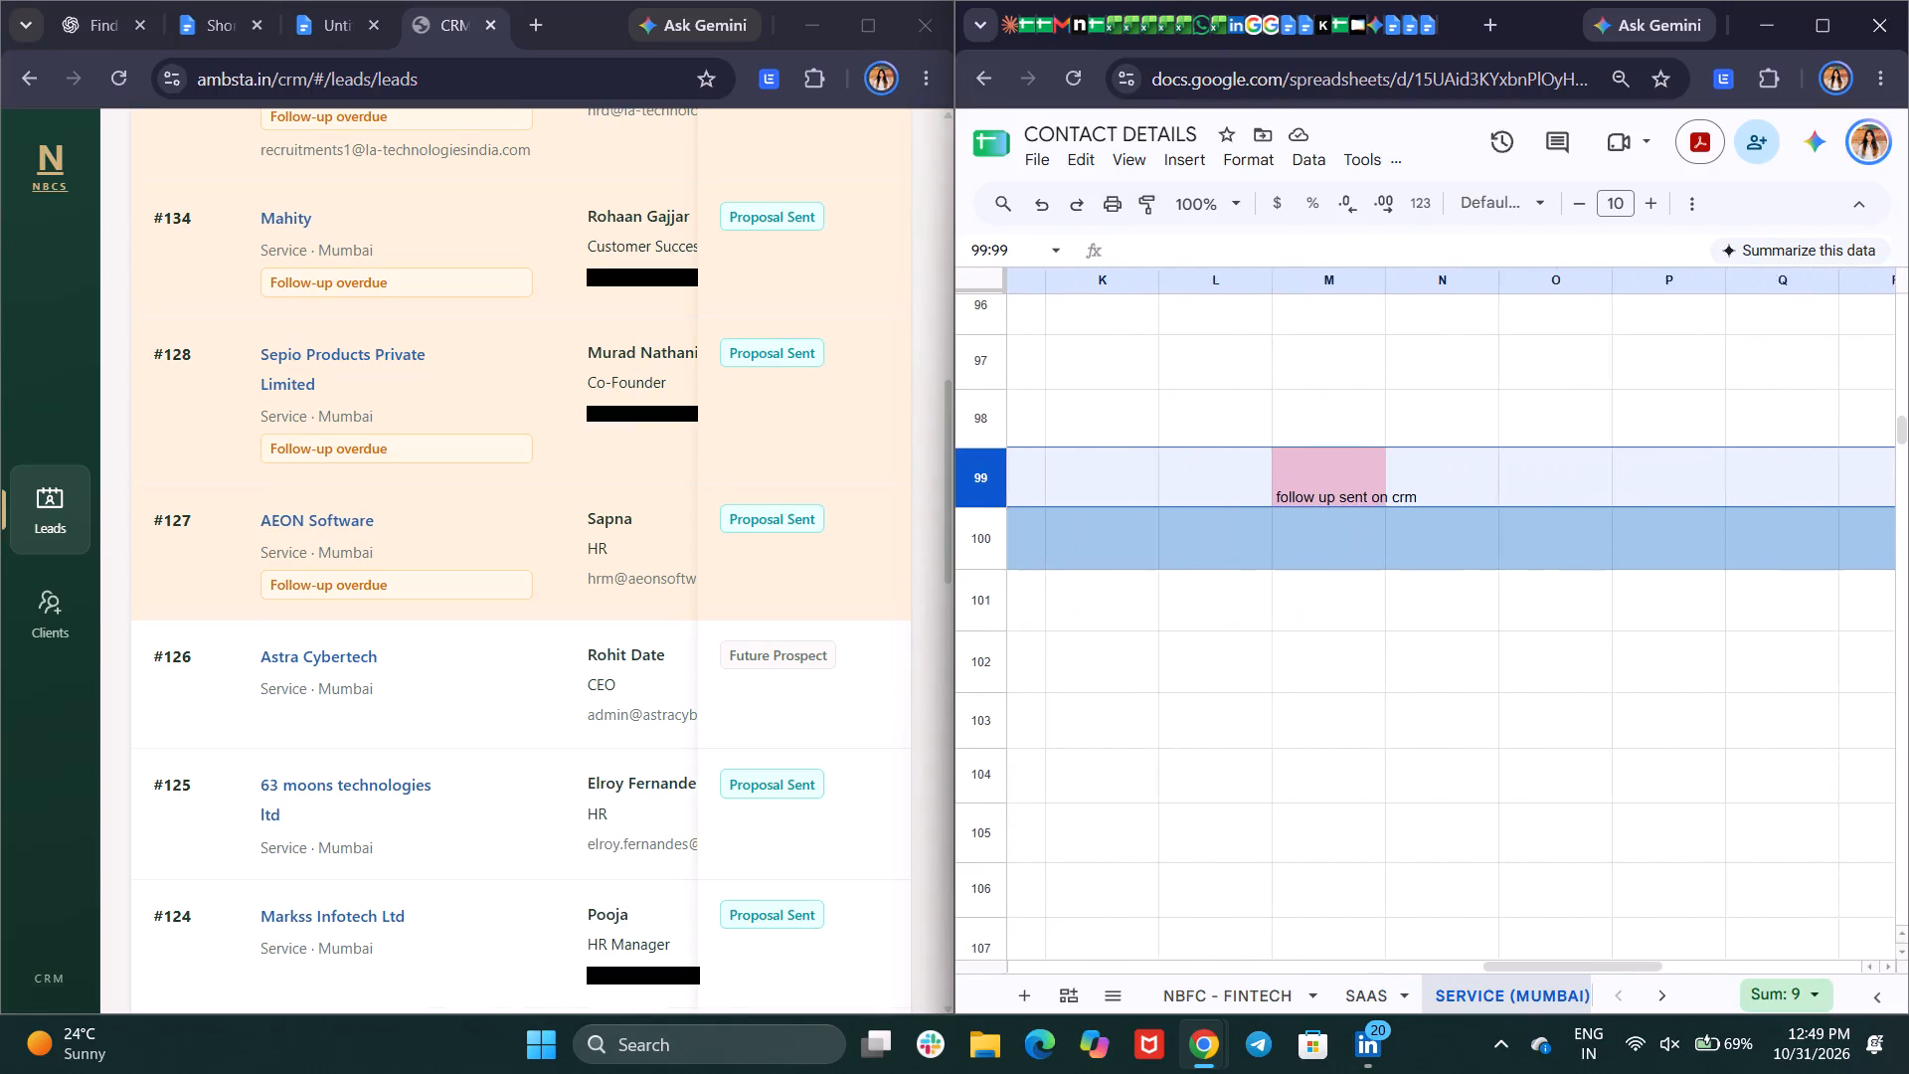
scroll(1265, 509, left, 1)
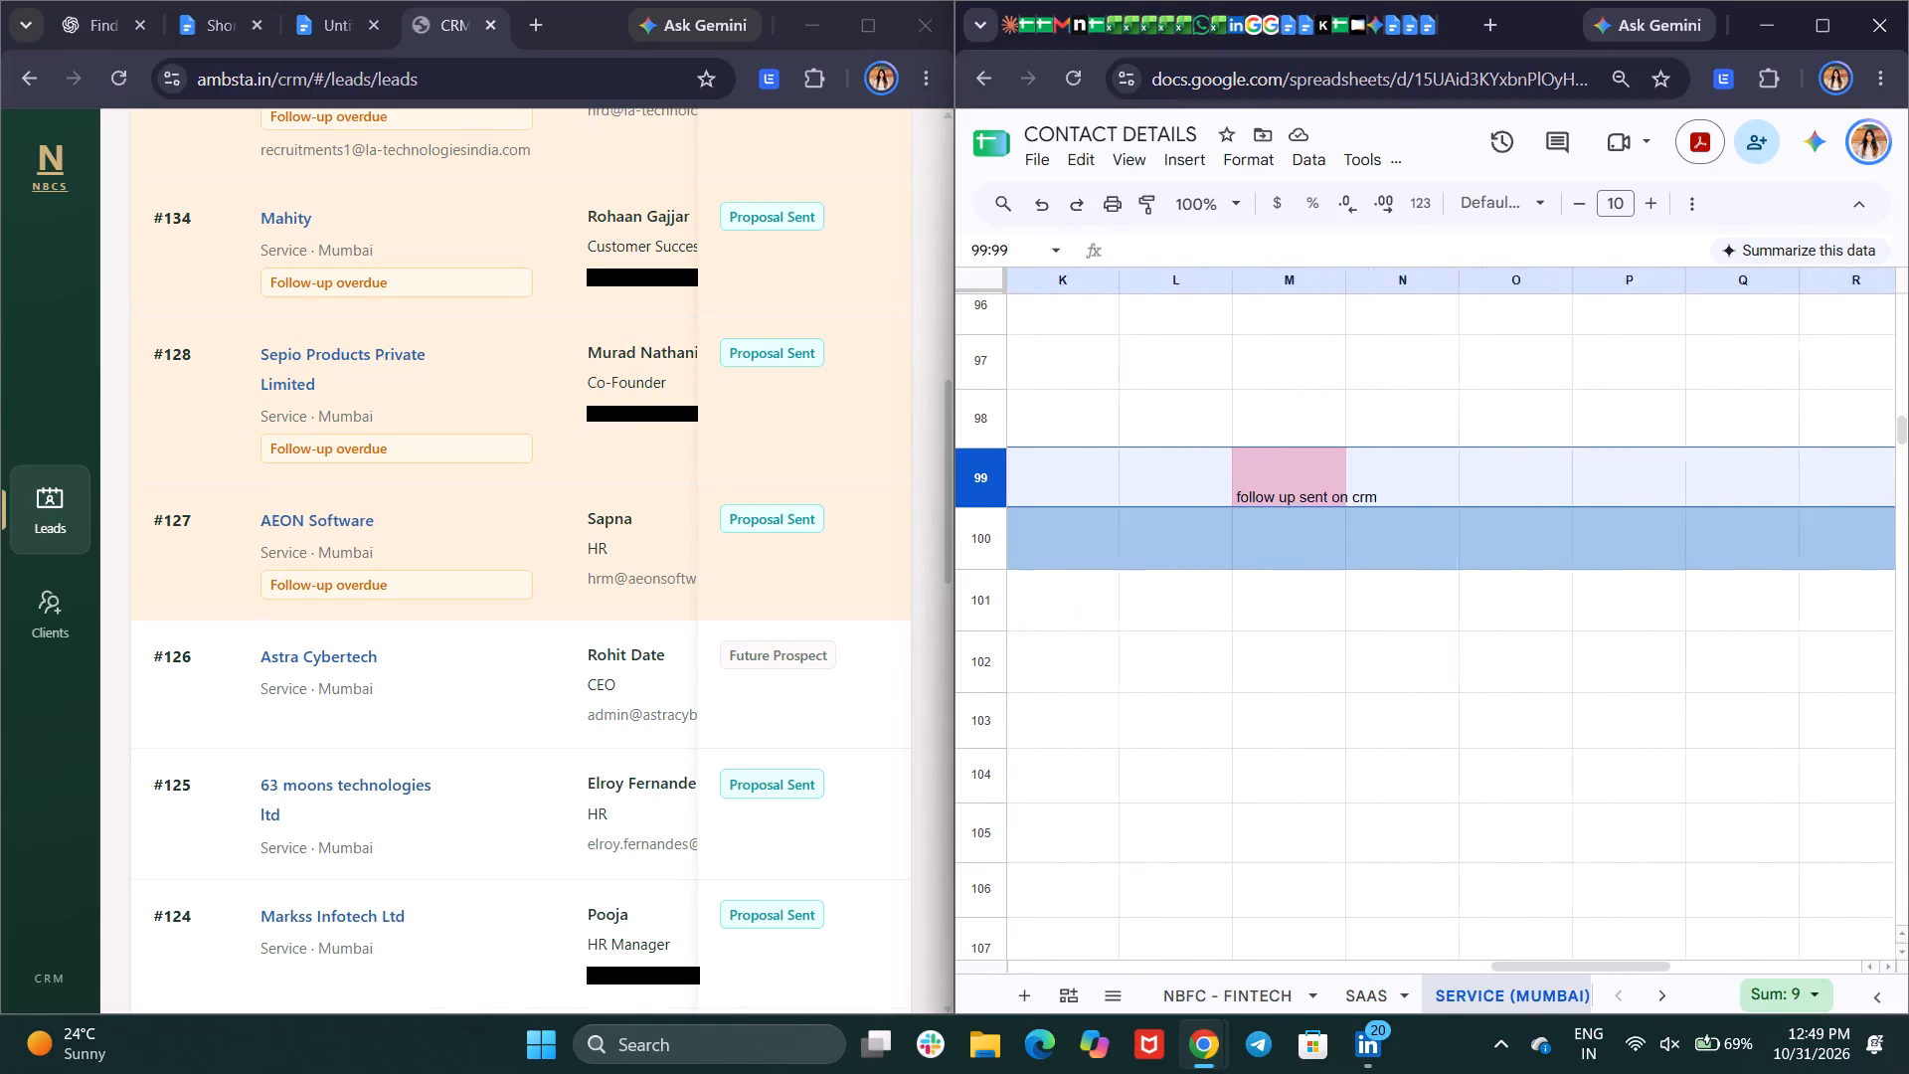
scroll(1265, 509, left, 1)
scroll(1265, 509, right, 11)
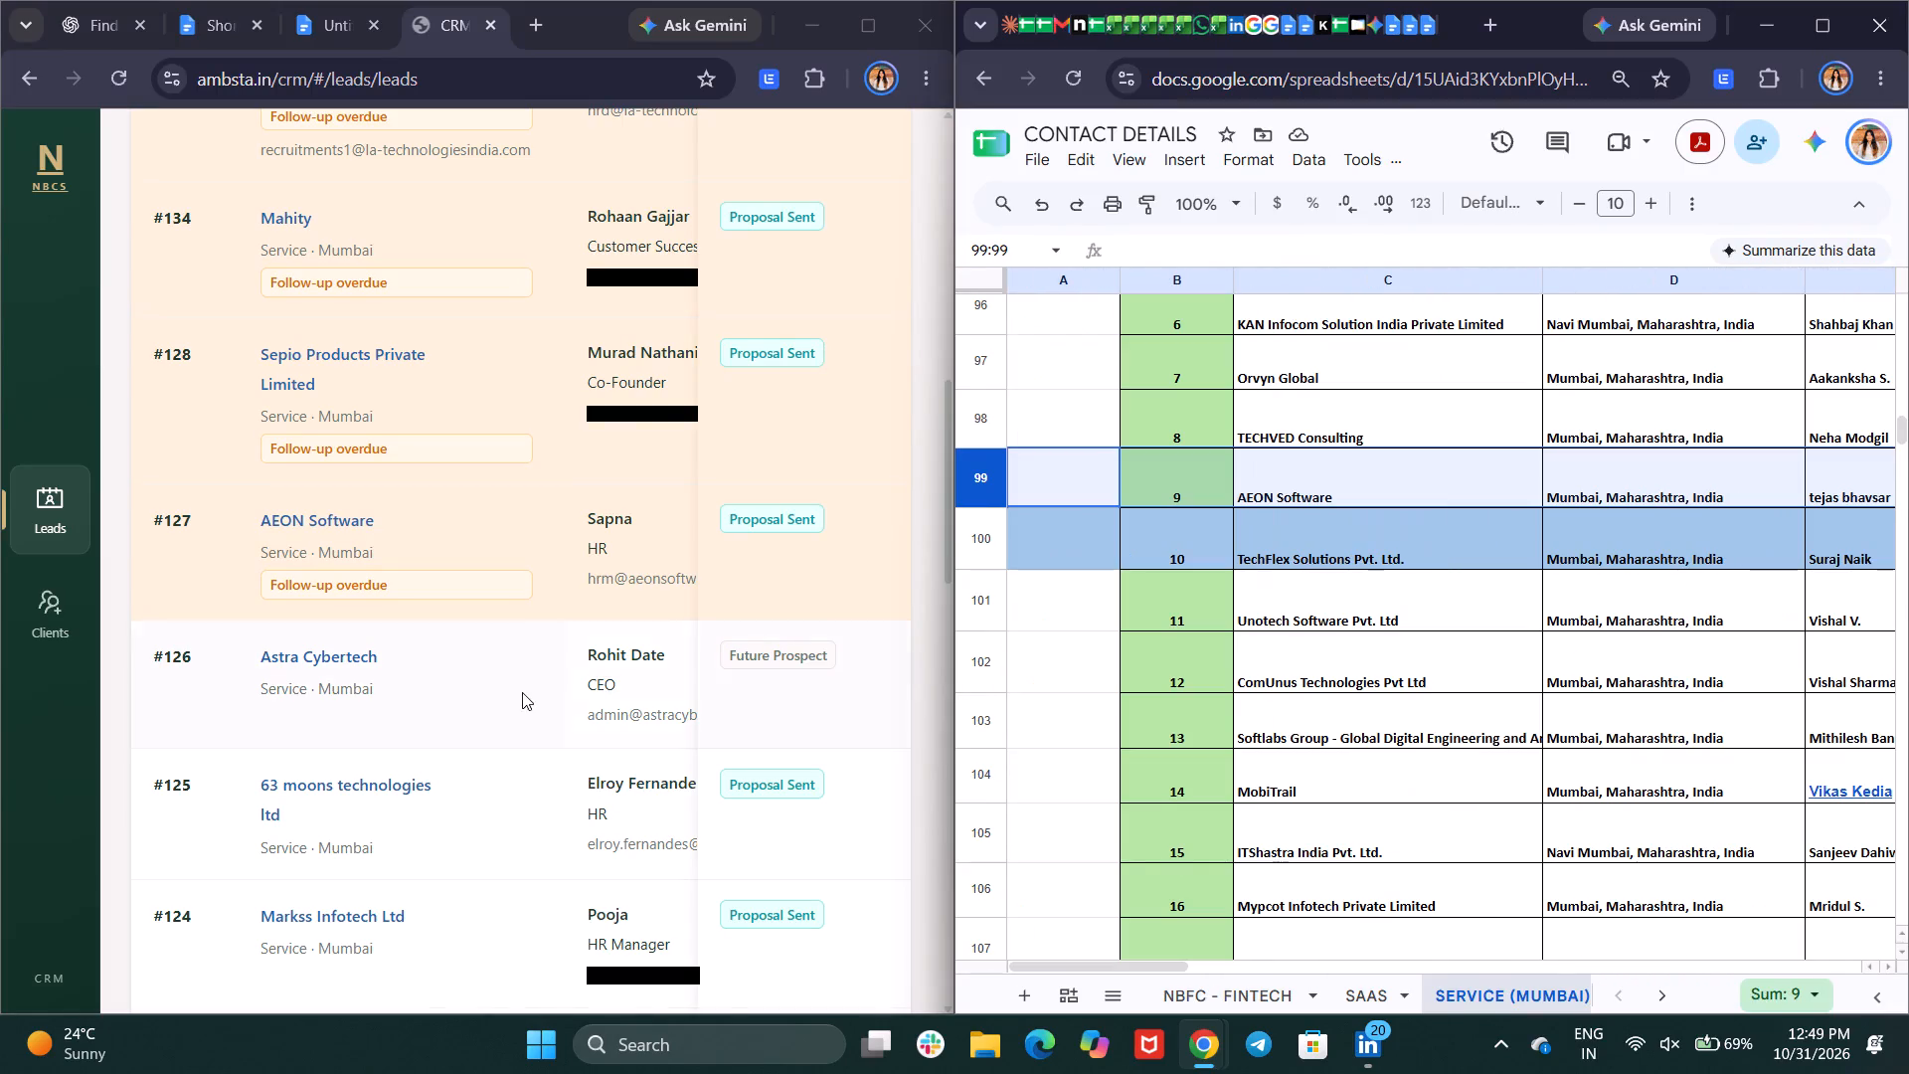
Send the proposal follow-up email for lead #127, AEON Software, review its message, and close the dialog.
click(529, 516)
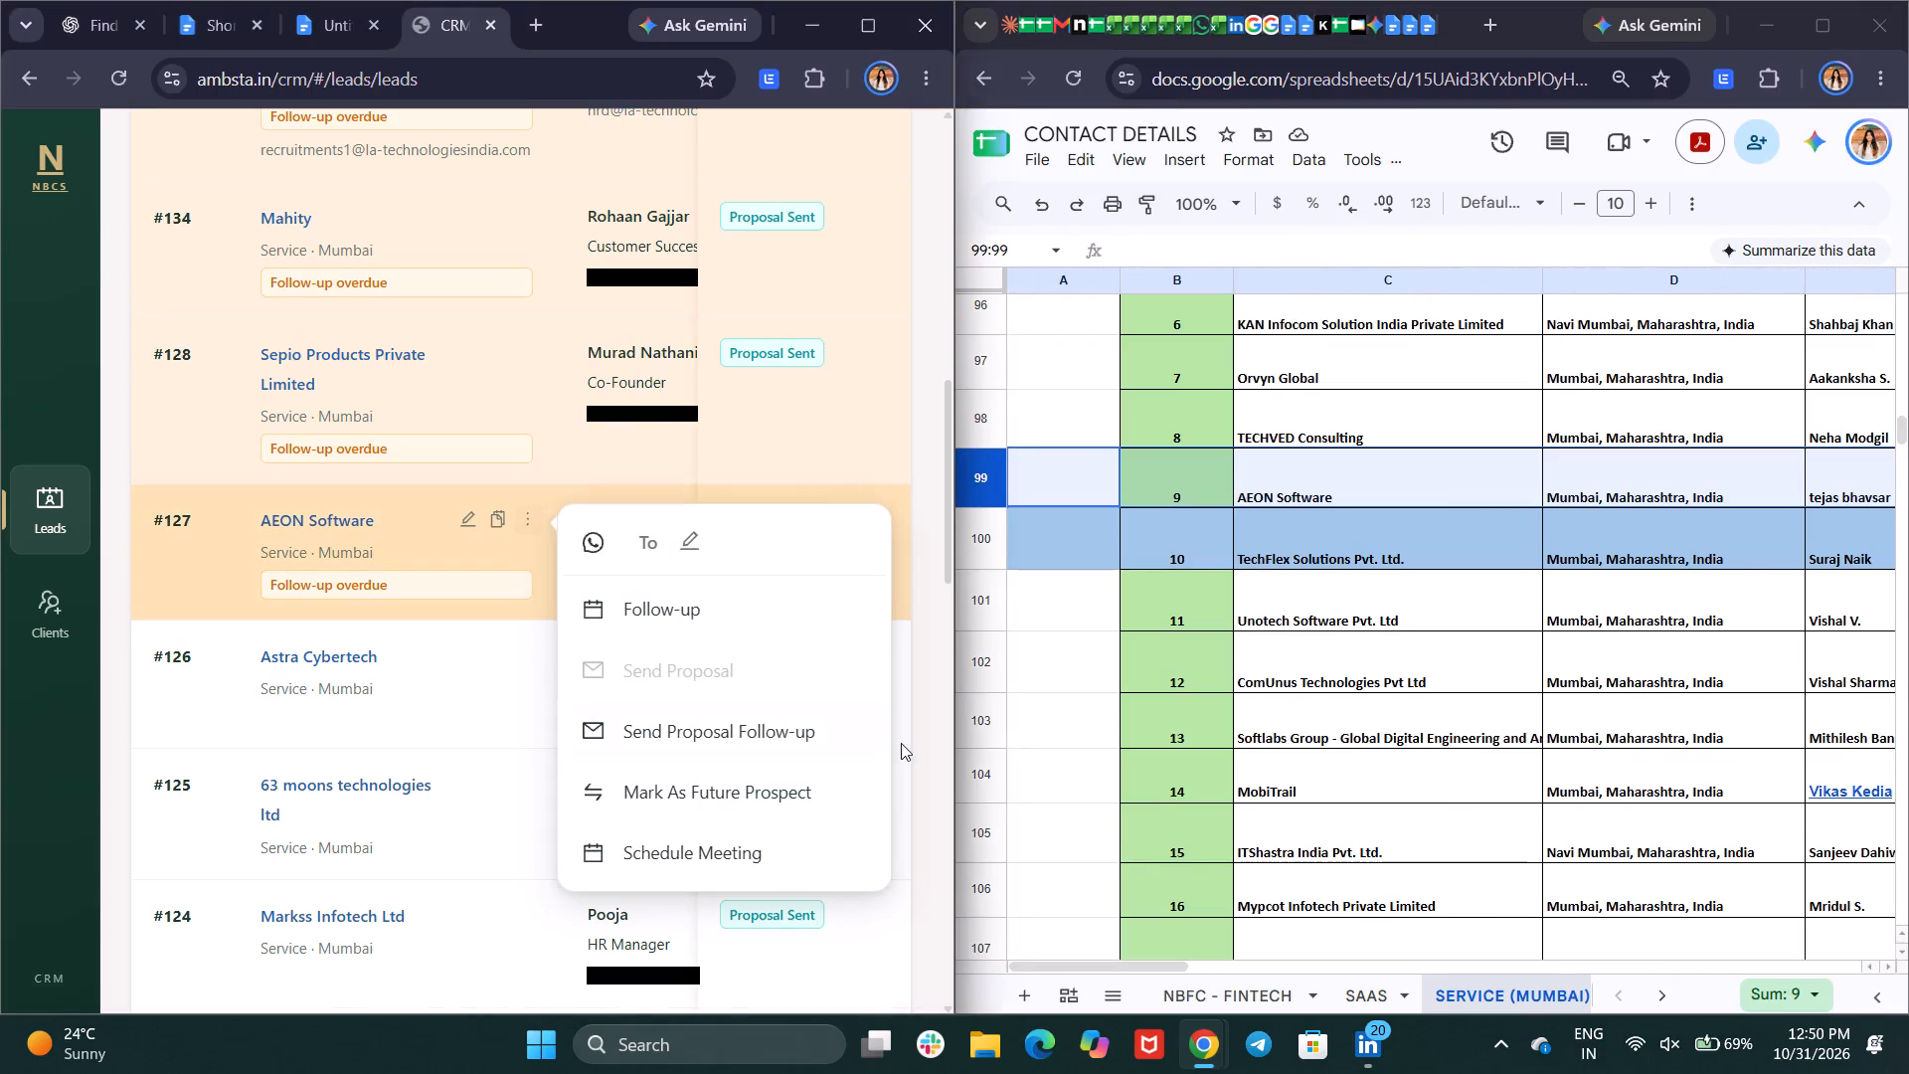
click(739, 752)
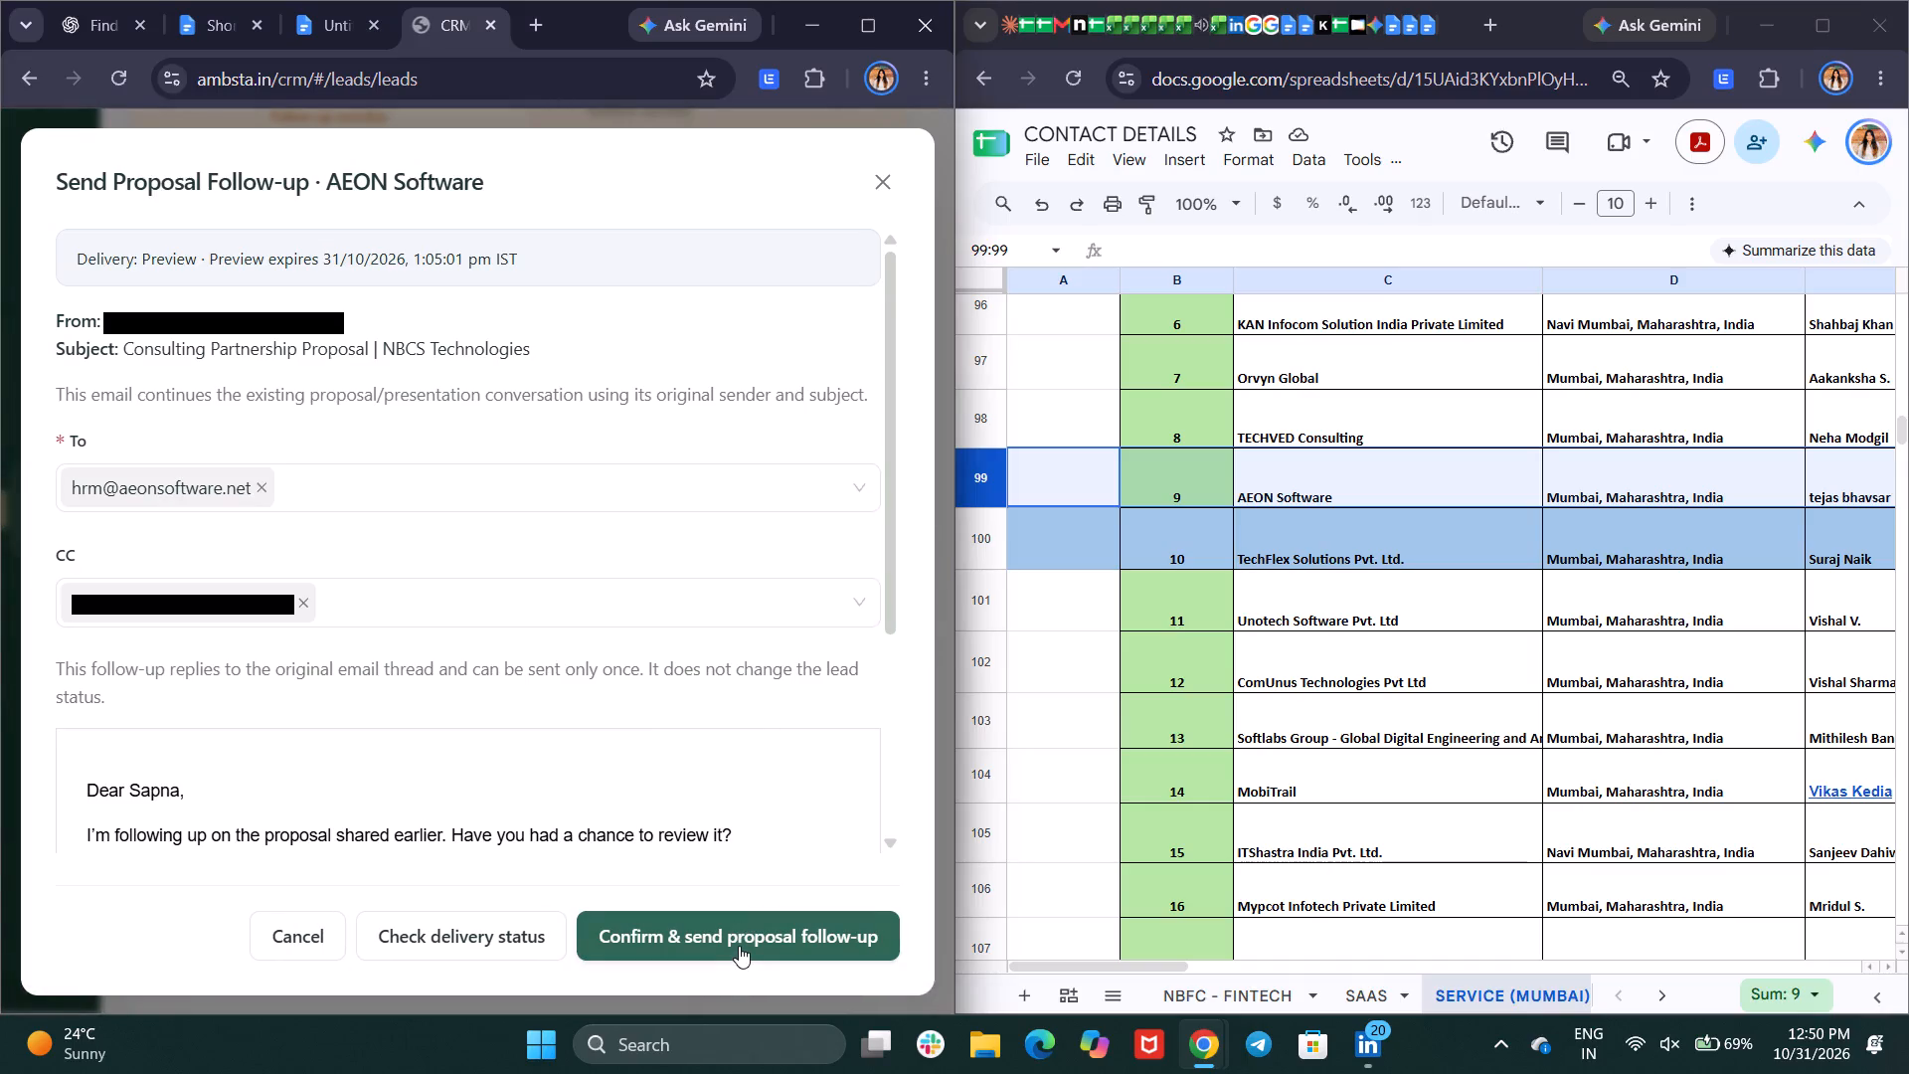
click(739, 946)
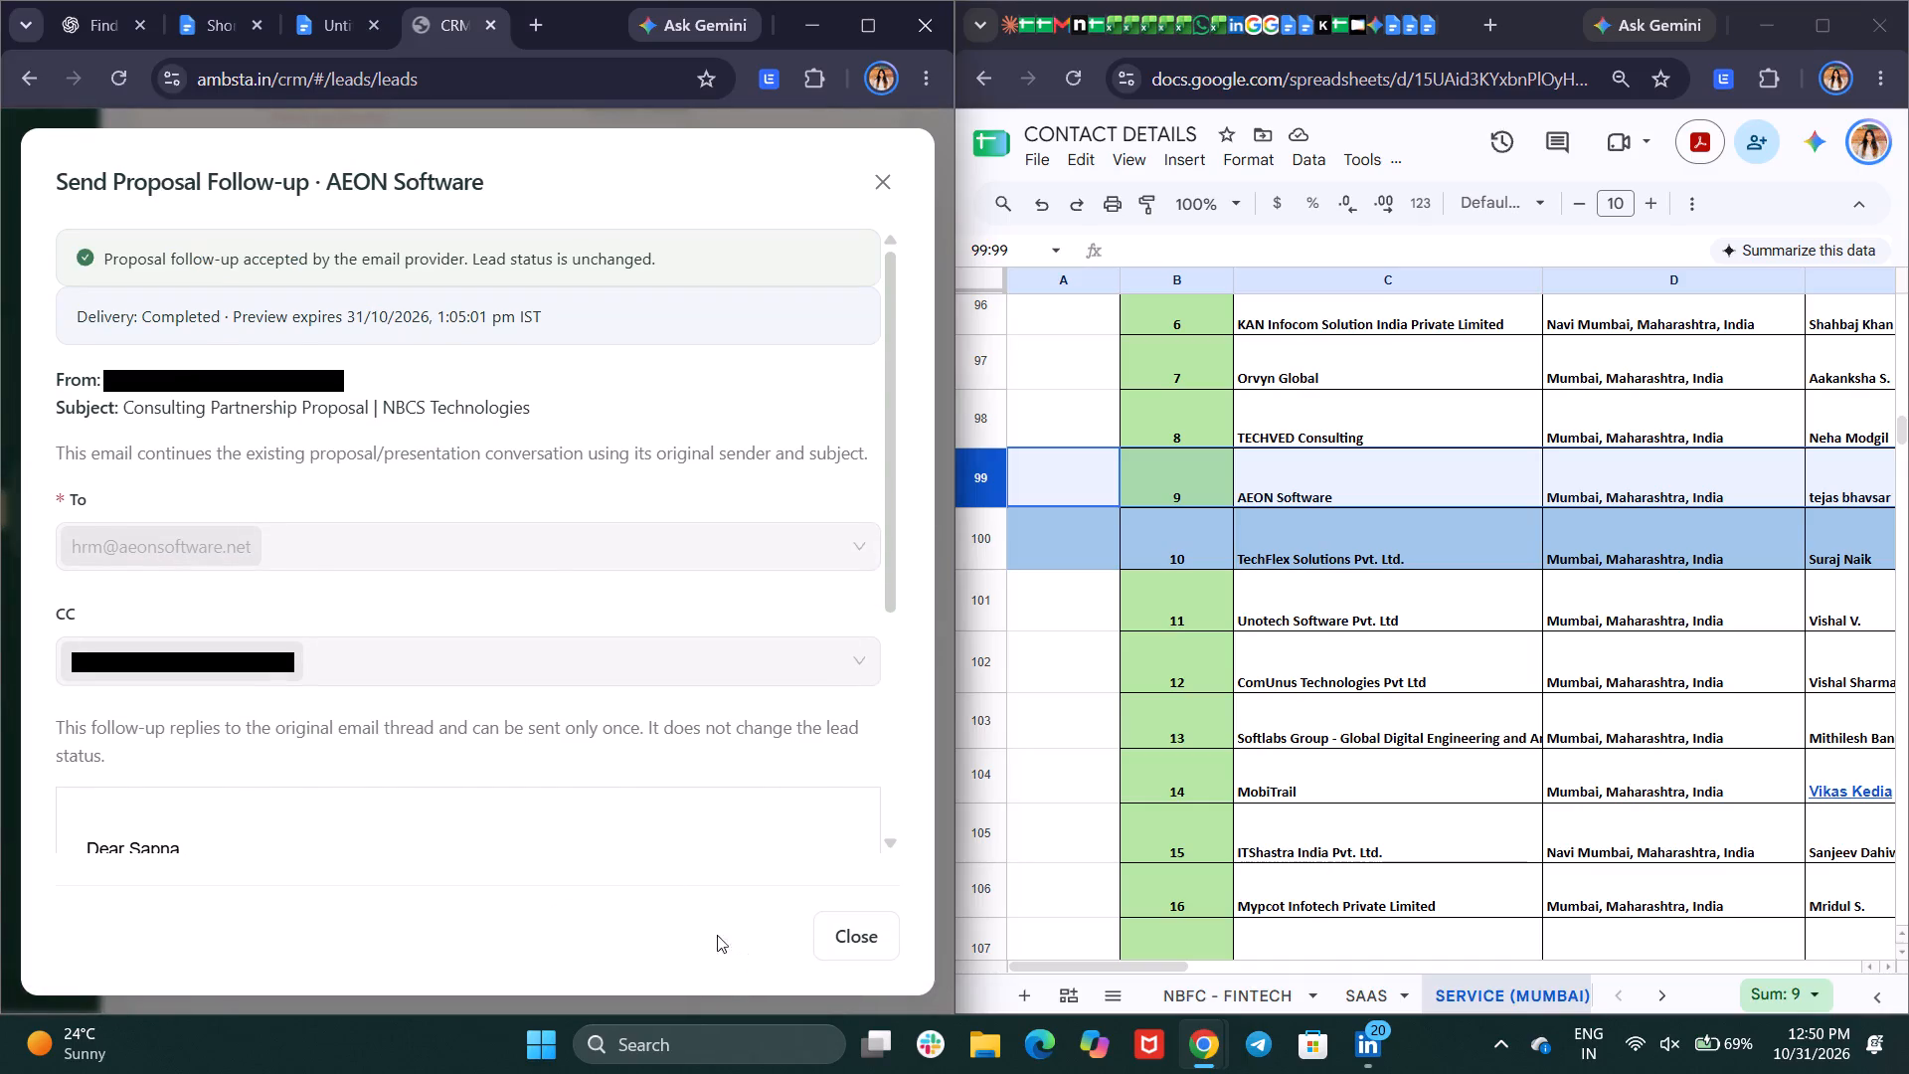
scroll(642, 544, down, 2)
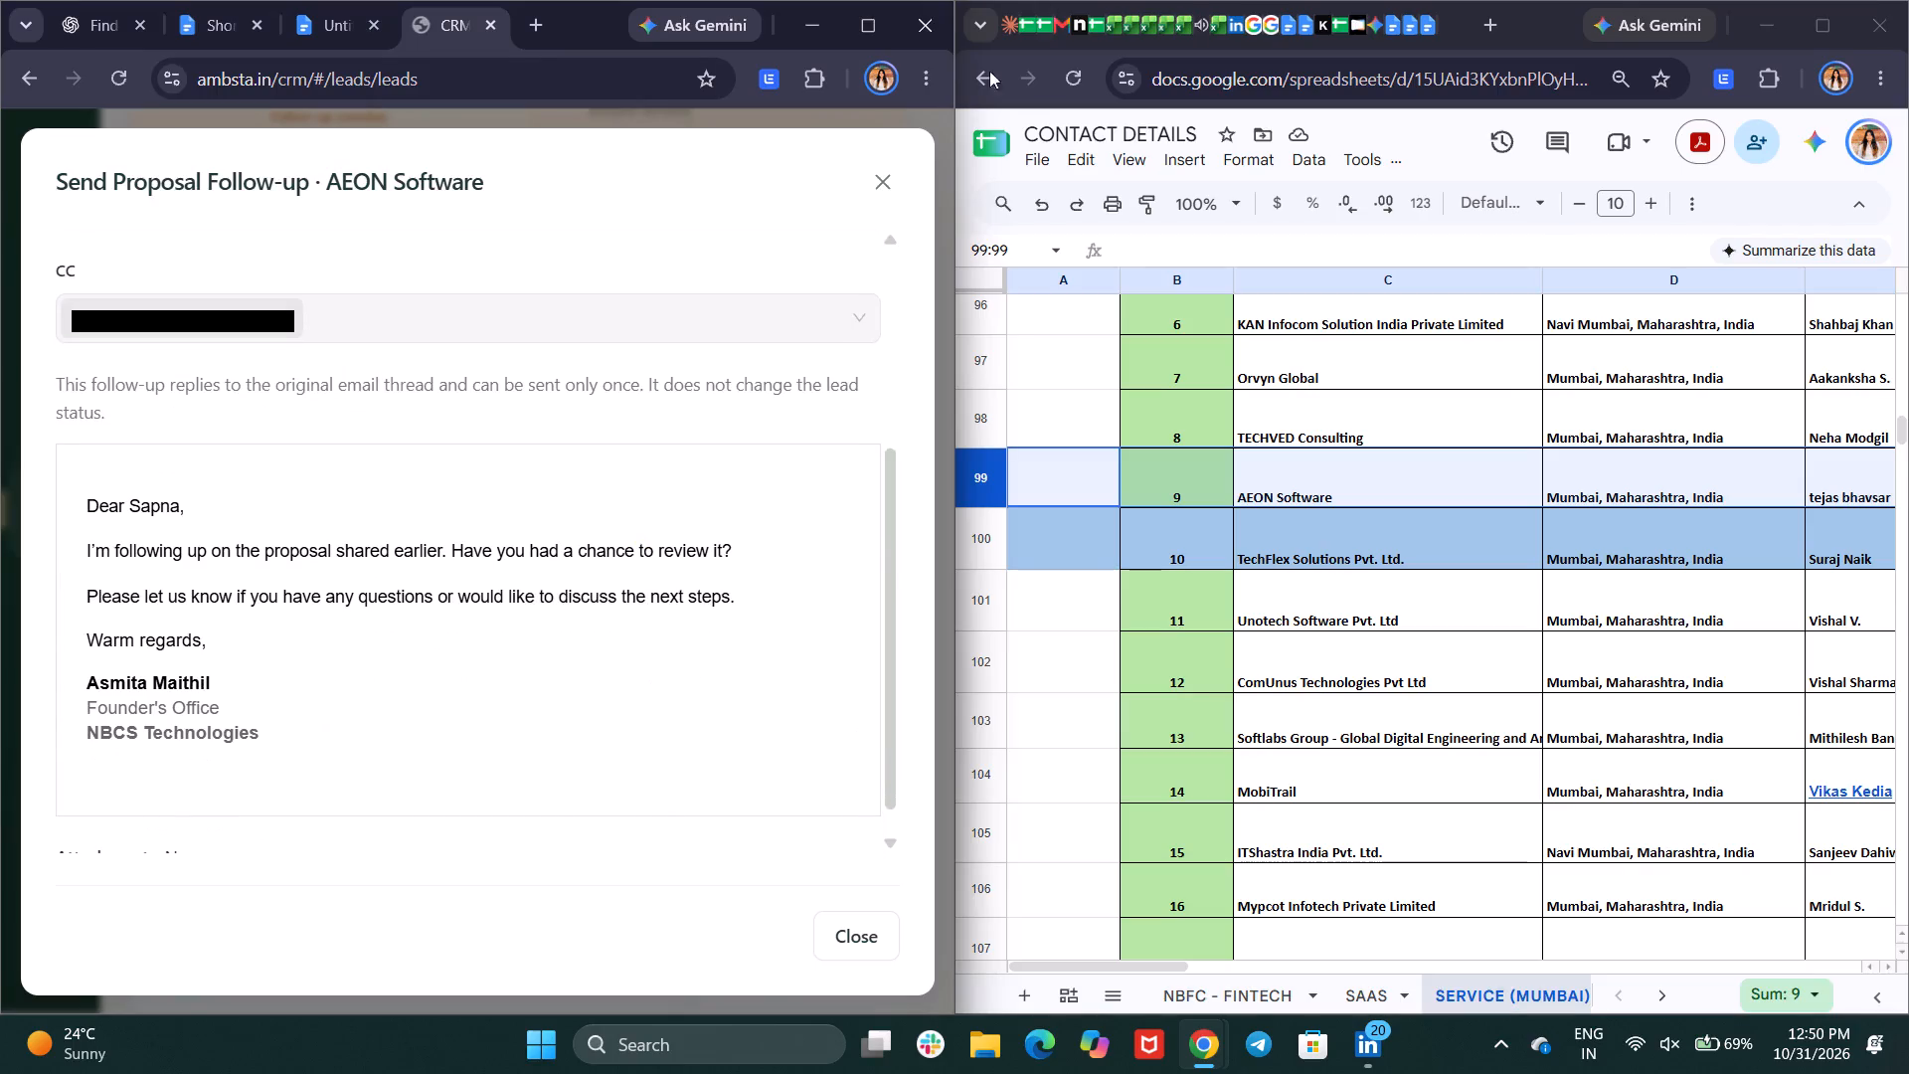
click(881, 166)
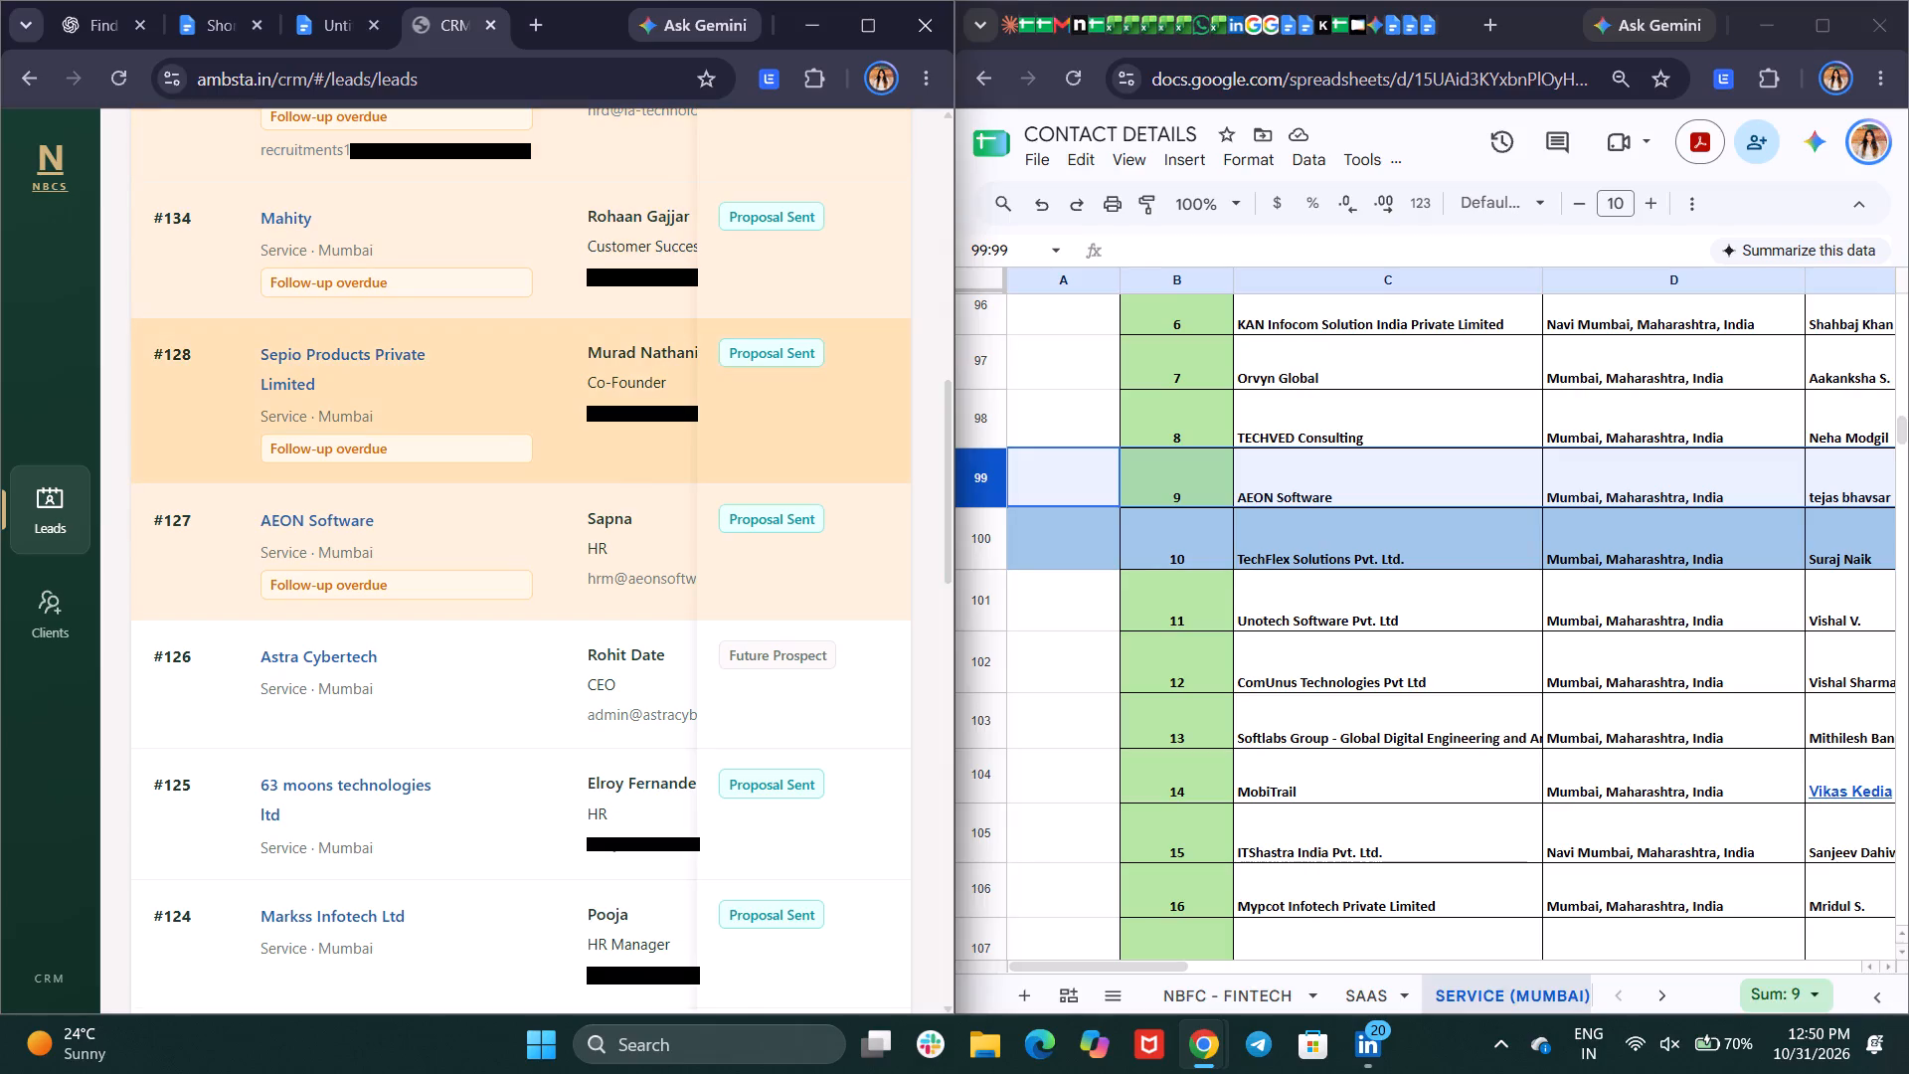
Open the follow-up entry for lead #127, AEON Software, and enter the remark "Sent follow up through mail.".
scroll(636, 476, left, 4)
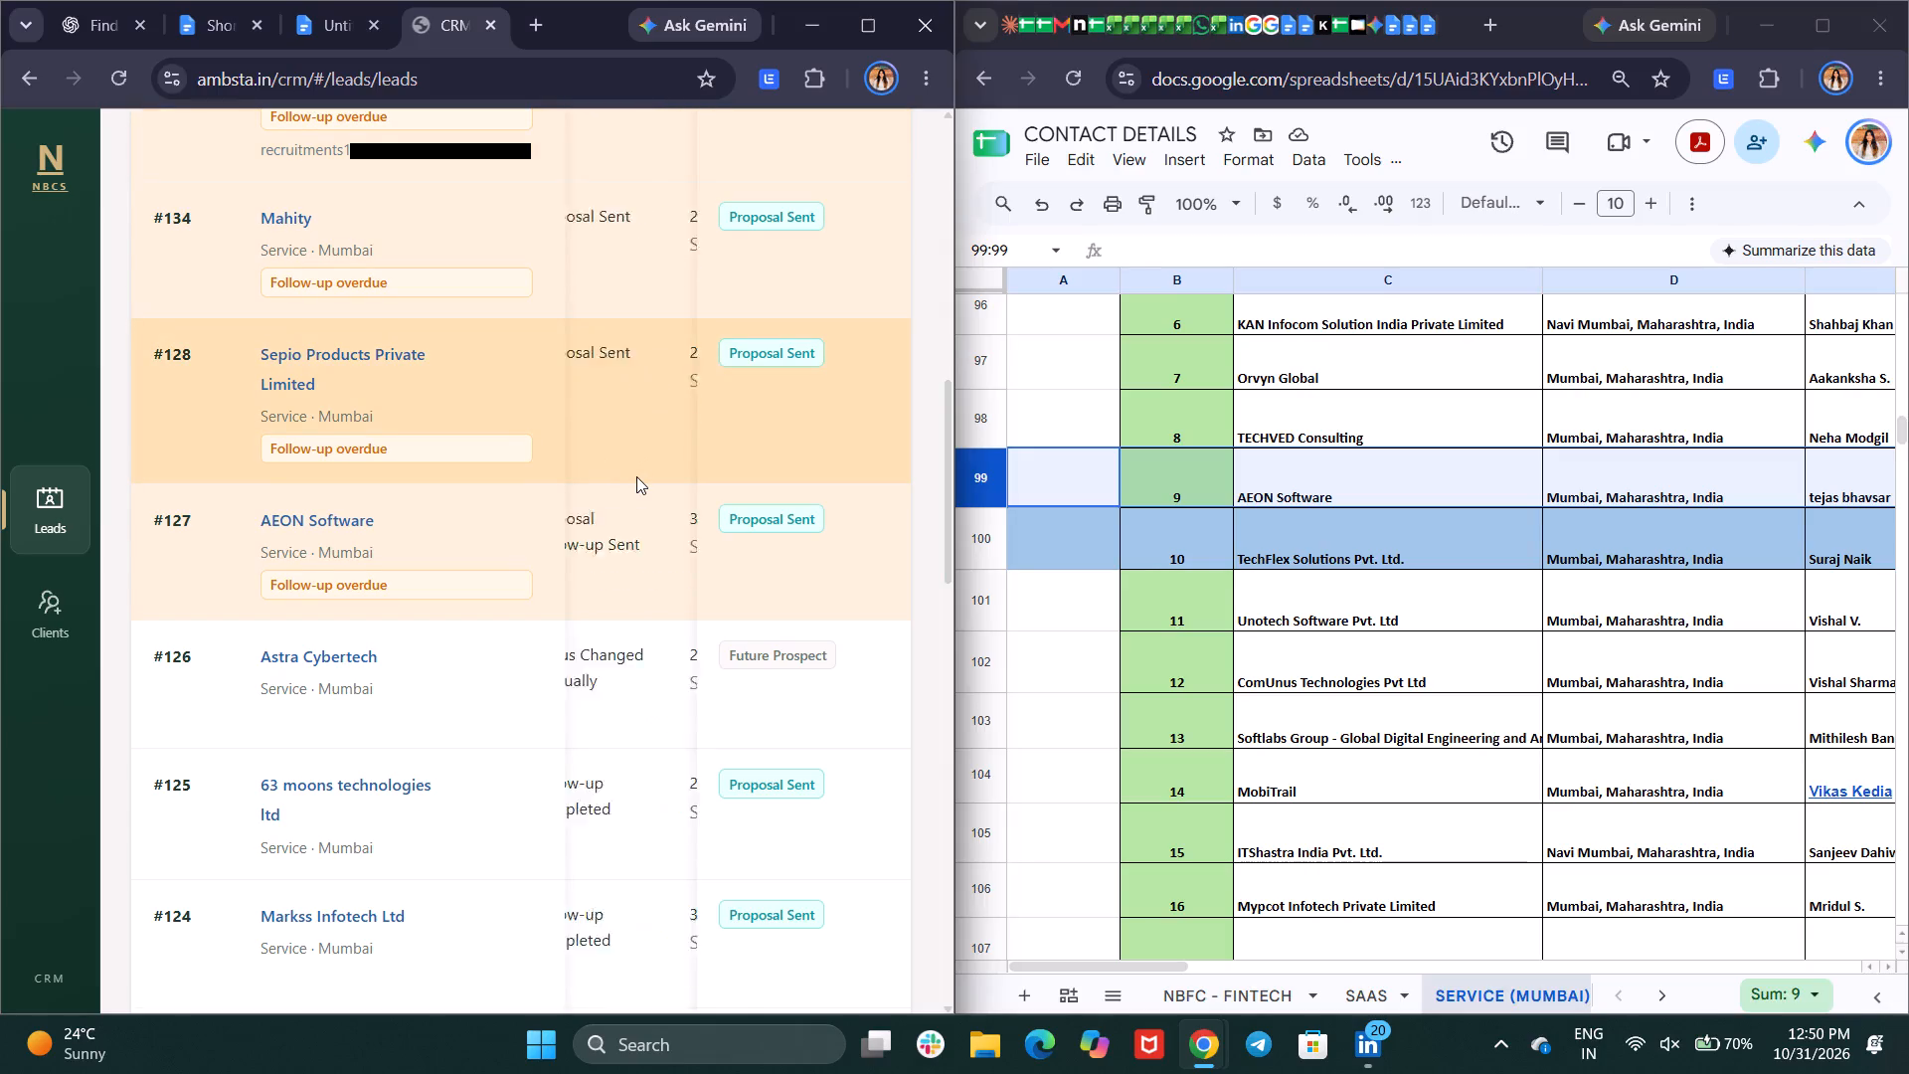
scroll(636, 476, left, 1)
click(523, 506)
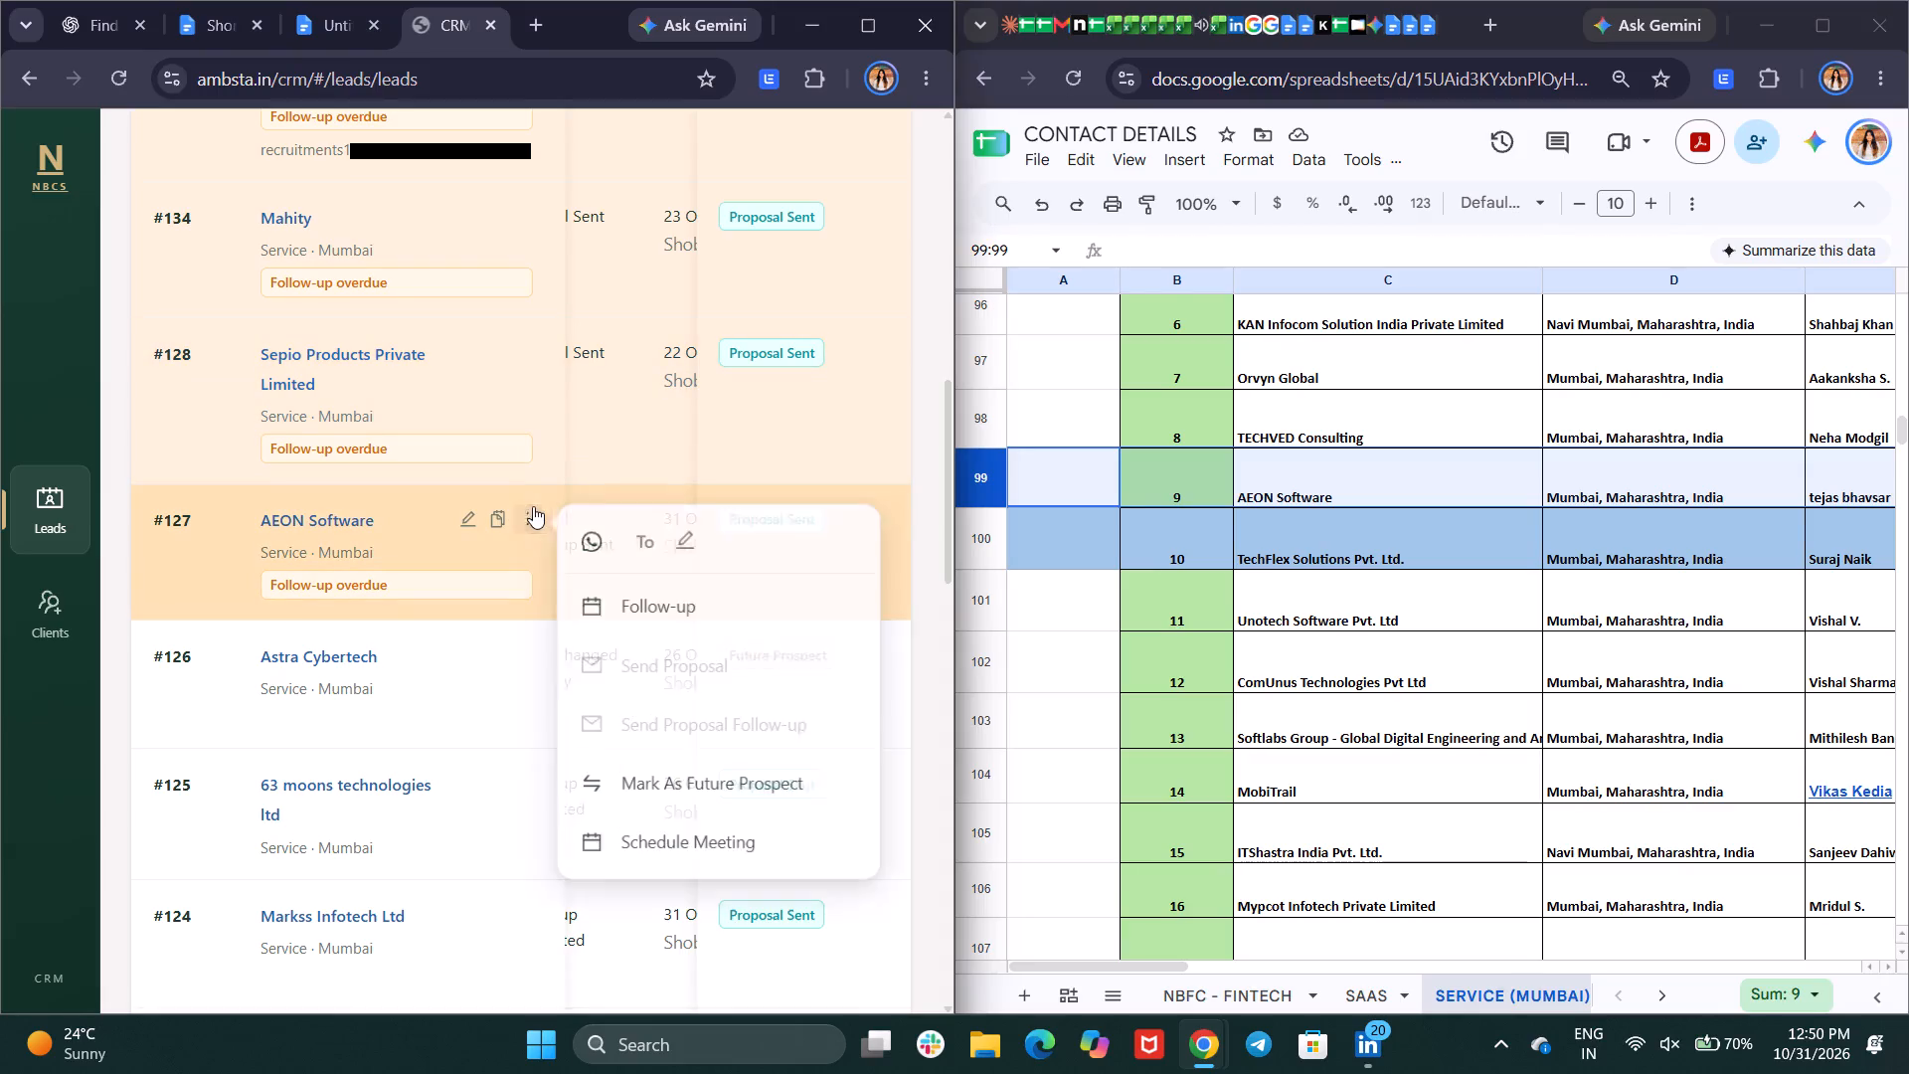
click(678, 596)
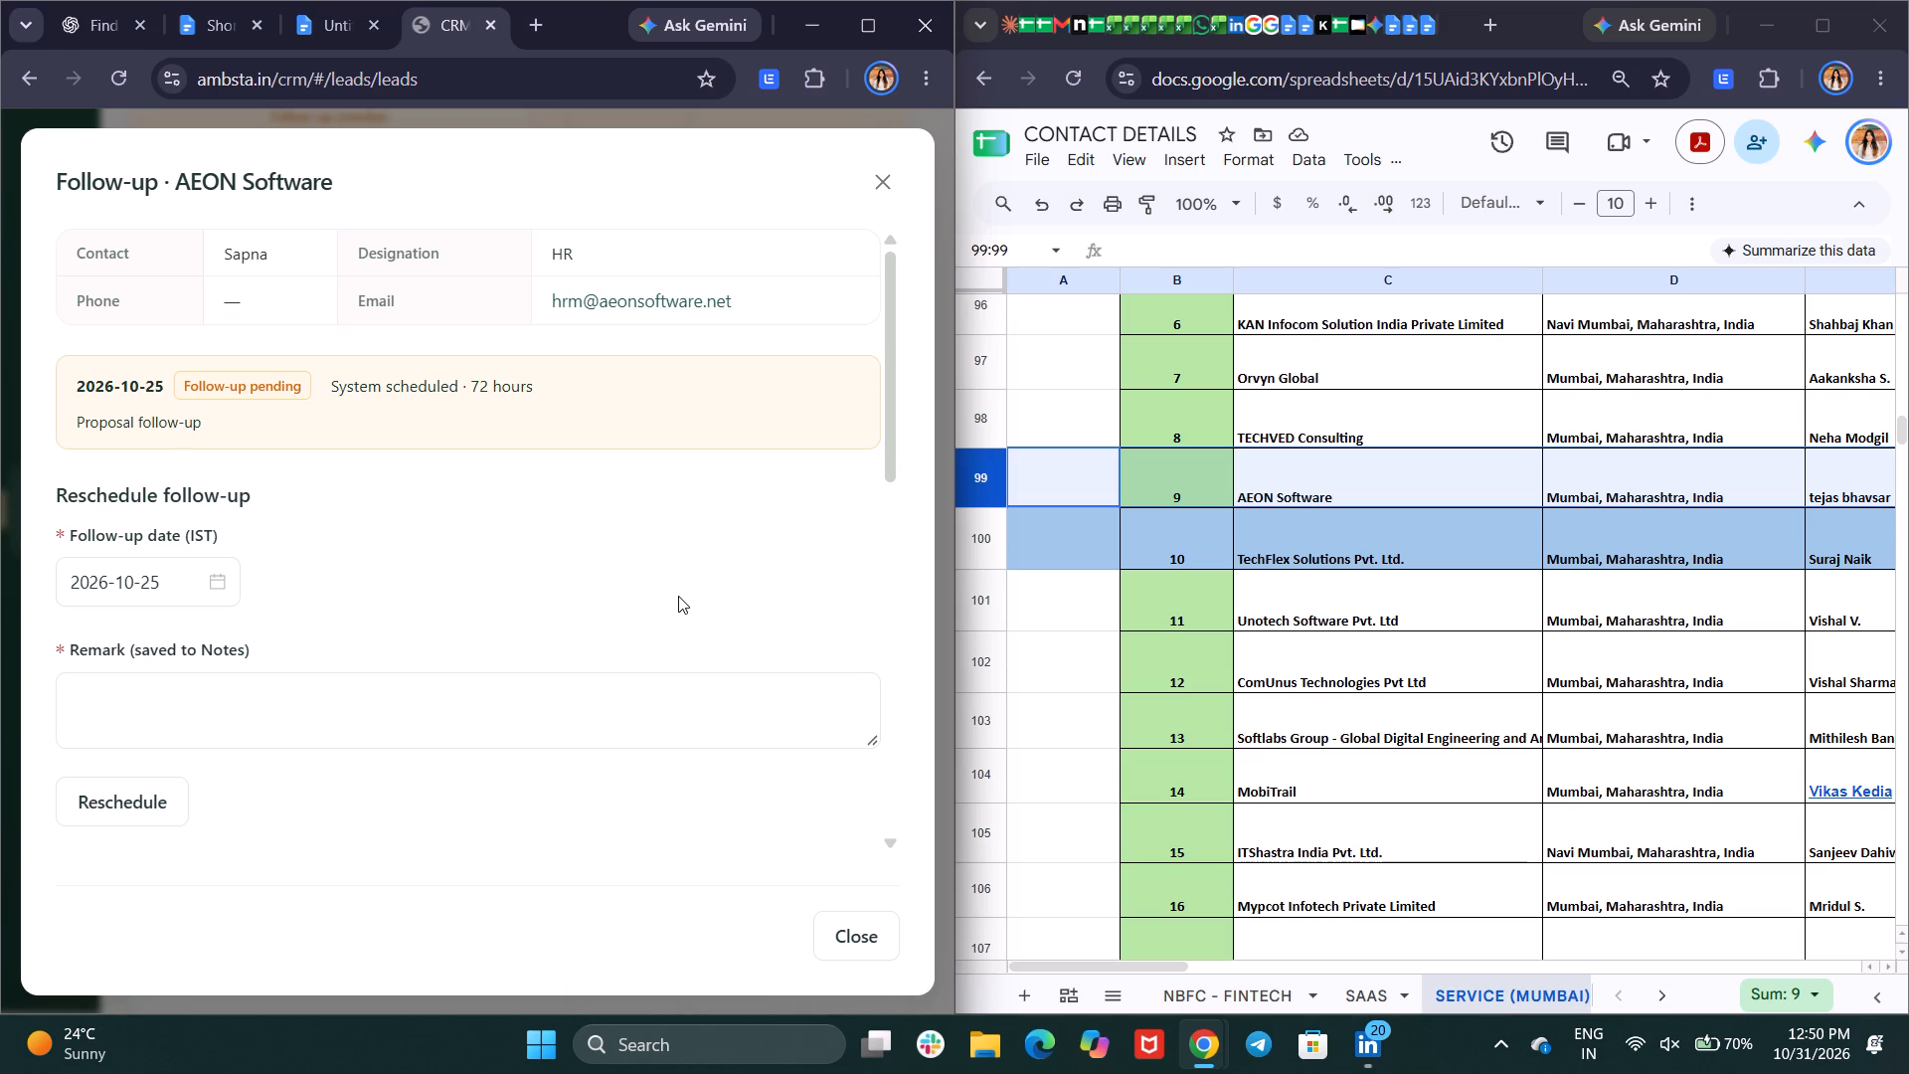
click(389, 687)
key(s)
text(ent)
key(space)
text(follow up on)
key(space)
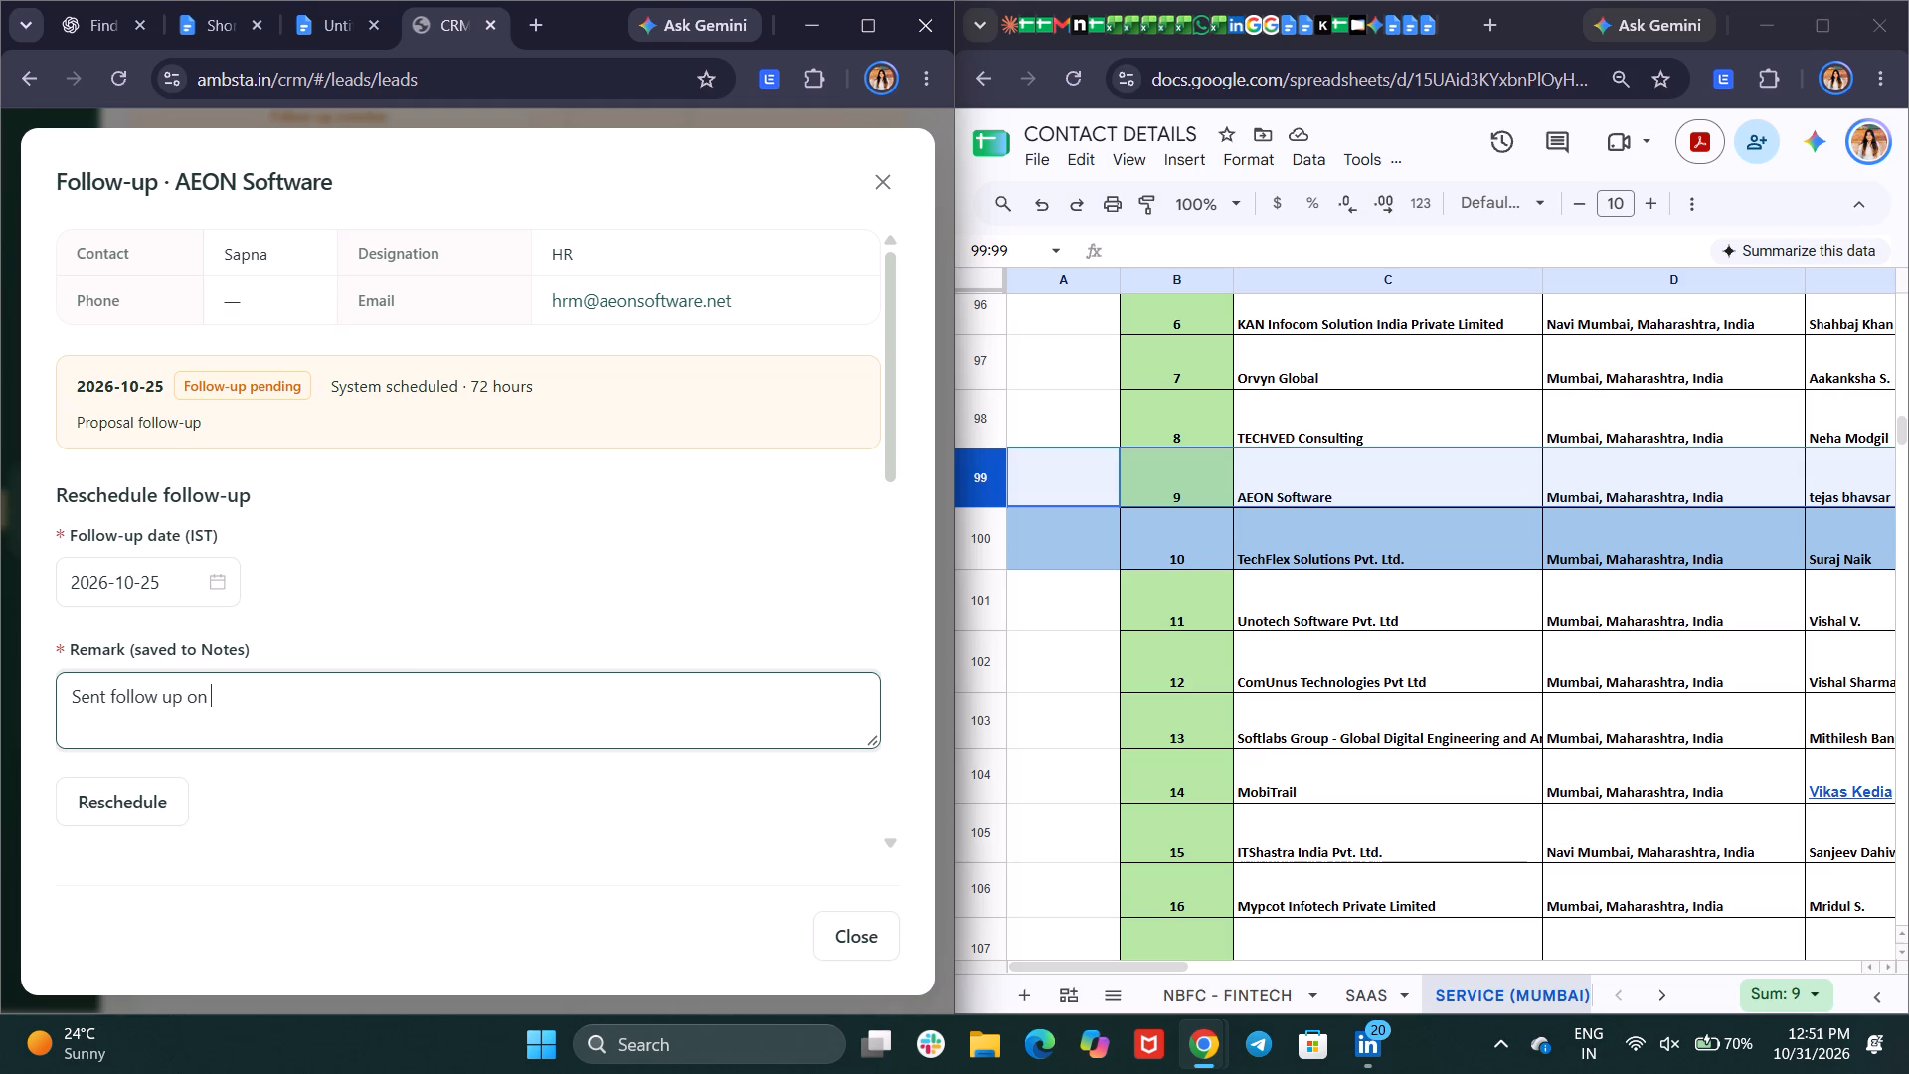
key(BackSpace)
key(BackSpace)
key(BackSpace)
text(through mail.)
Add the completion notes "Sent follow up through mail.", mark AEON Software's follow-up completed, and close the dialog.
scroll(337, 486, down, 2)
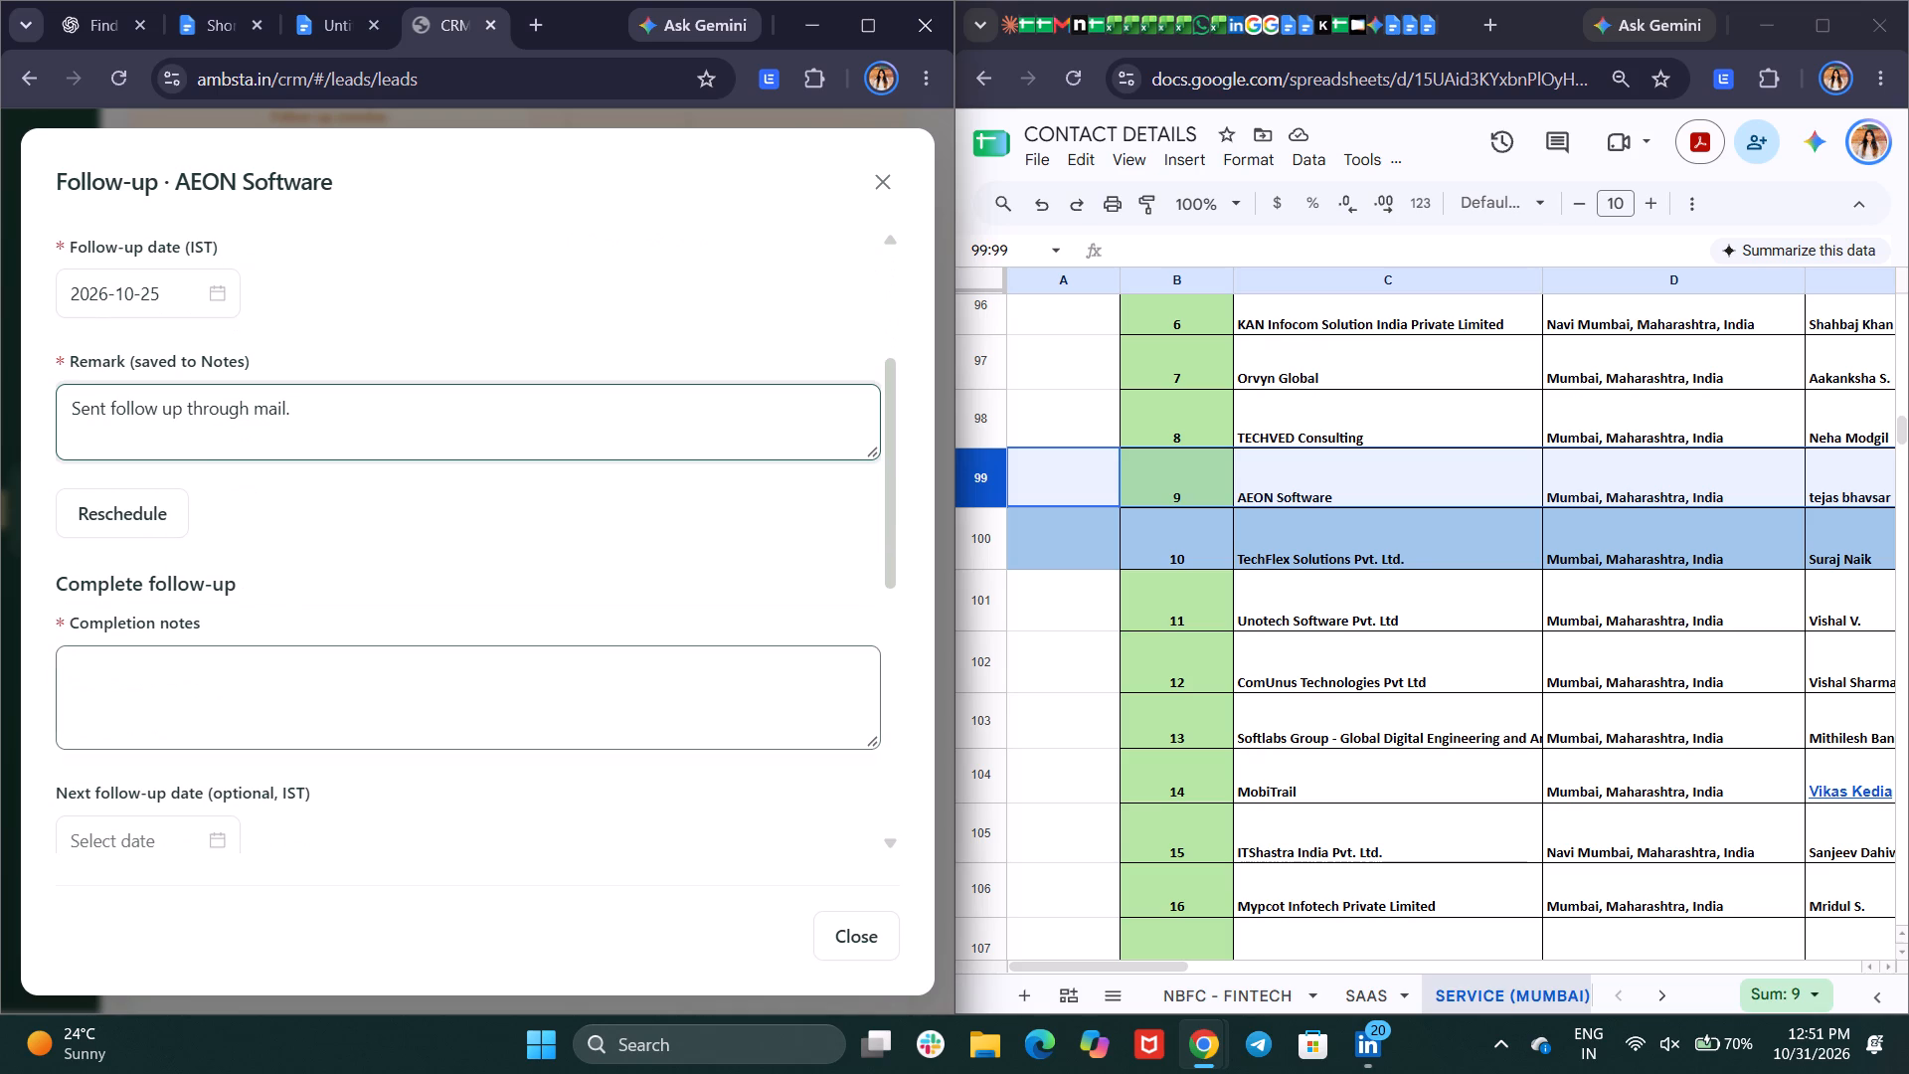
click(279, 674)
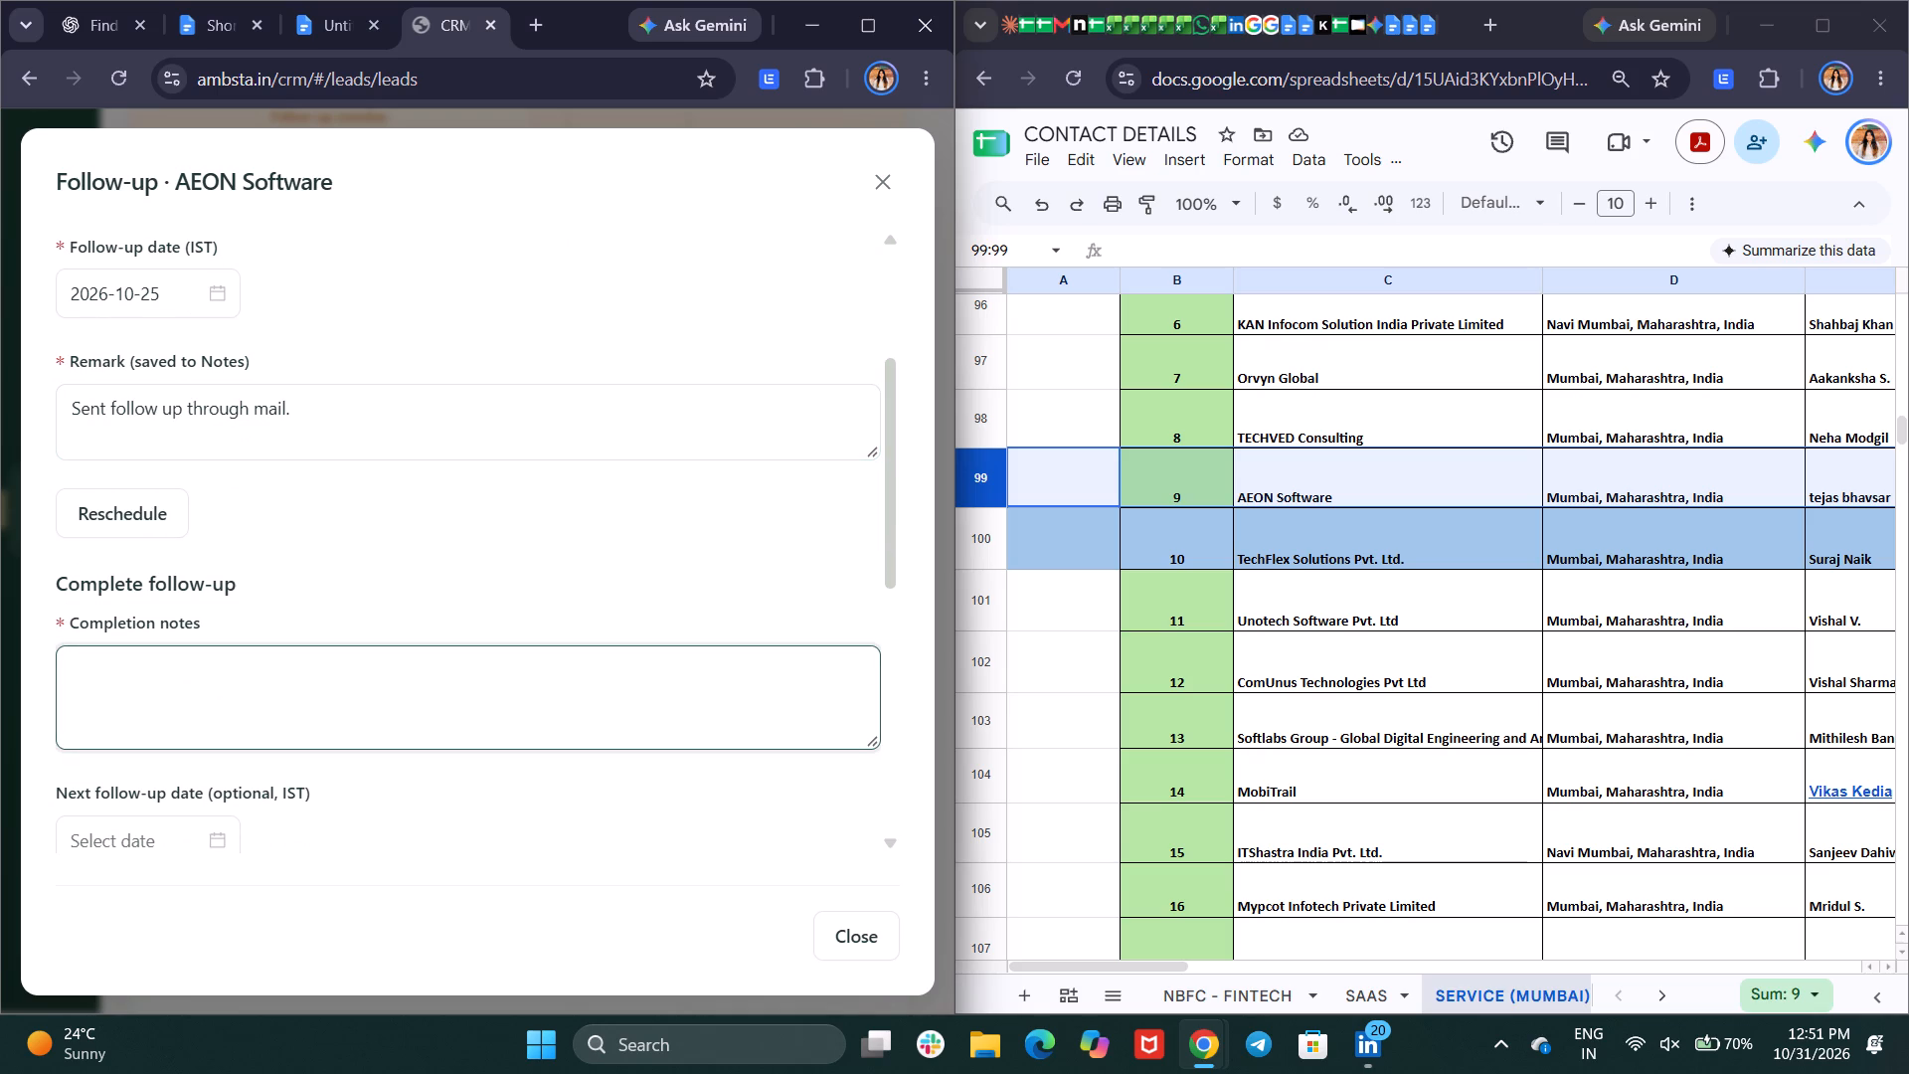
text(ent follow up)
key(space)
text(through mail.)
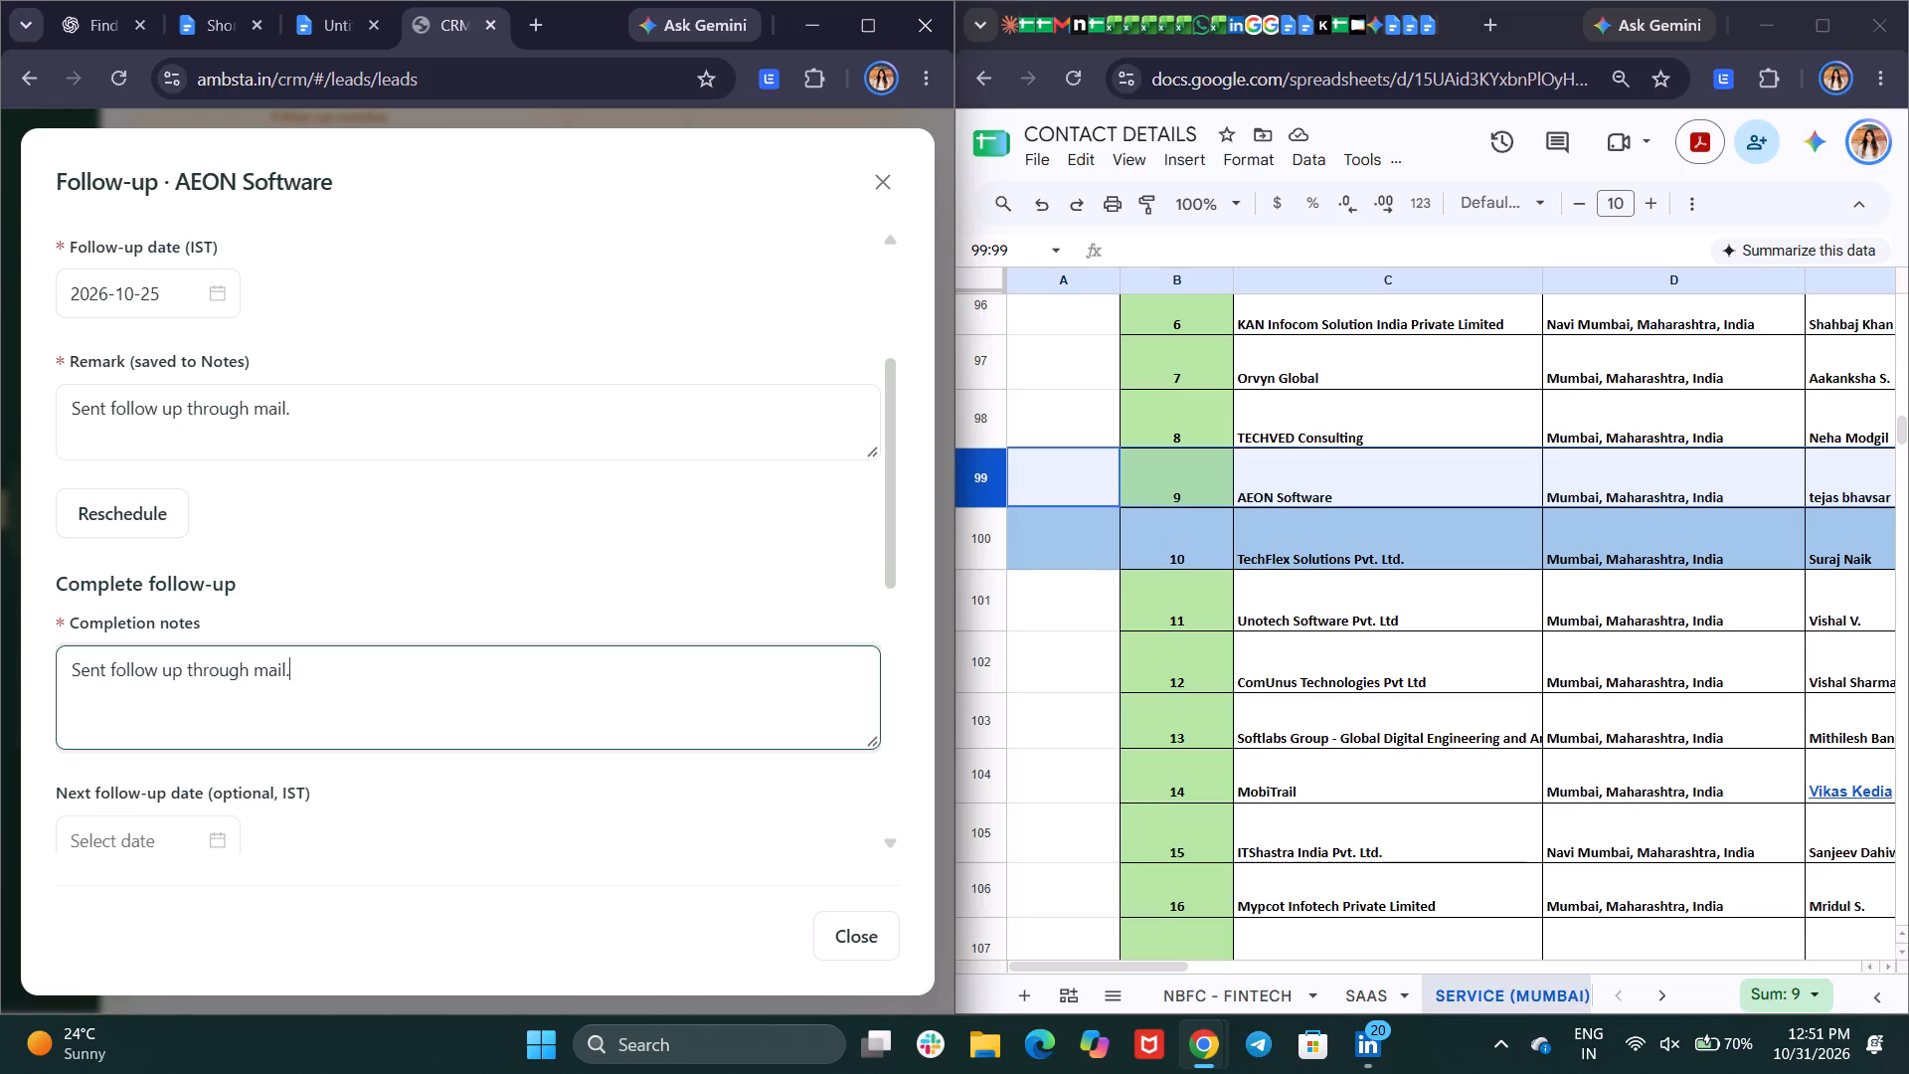
scroll(170, 645, down, 2)
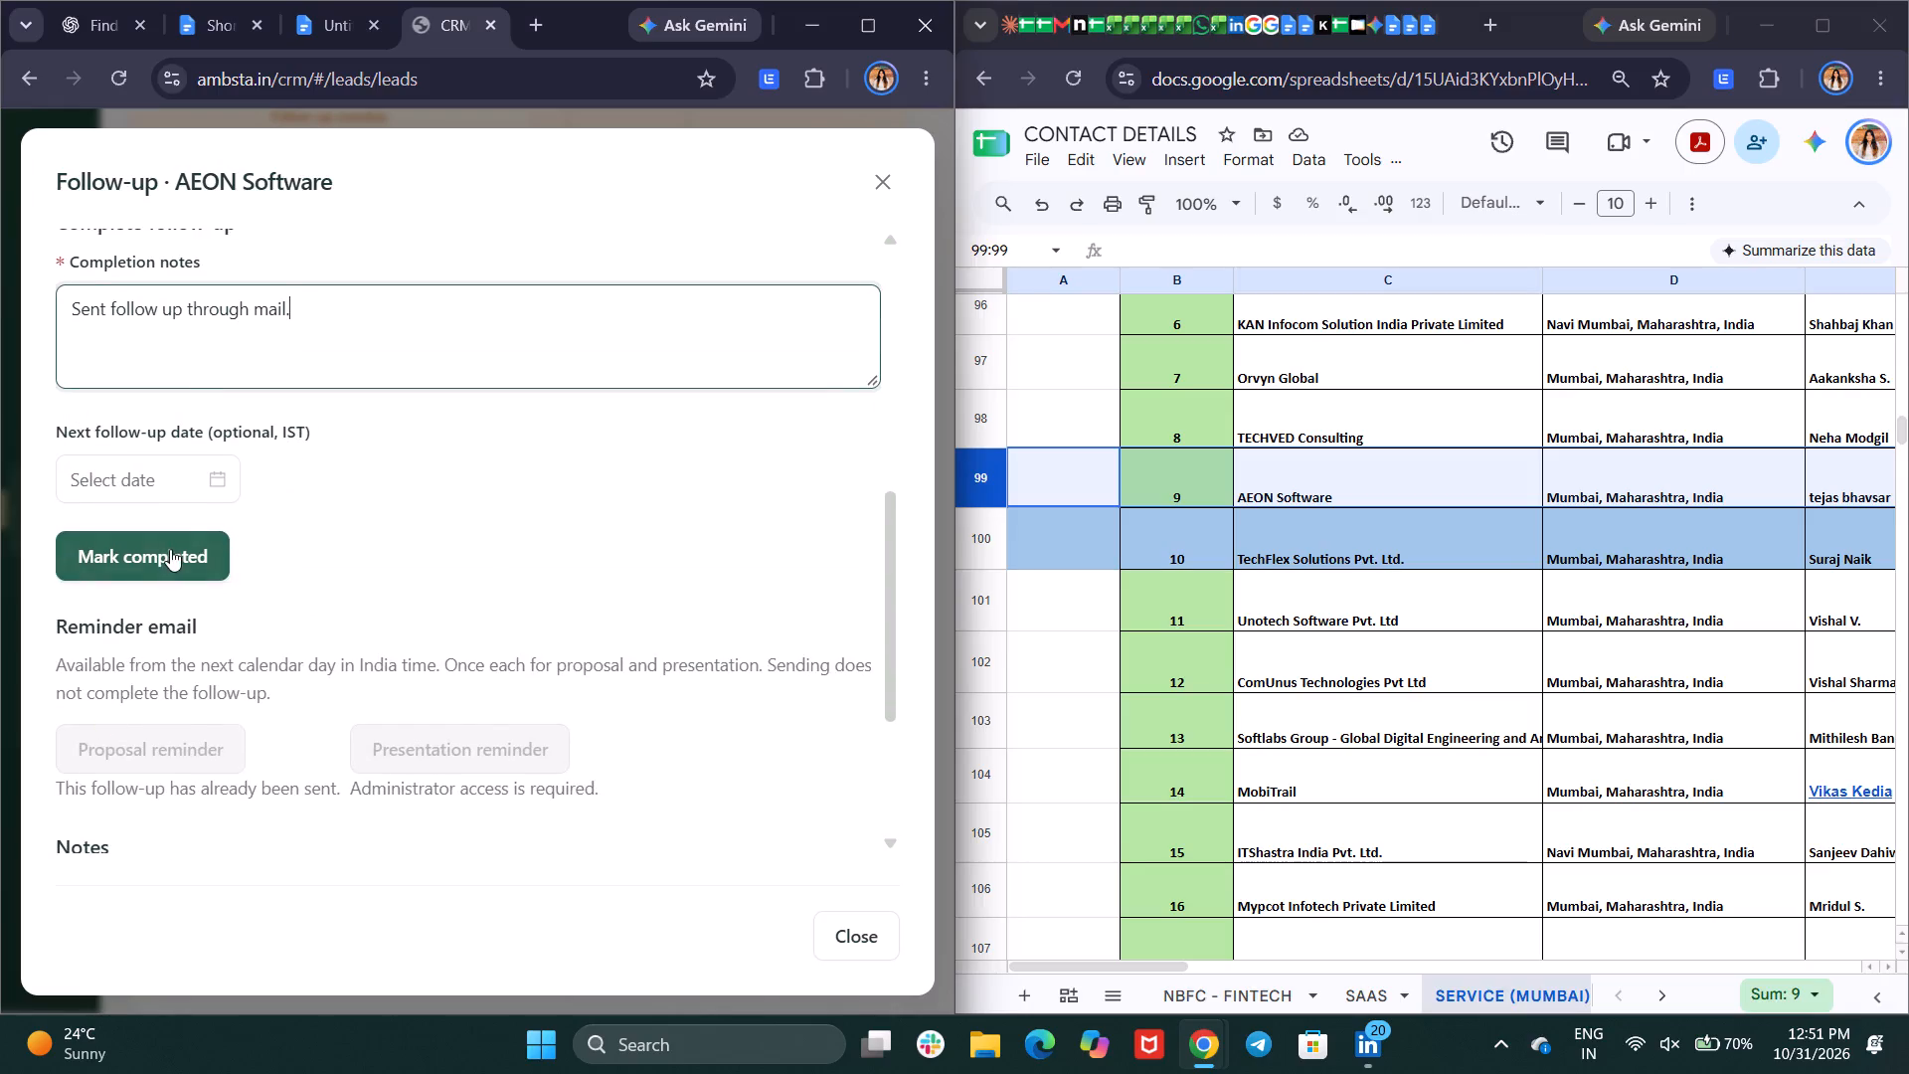
click(170, 549)
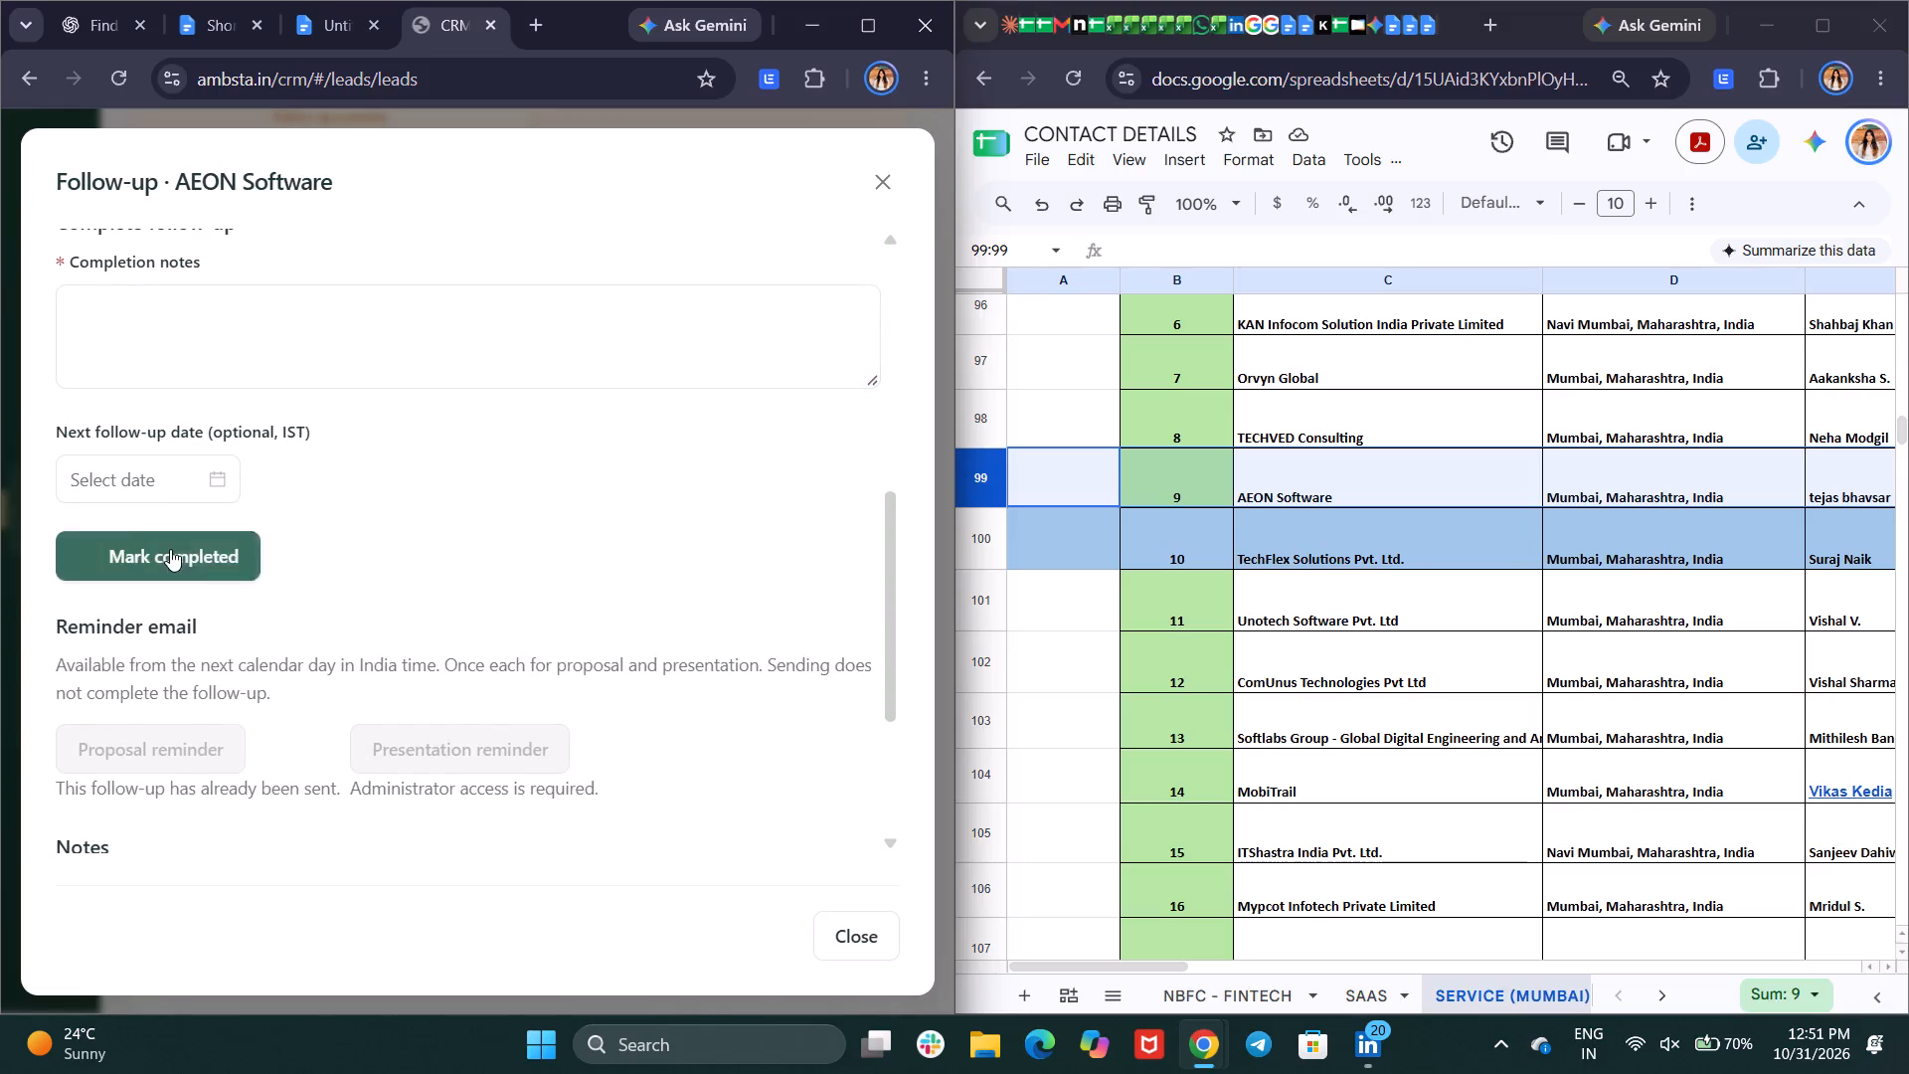
click(882, 178)
Find Sepio Products Private Limited in the SERVICE (MUMBAI) sheet, select its row 52, and check its contact details and follow-up notes.
scroll(520, 476, up, 2)
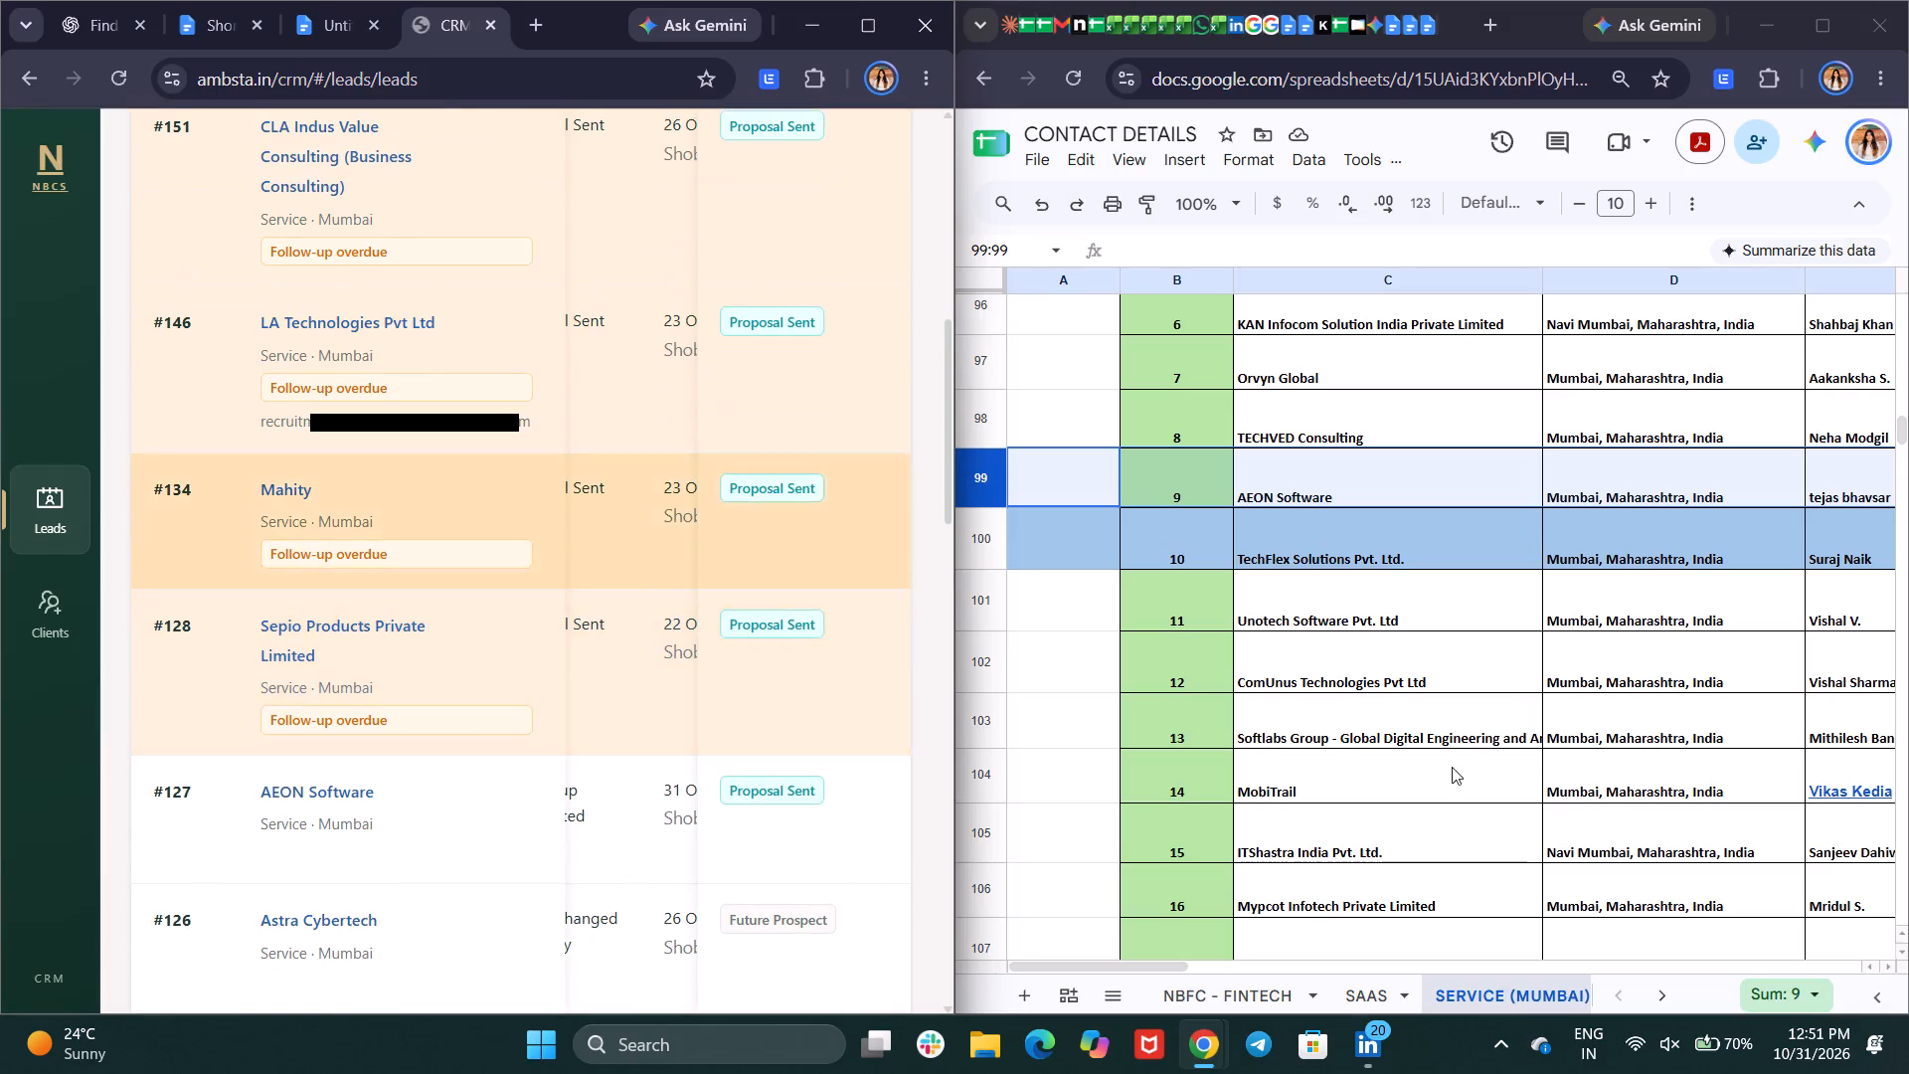
scroll(1445, 755, down, 1)
scroll(1445, 755, up, 1)
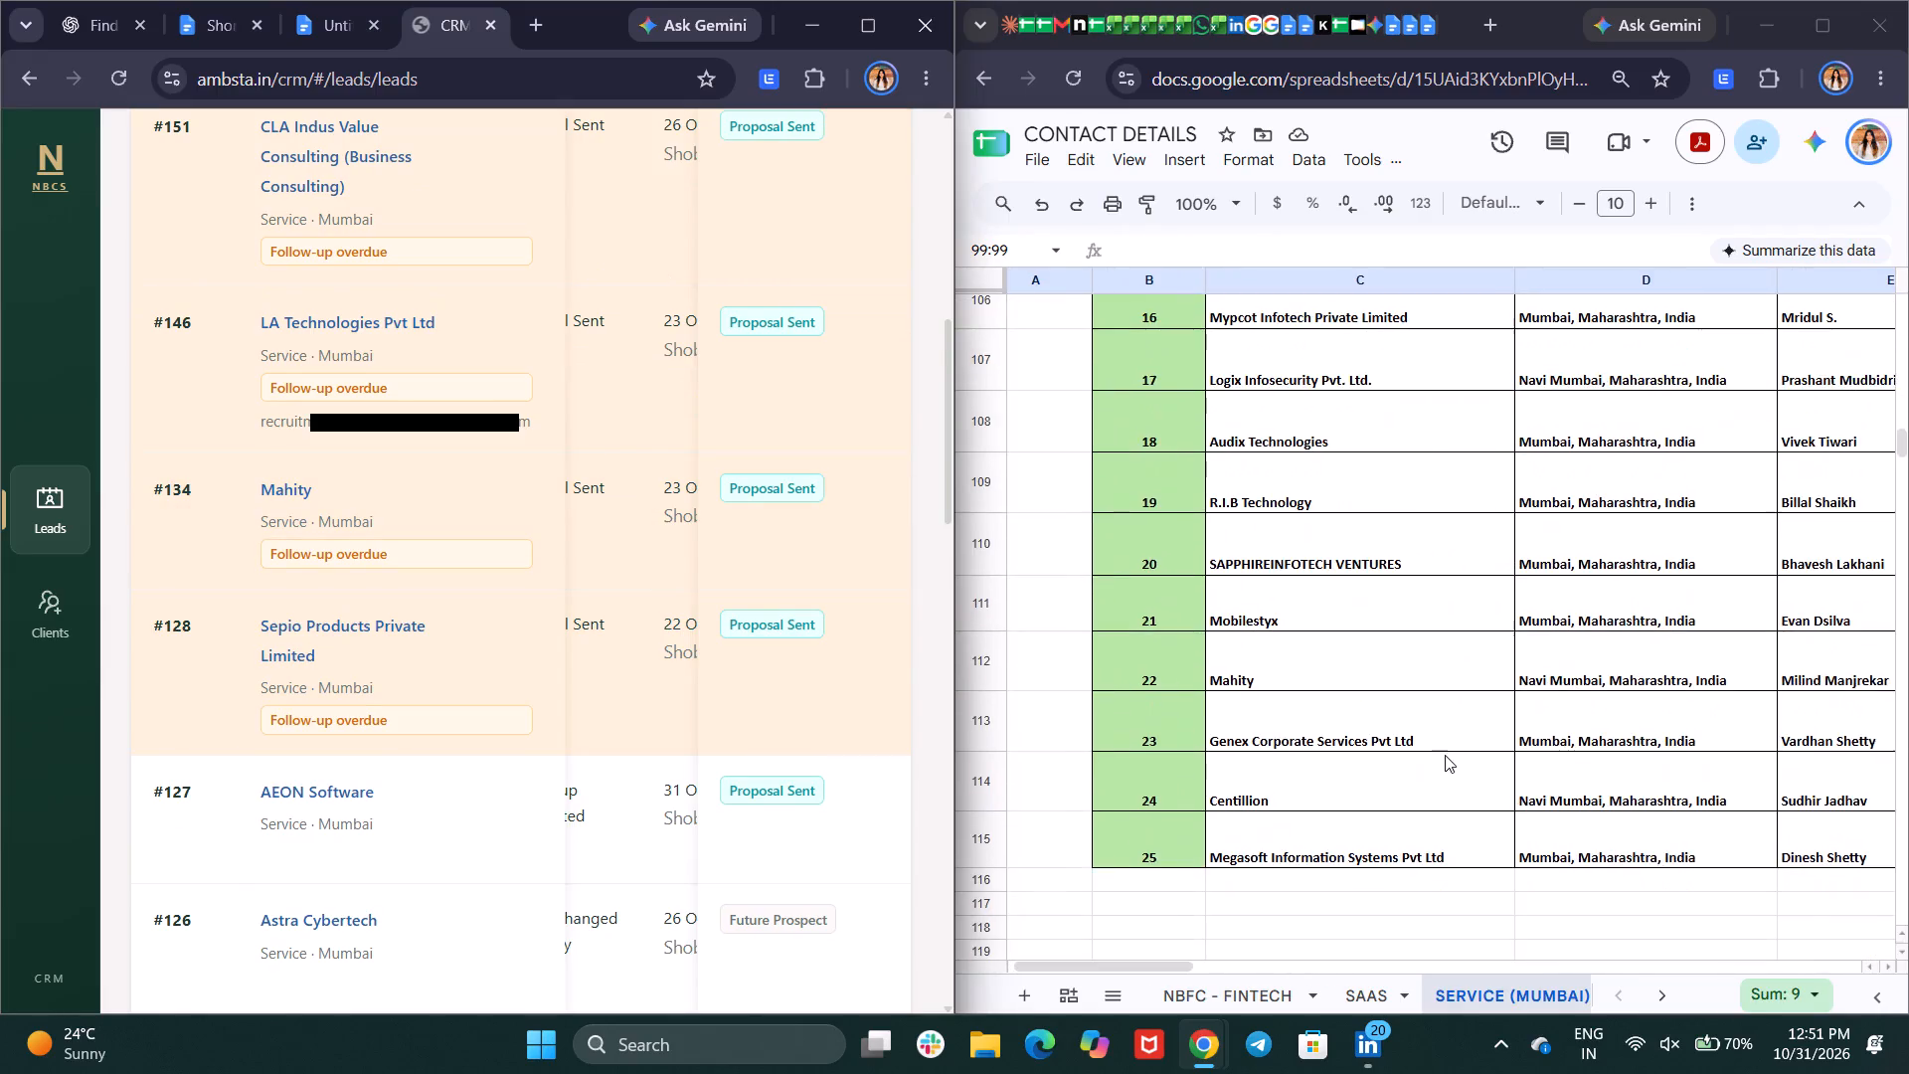
scroll(1445, 755, up, 6)
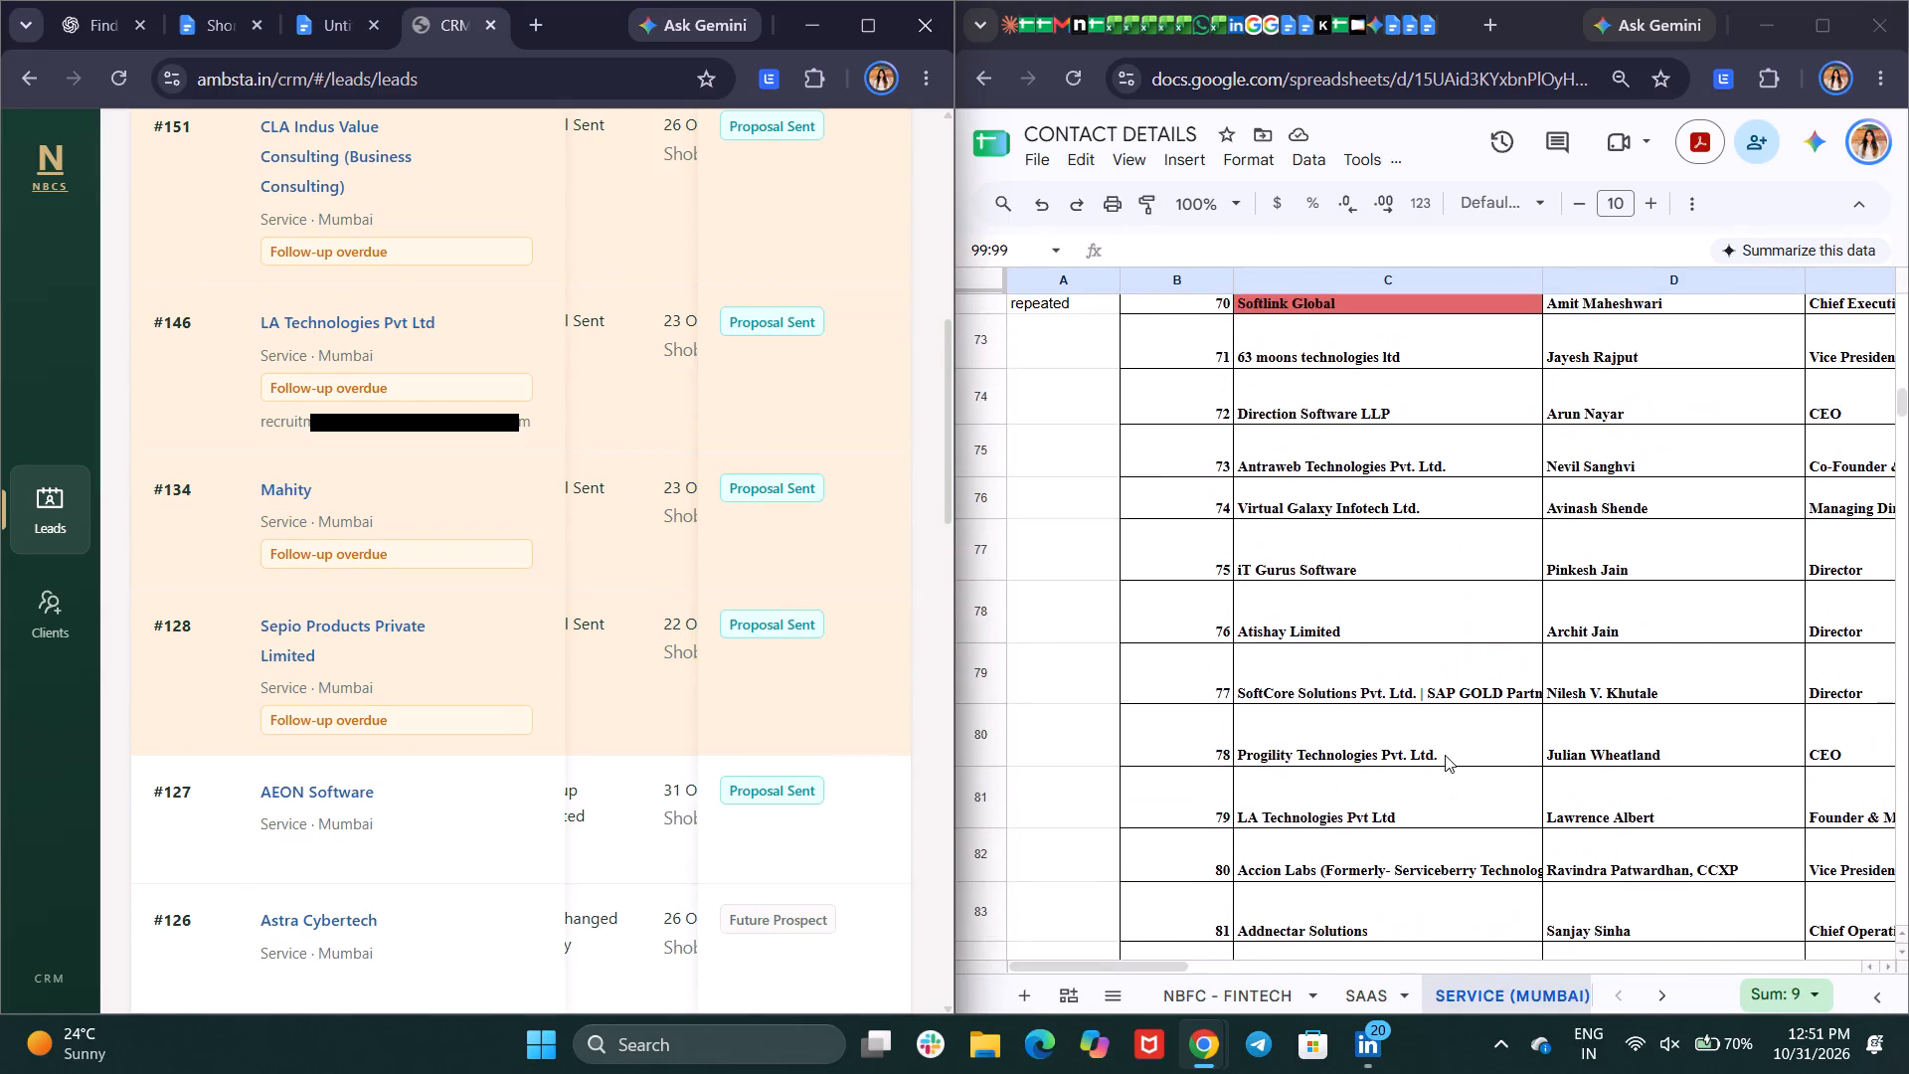
scroll(1445, 755, up, 5)
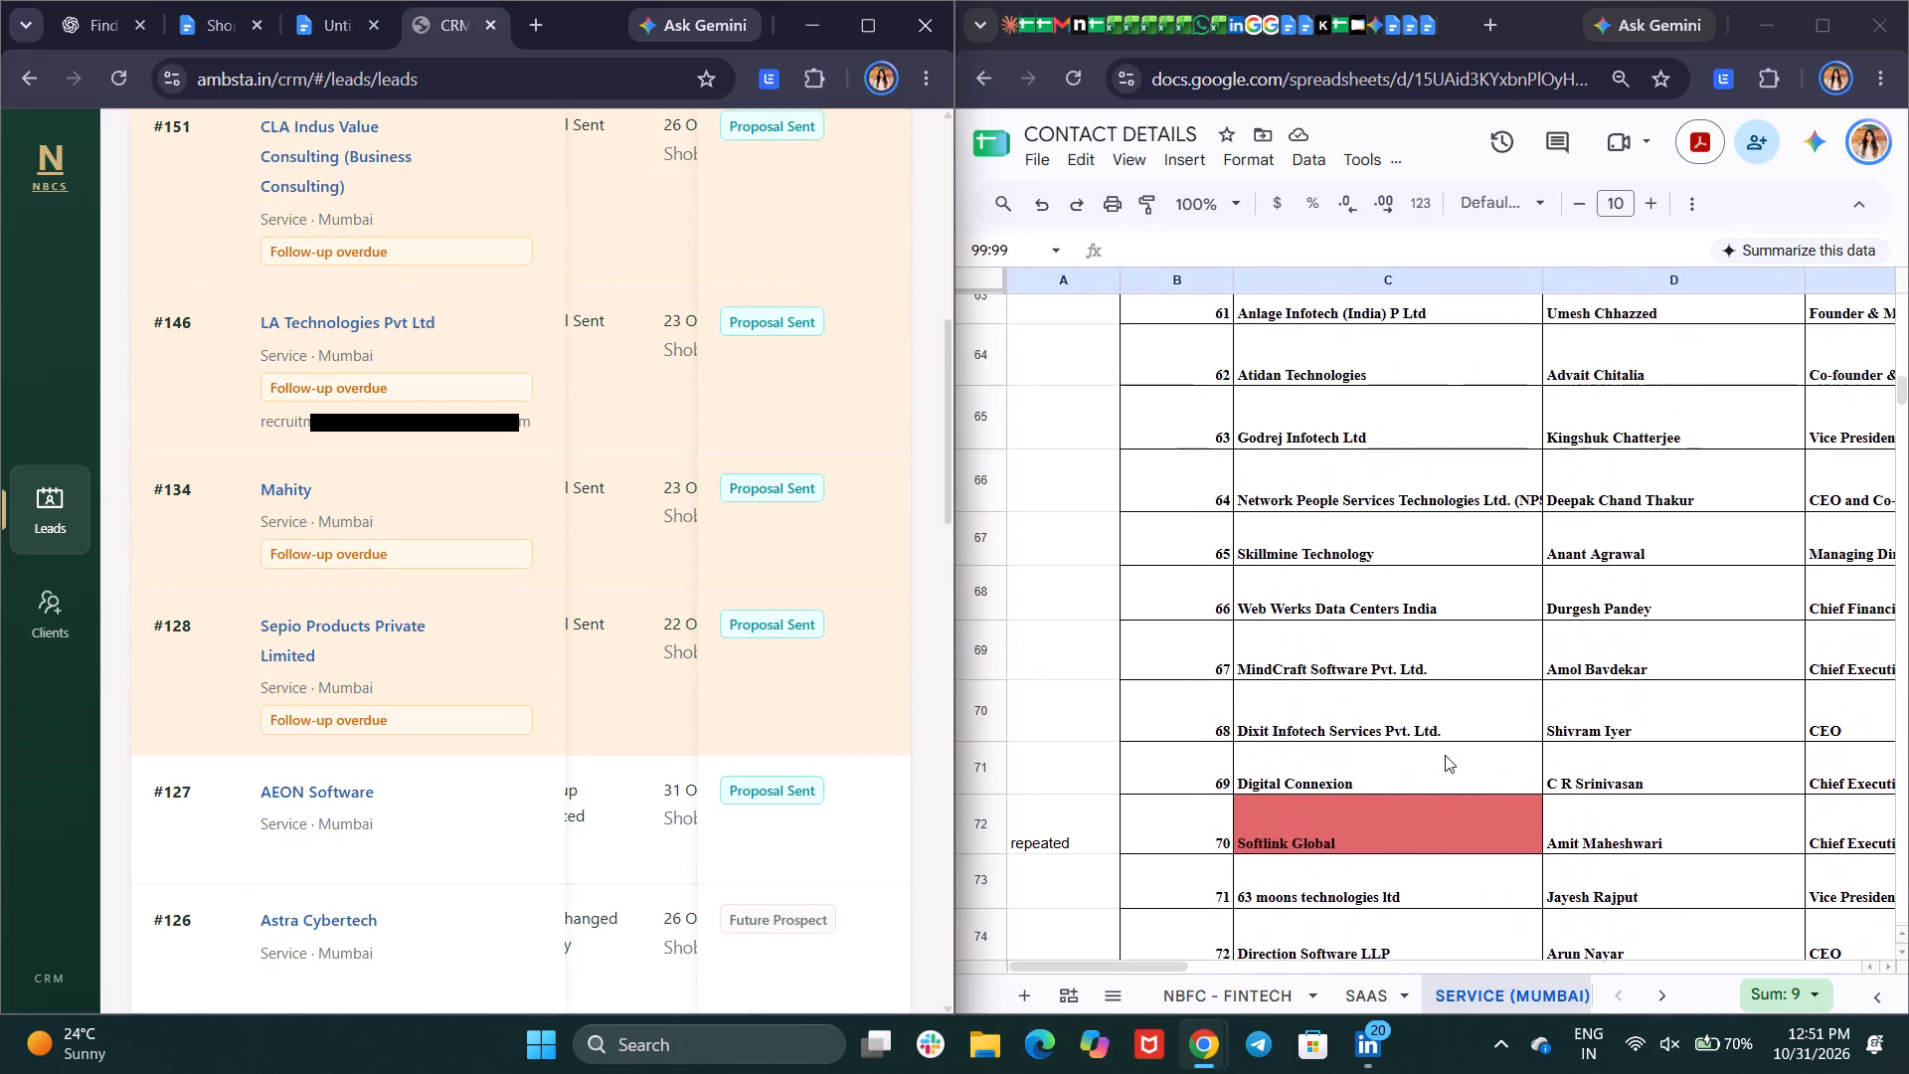
scroll(1445, 755, up, 4)
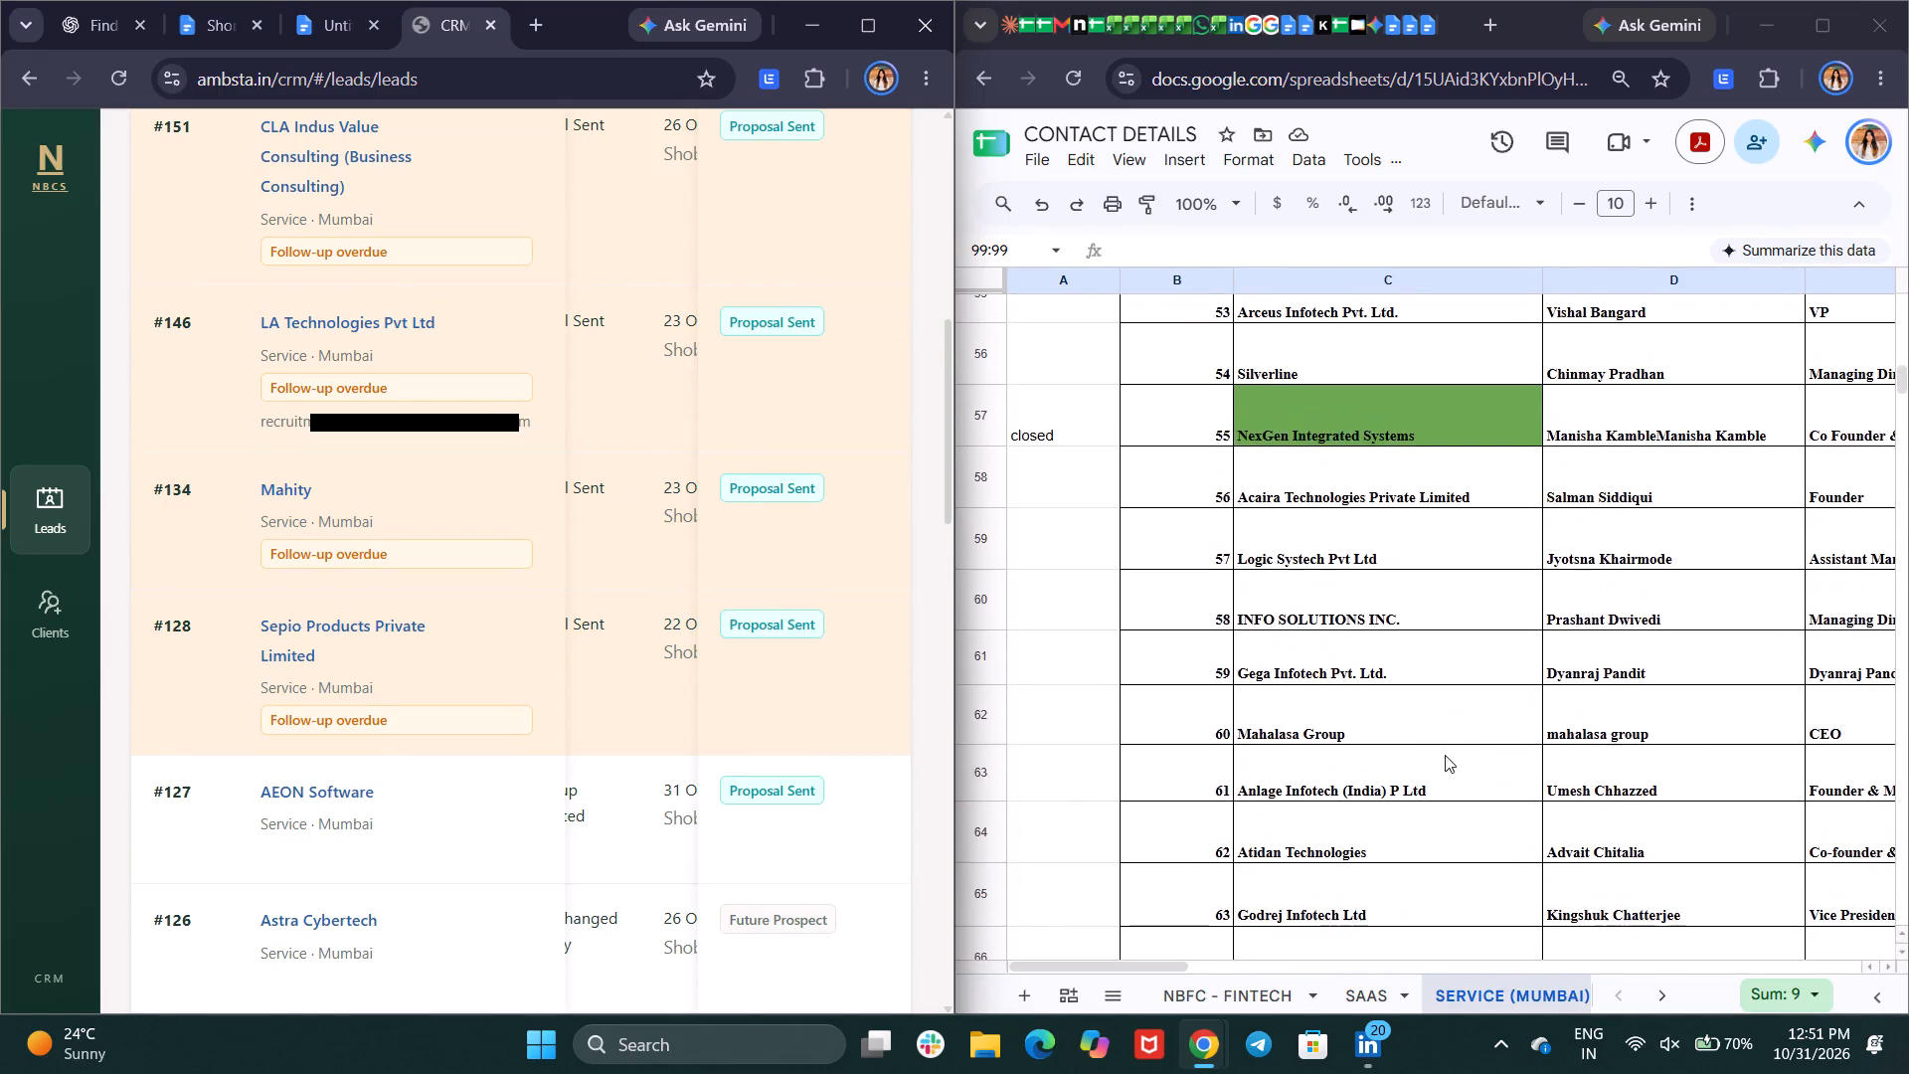
scroll(1445, 755, up, 4)
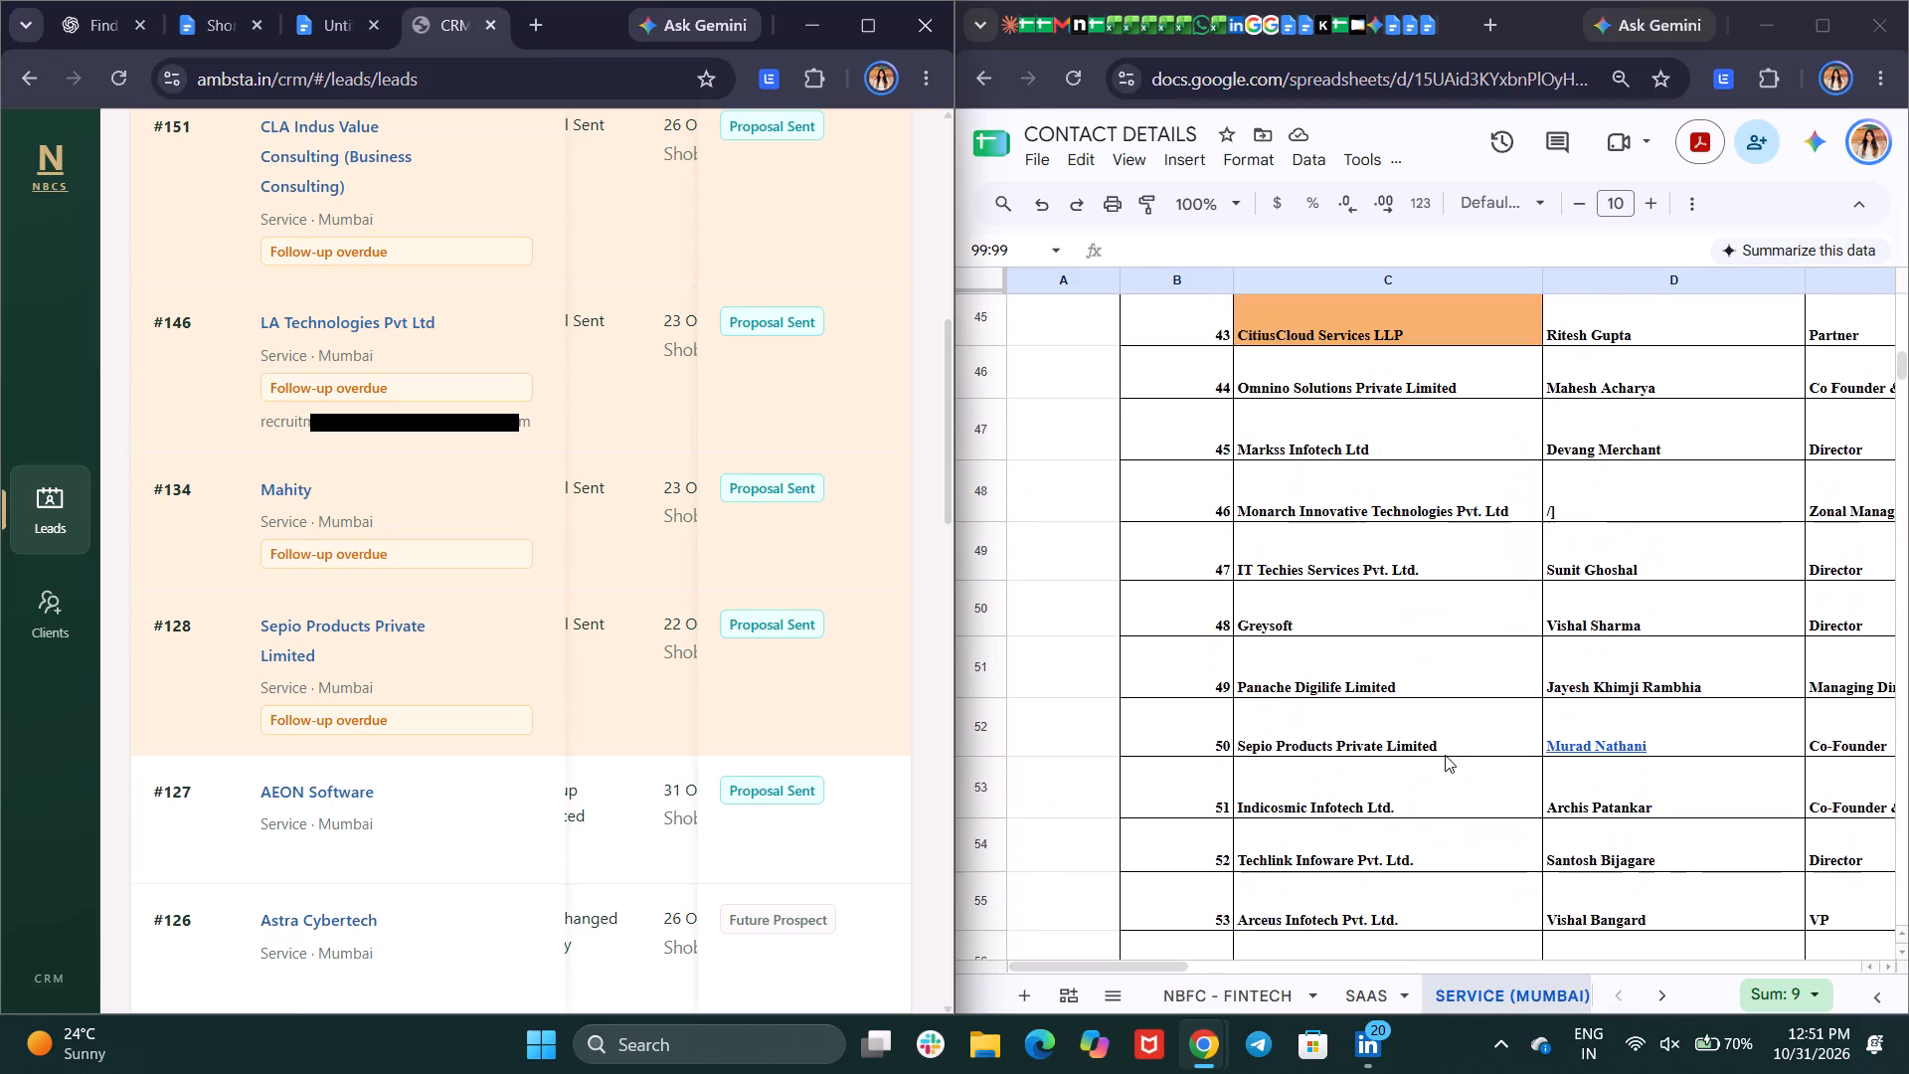
scroll(1445, 755, up, 1)
click(980, 715)
scroll(1680, 731, left, 3)
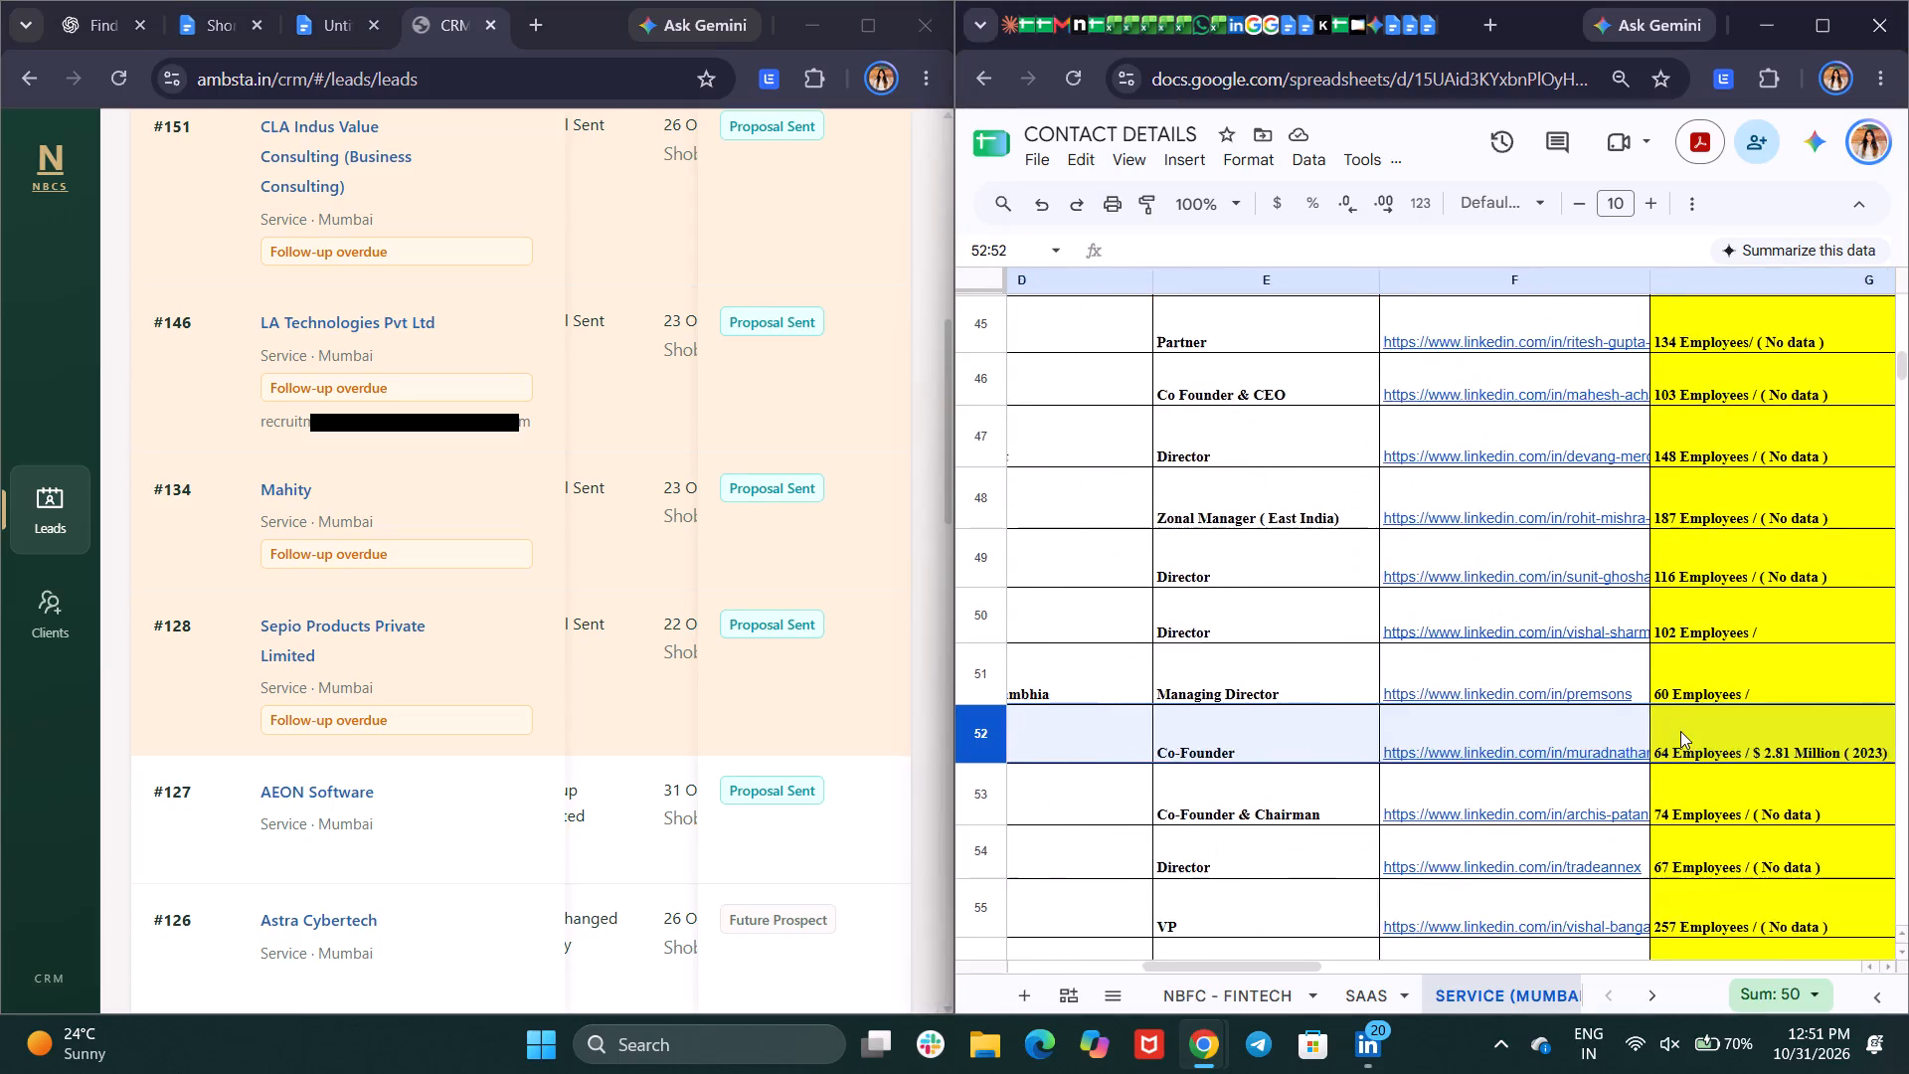
scroll(1680, 731, left, 8)
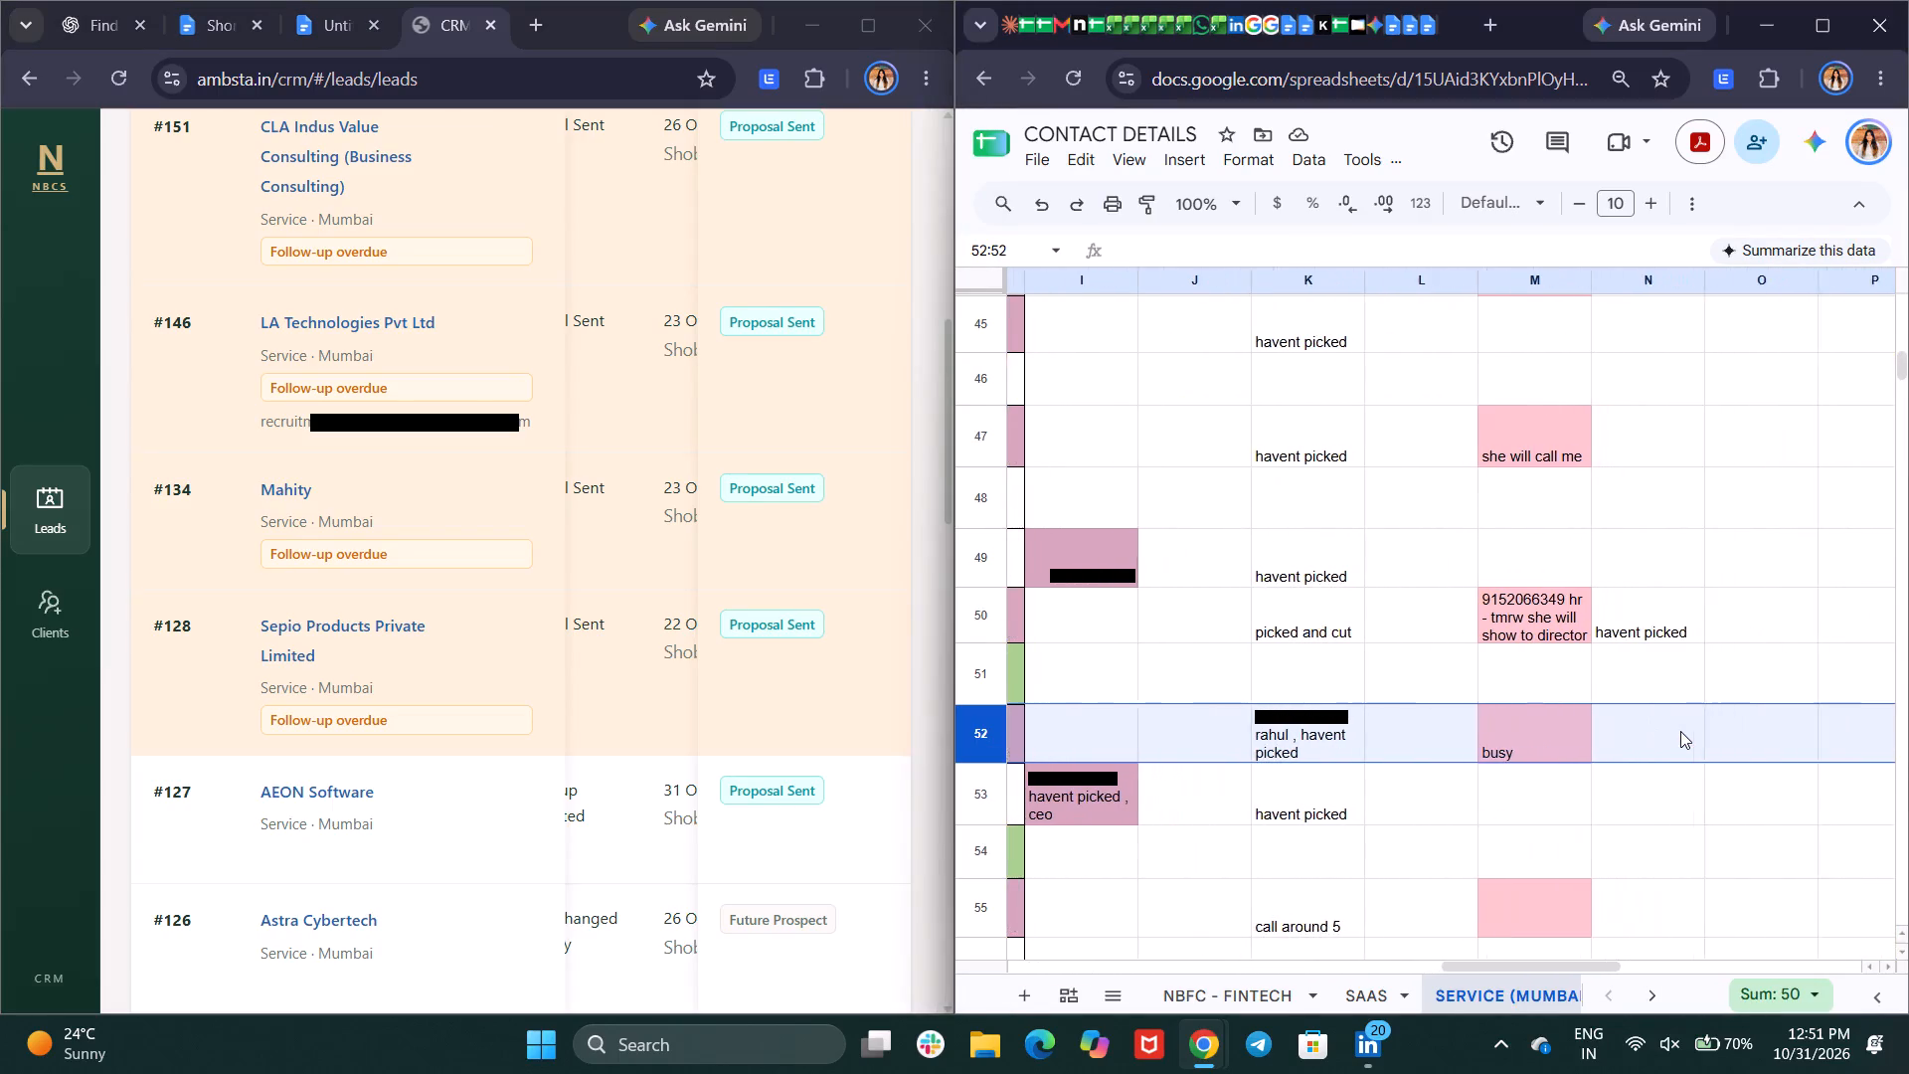
scroll(1680, 731, left, 2)
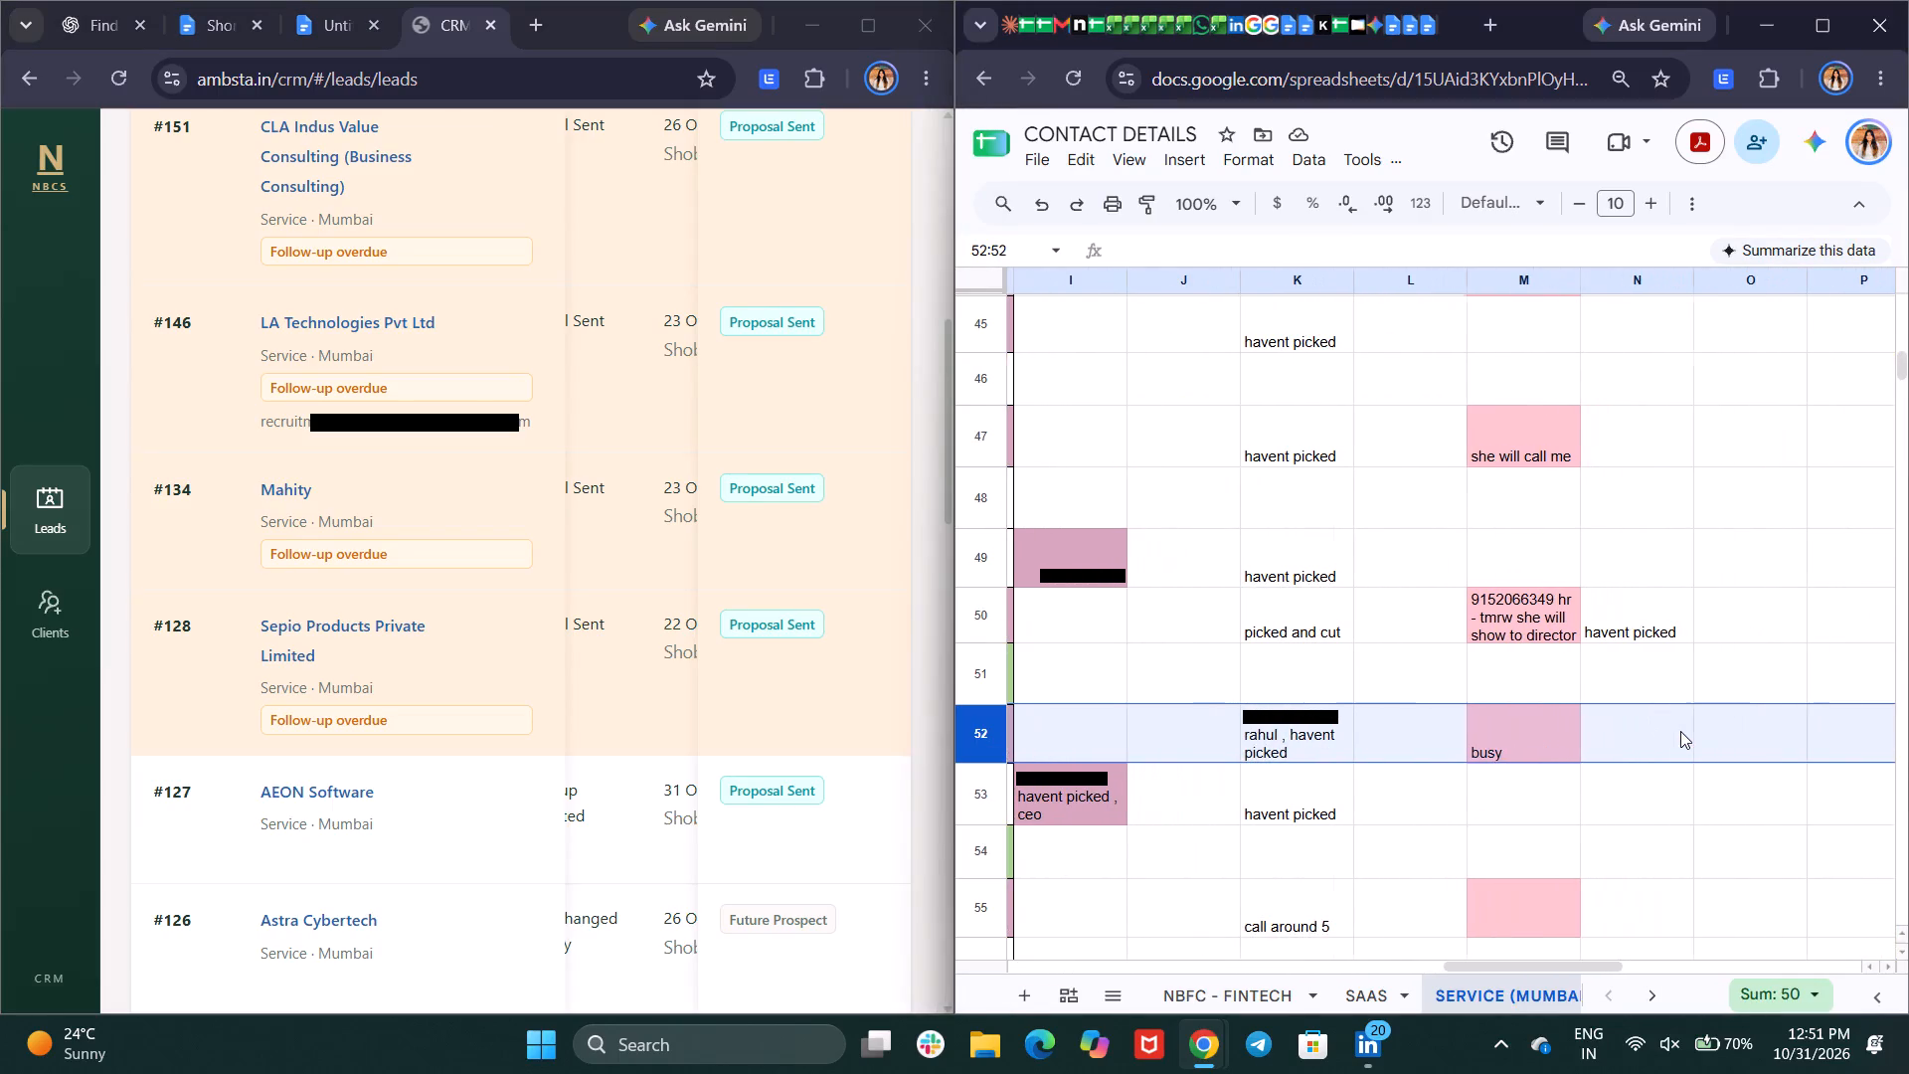
scroll(1680, 731, left, 3)
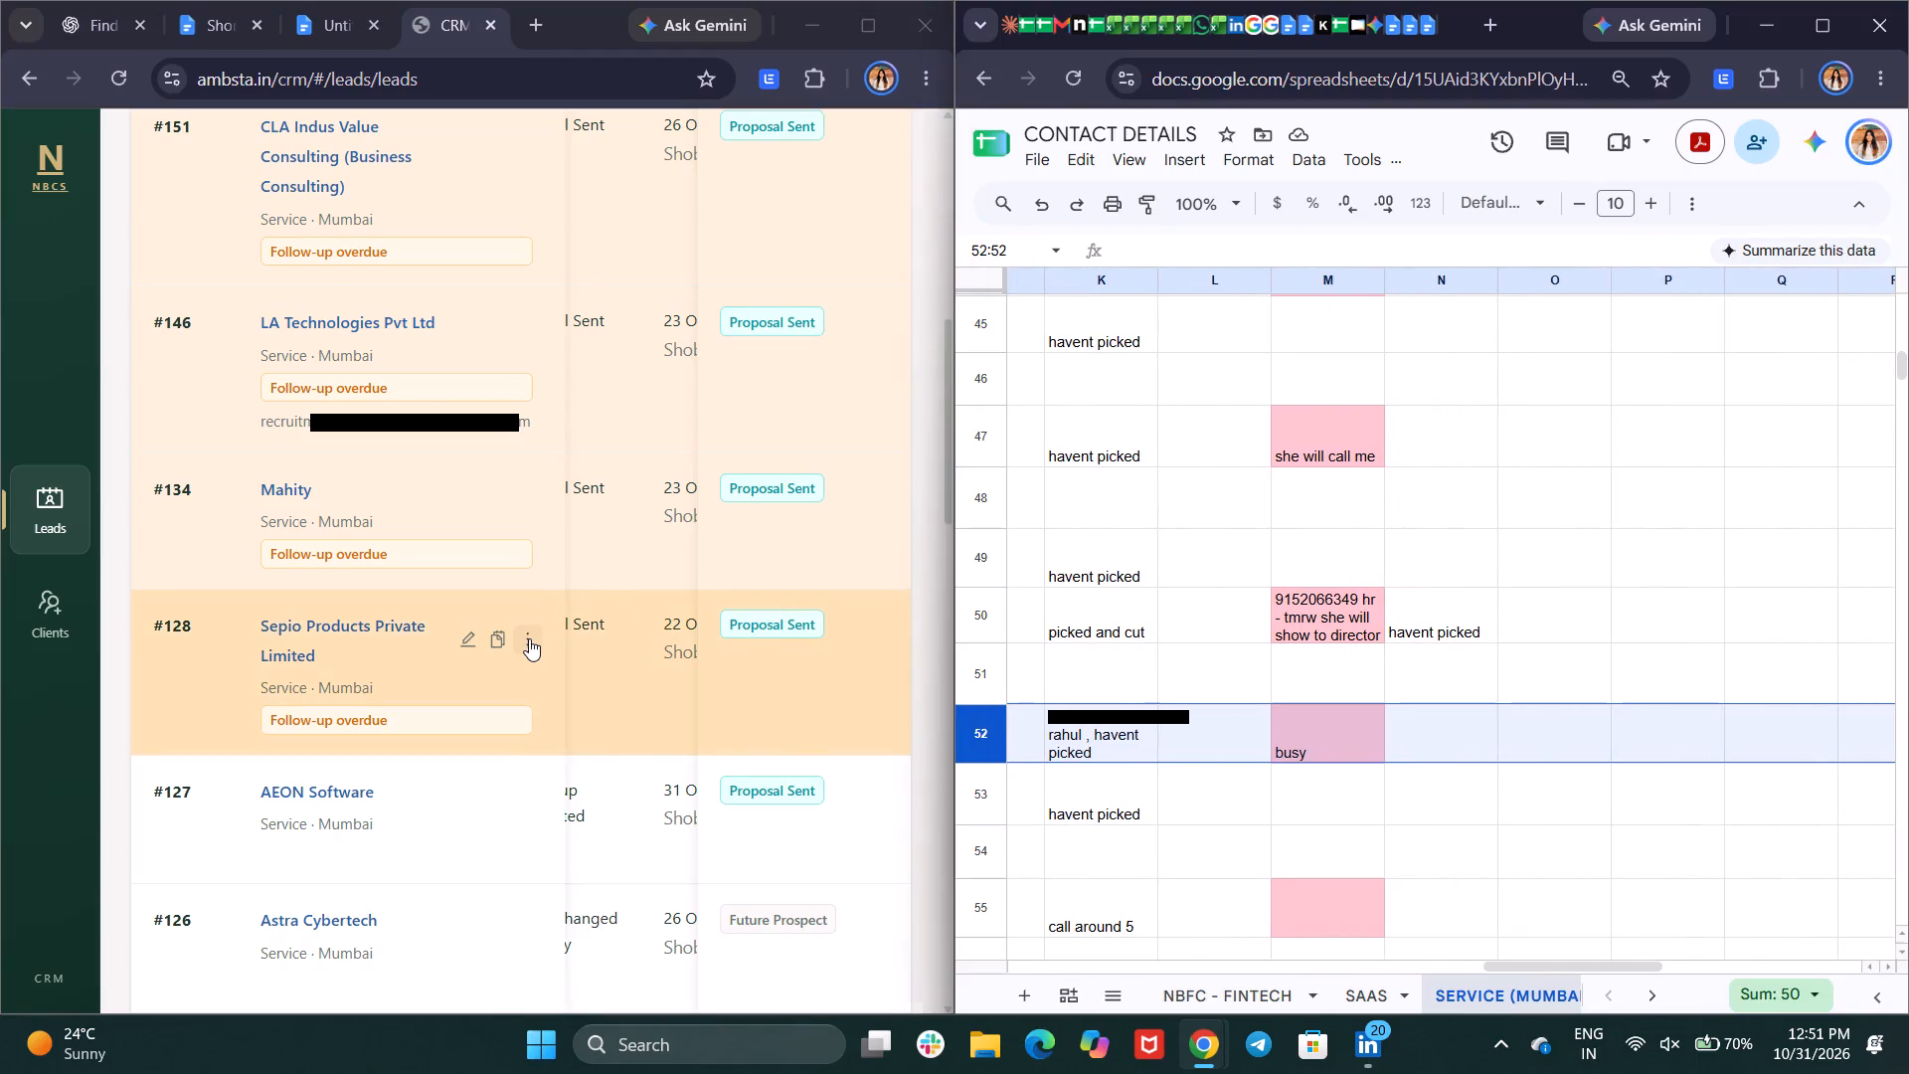
Send the proposal follow-up email for lead #128, Sepio Products Private Limited, review its message, and close the dialog.
click(529, 638)
click(693, 857)
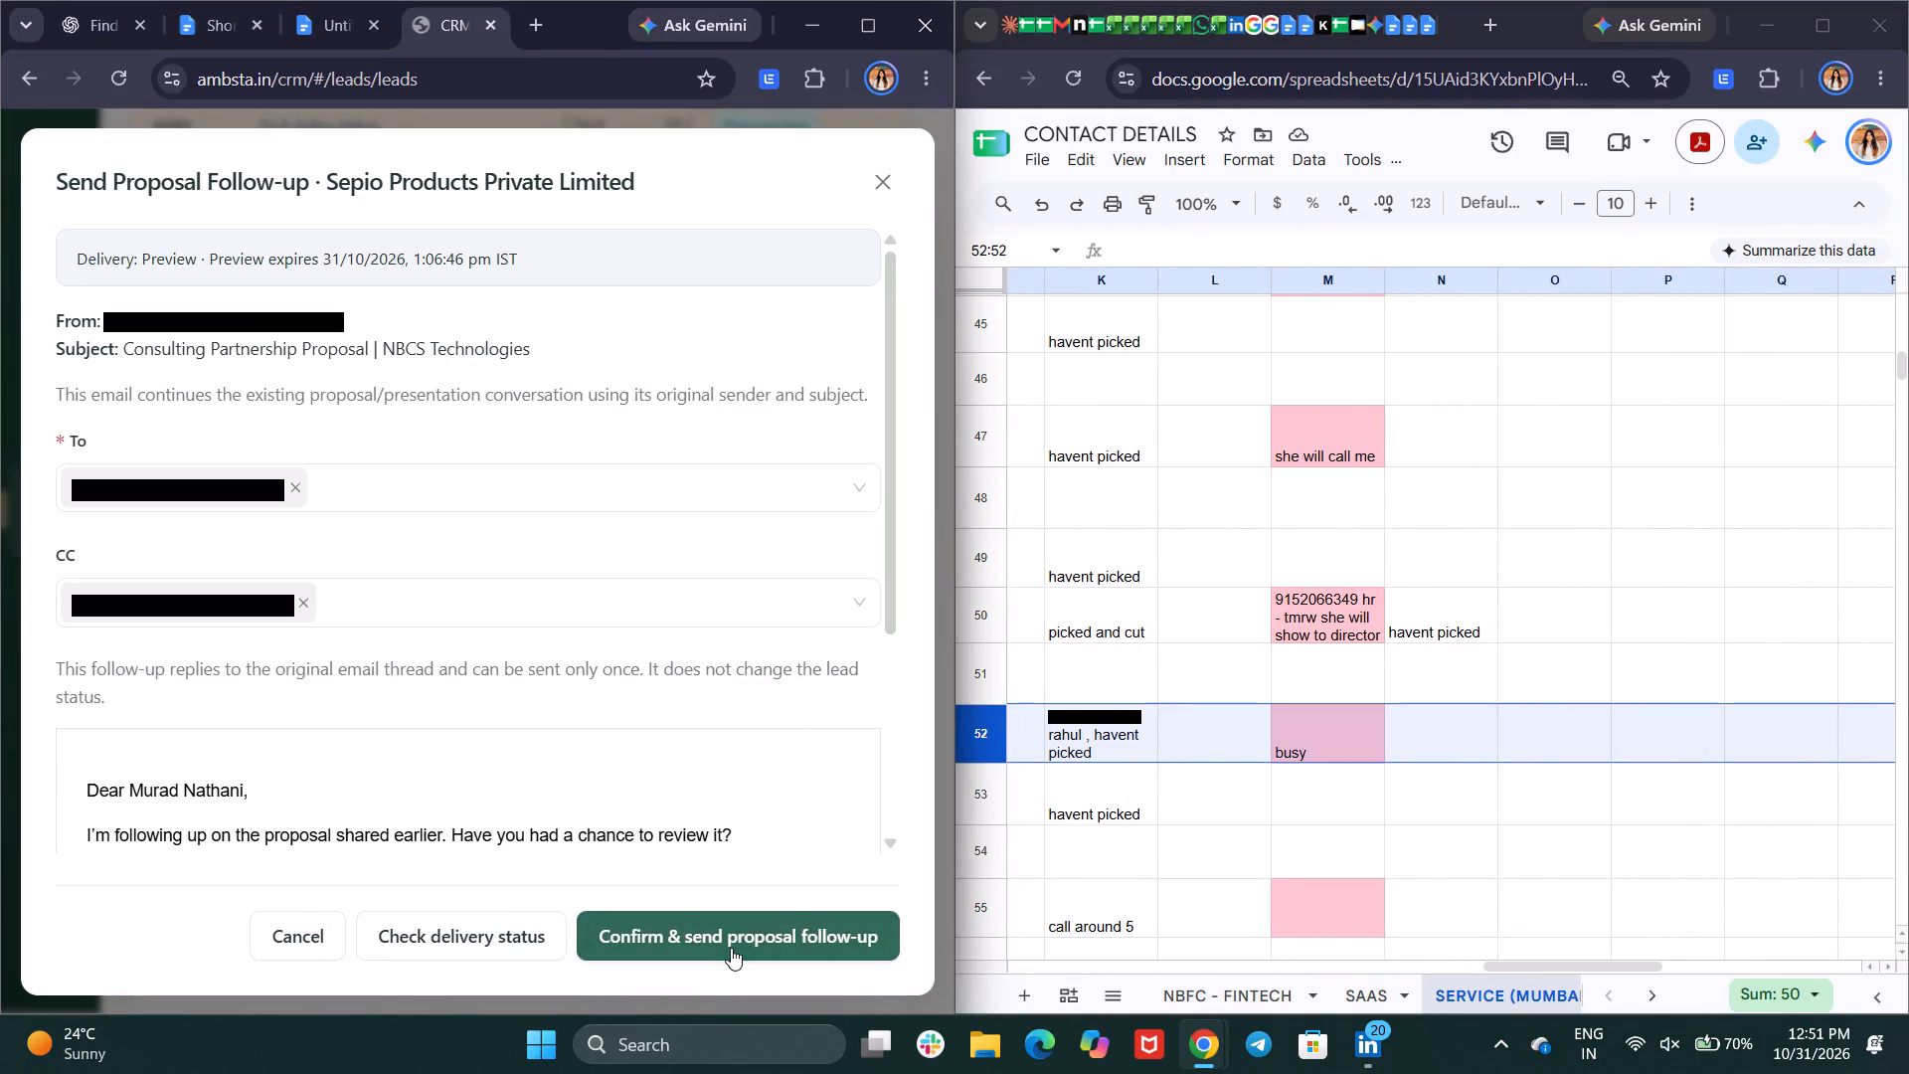
click(731, 948)
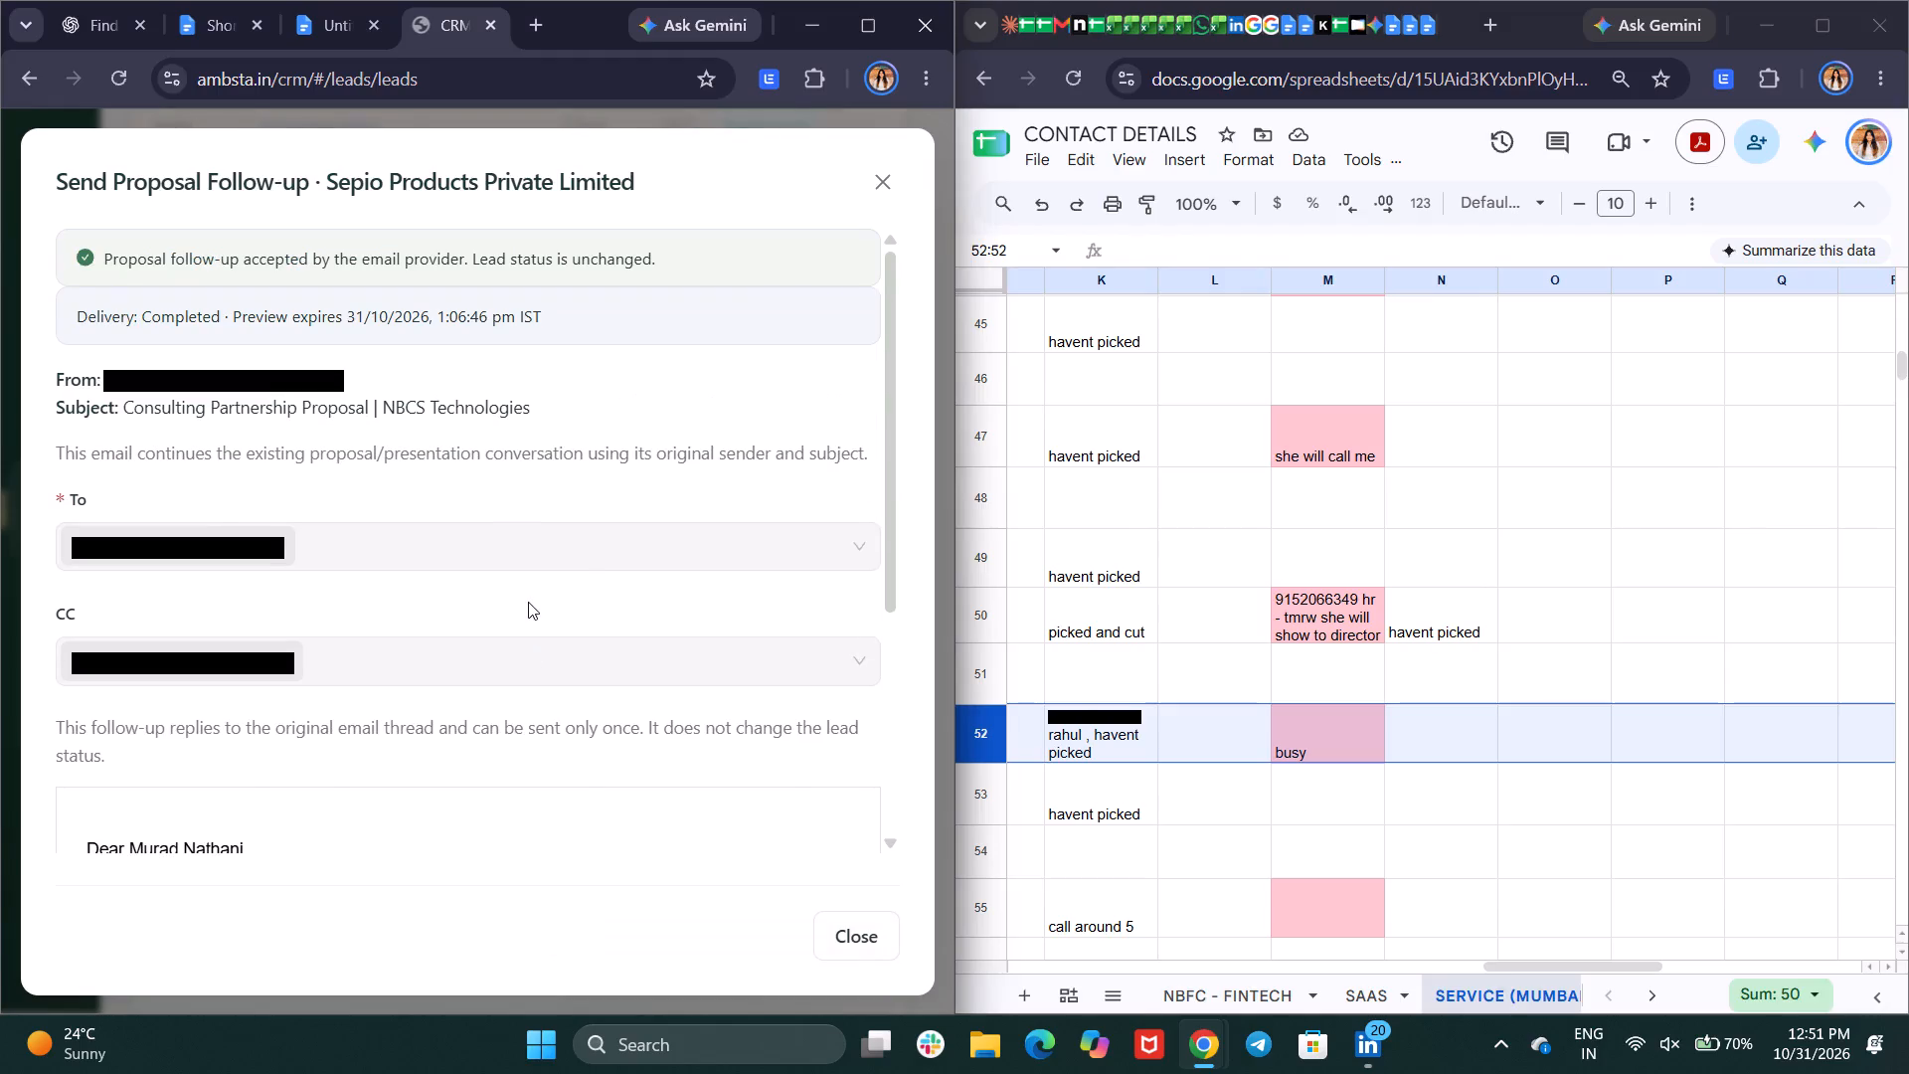
scroll(528, 602, down, 5)
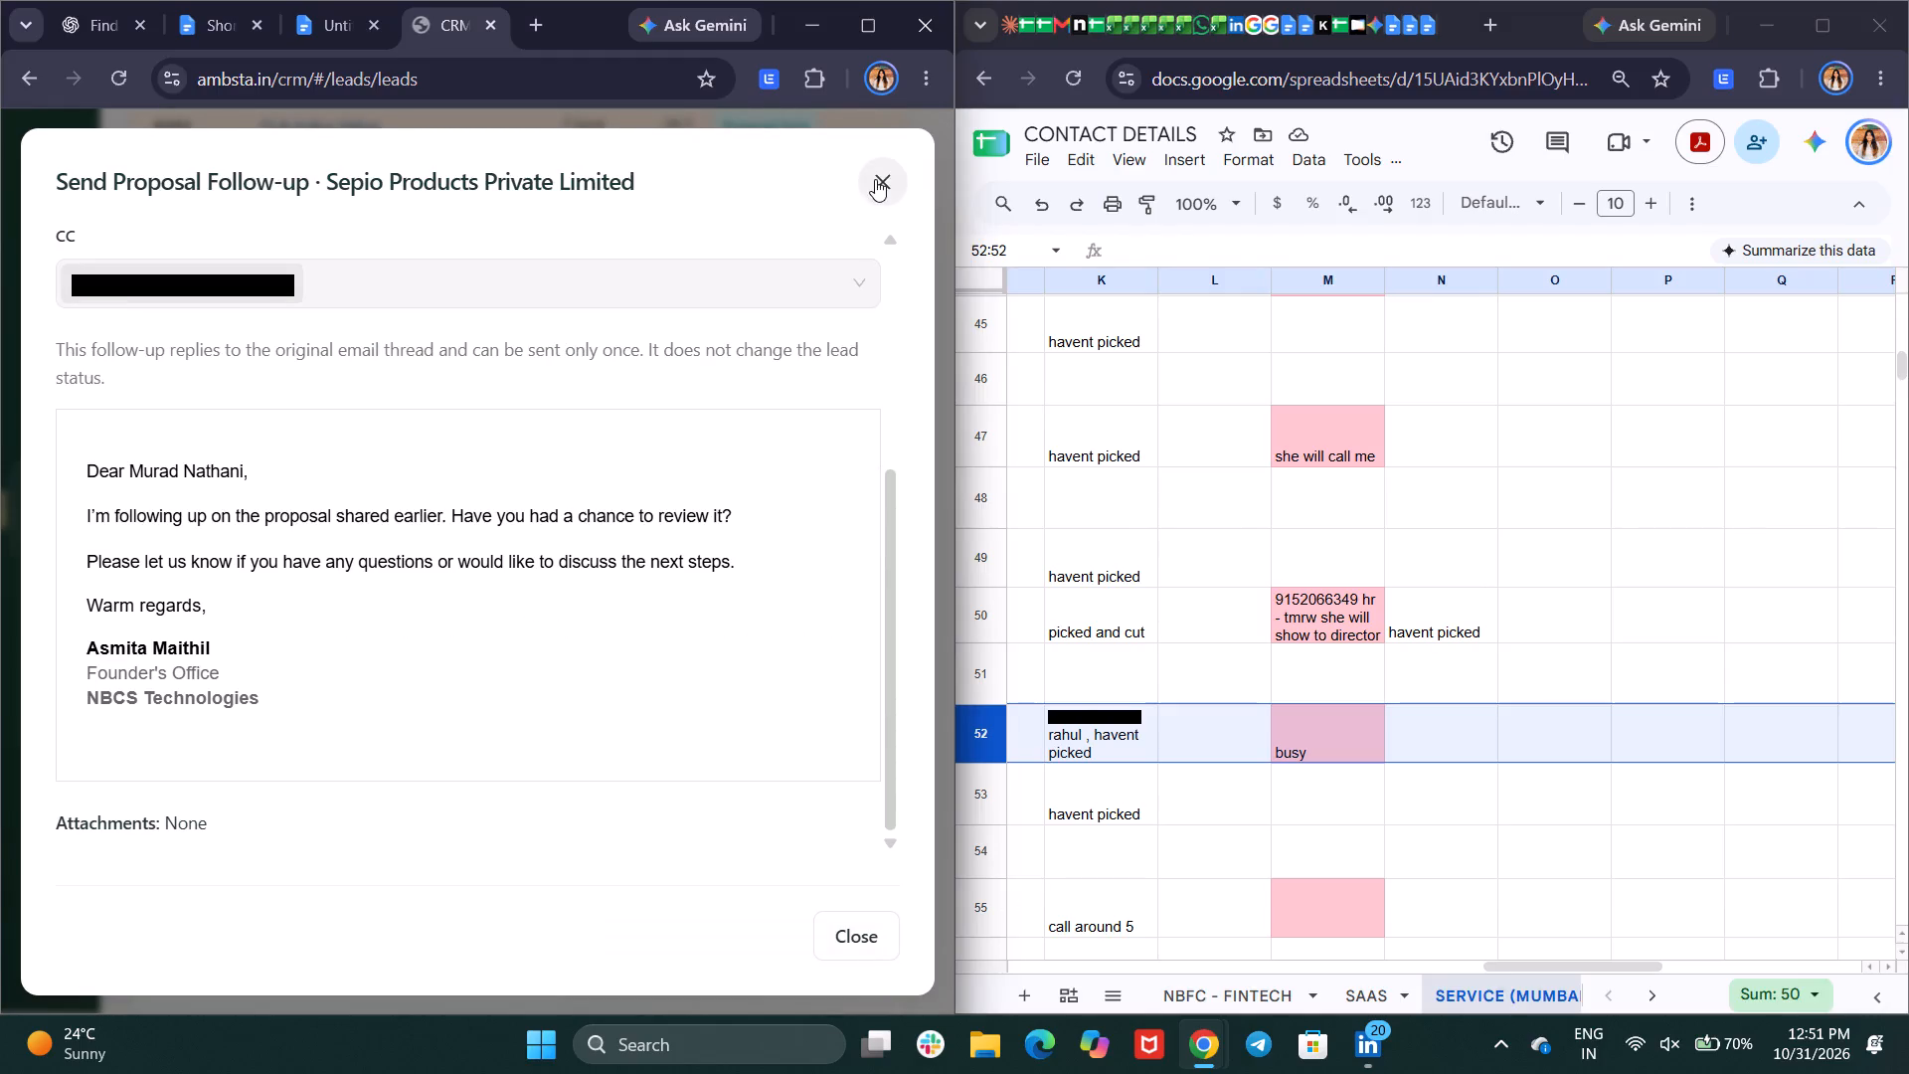
click(875, 179)
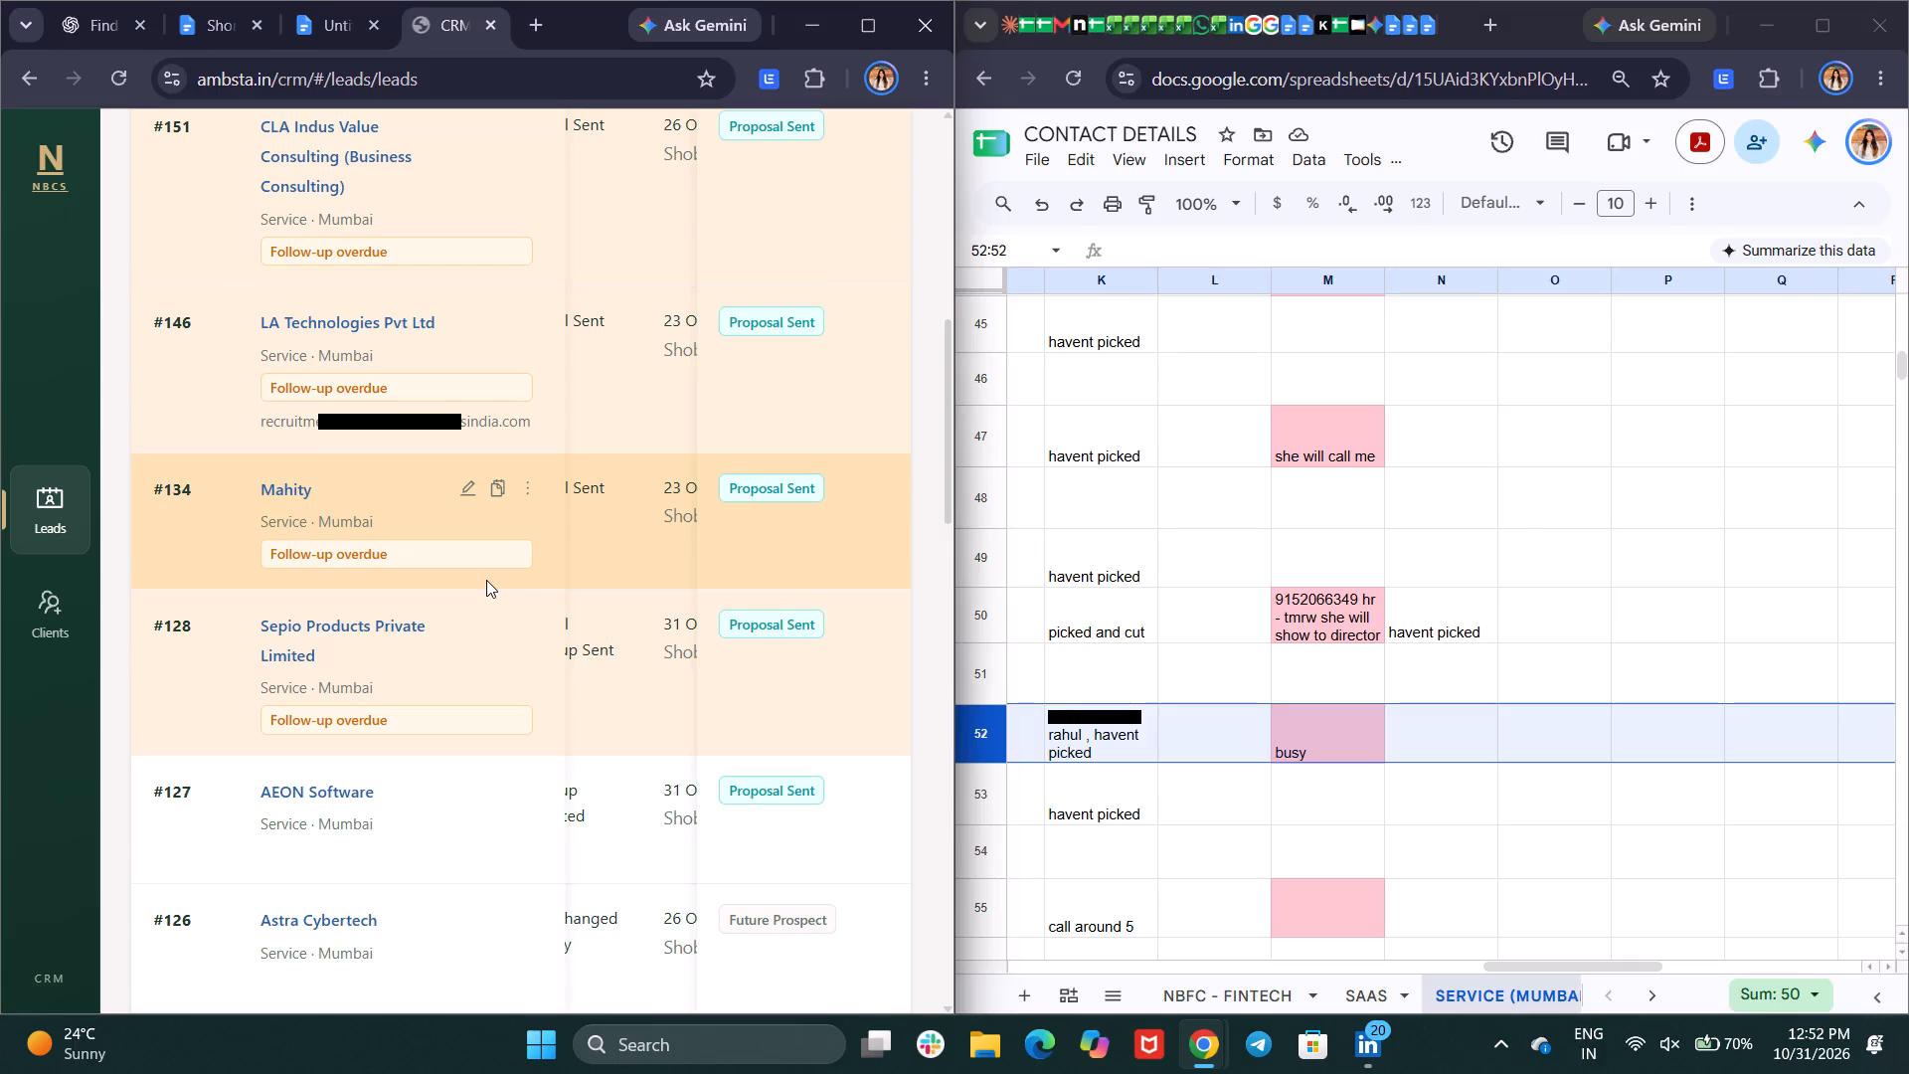
Open the follow-up entry for lead #128, Sepio Products Private Limited, and enter the remark "Sent follow up through mail.".
click(517, 641)
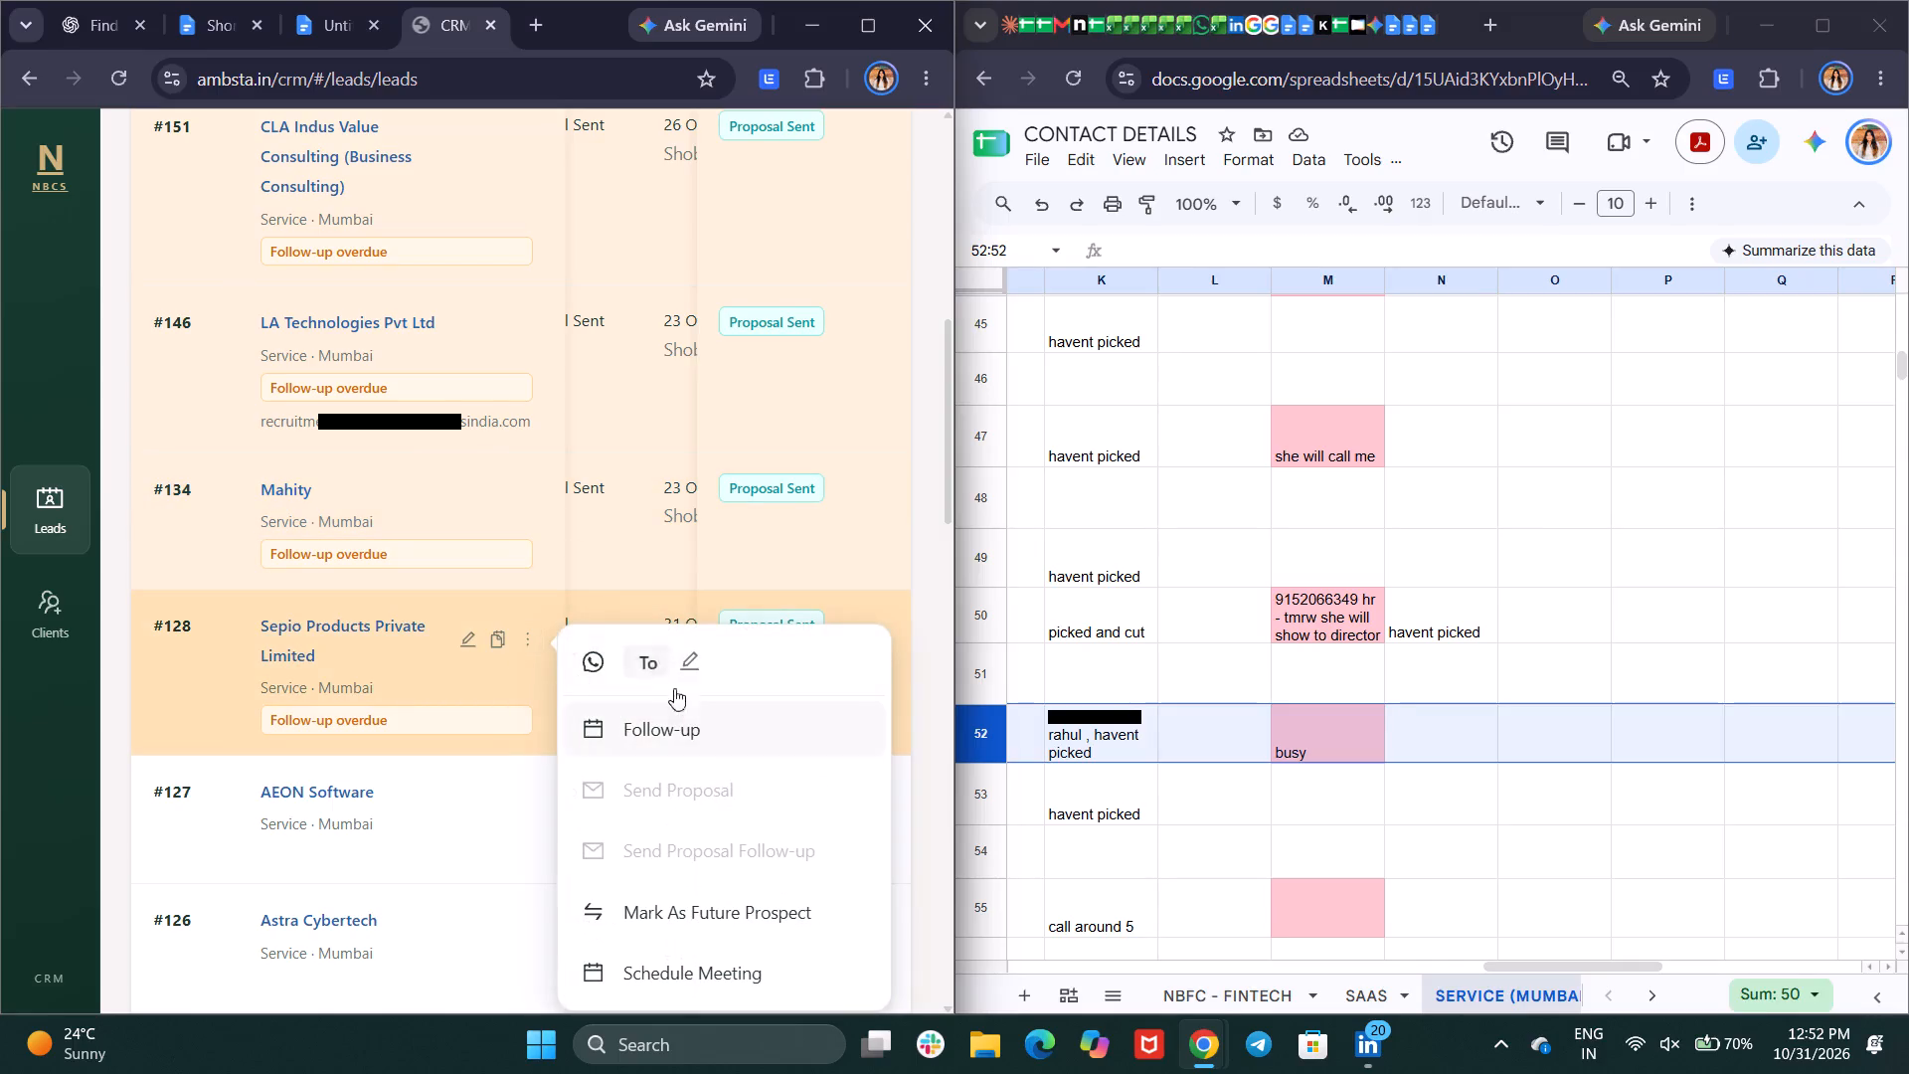
click(688, 724)
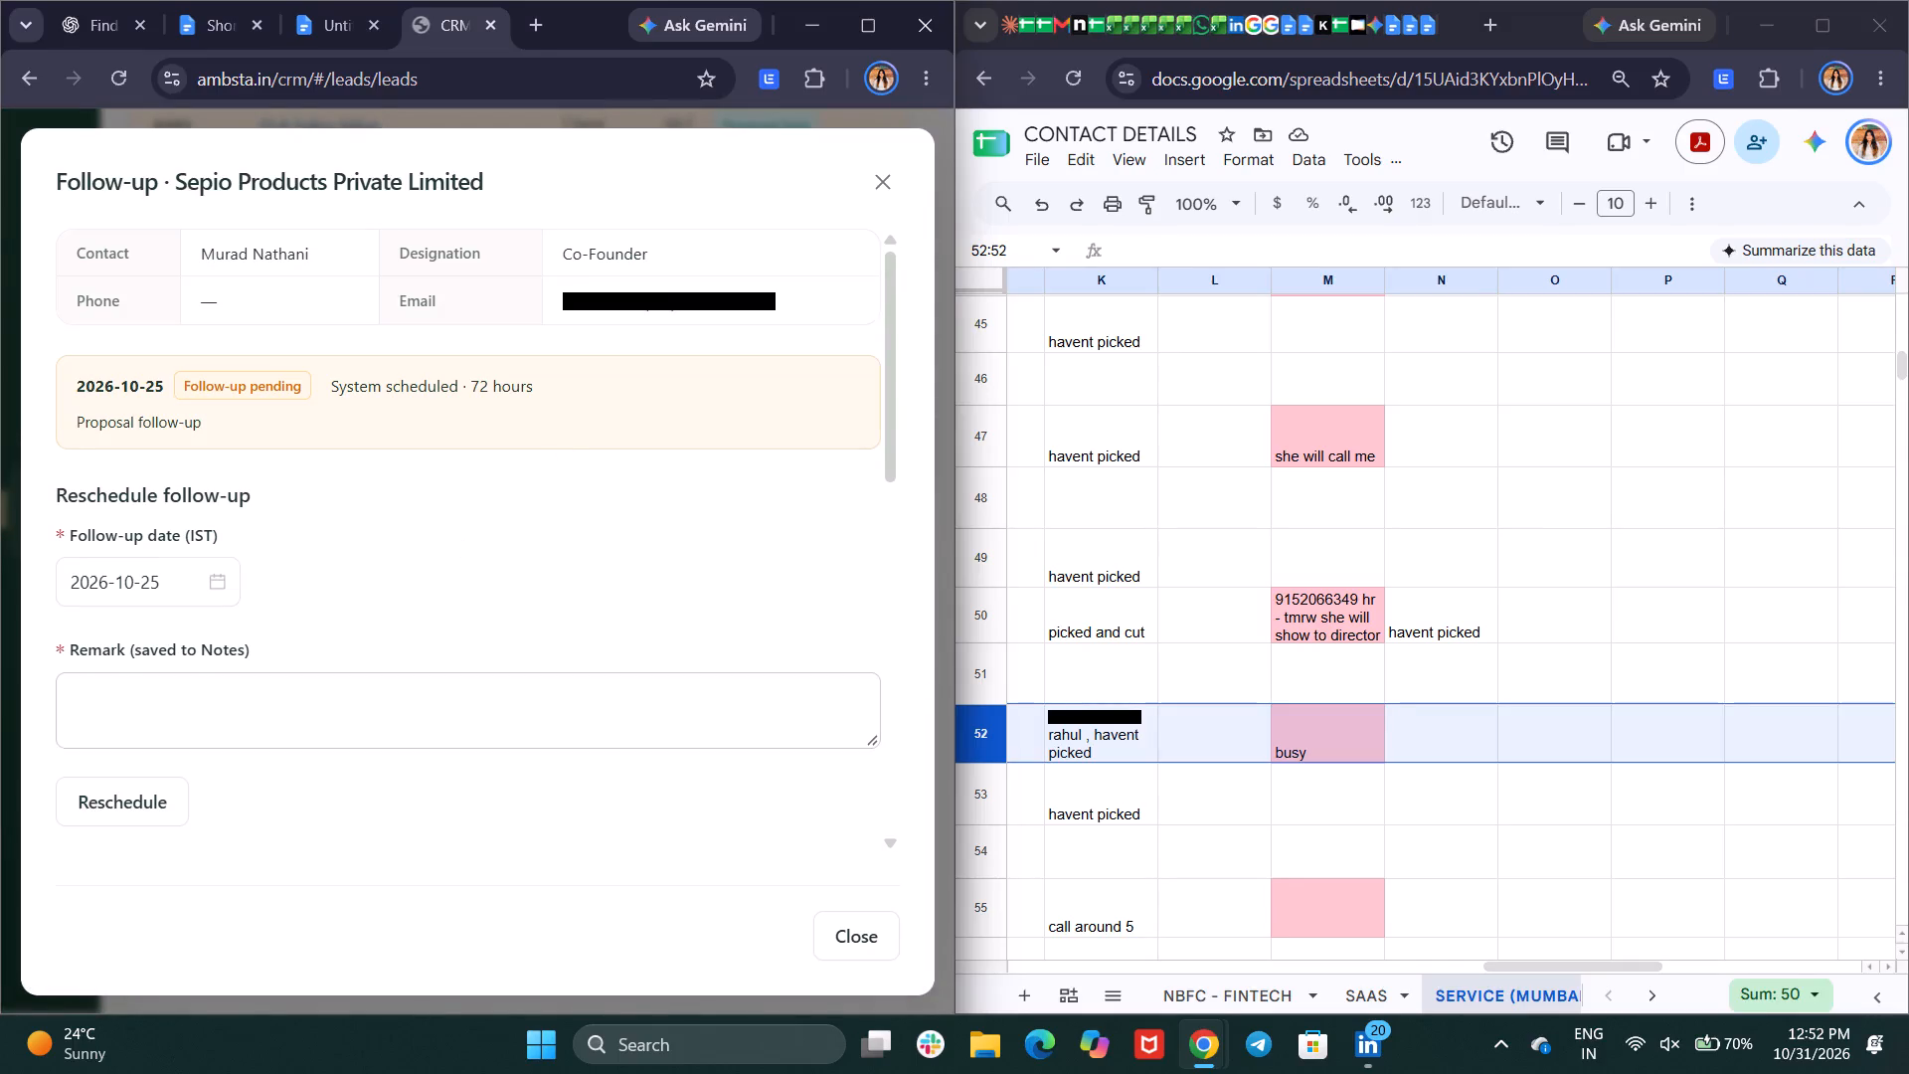
click(423, 723)
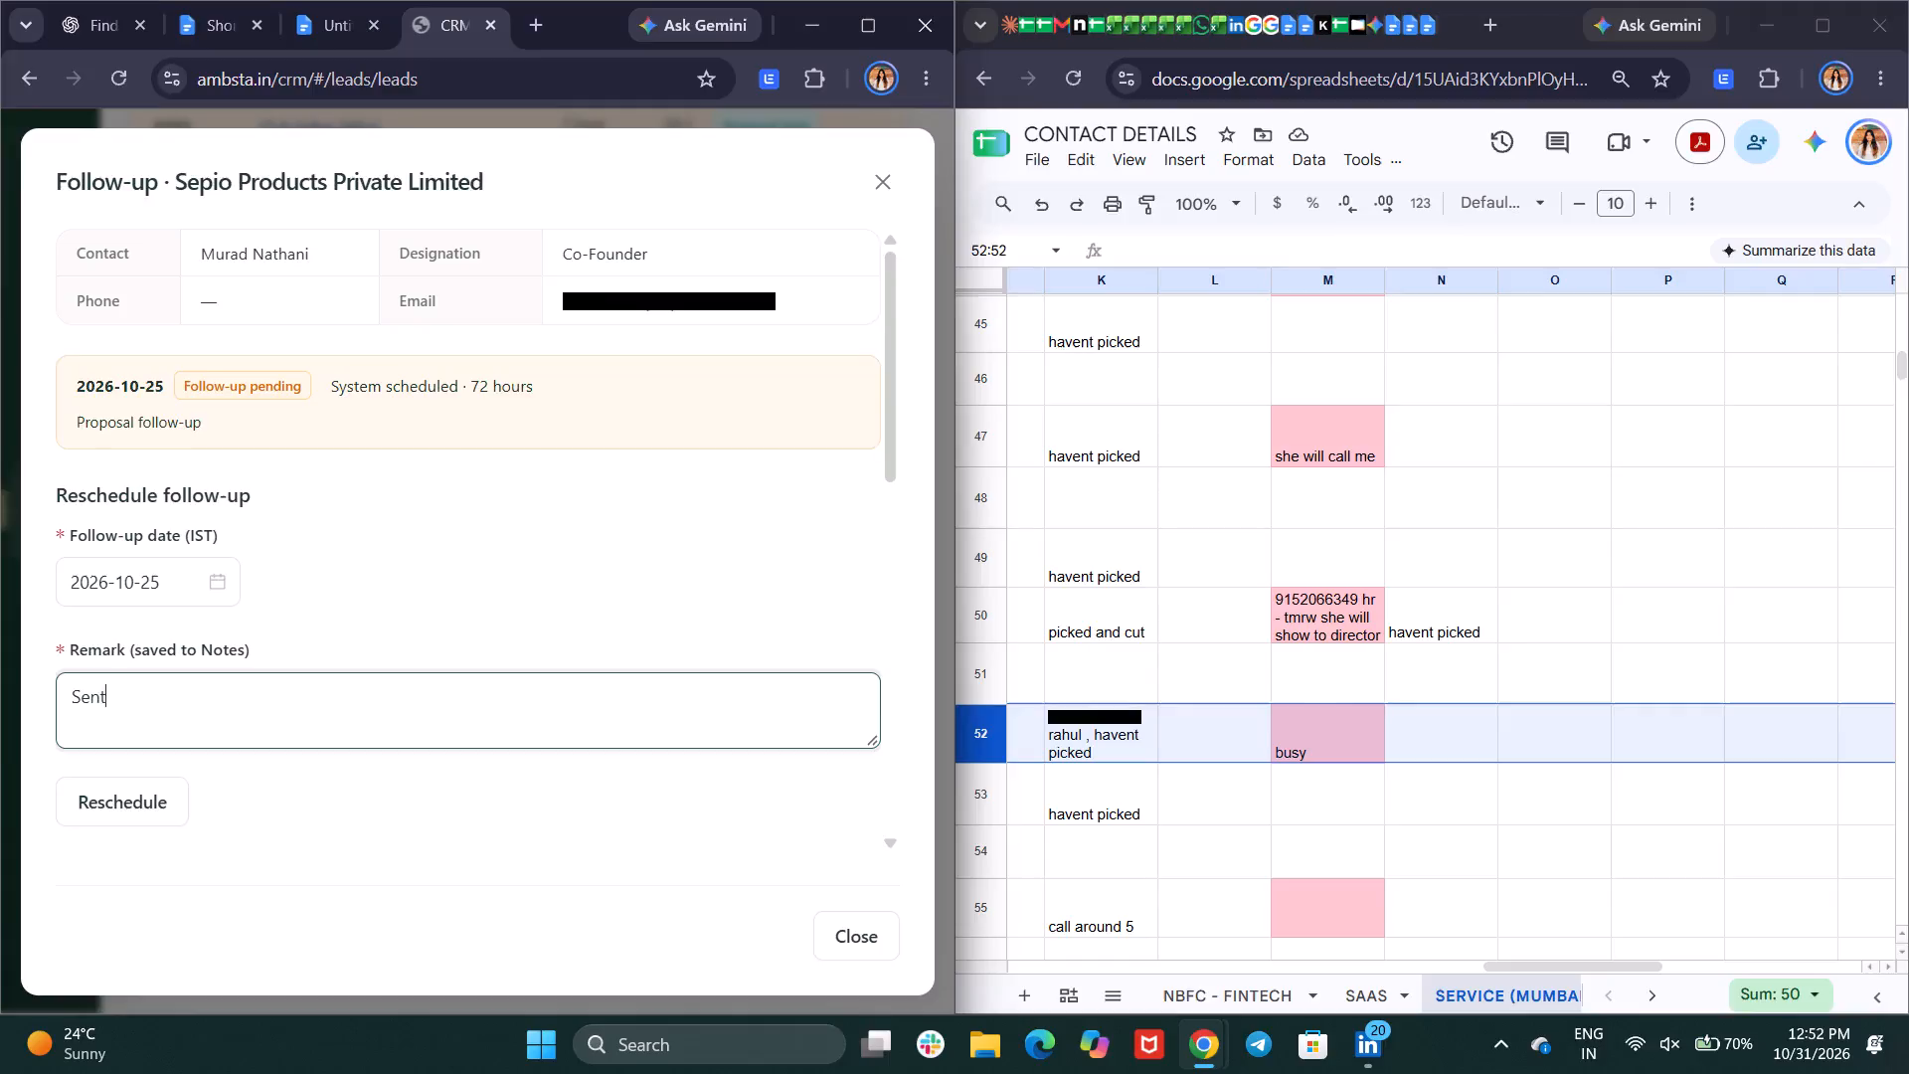
key(BackSpace)
key(BackSpace)
key(BackSpace)
text(follow up through mail.)
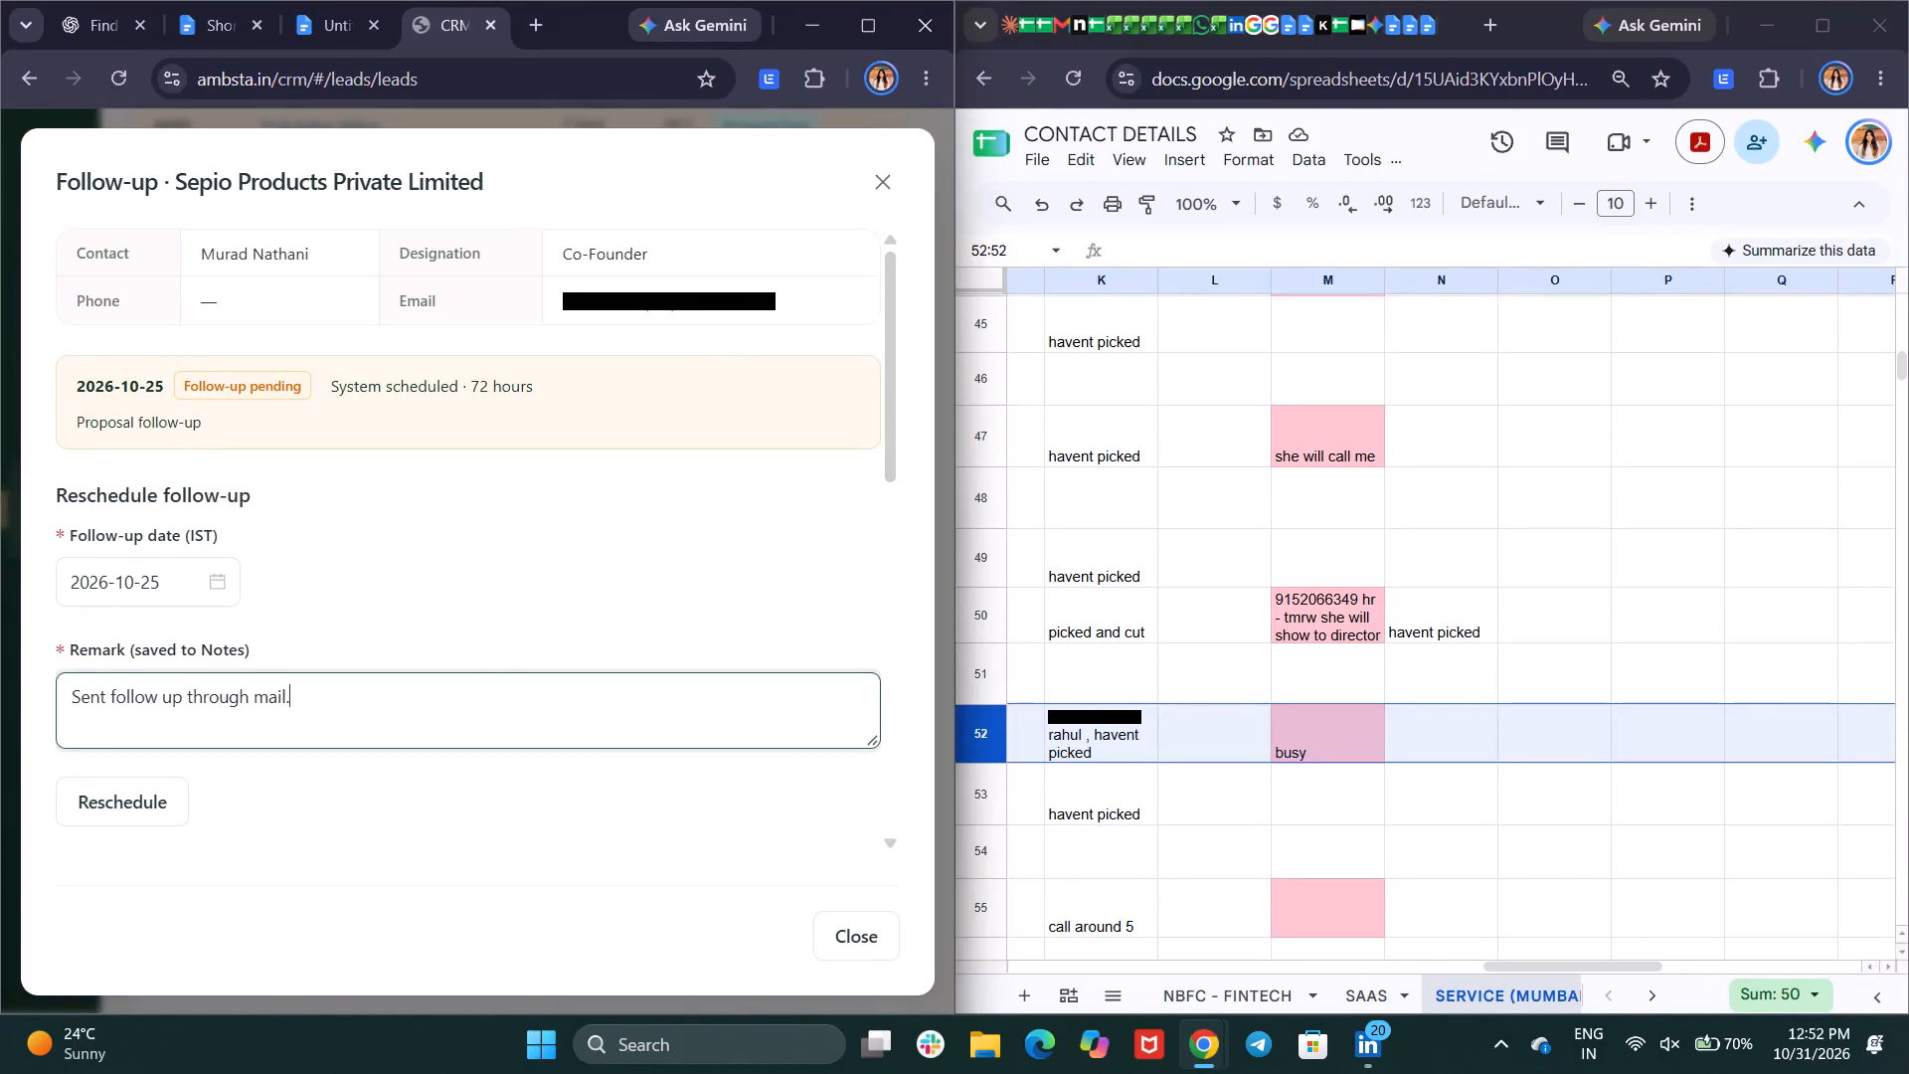
Add the completion notes "Sent follow up through mail." and mark Sepio Products Private Limited's follow-up completed.
scroll(549, 779, down, 2)
click(349, 535)
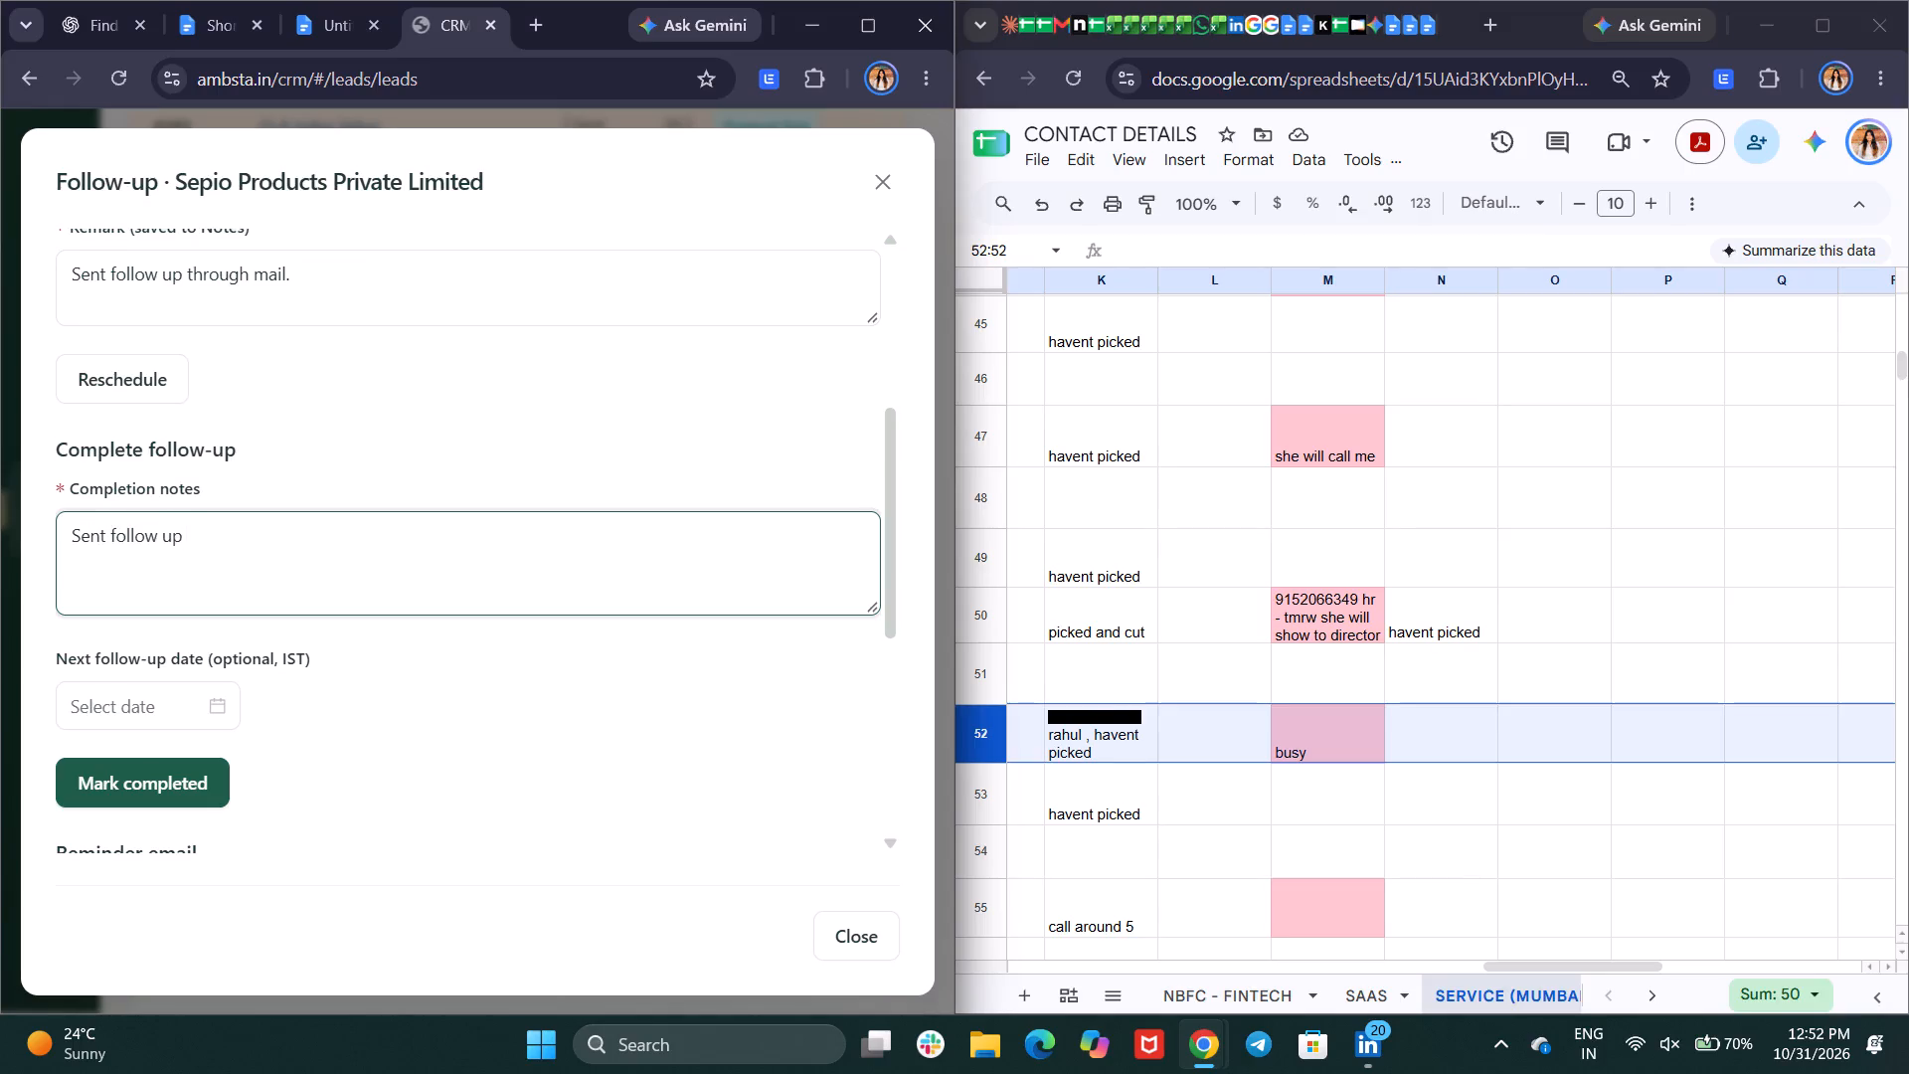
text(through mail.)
click(170, 786)
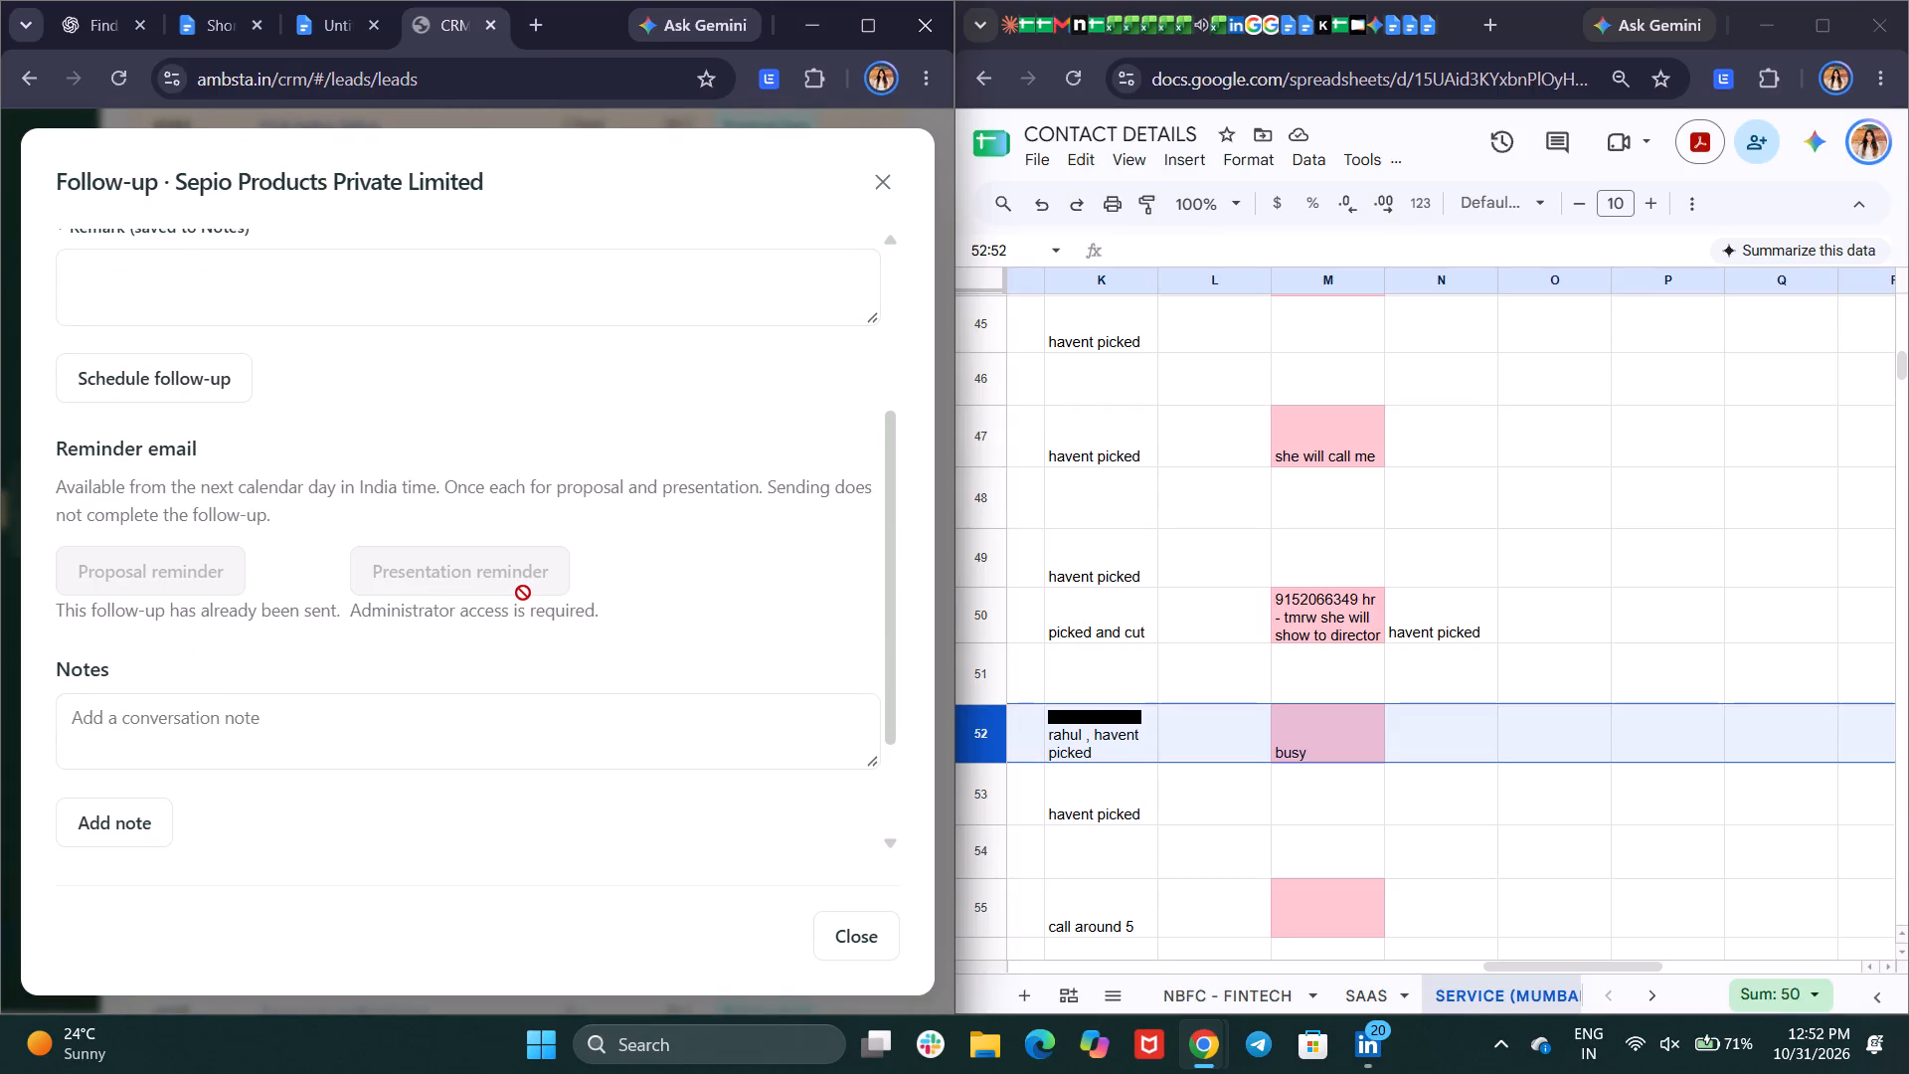
Close the follow-up dialog for Sepio Products Private Limited and return to the leads list.
scroll(523, 593, up, 4)
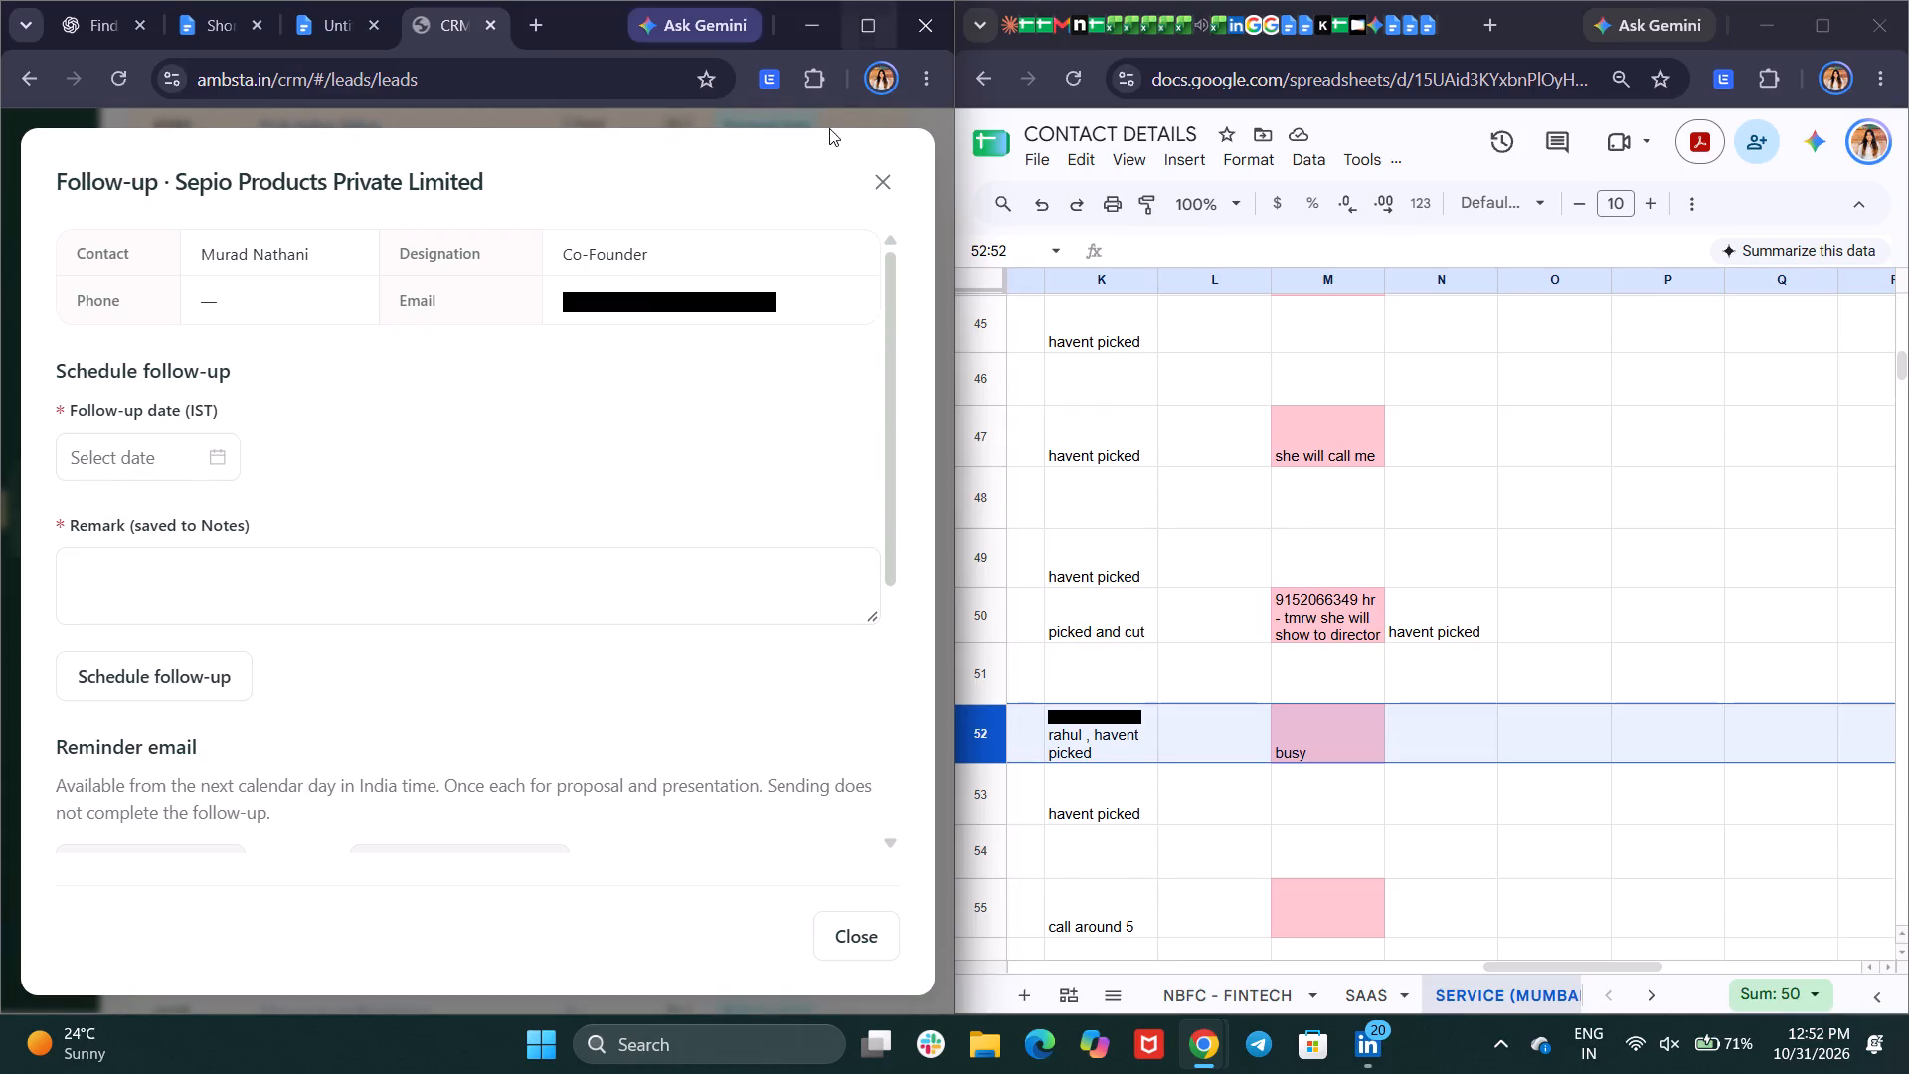
double_click(872, 185)
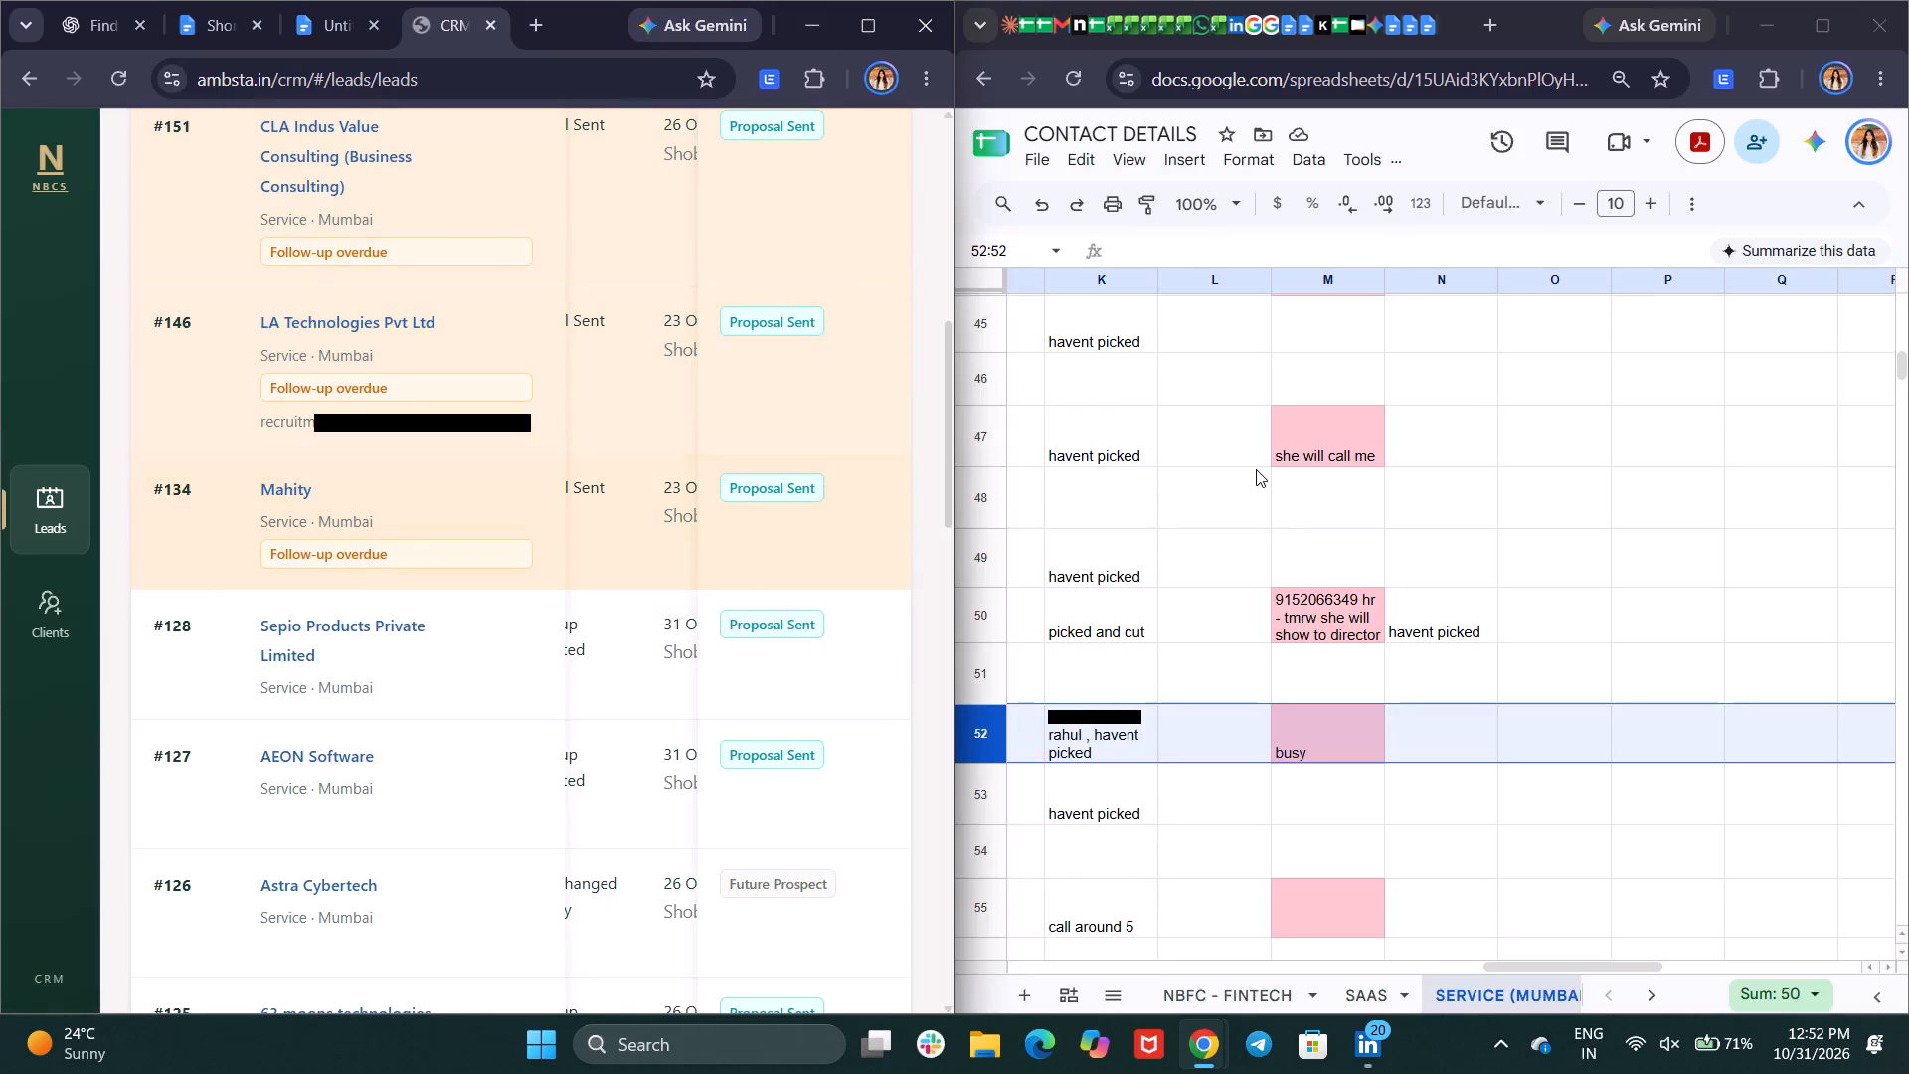
Compare the contacts of the CRM's overdue Mumbai leads with the SERVICE (MUMBAI) sheet's company list to locate the next lead.
scroll(1256, 469, right, 6)
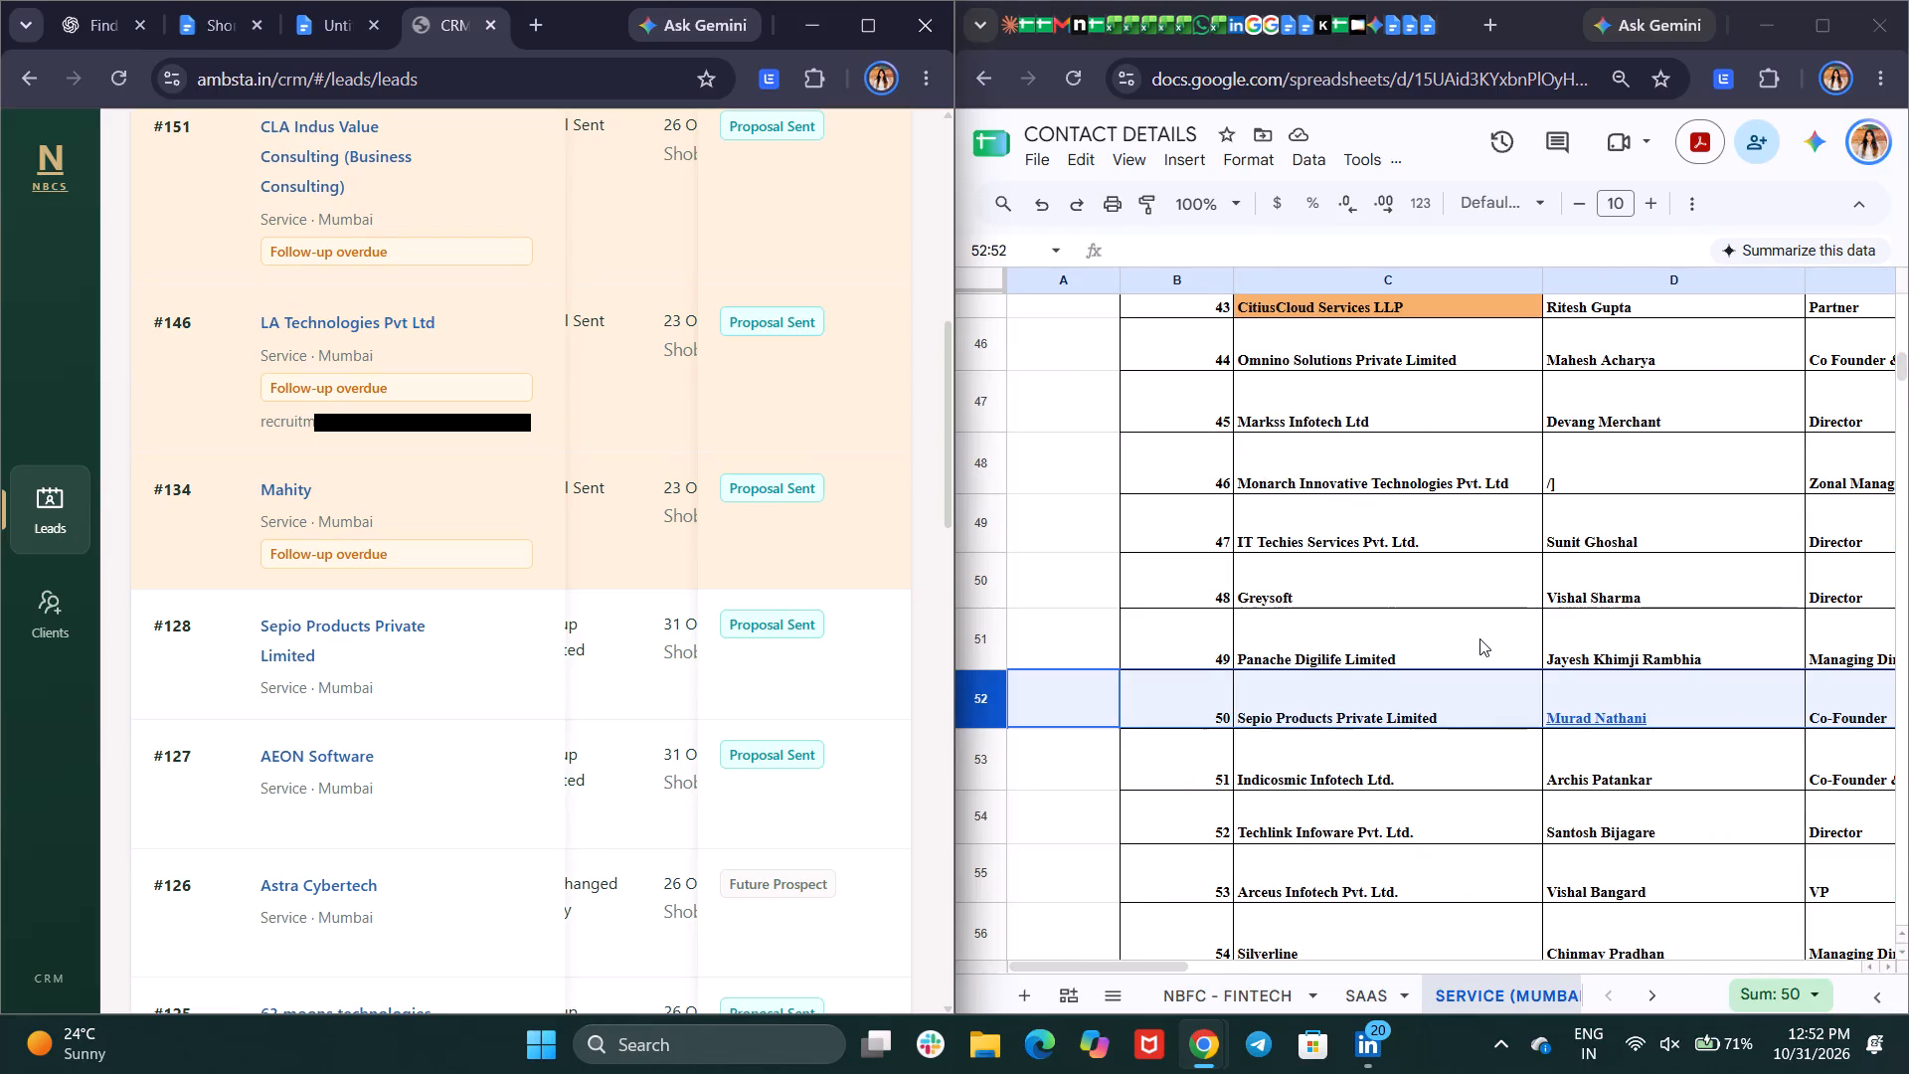
scroll(1479, 638, up, 10)
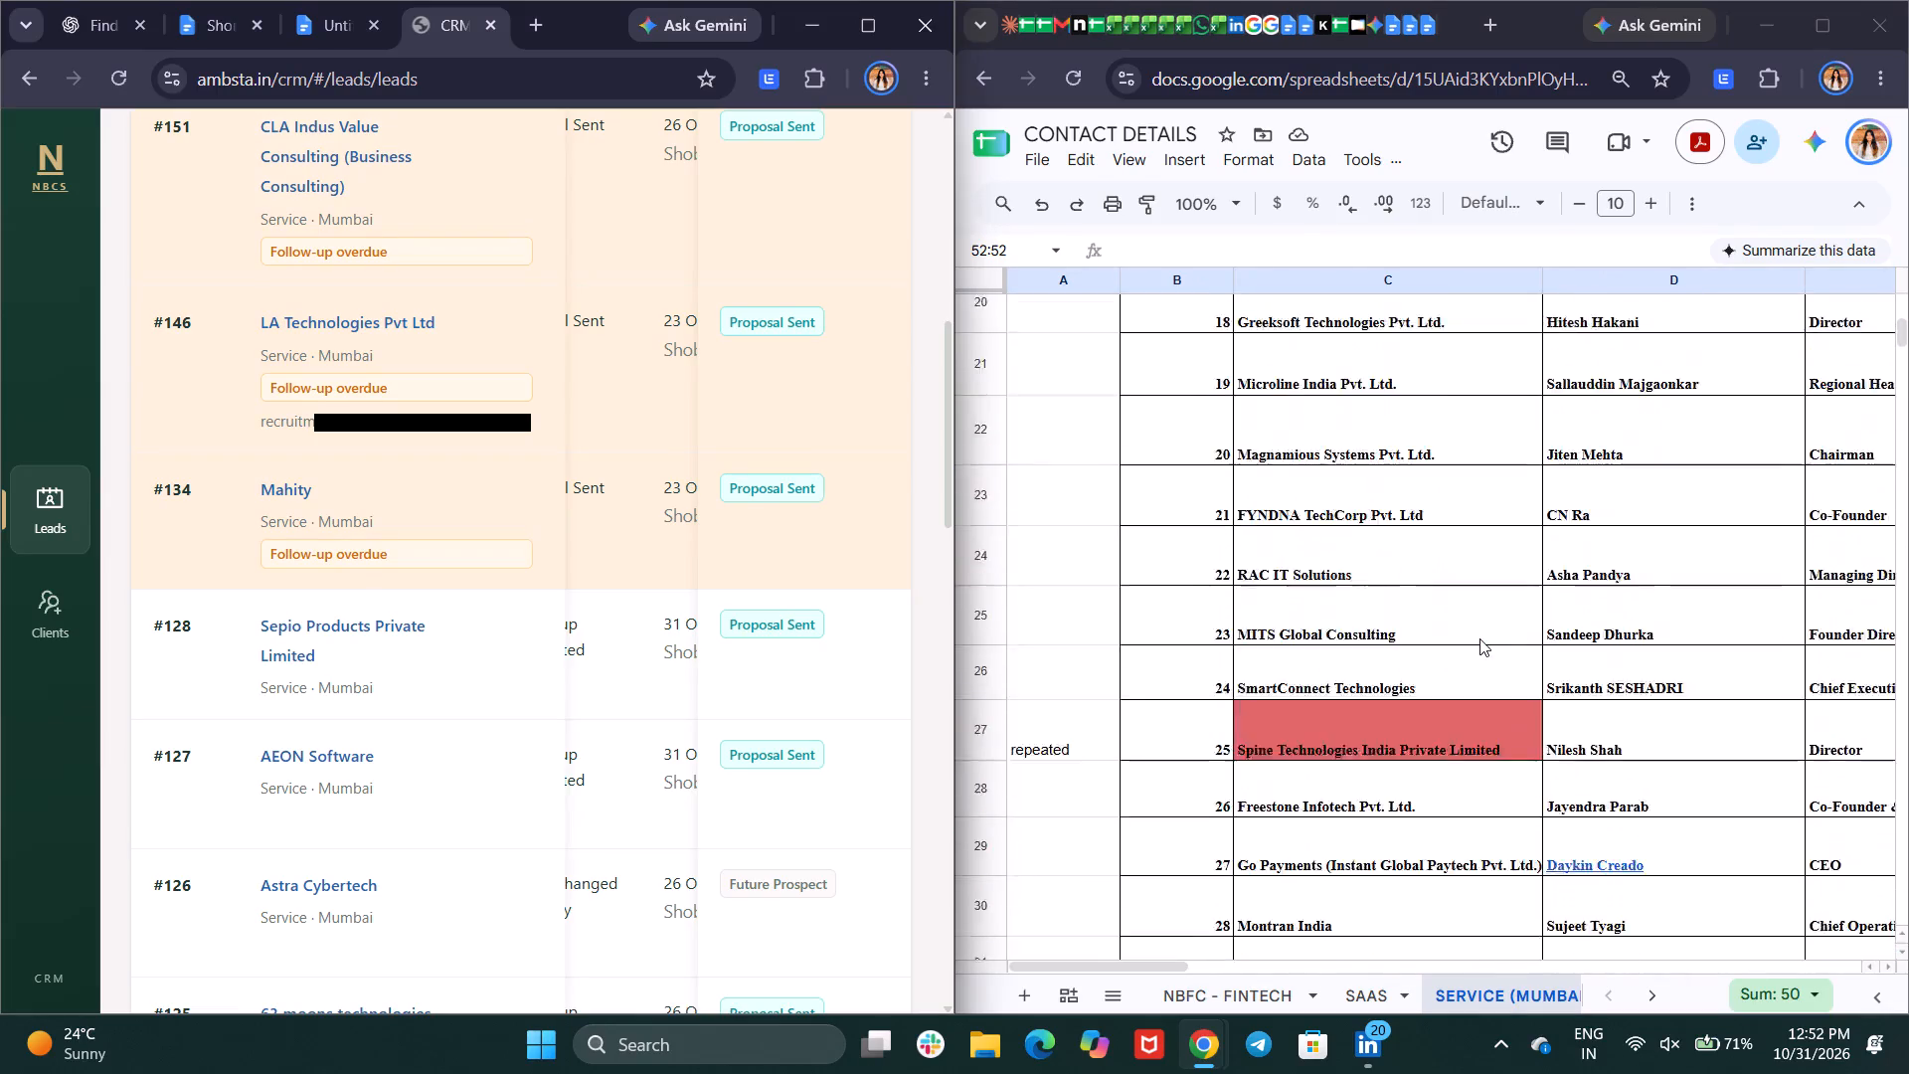
scroll(1479, 638, up, 5)
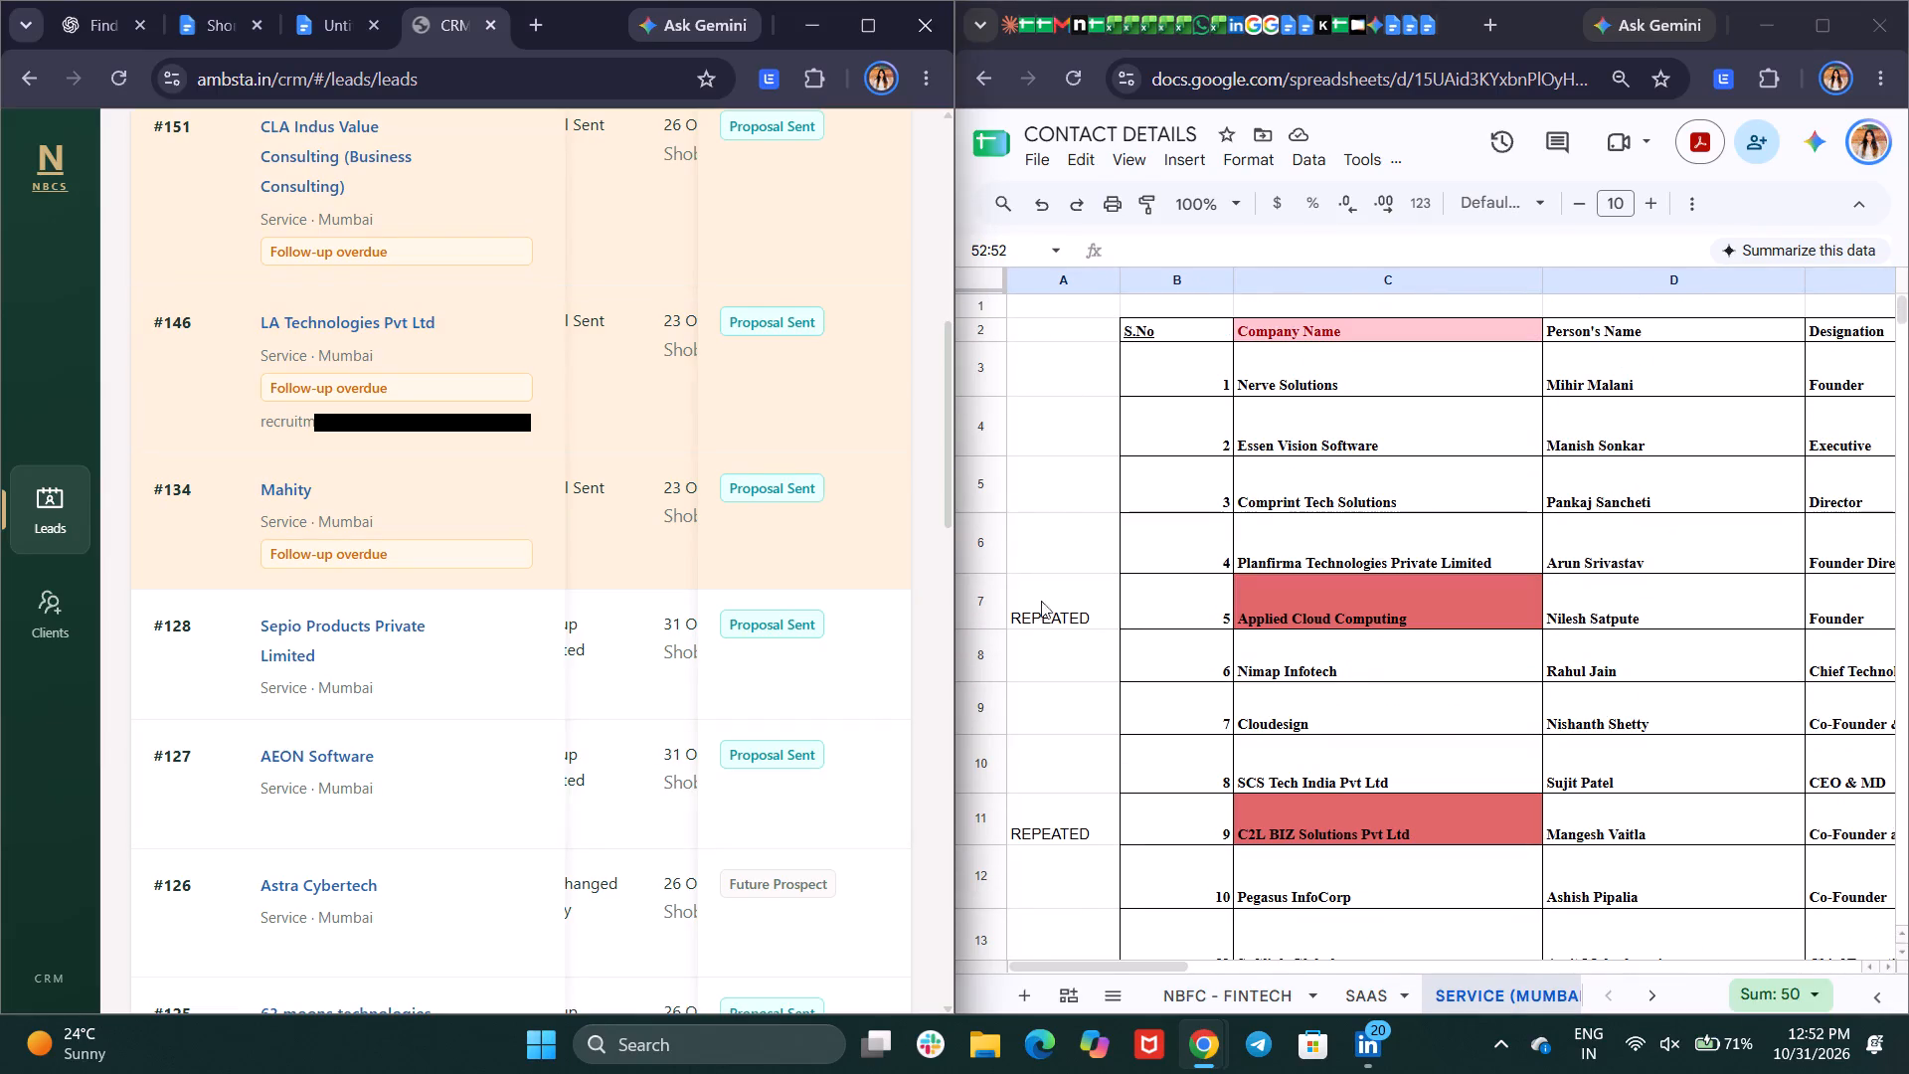
scroll(667, 535, right, 3)
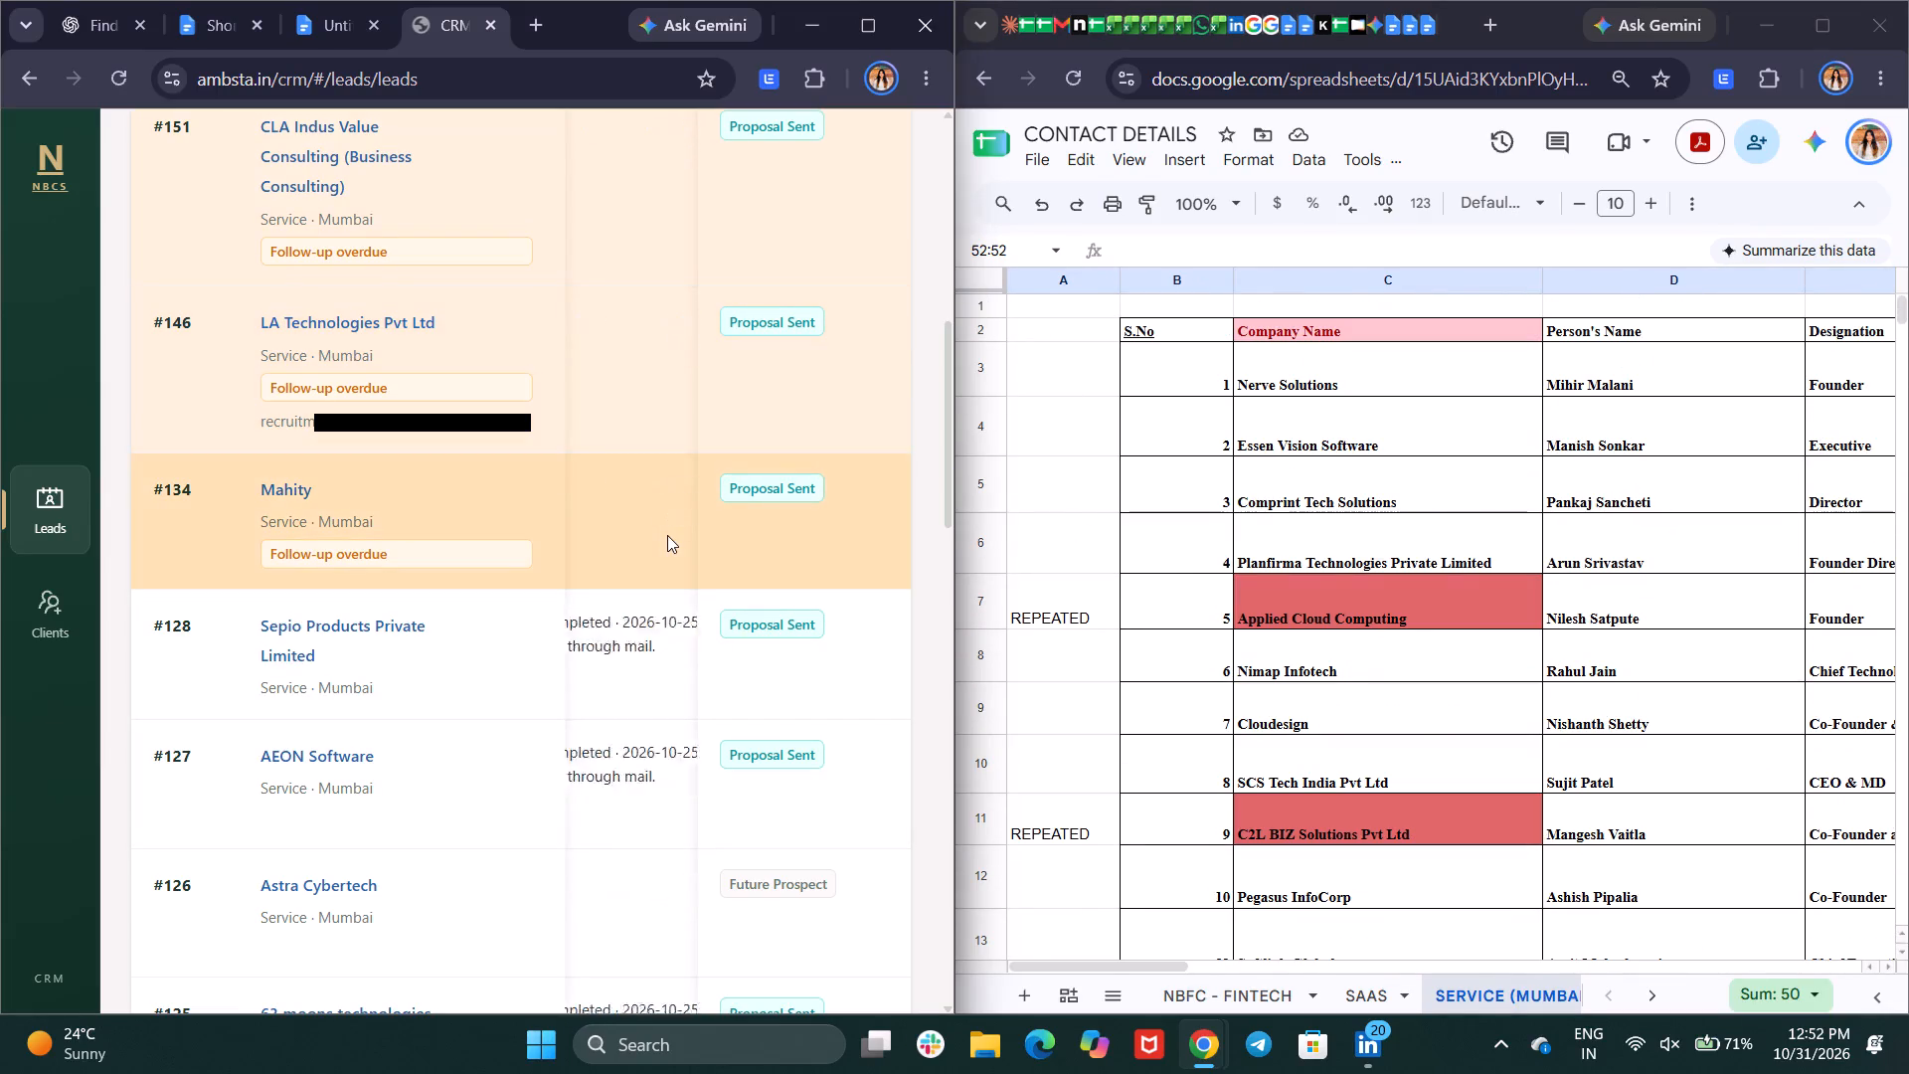
scroll(667, 535, right, 6)
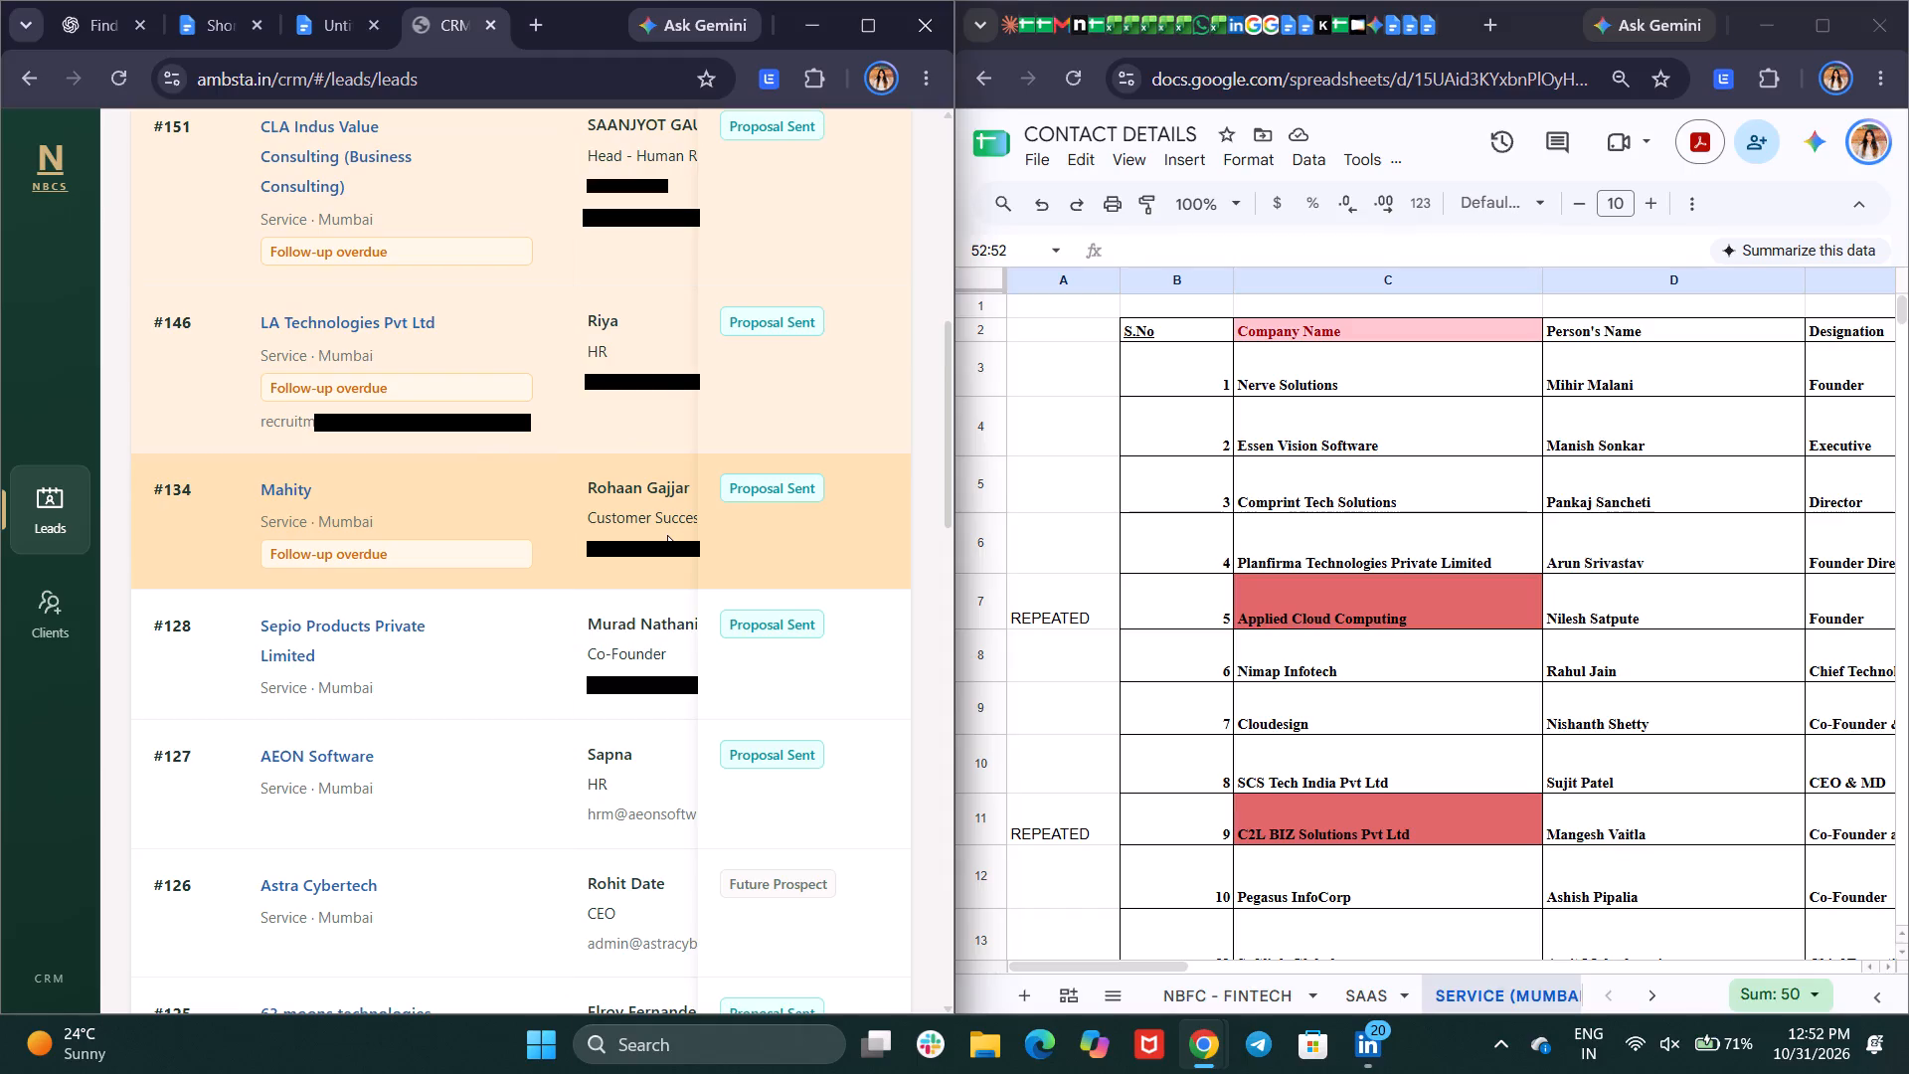
scroll(1047, 573, down, 1)
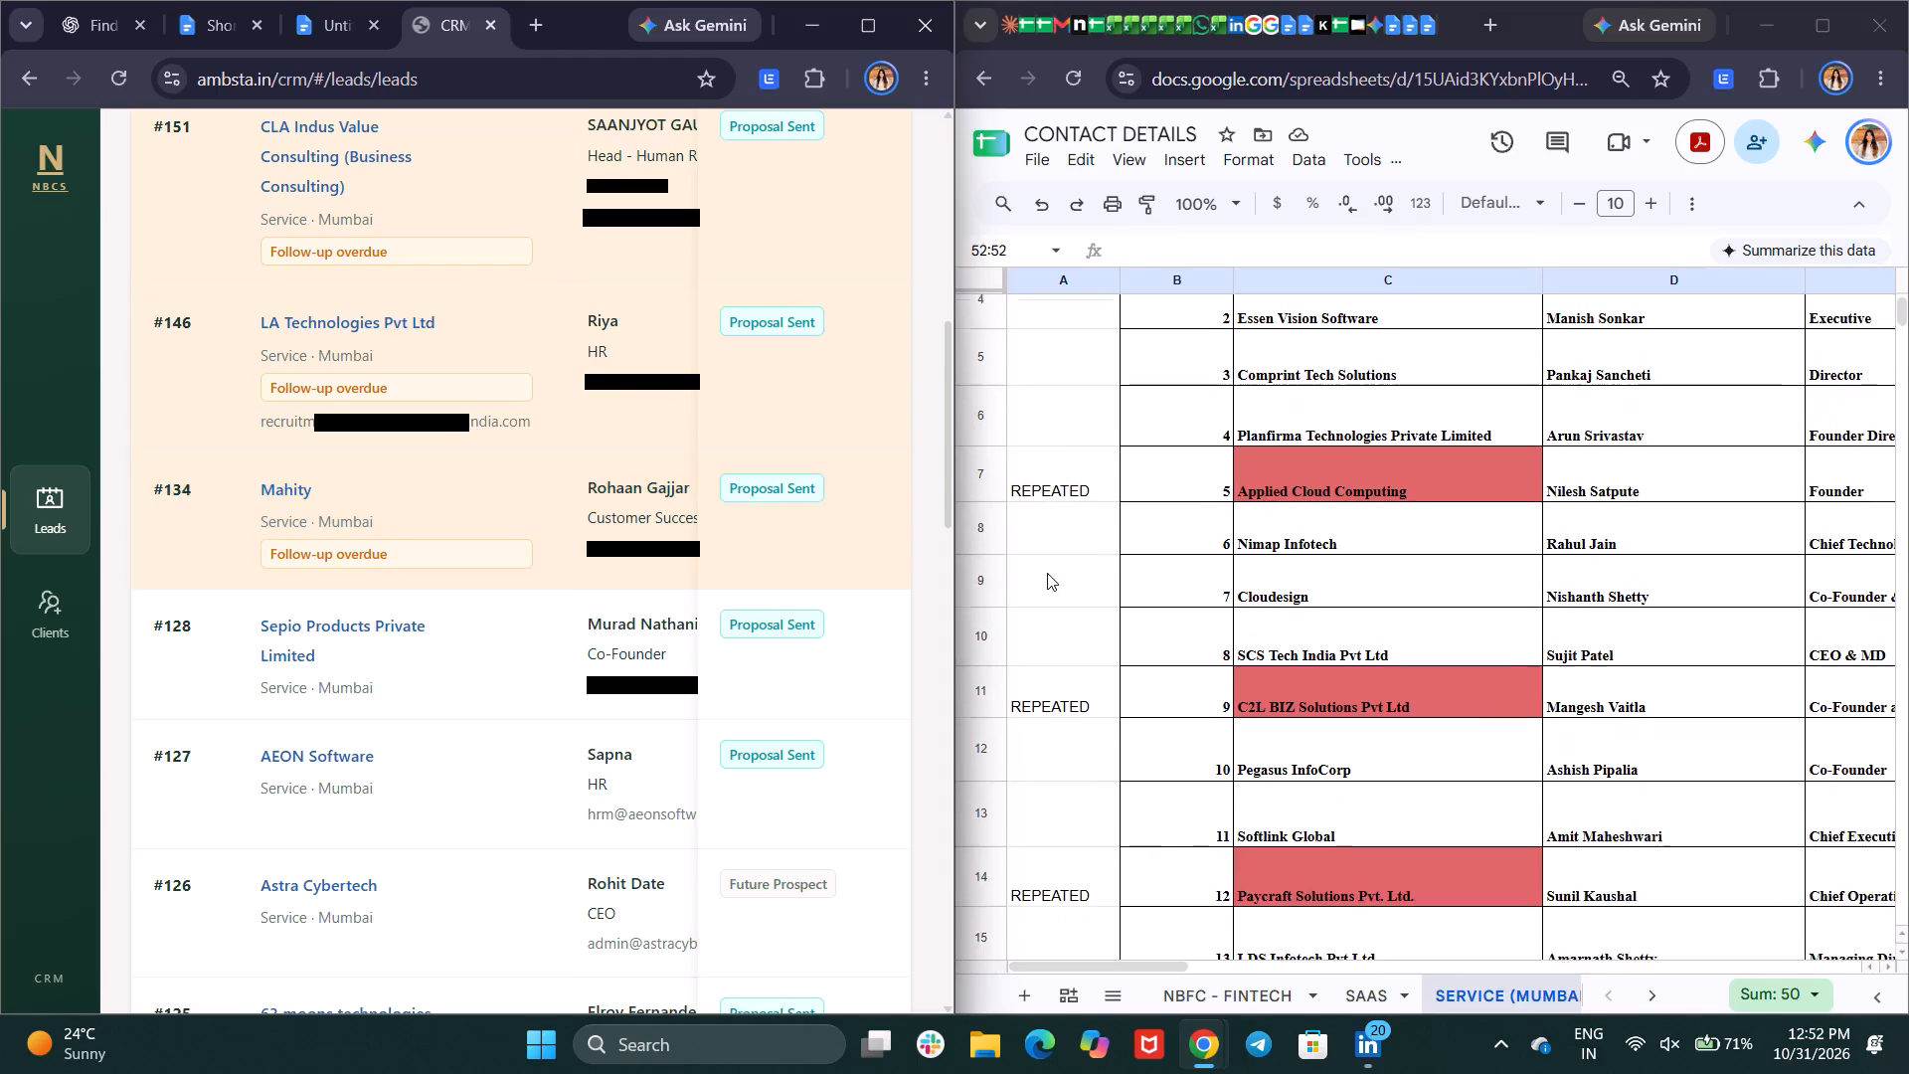
scroll(1047, 573, down, 4)
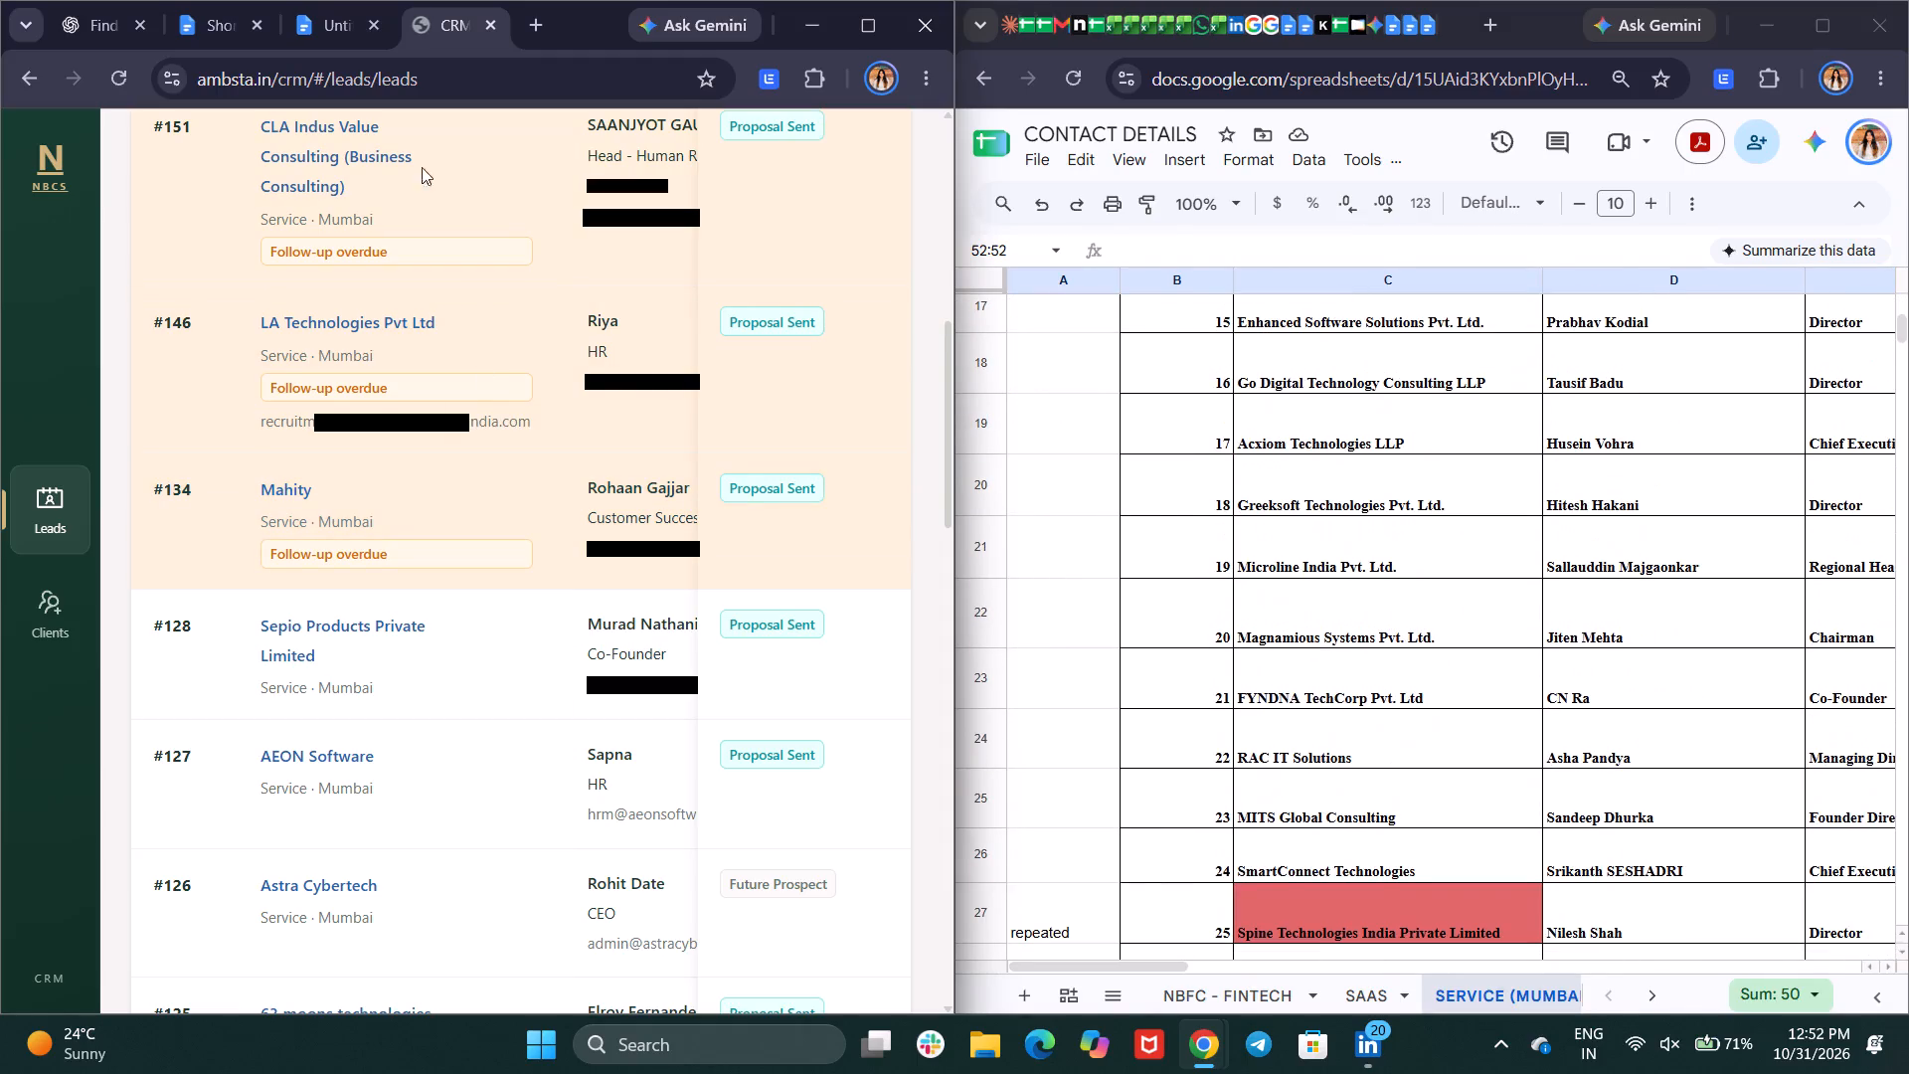
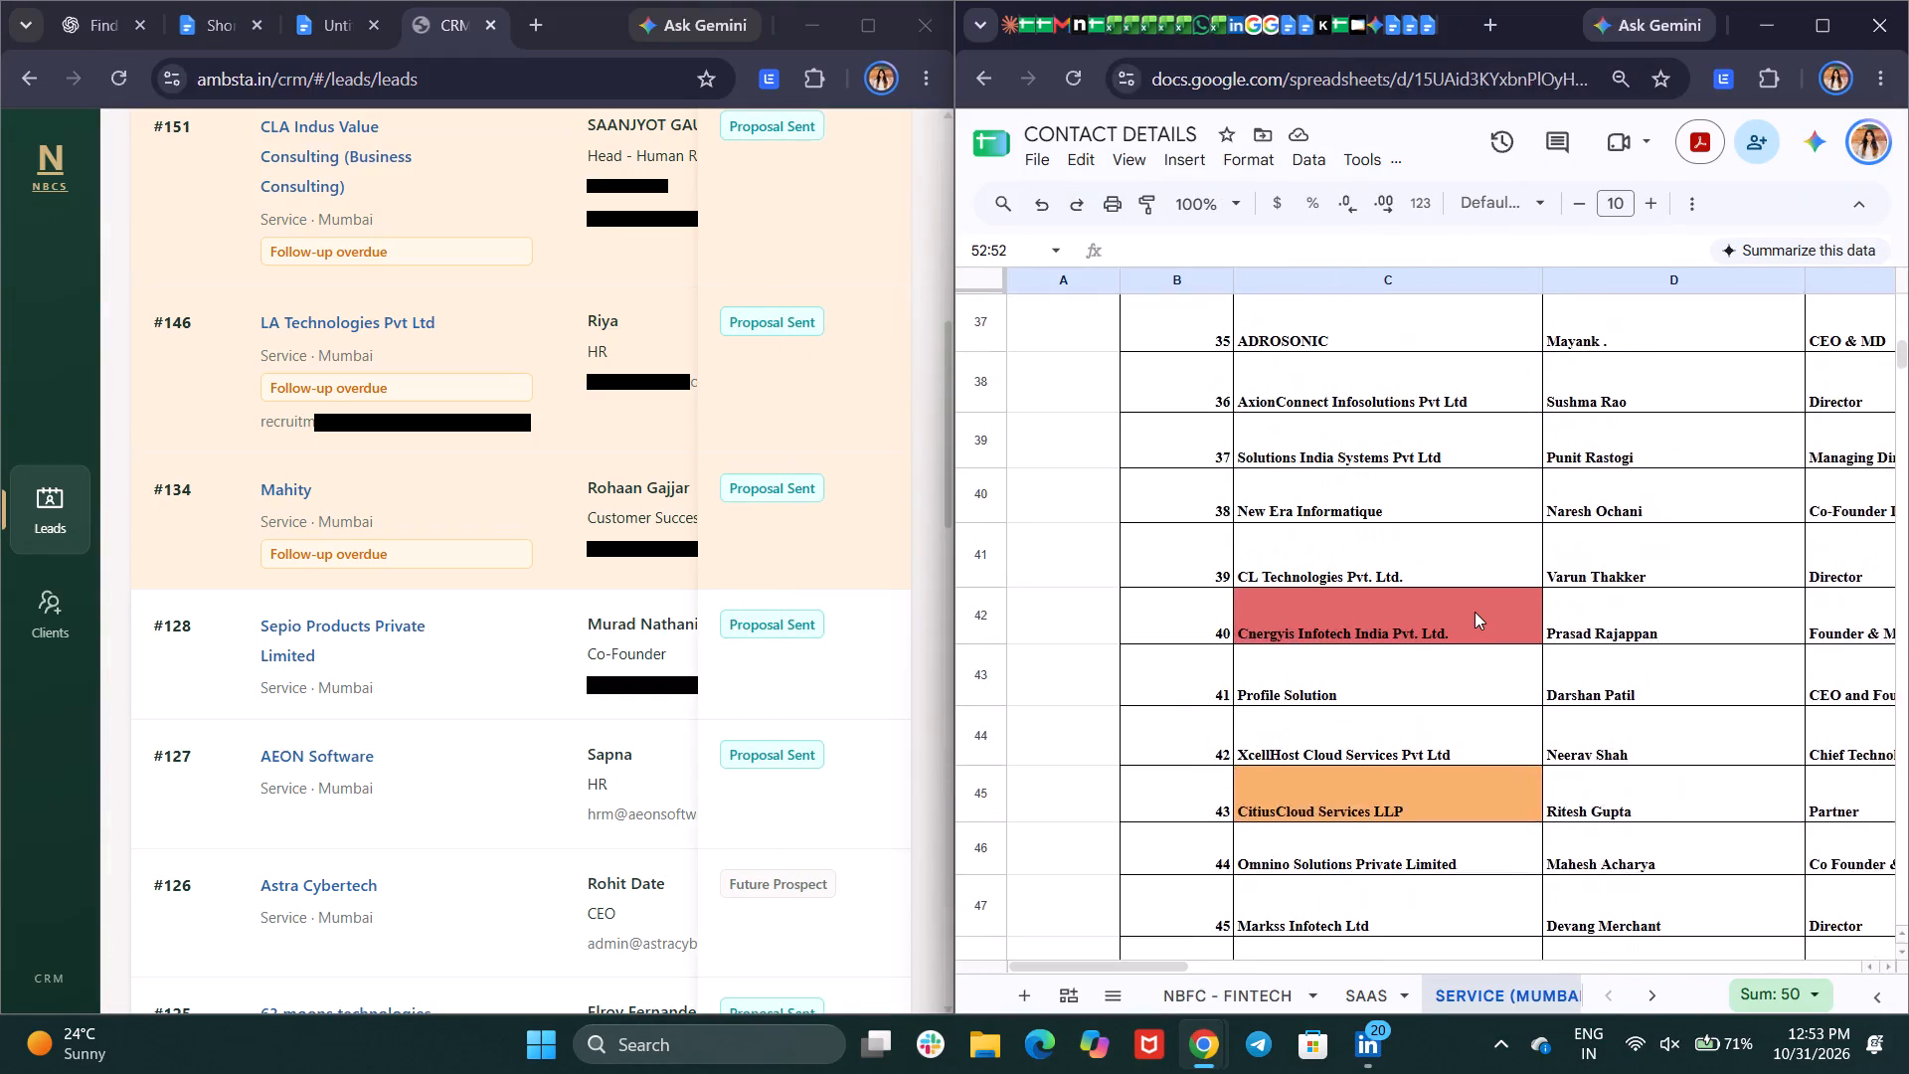
Find Mahity in the SERVICE (MUMBAI) sheet, select its row 112, and check its contact details and follow-up notes.
scroll(1475, 612, down, 6)
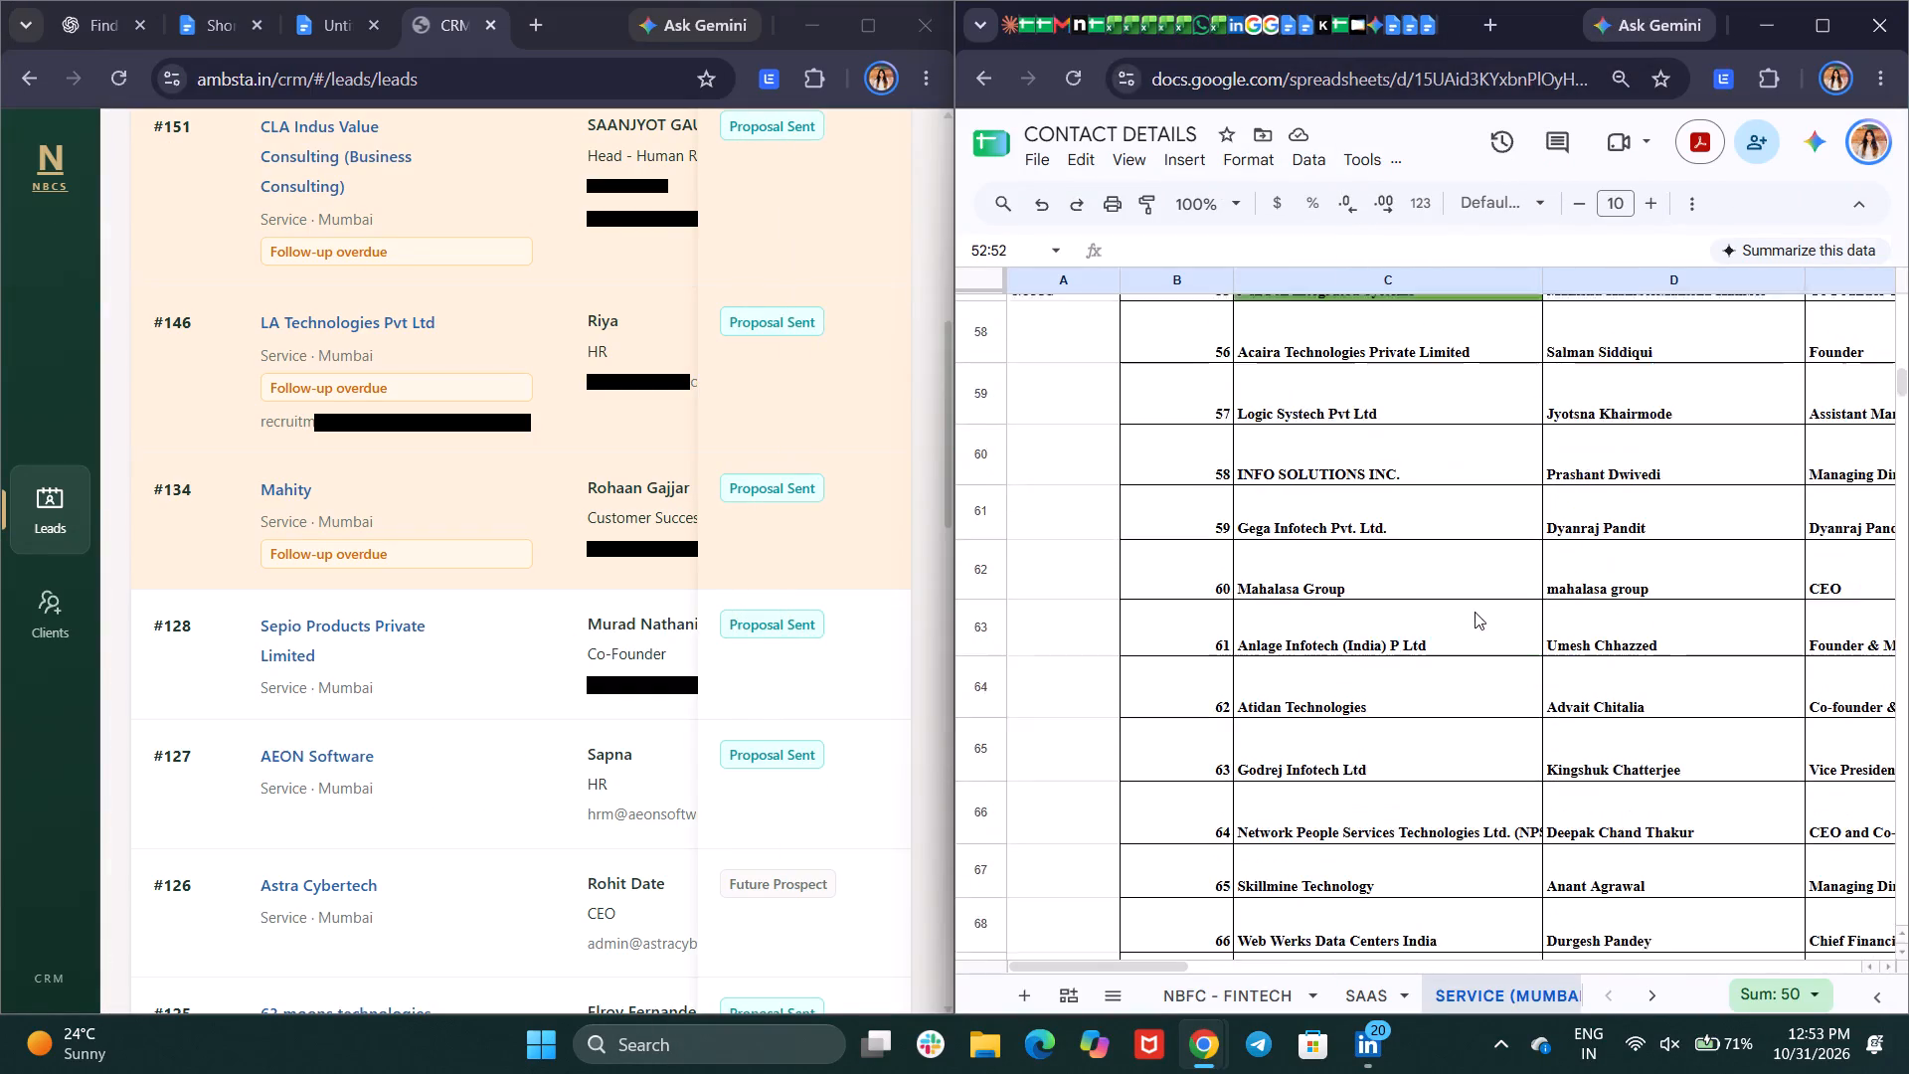
scroll(1475, 612, down, 1)
scroll(1475, 612, up, 1)
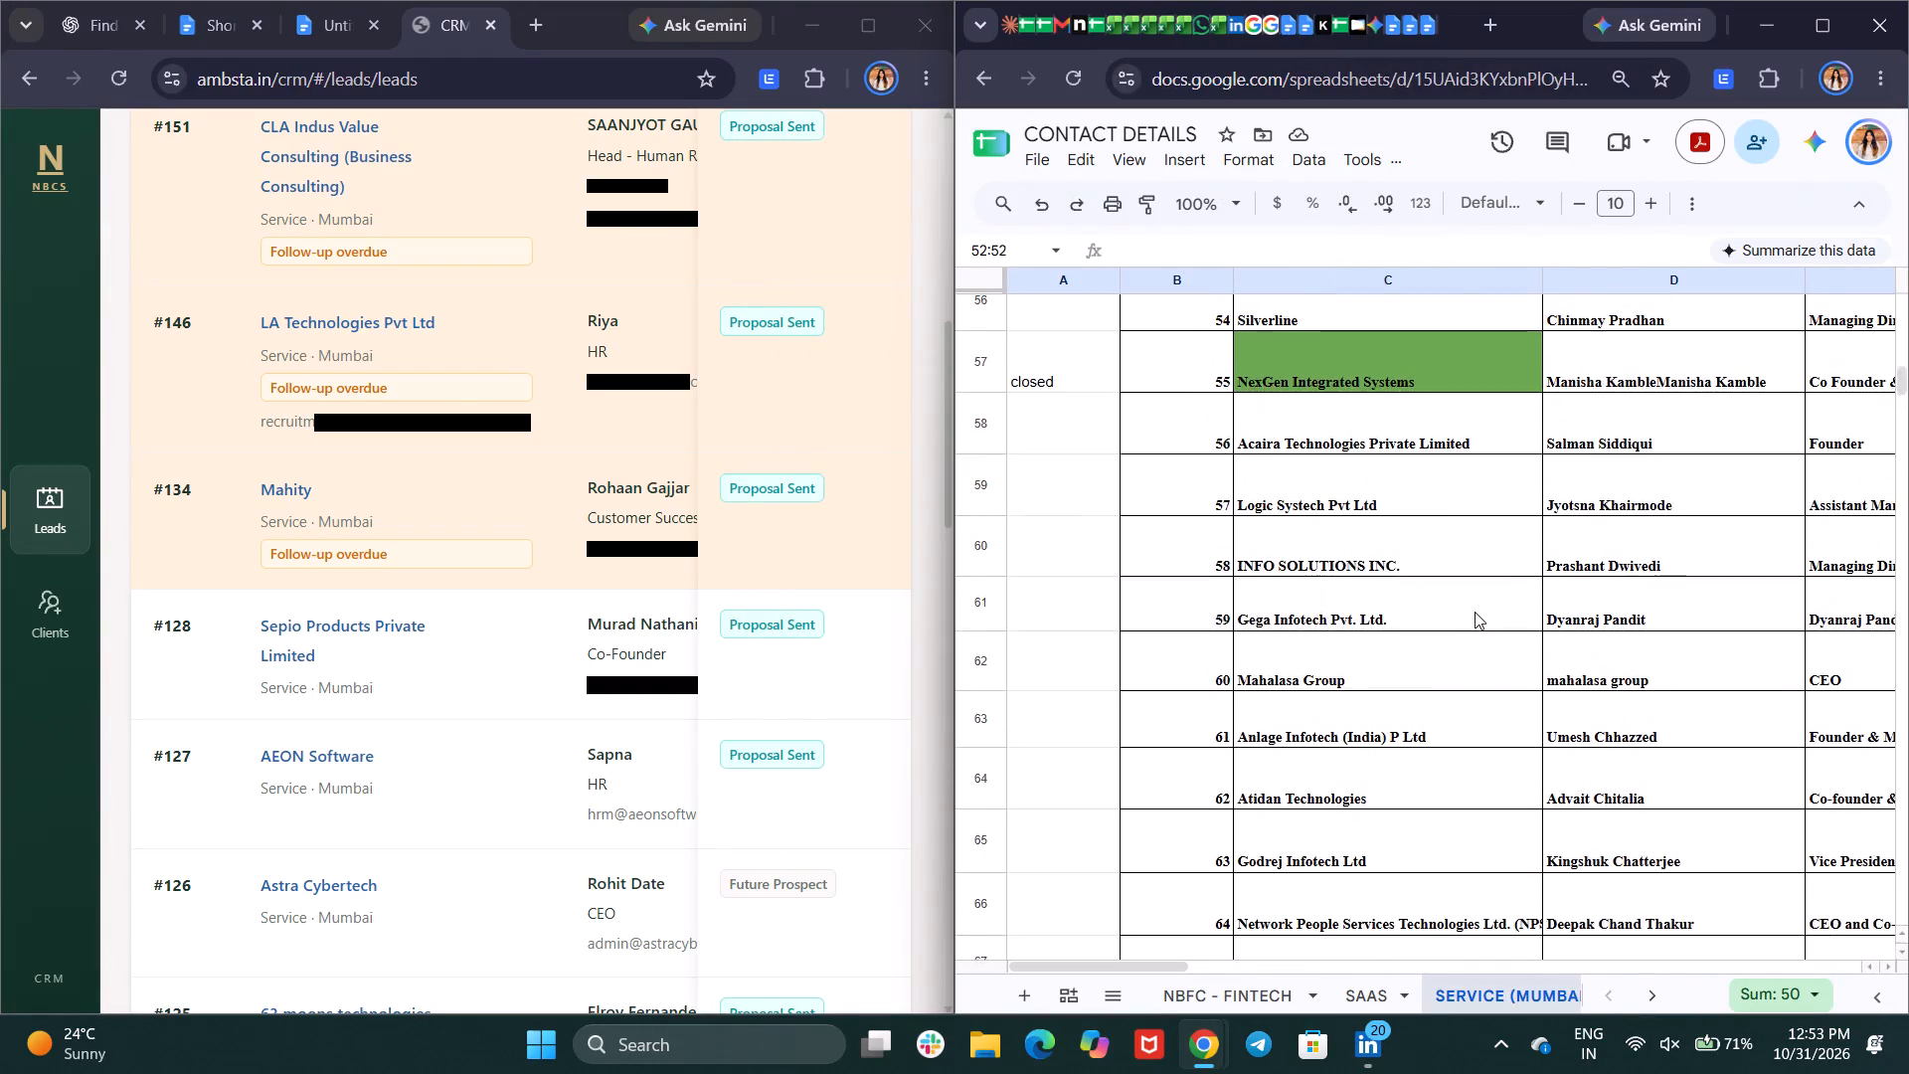
scroll(1475, 612, down, 8)
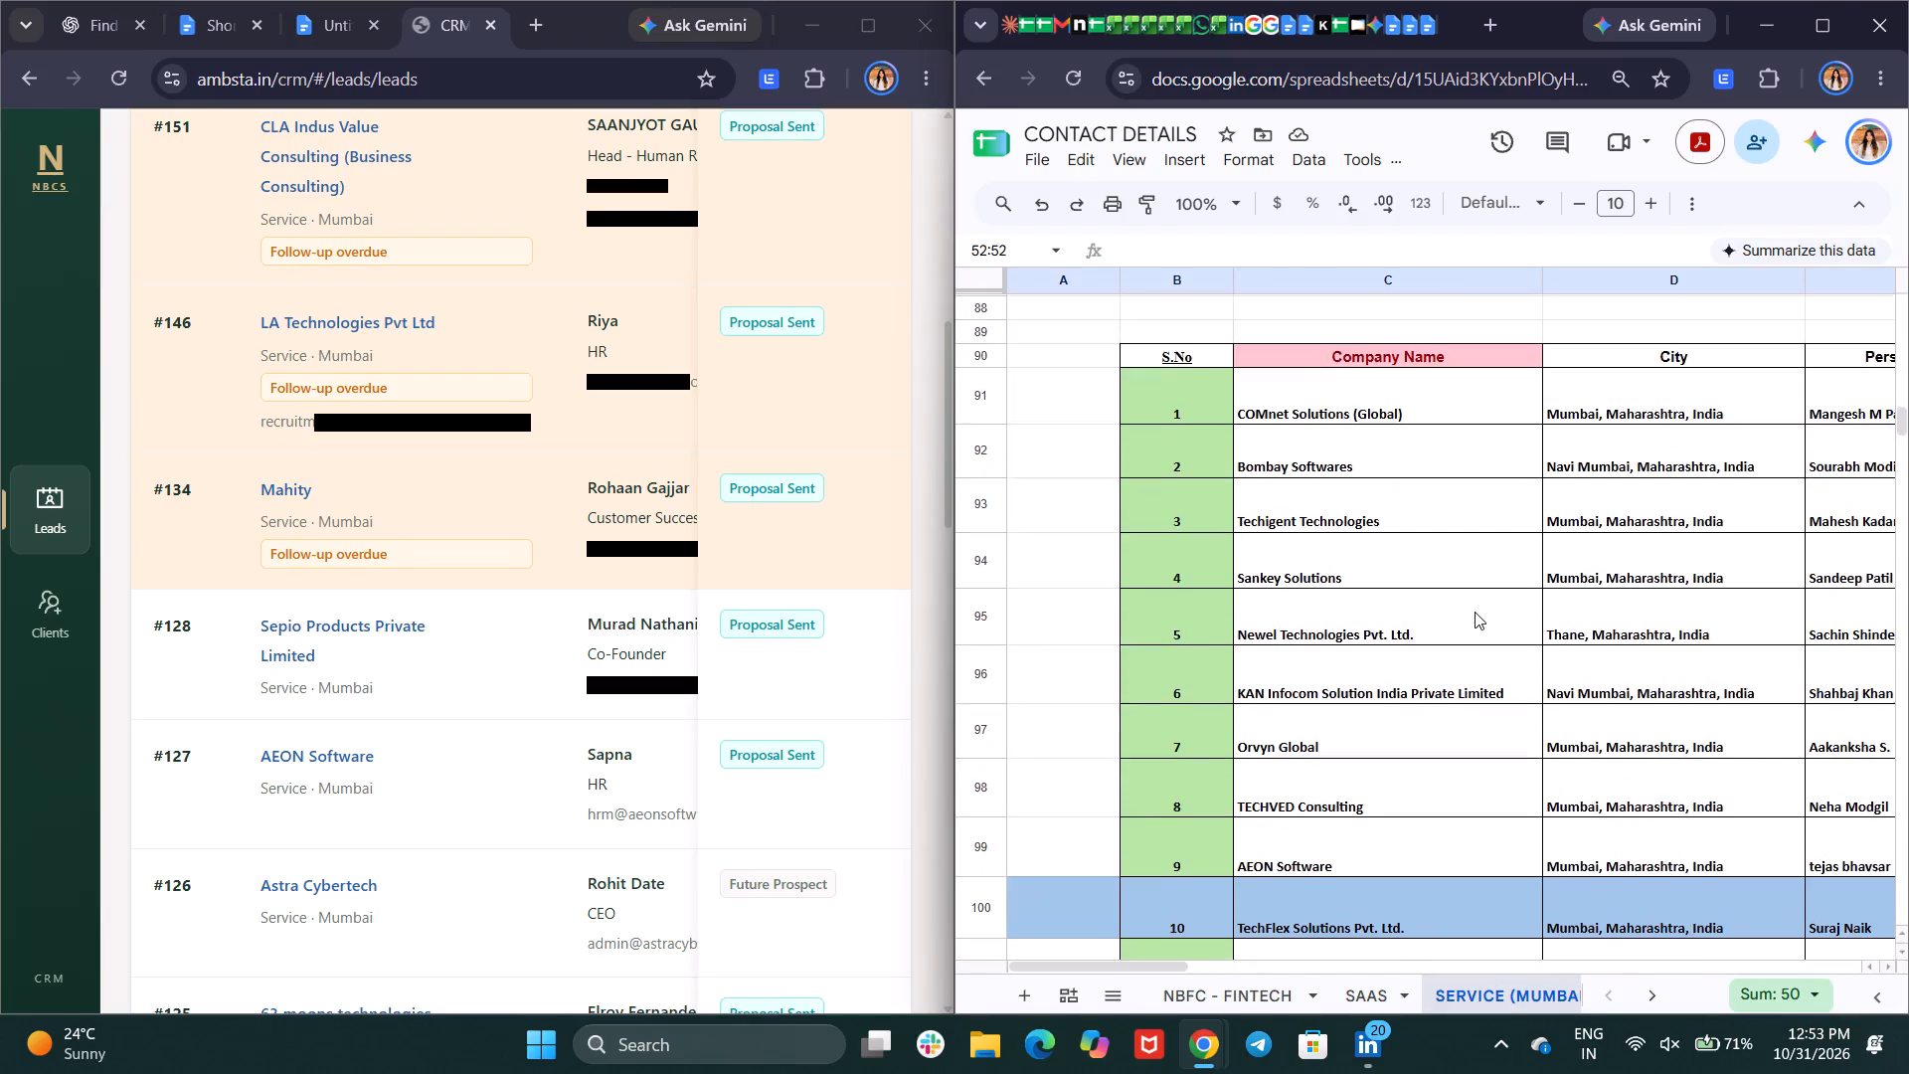
scroll(1475, 612, down, 7)
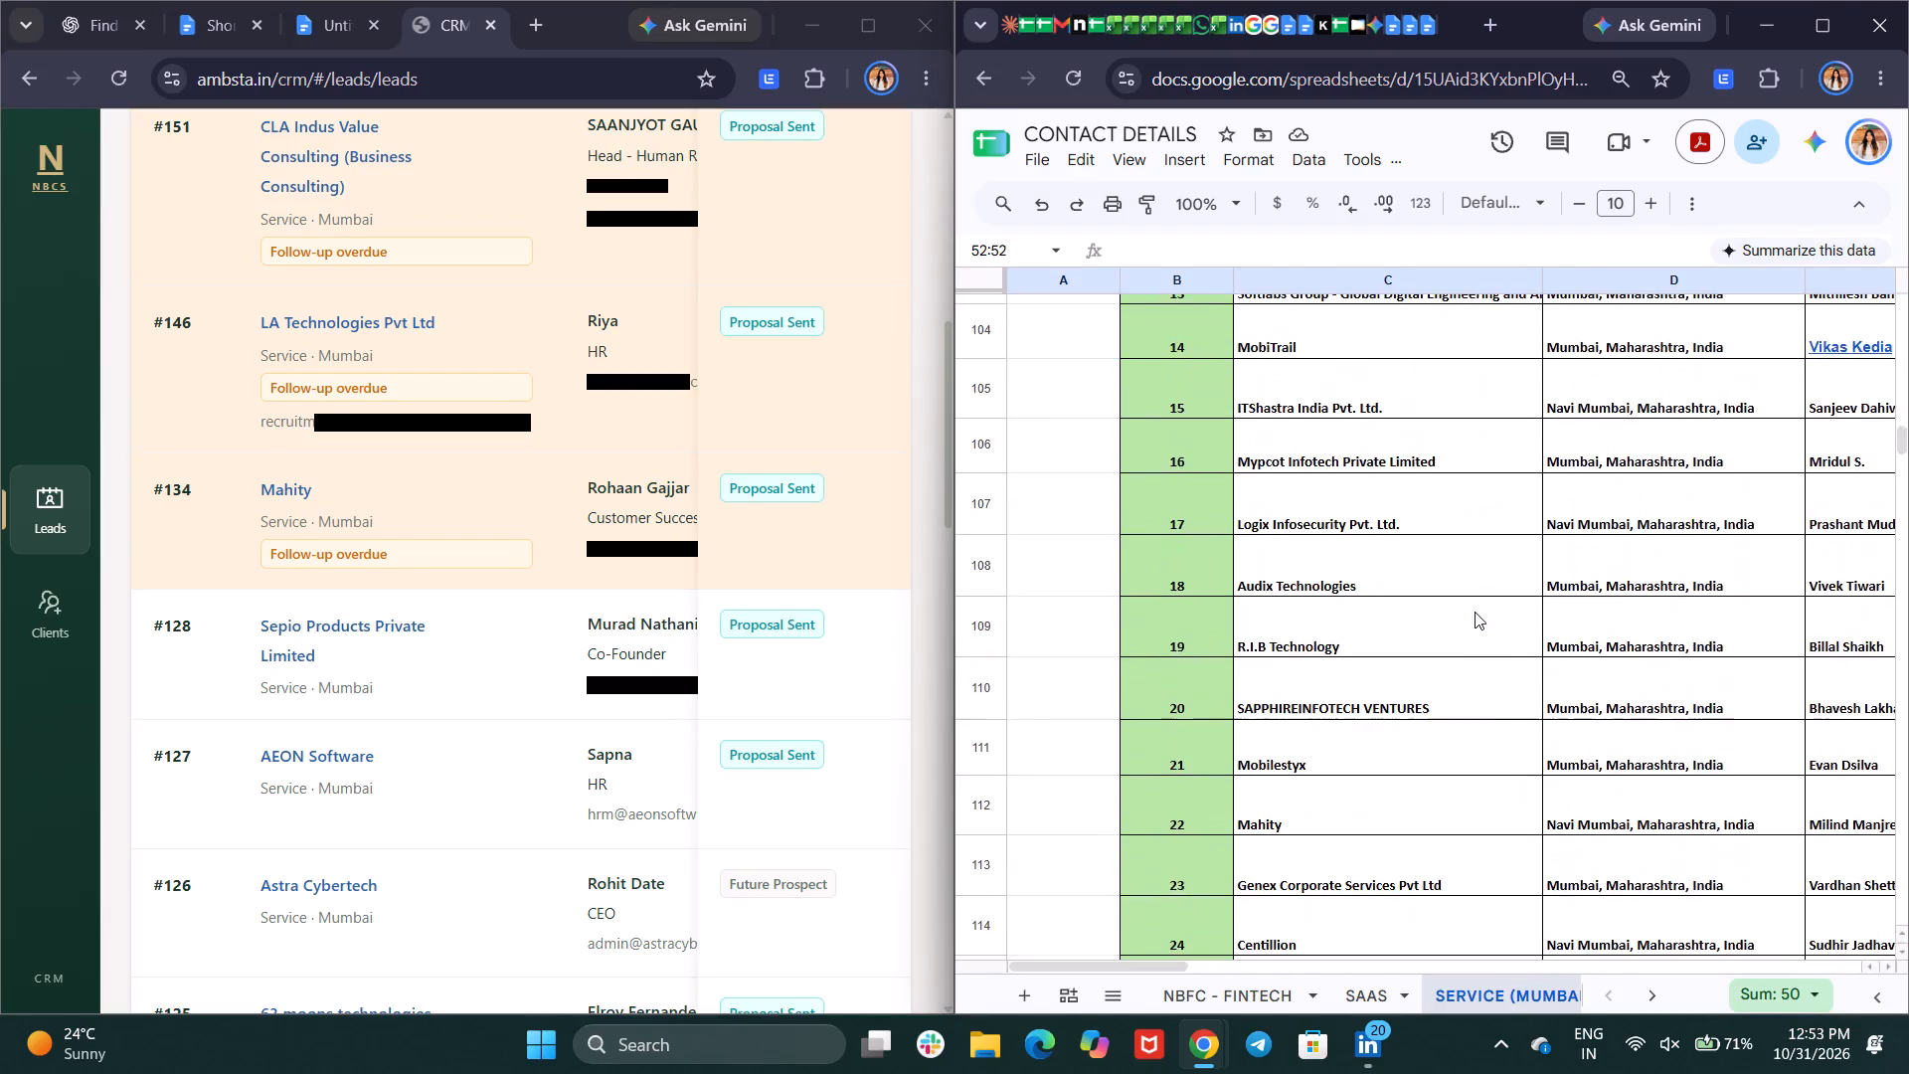
scroll(1475, 612, down, 2)
click(980, 575)
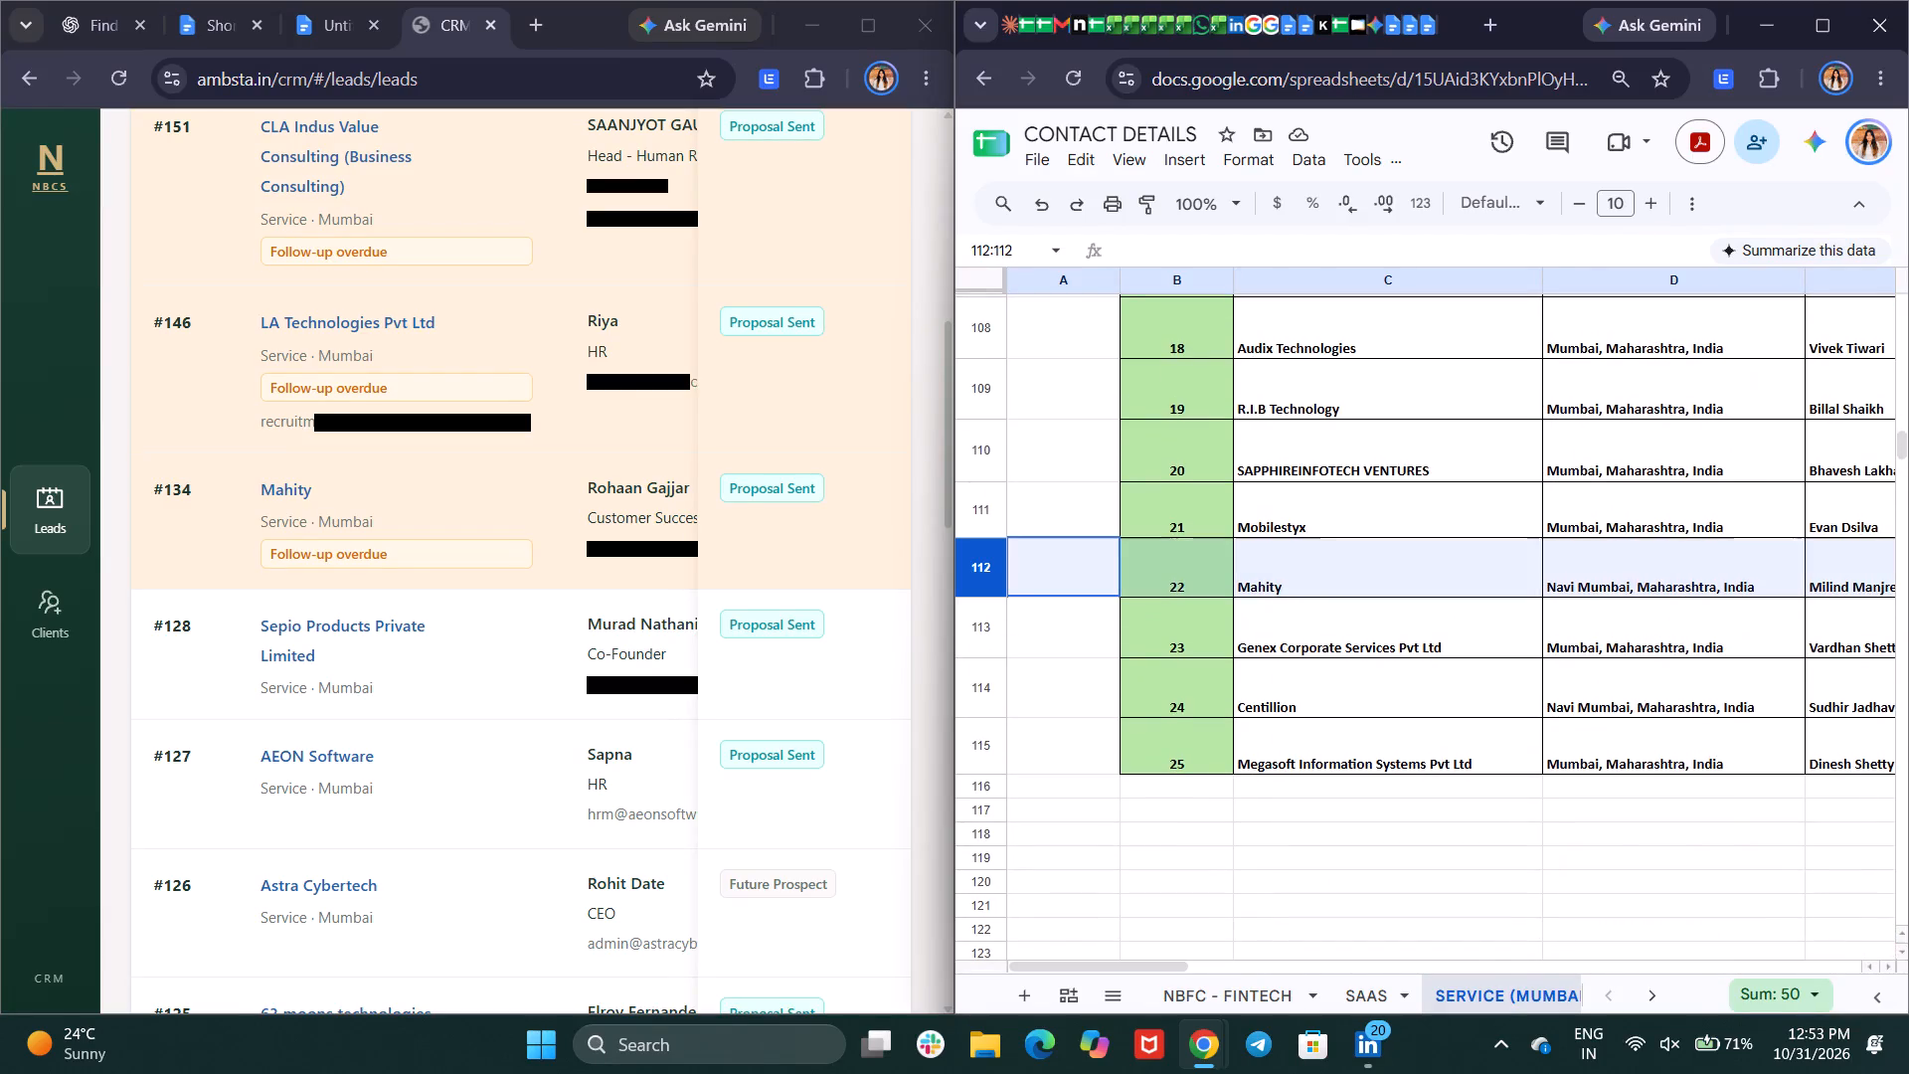
scroll(1393, 639, left, 7)
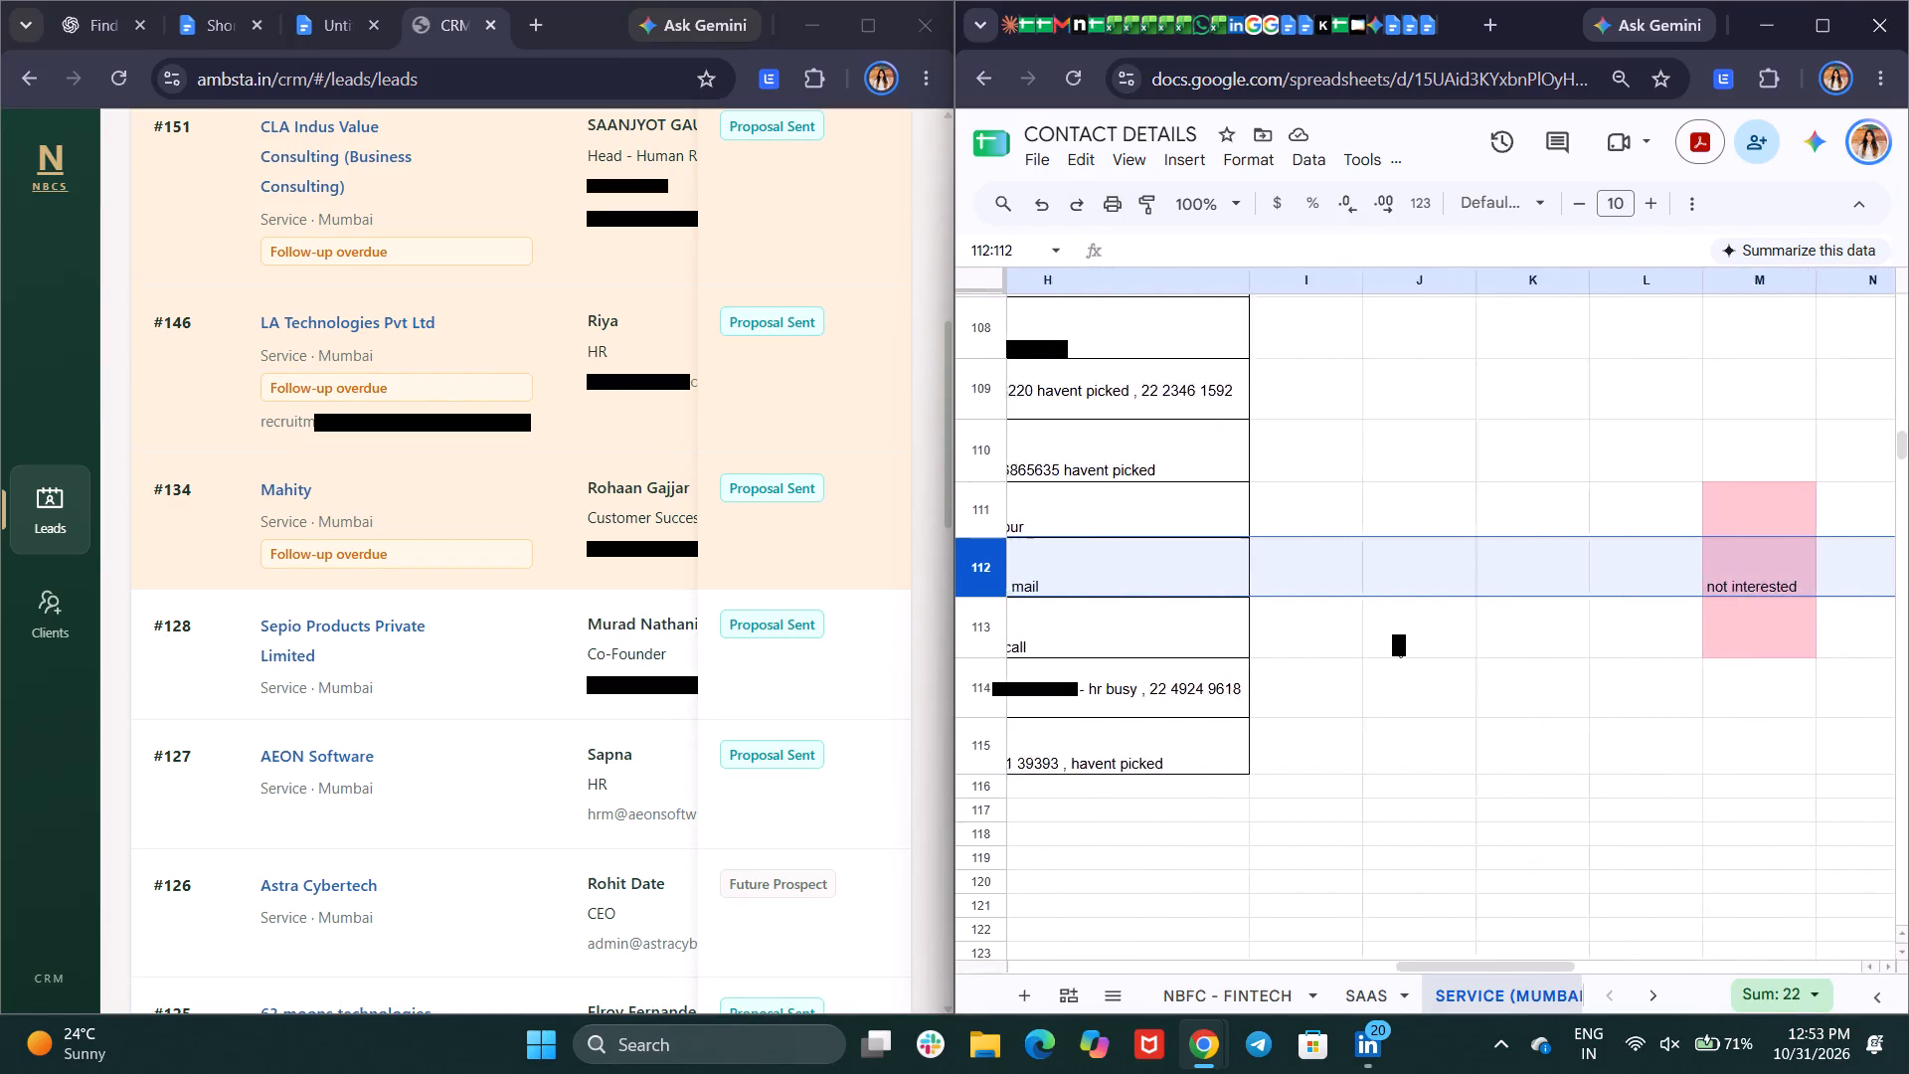
scroll(1393, 639, left, 4)
scroll(1393, 639, right, 4)
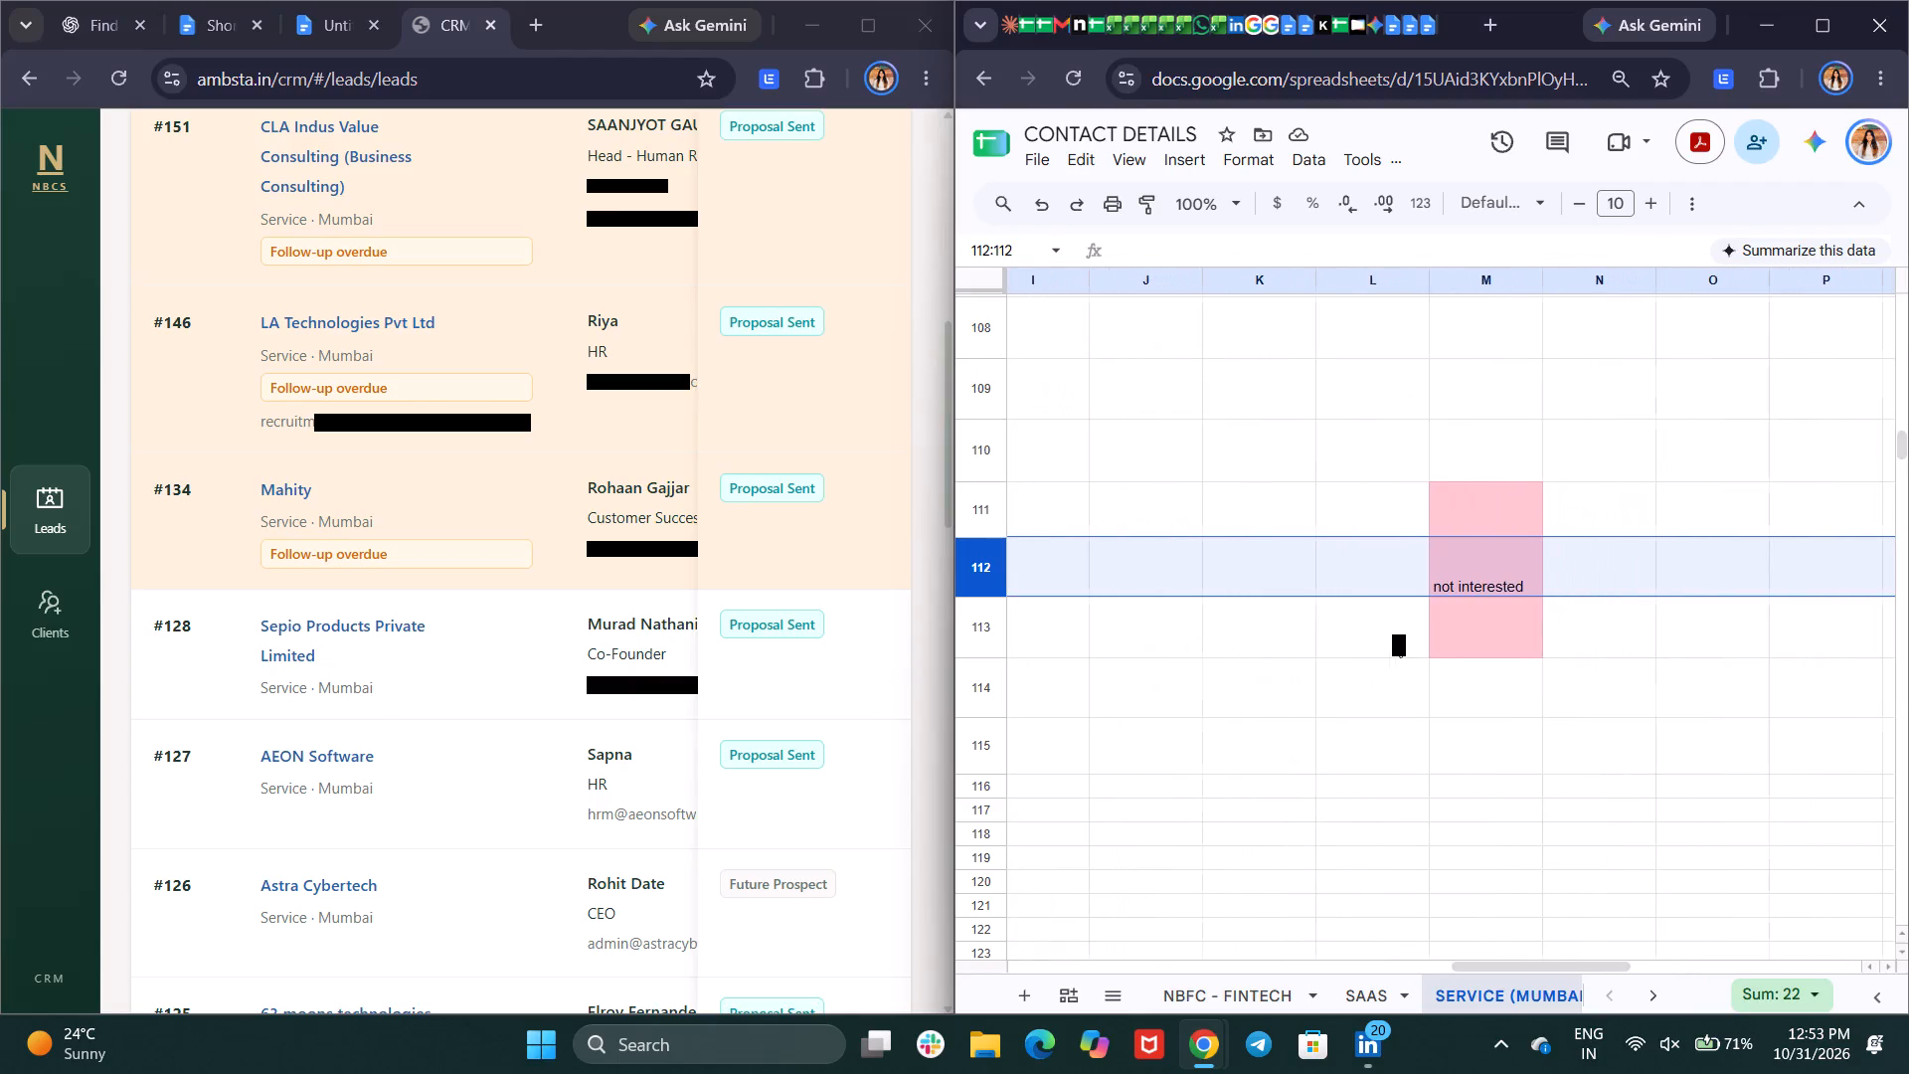
scroll(1393, 639, right, 2)
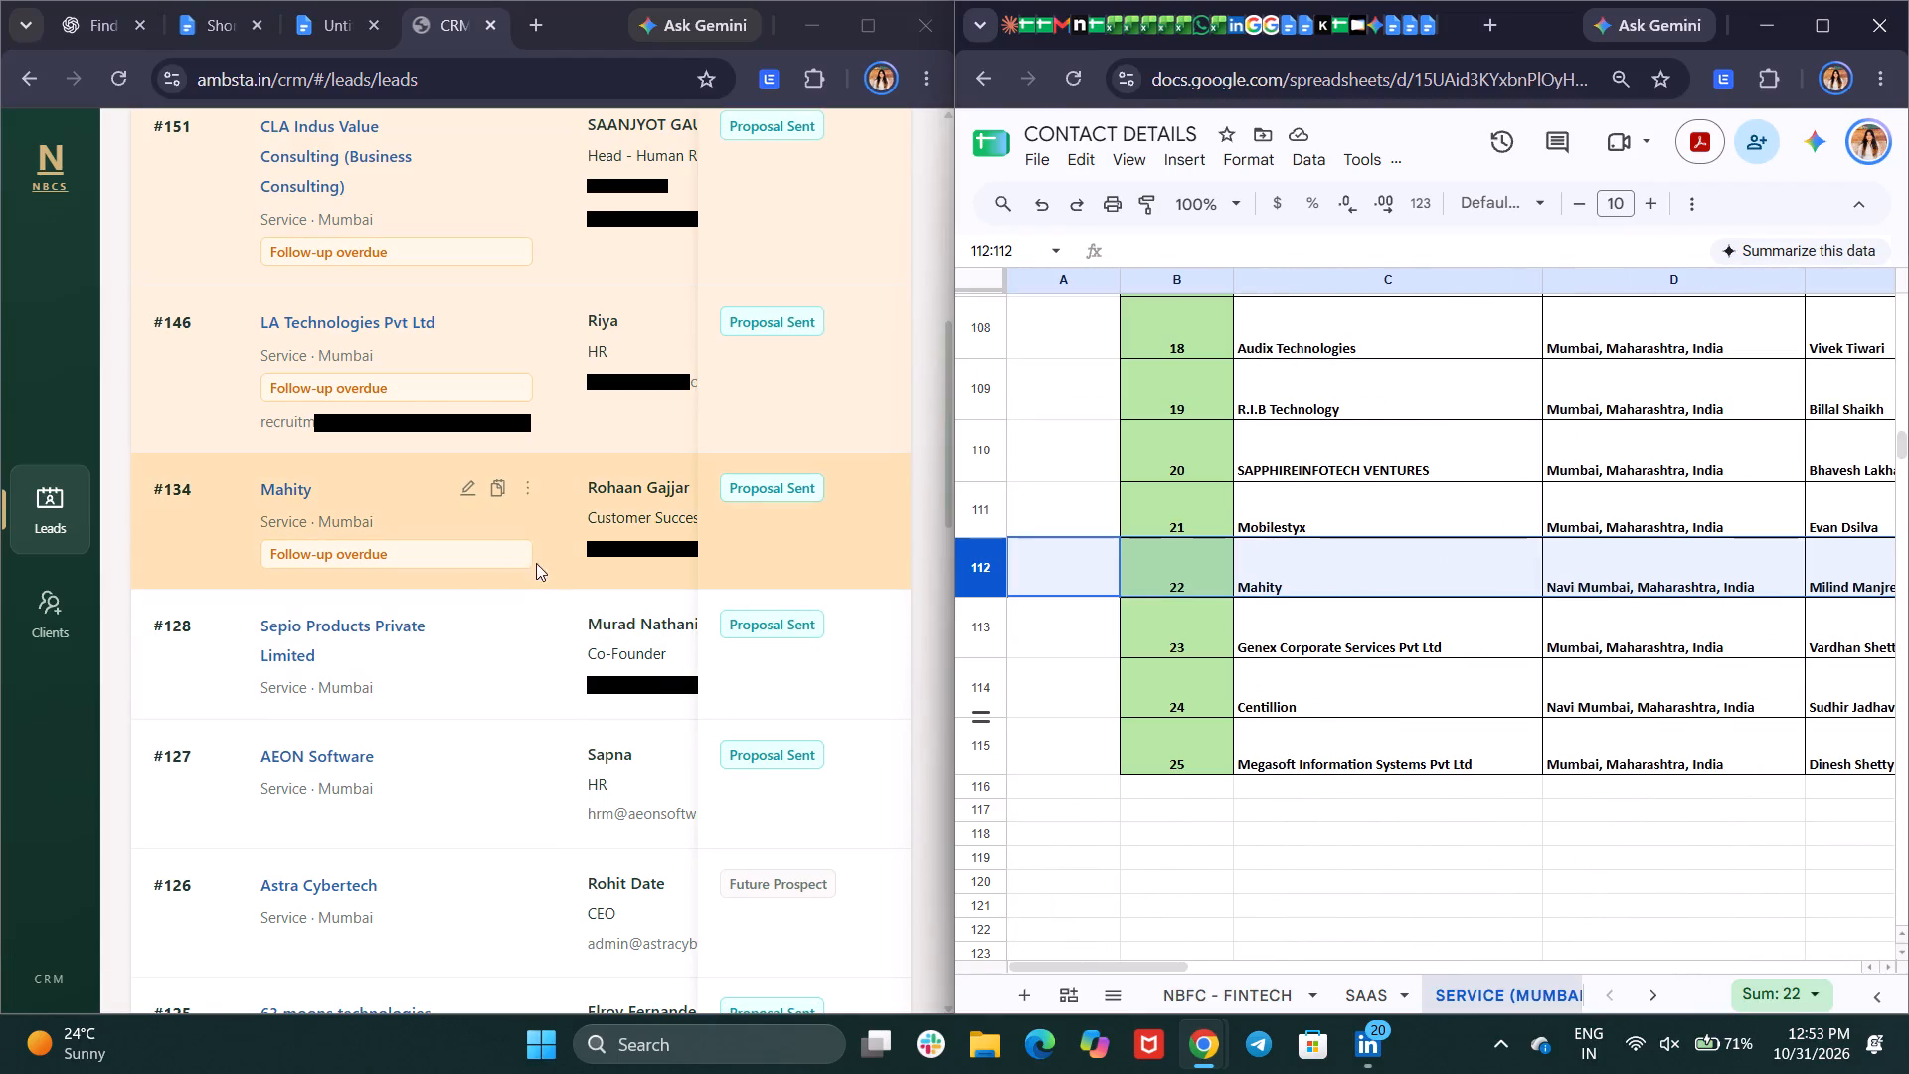
click(524, 485)
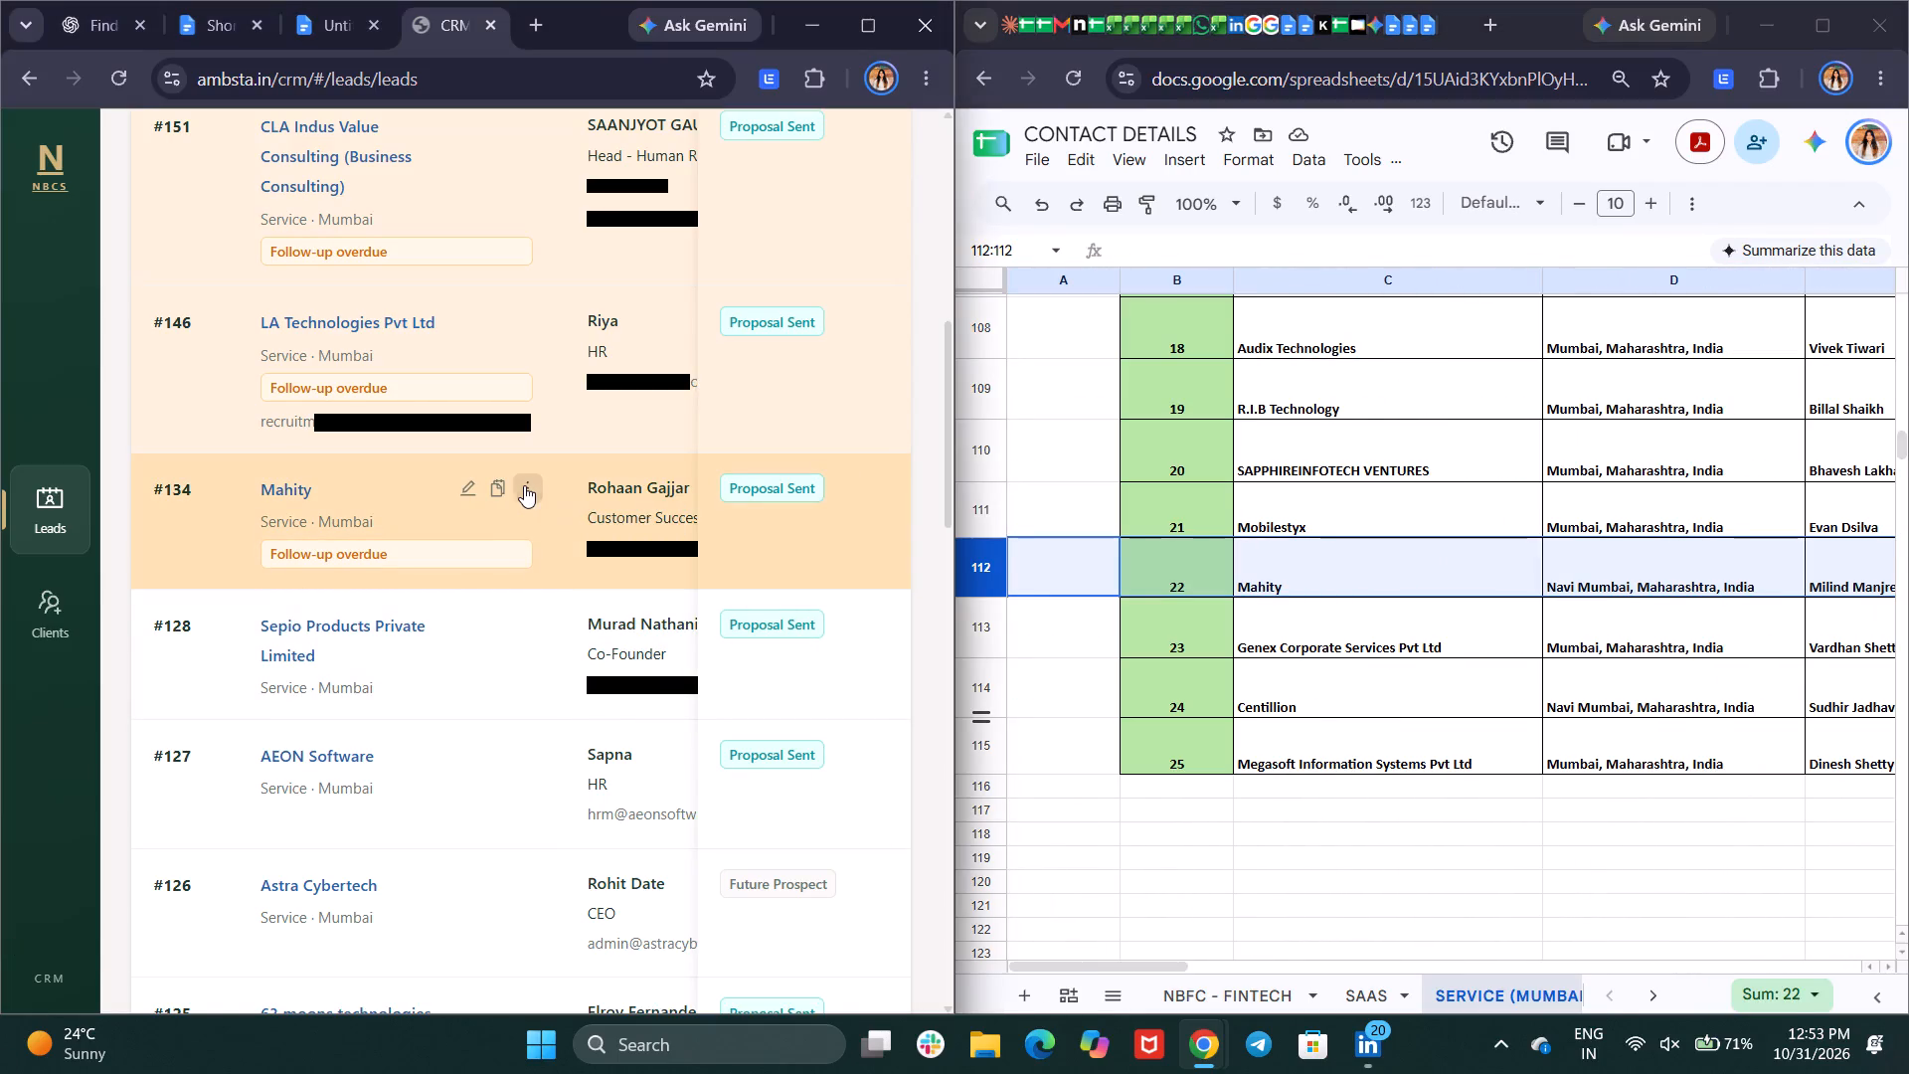
click(719, 756)
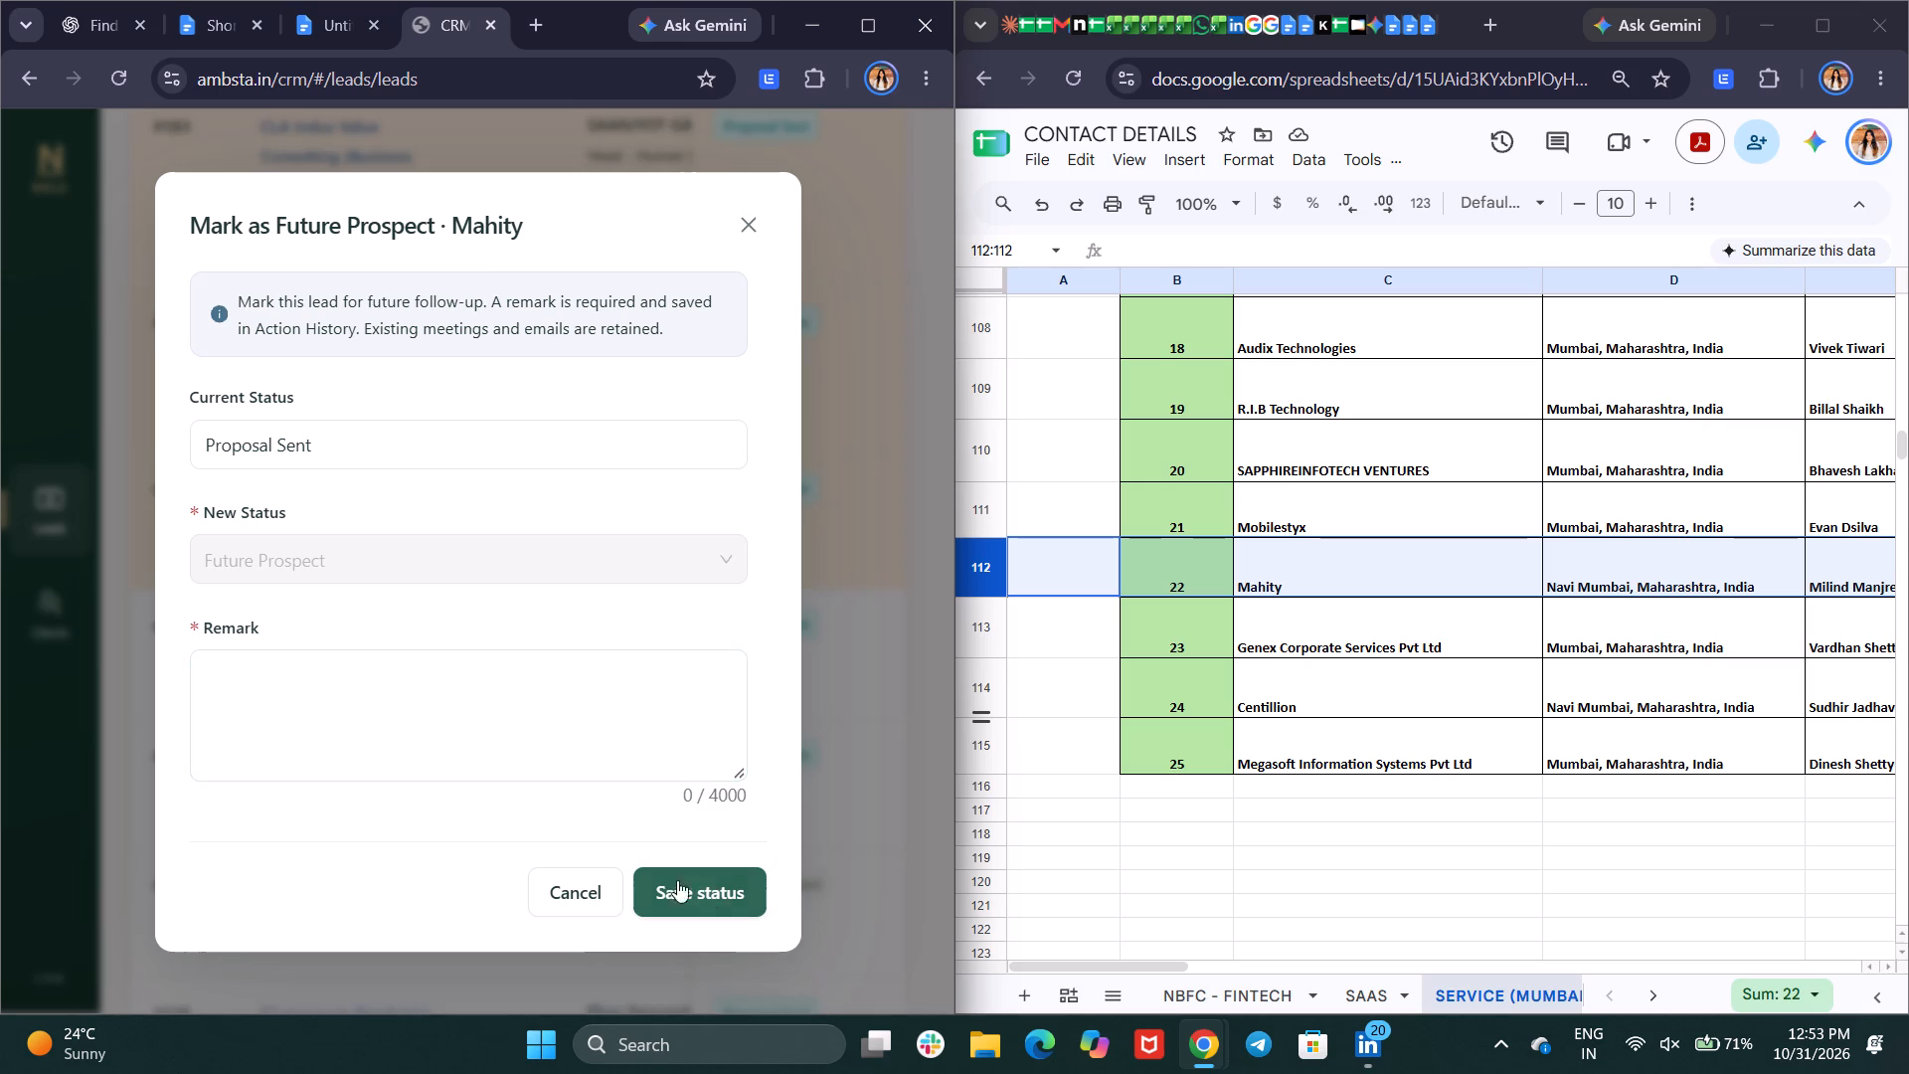
click(436, 666)
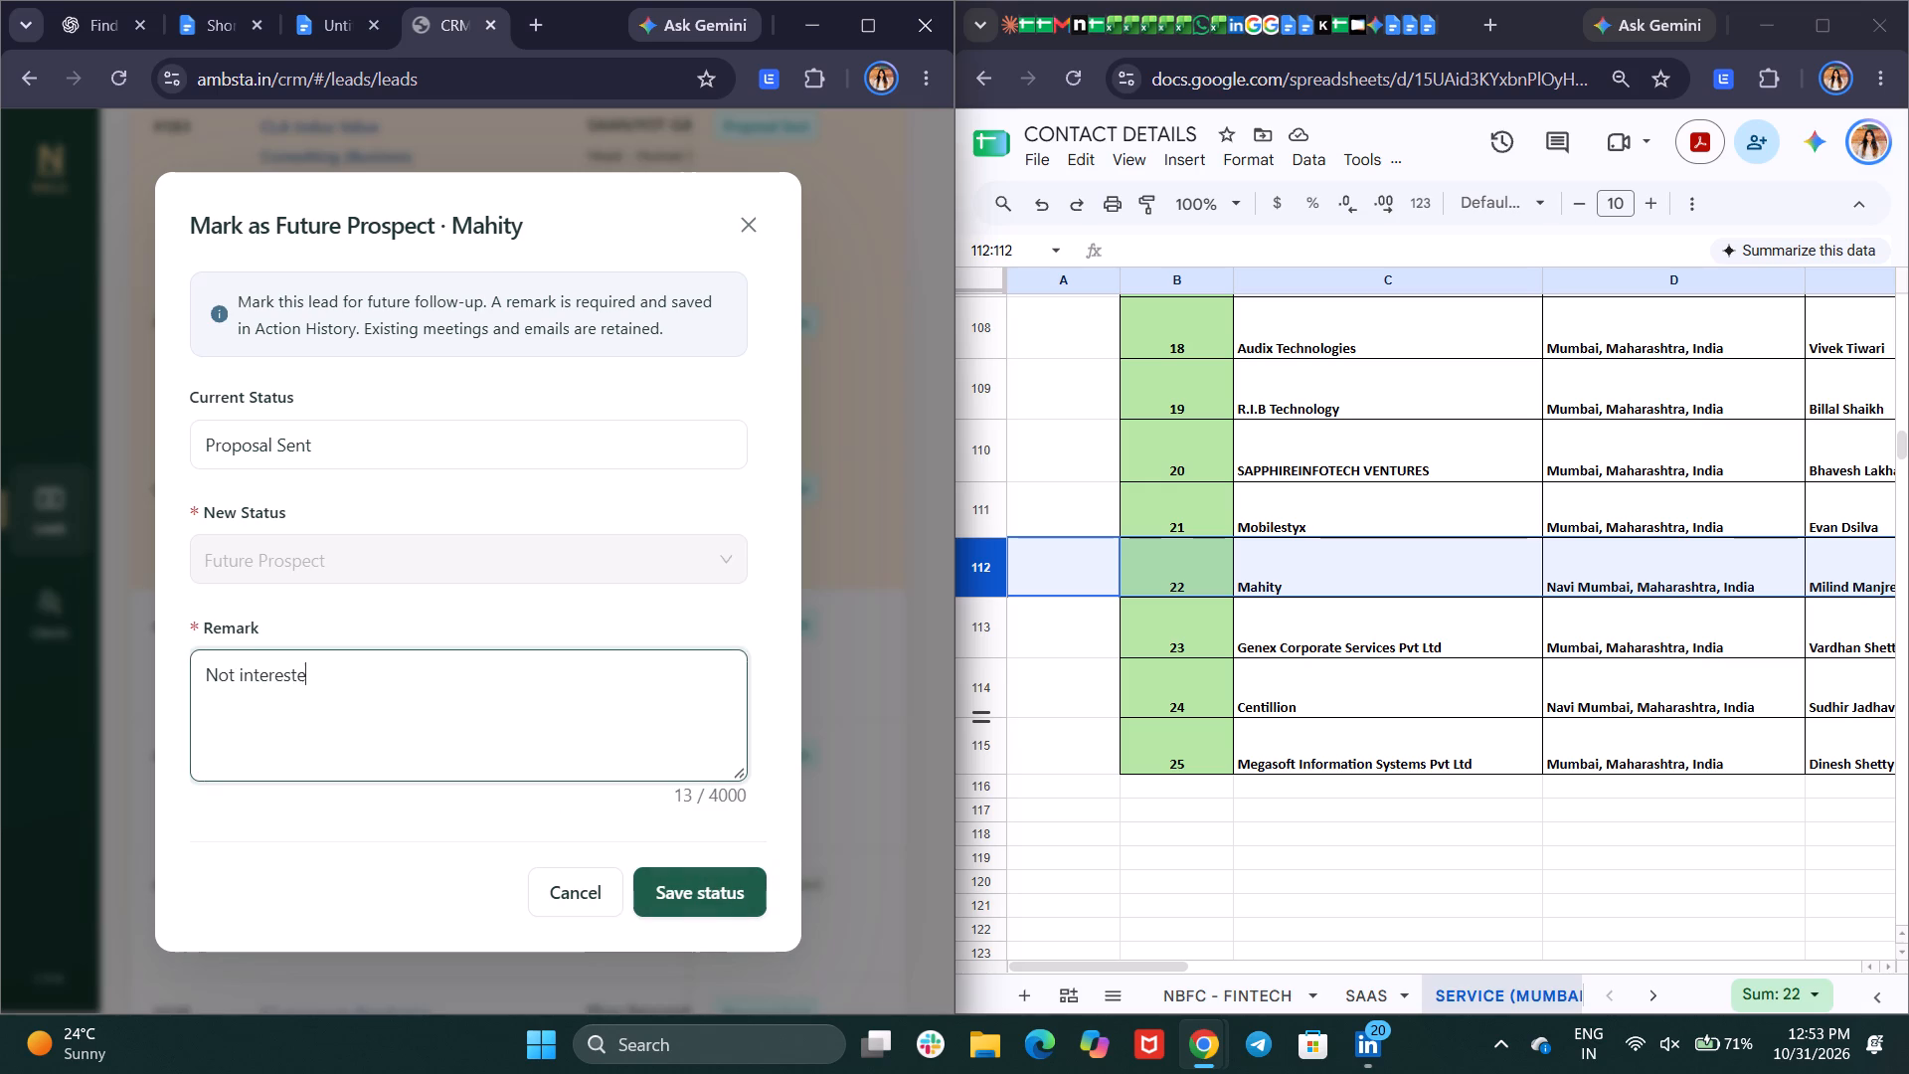
key(period)
click(740, 921)
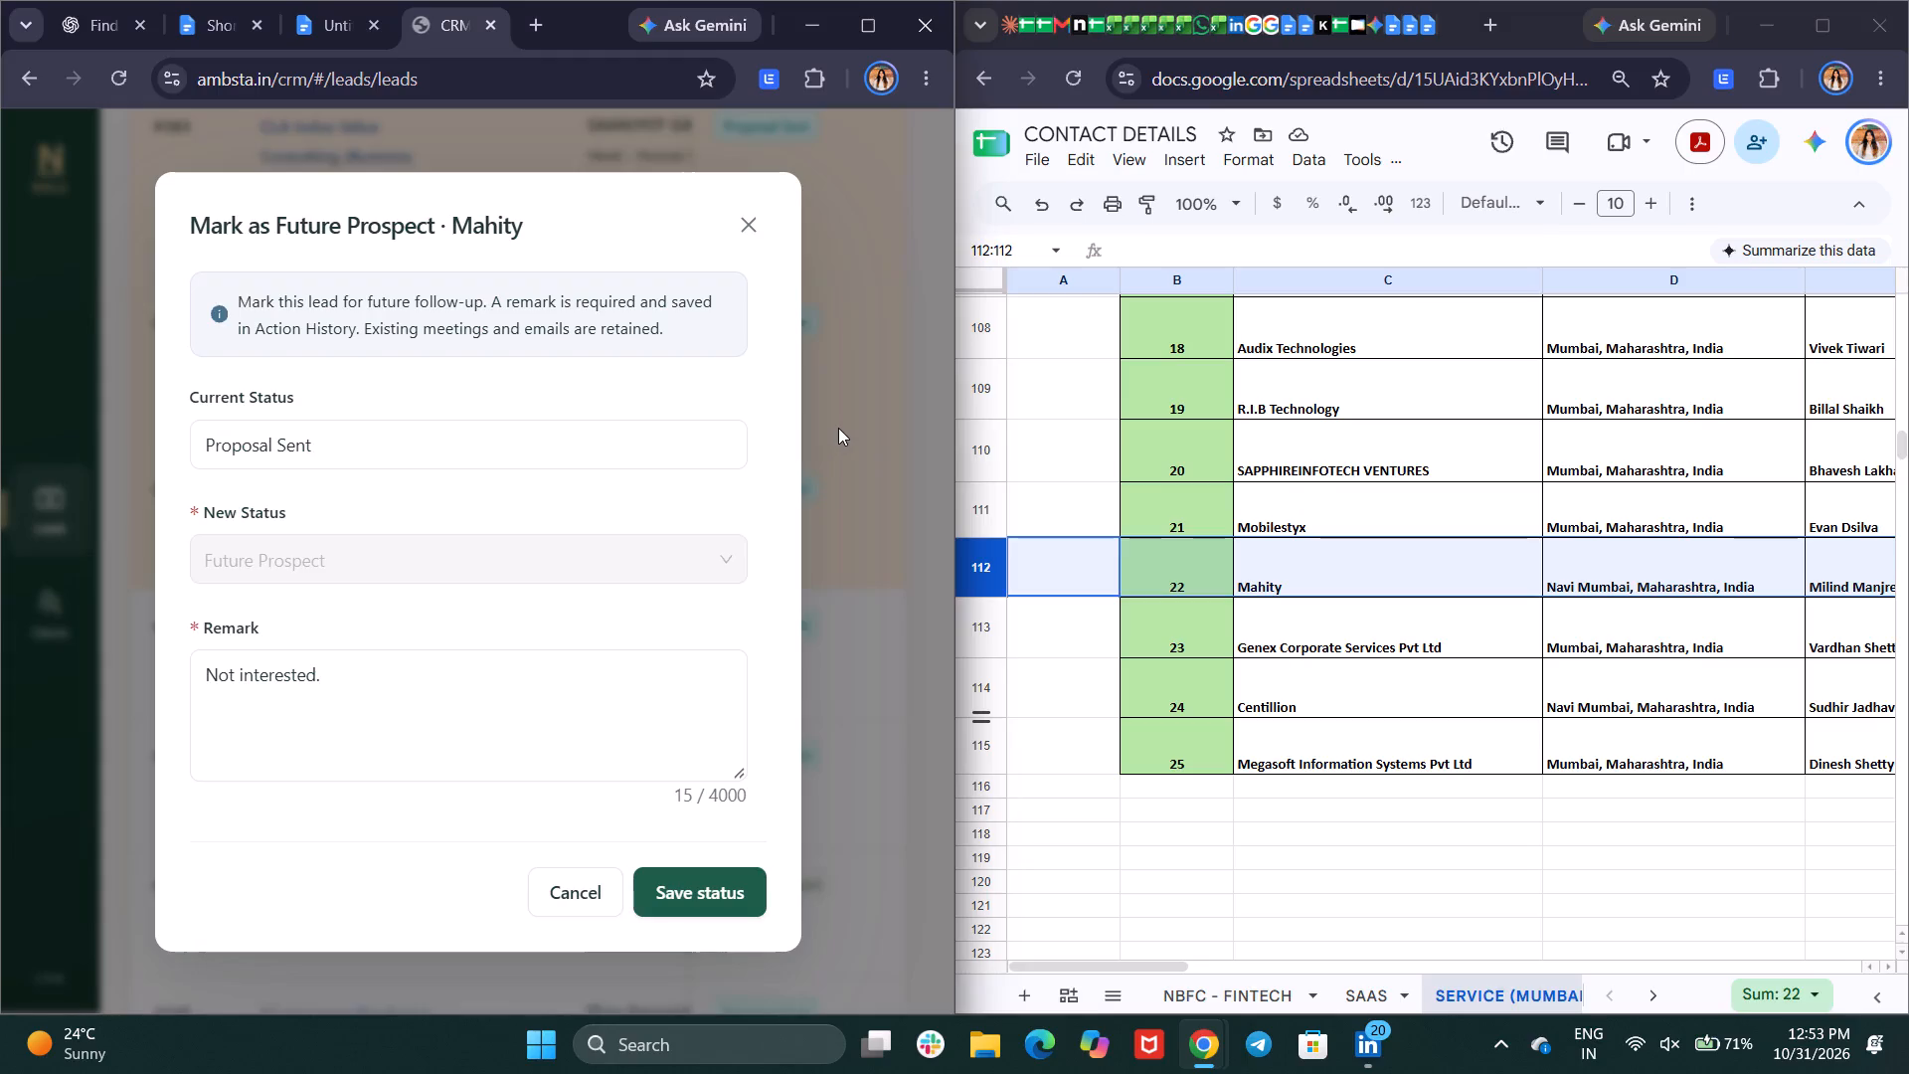
click(720, 890)
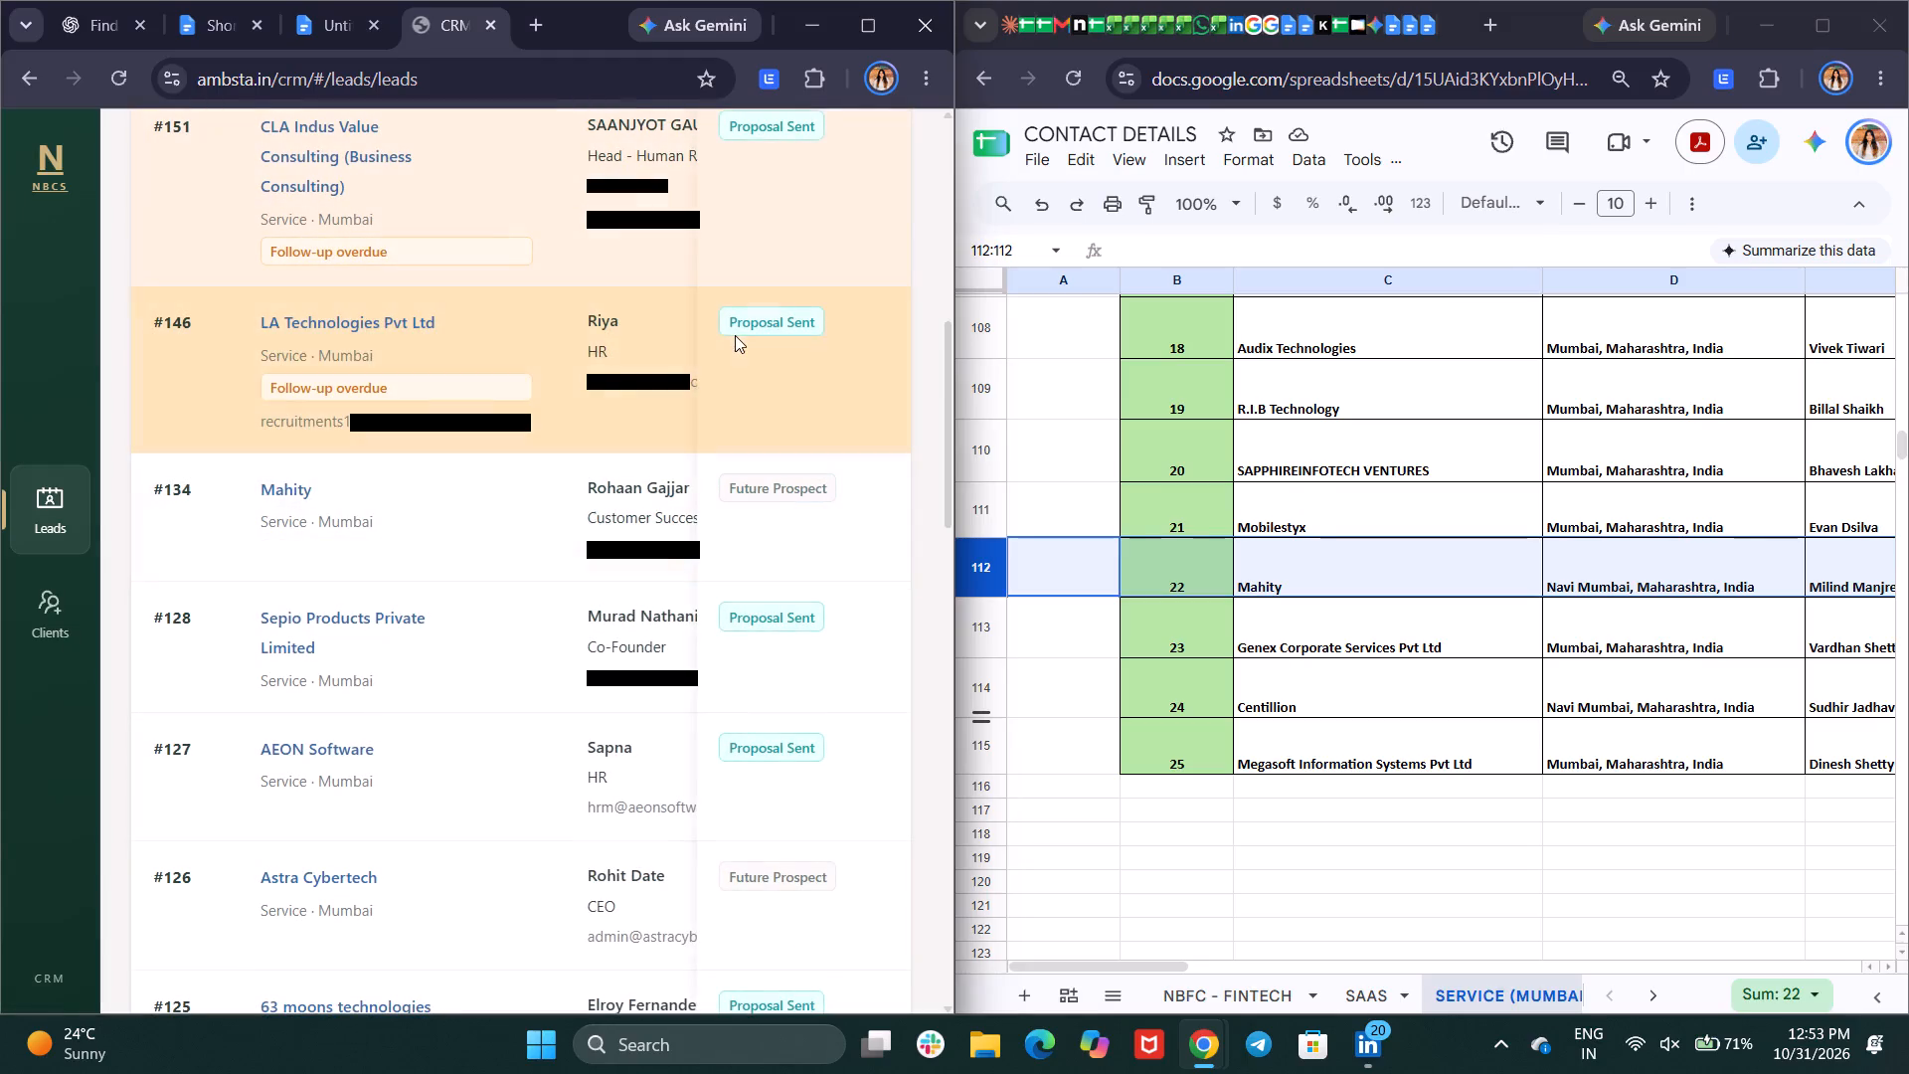
Find LA Technologies Pvt Ltd in the SERVICE (MUMBAI) sheet, select its row 81, and check its contact details and follow-up notes.
scroll(495, 603, up, 2)
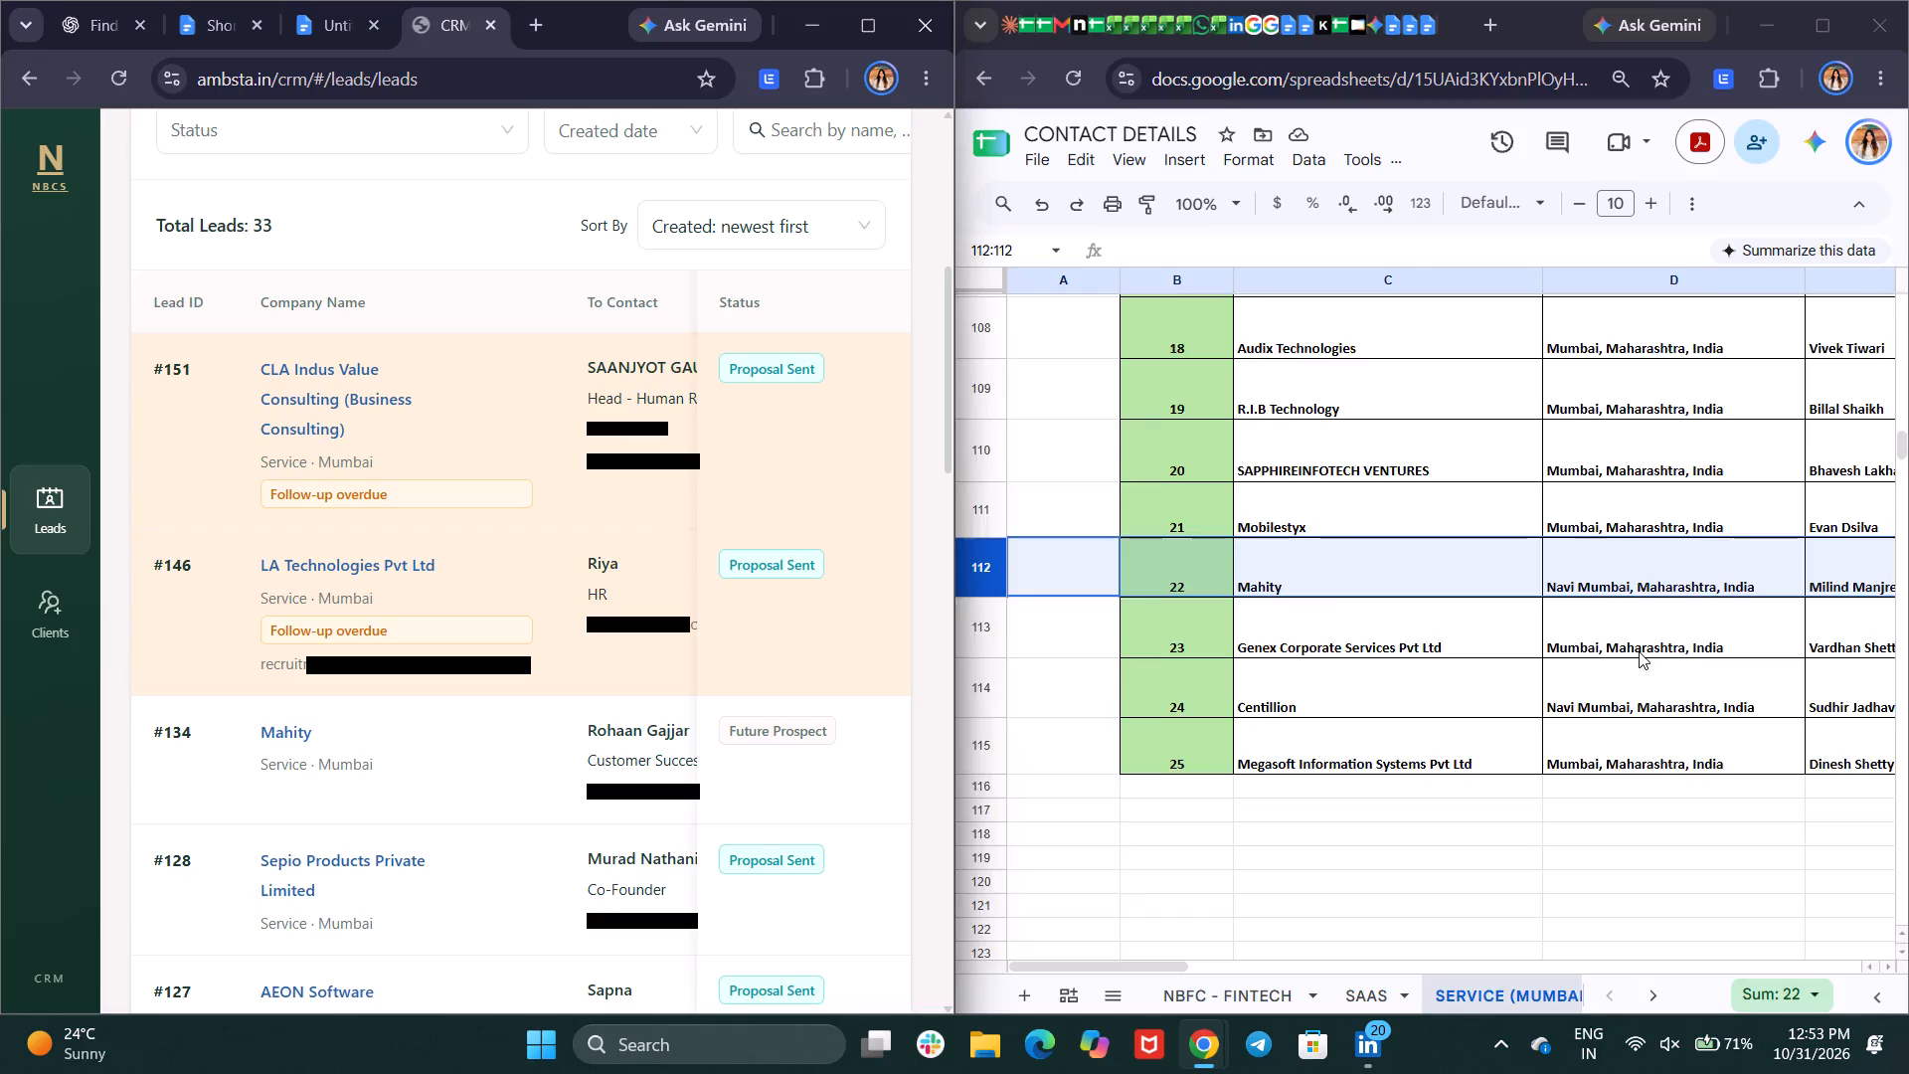
scroll(1639, 651, up, 5)
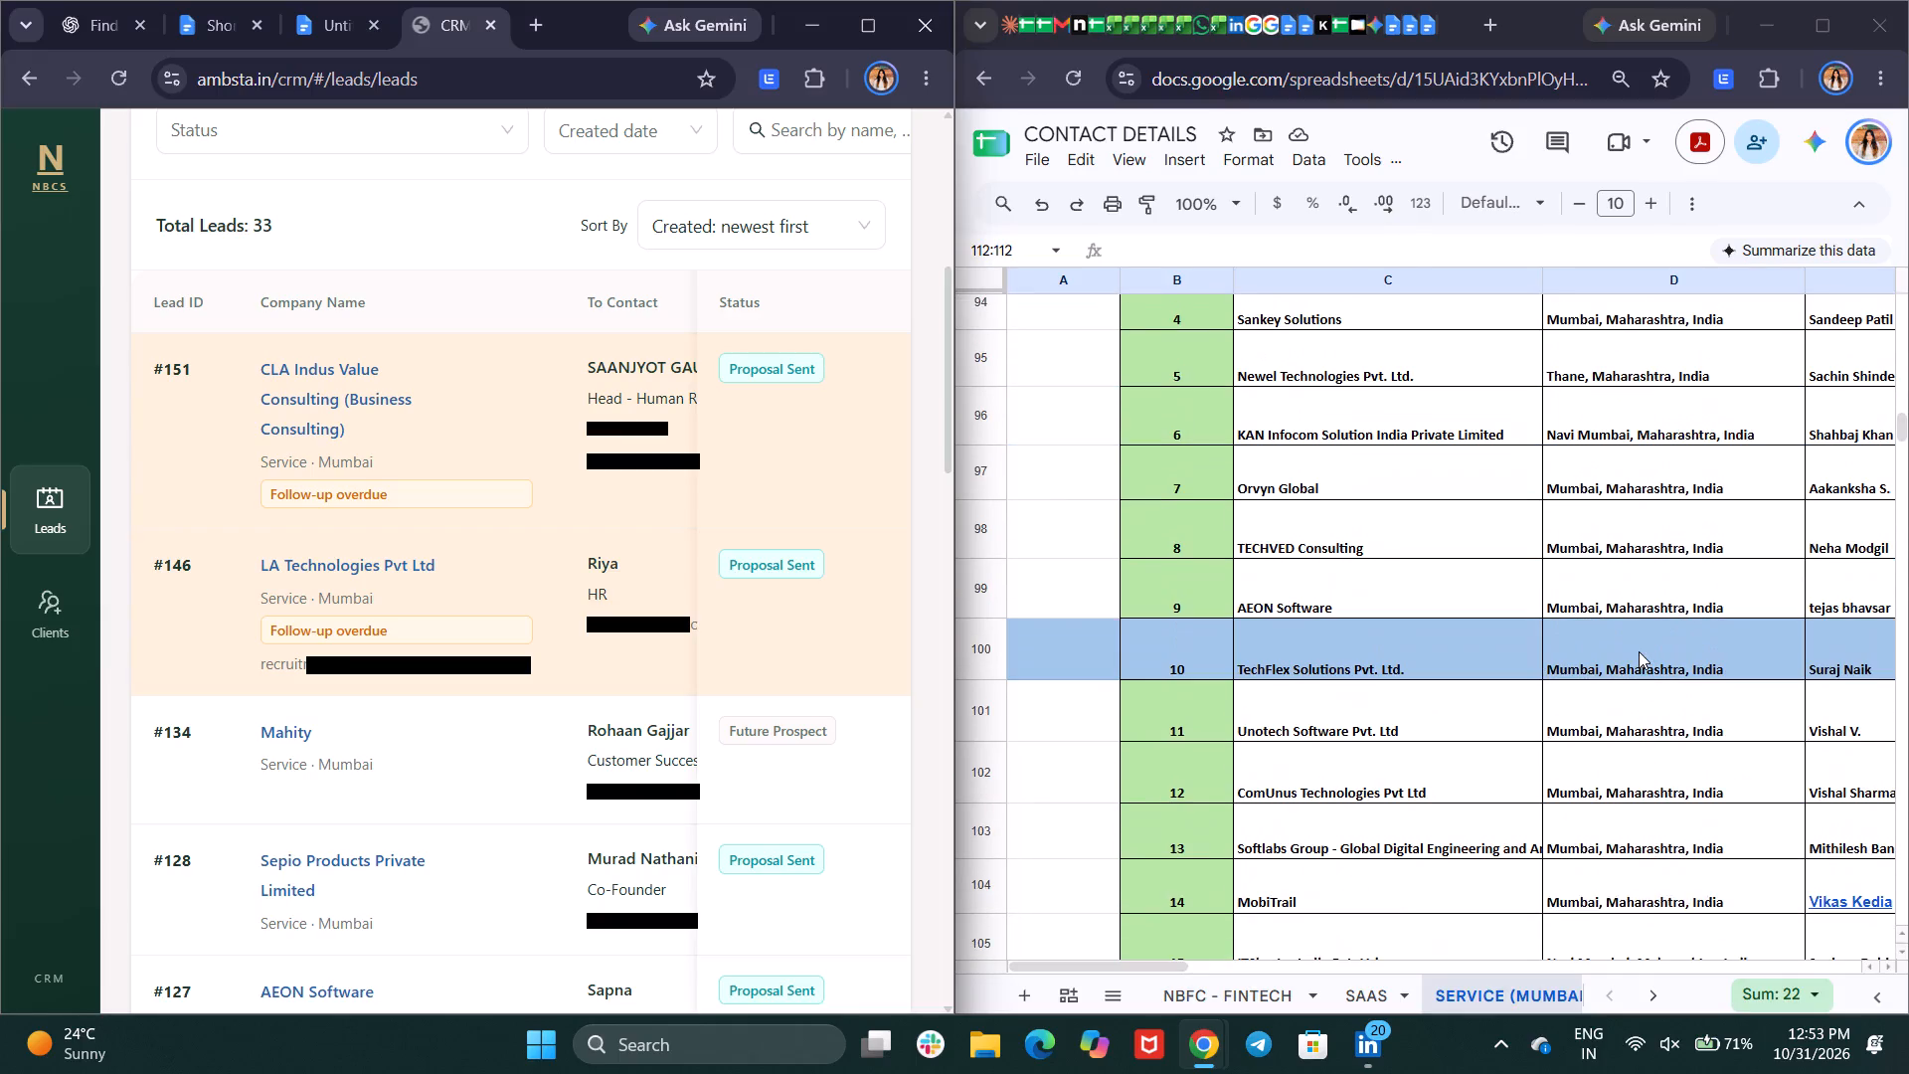
scroll(1639, 651, up, 1)
scroll(1639, 651, down, 3)
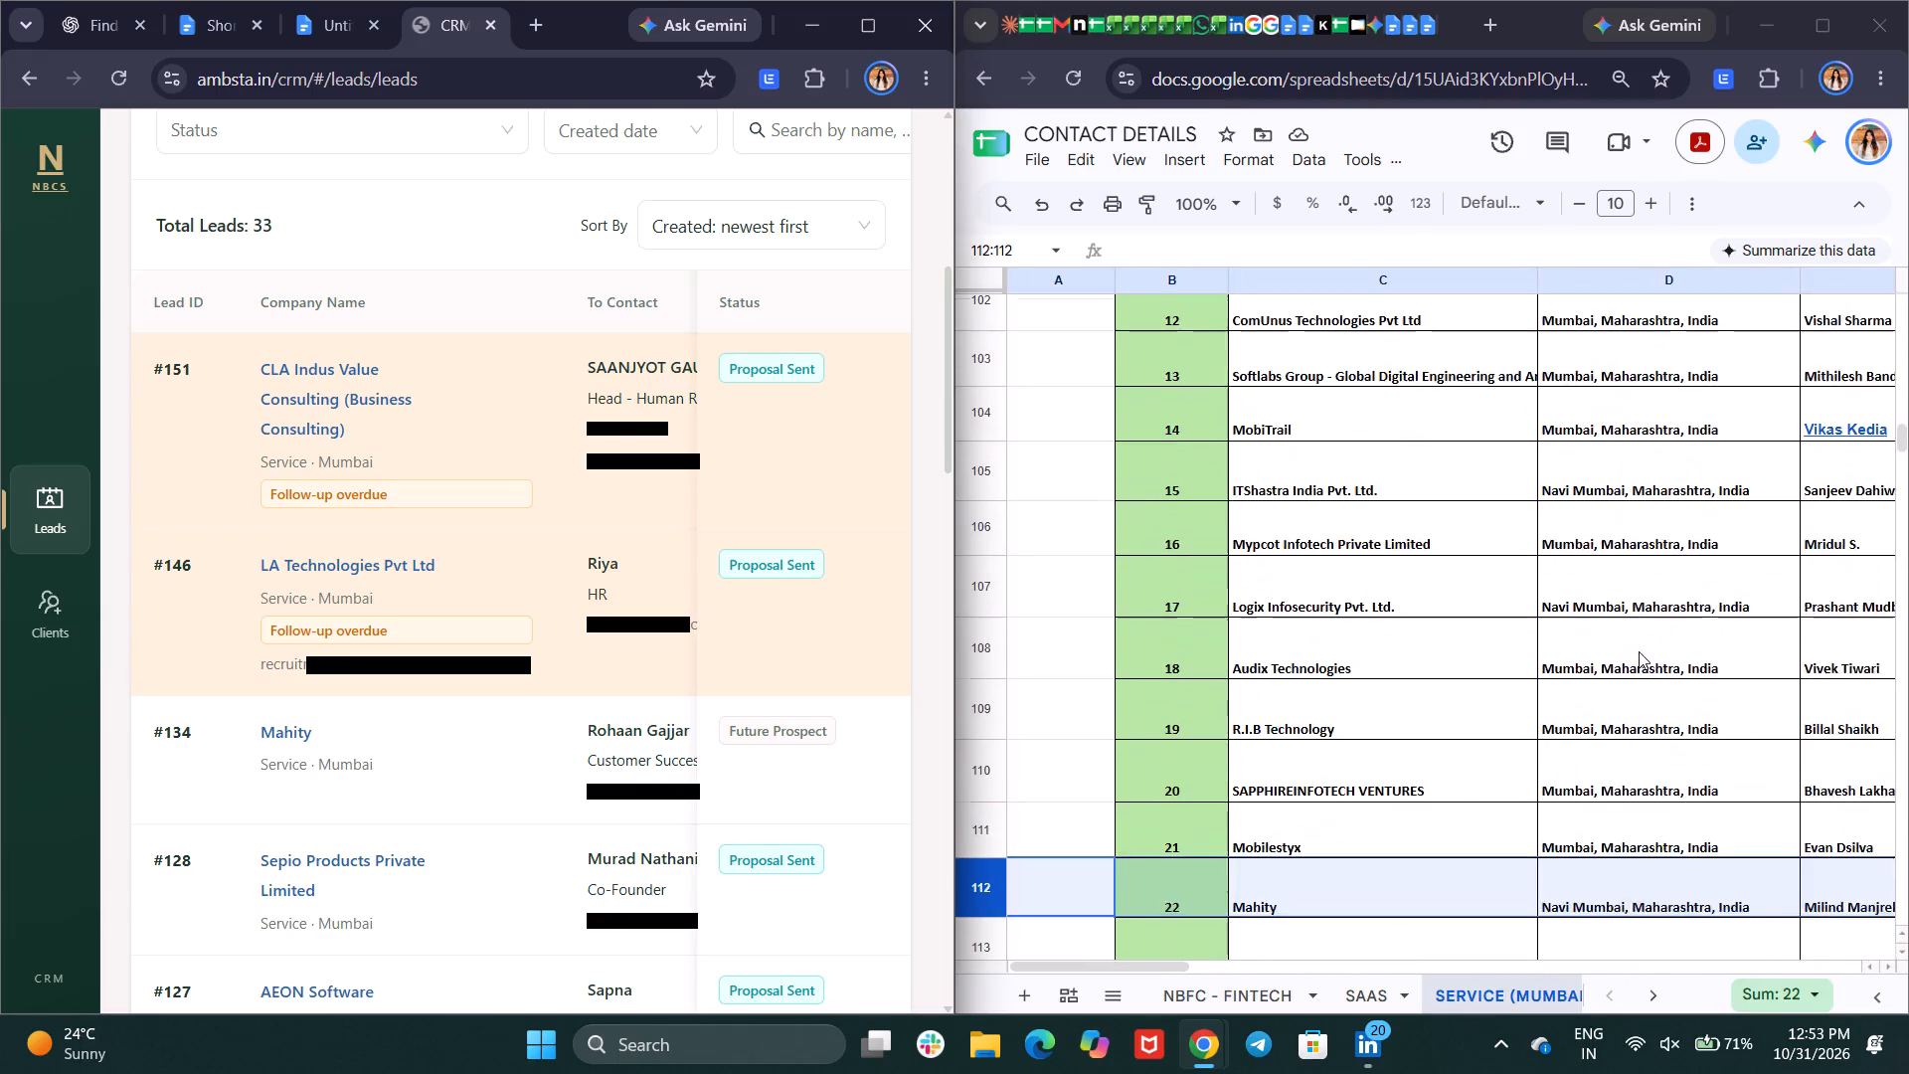
scroll(1639, 651, down, 4)
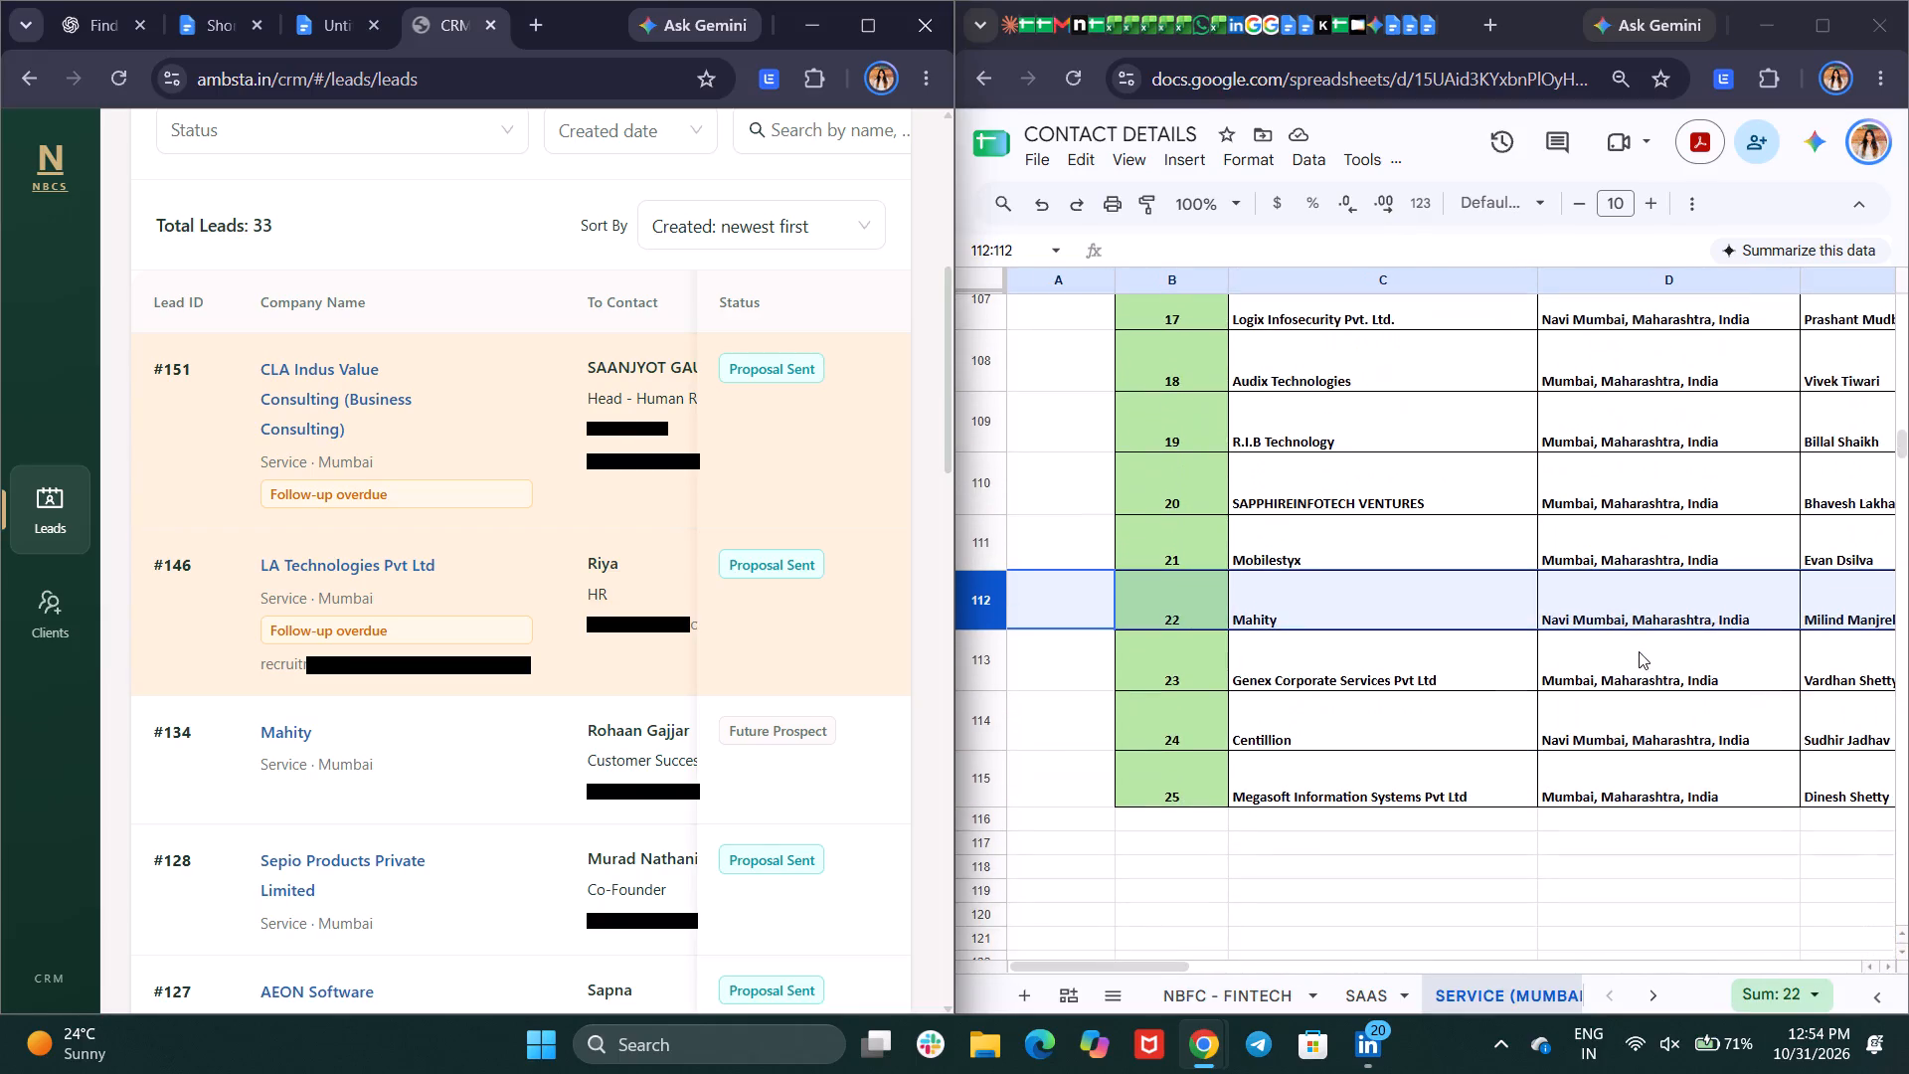
scroll(1639, 651, up, 2)
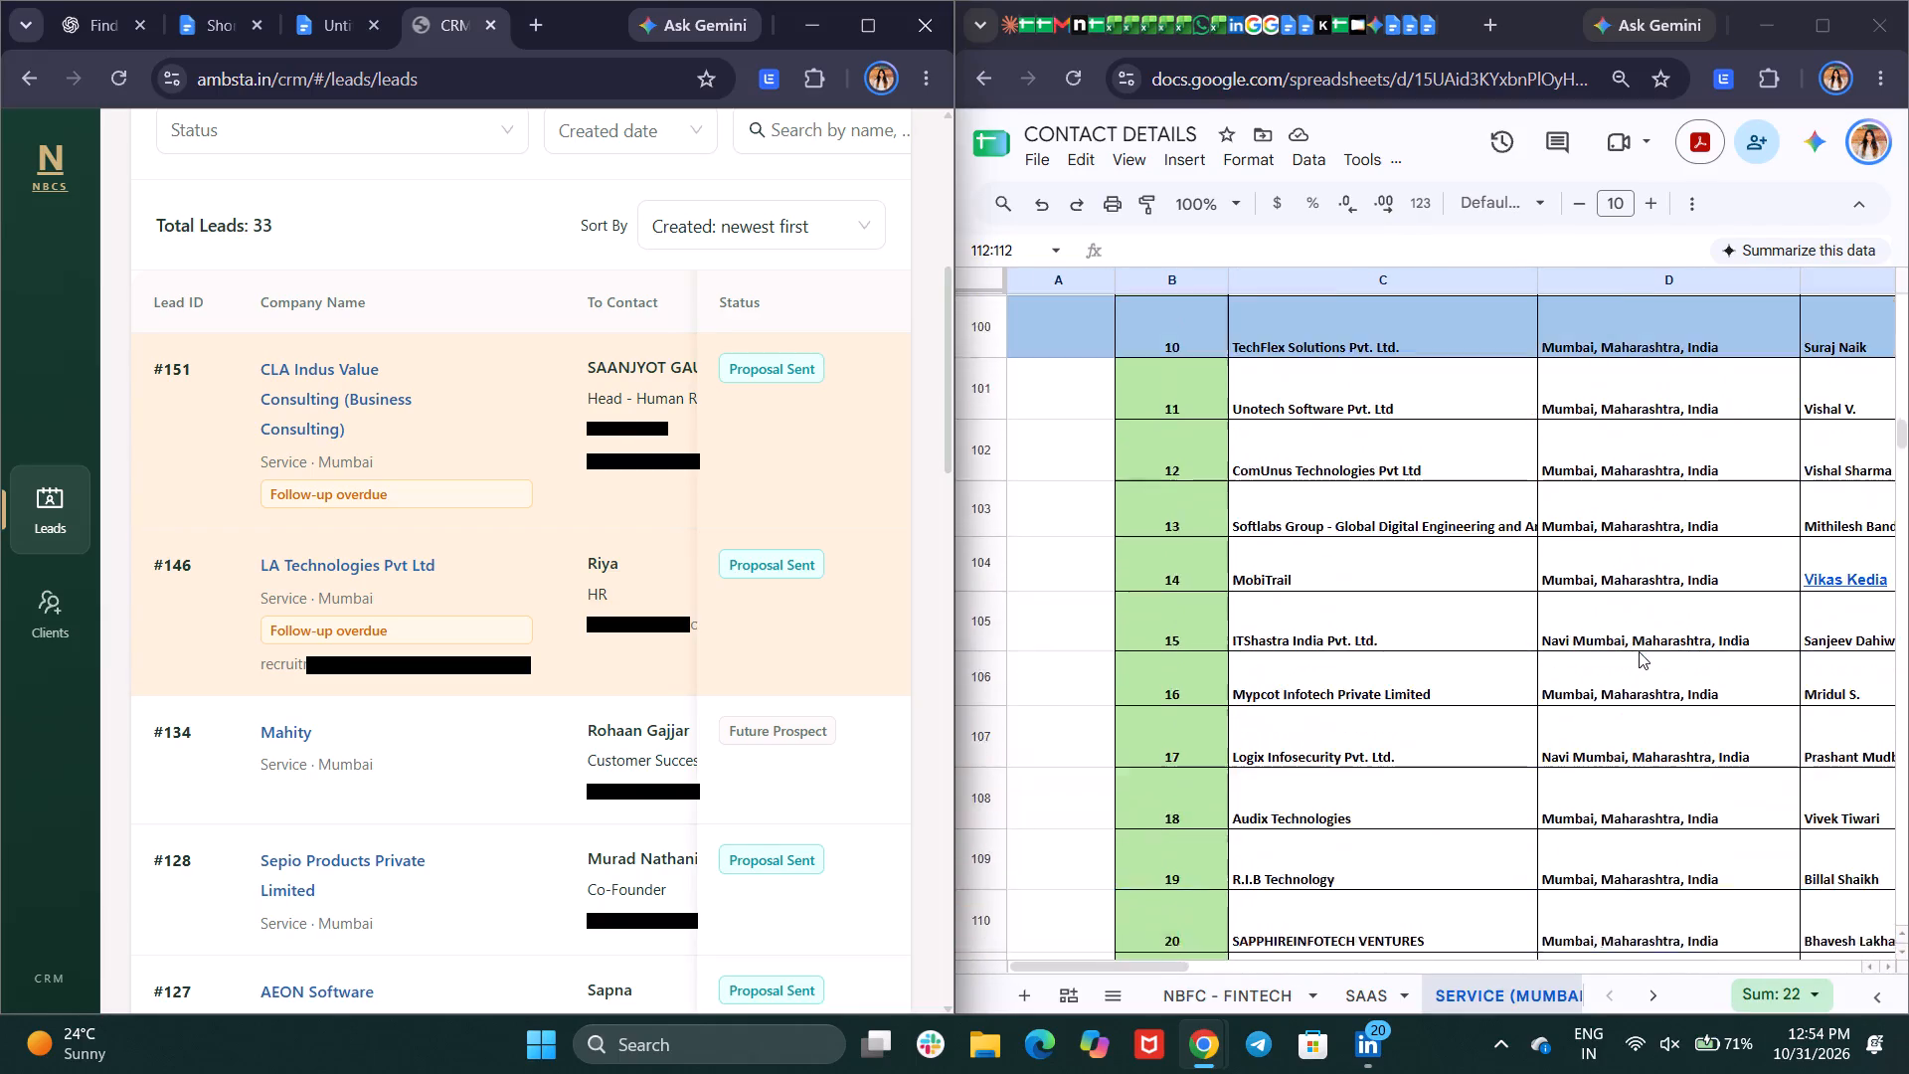
scroll(1639, 651, up, 10)
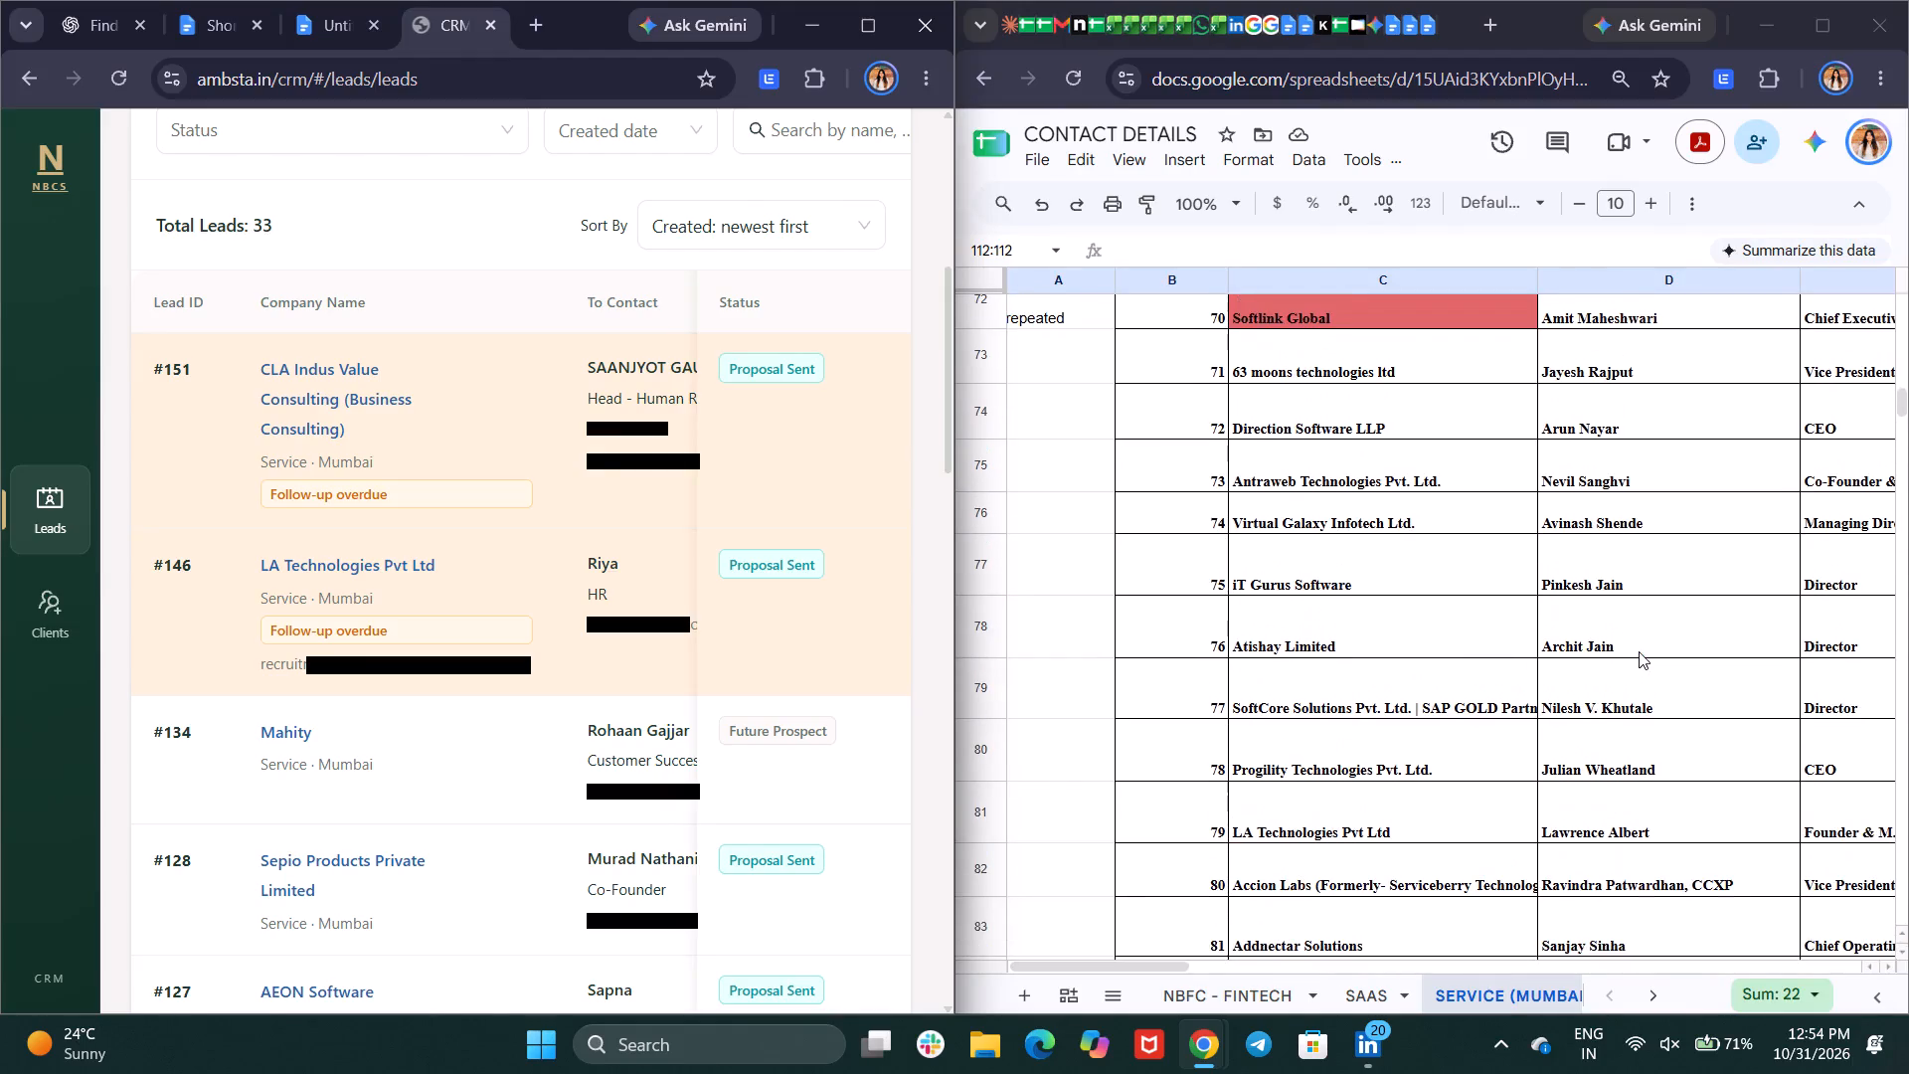
scroll(1639, 651, up, 1)
click(991, 836)
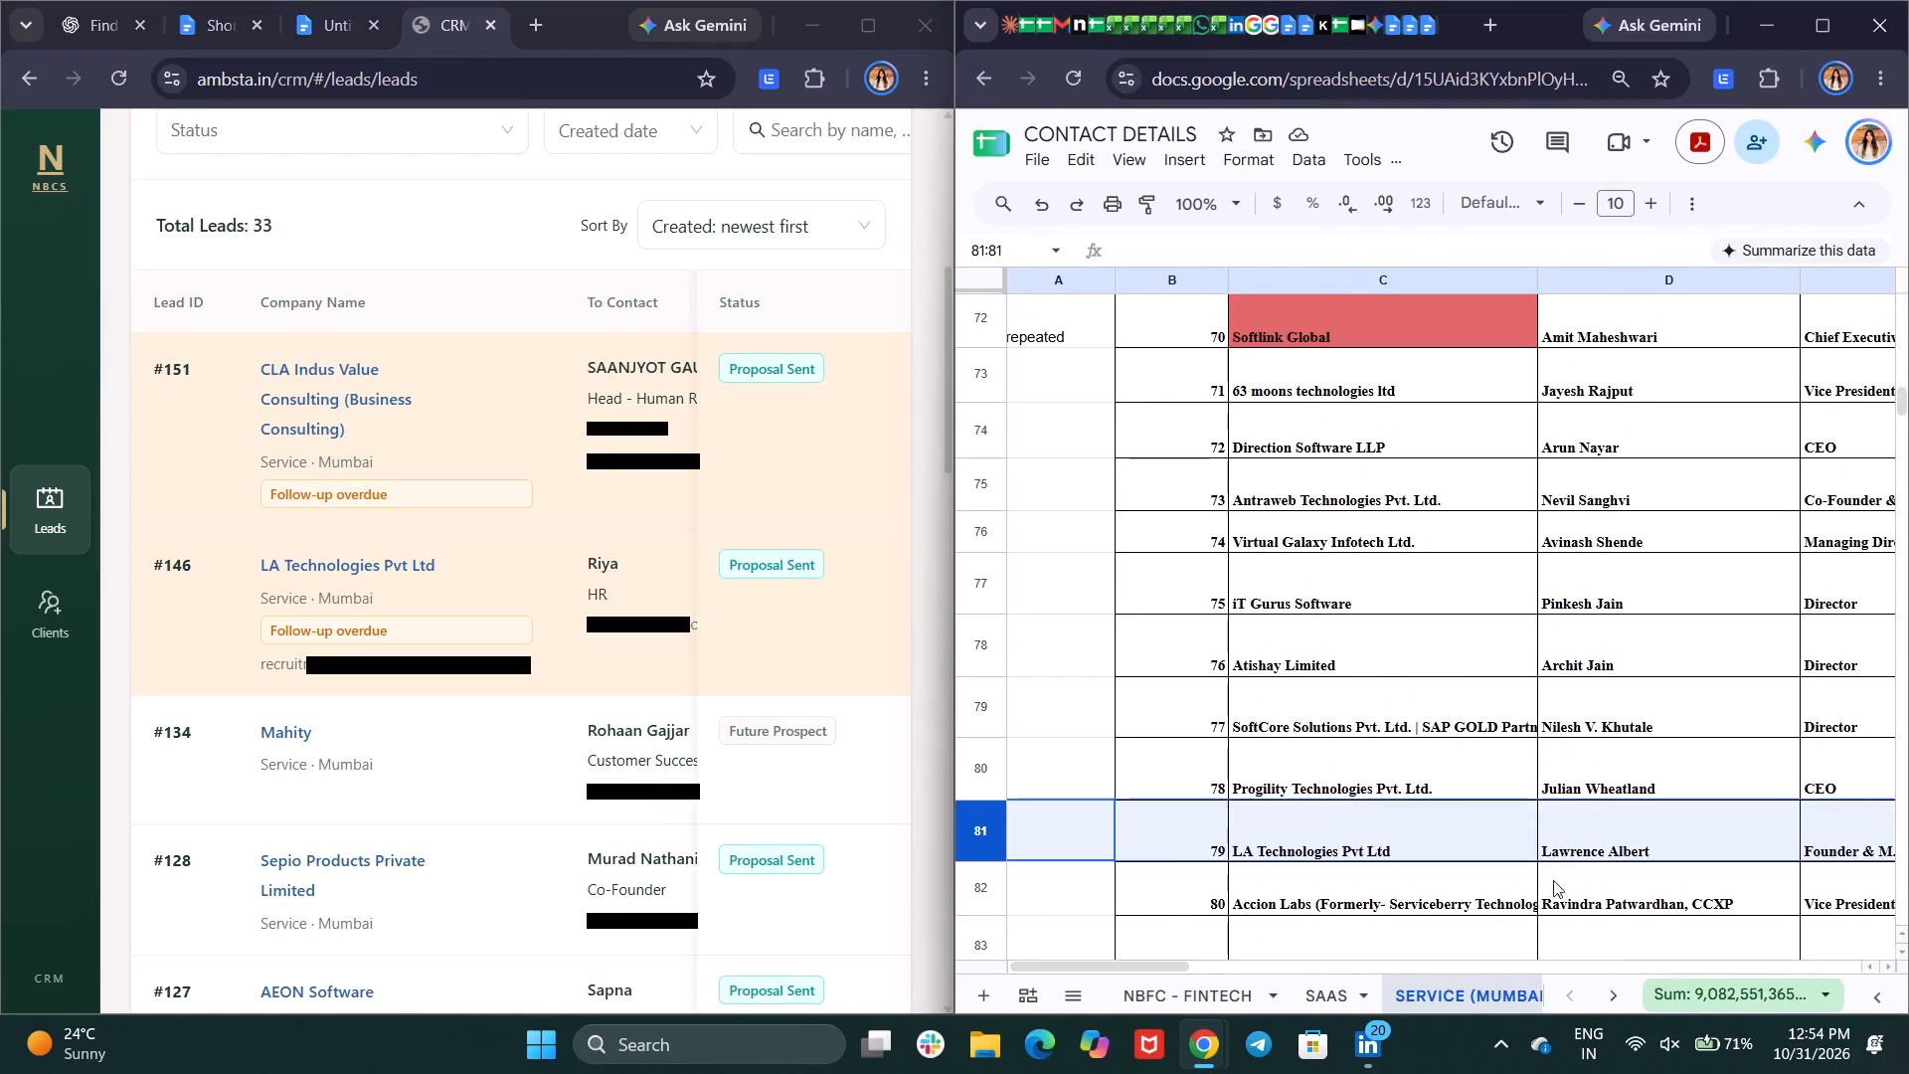
scroll(1615, 856, left, 9)
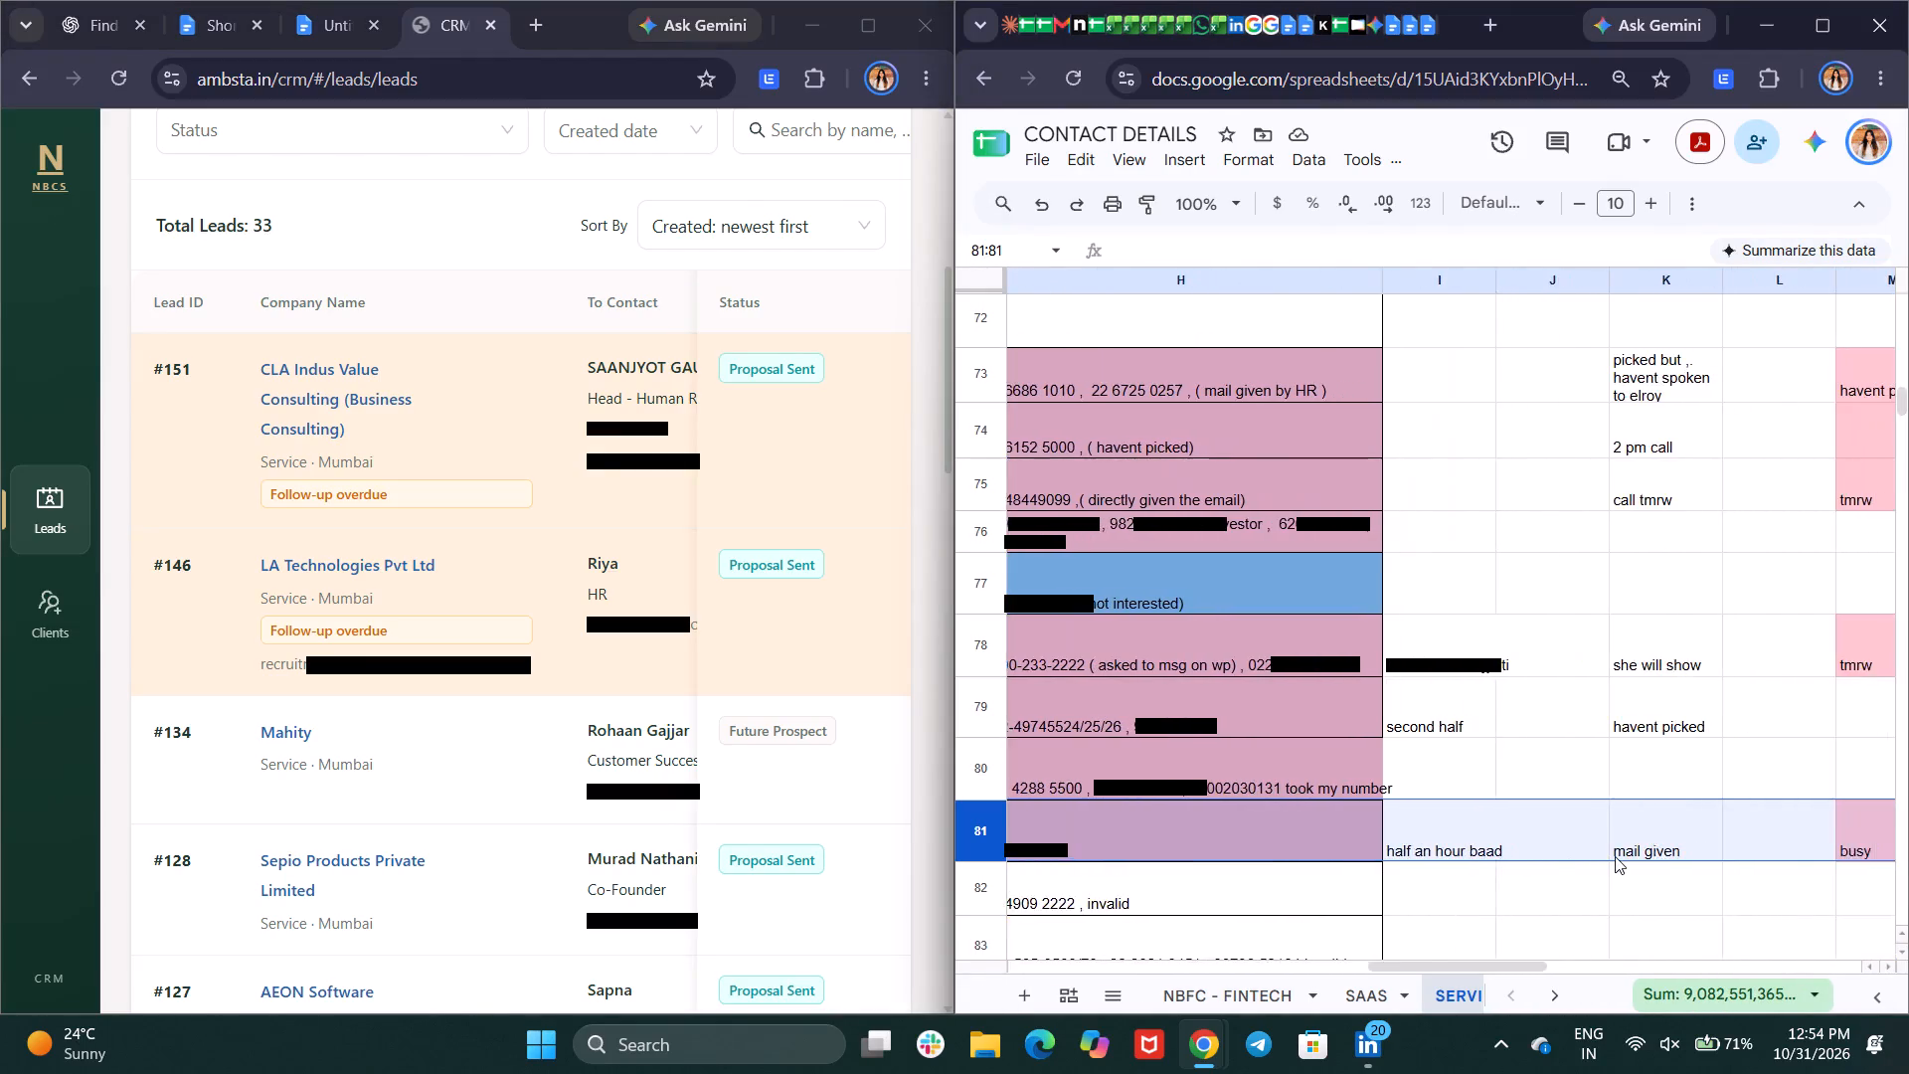
scroll(1615, 856, left, 2)
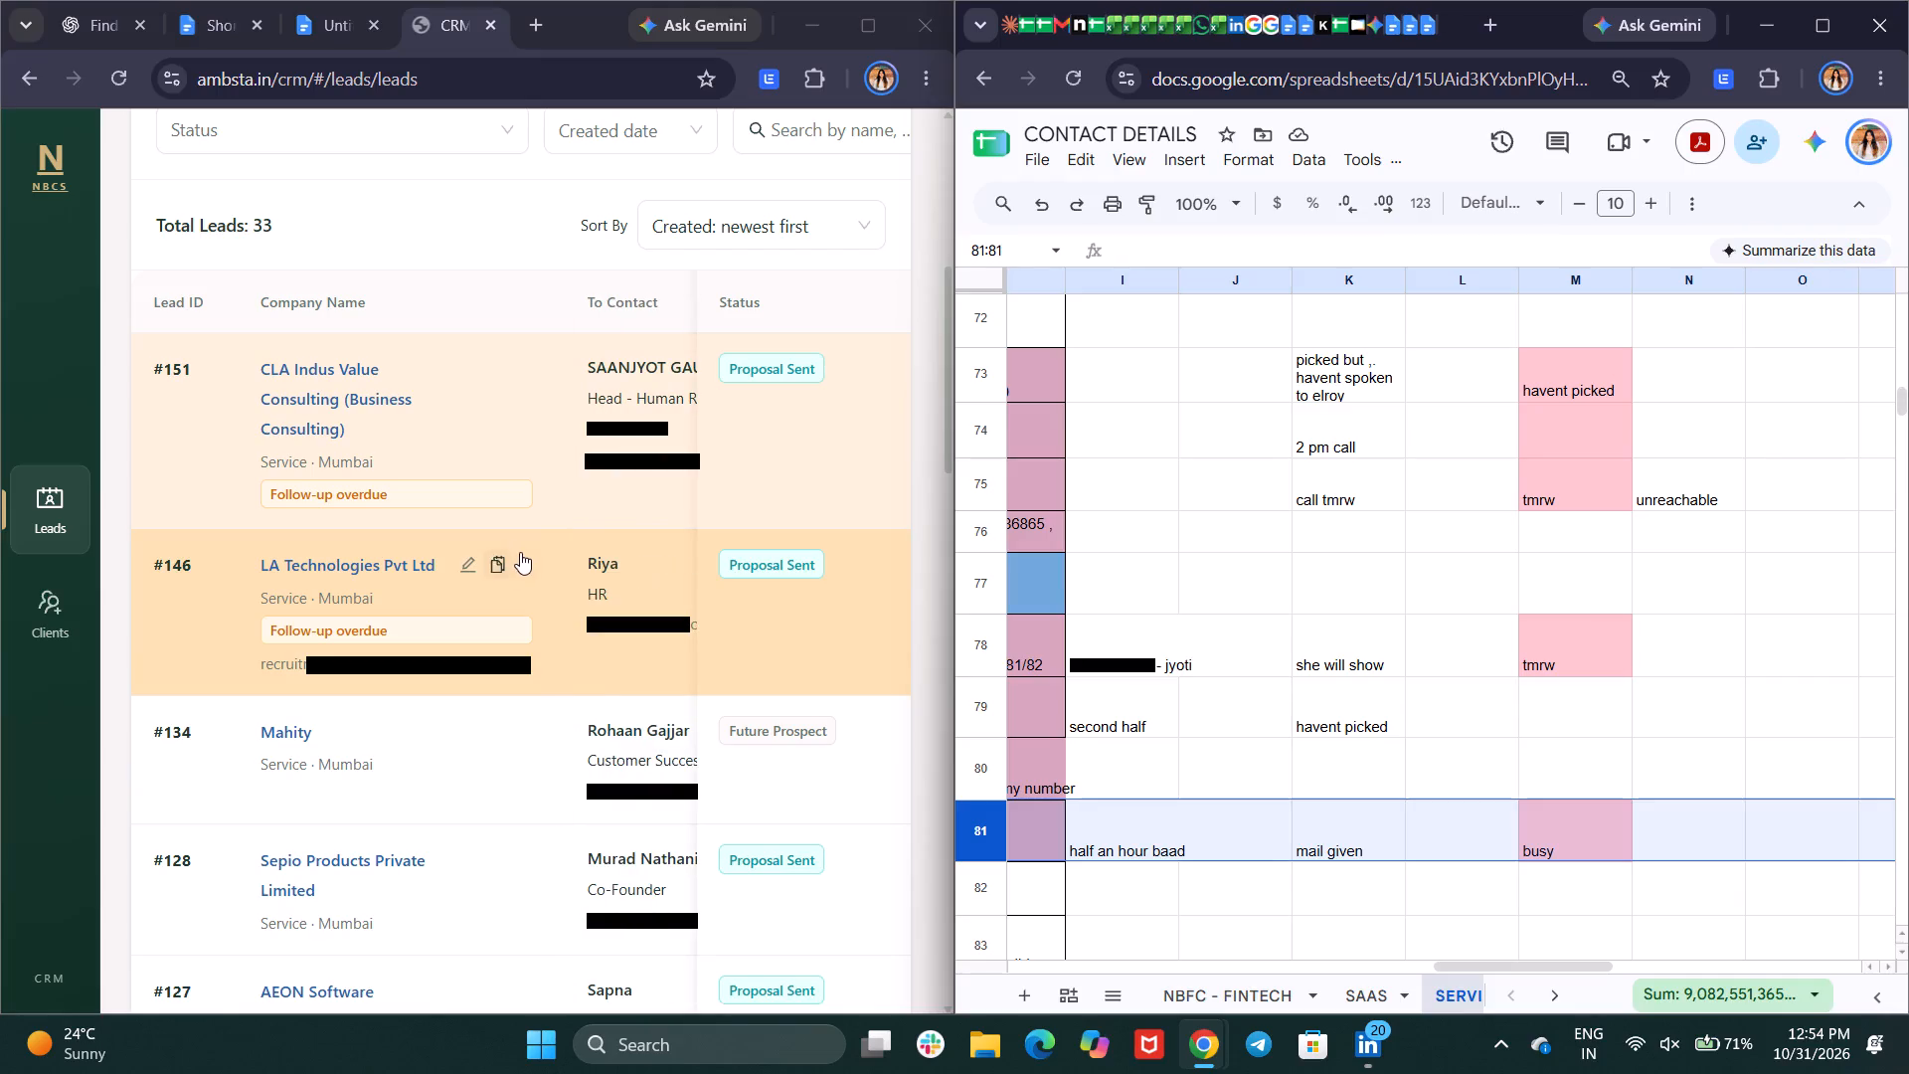
Send the proposal follow-up email for lead #146, LA Technologies Pvt Ltd, review its message, and close the dialog.
click(528, 554)
click(673, 789)
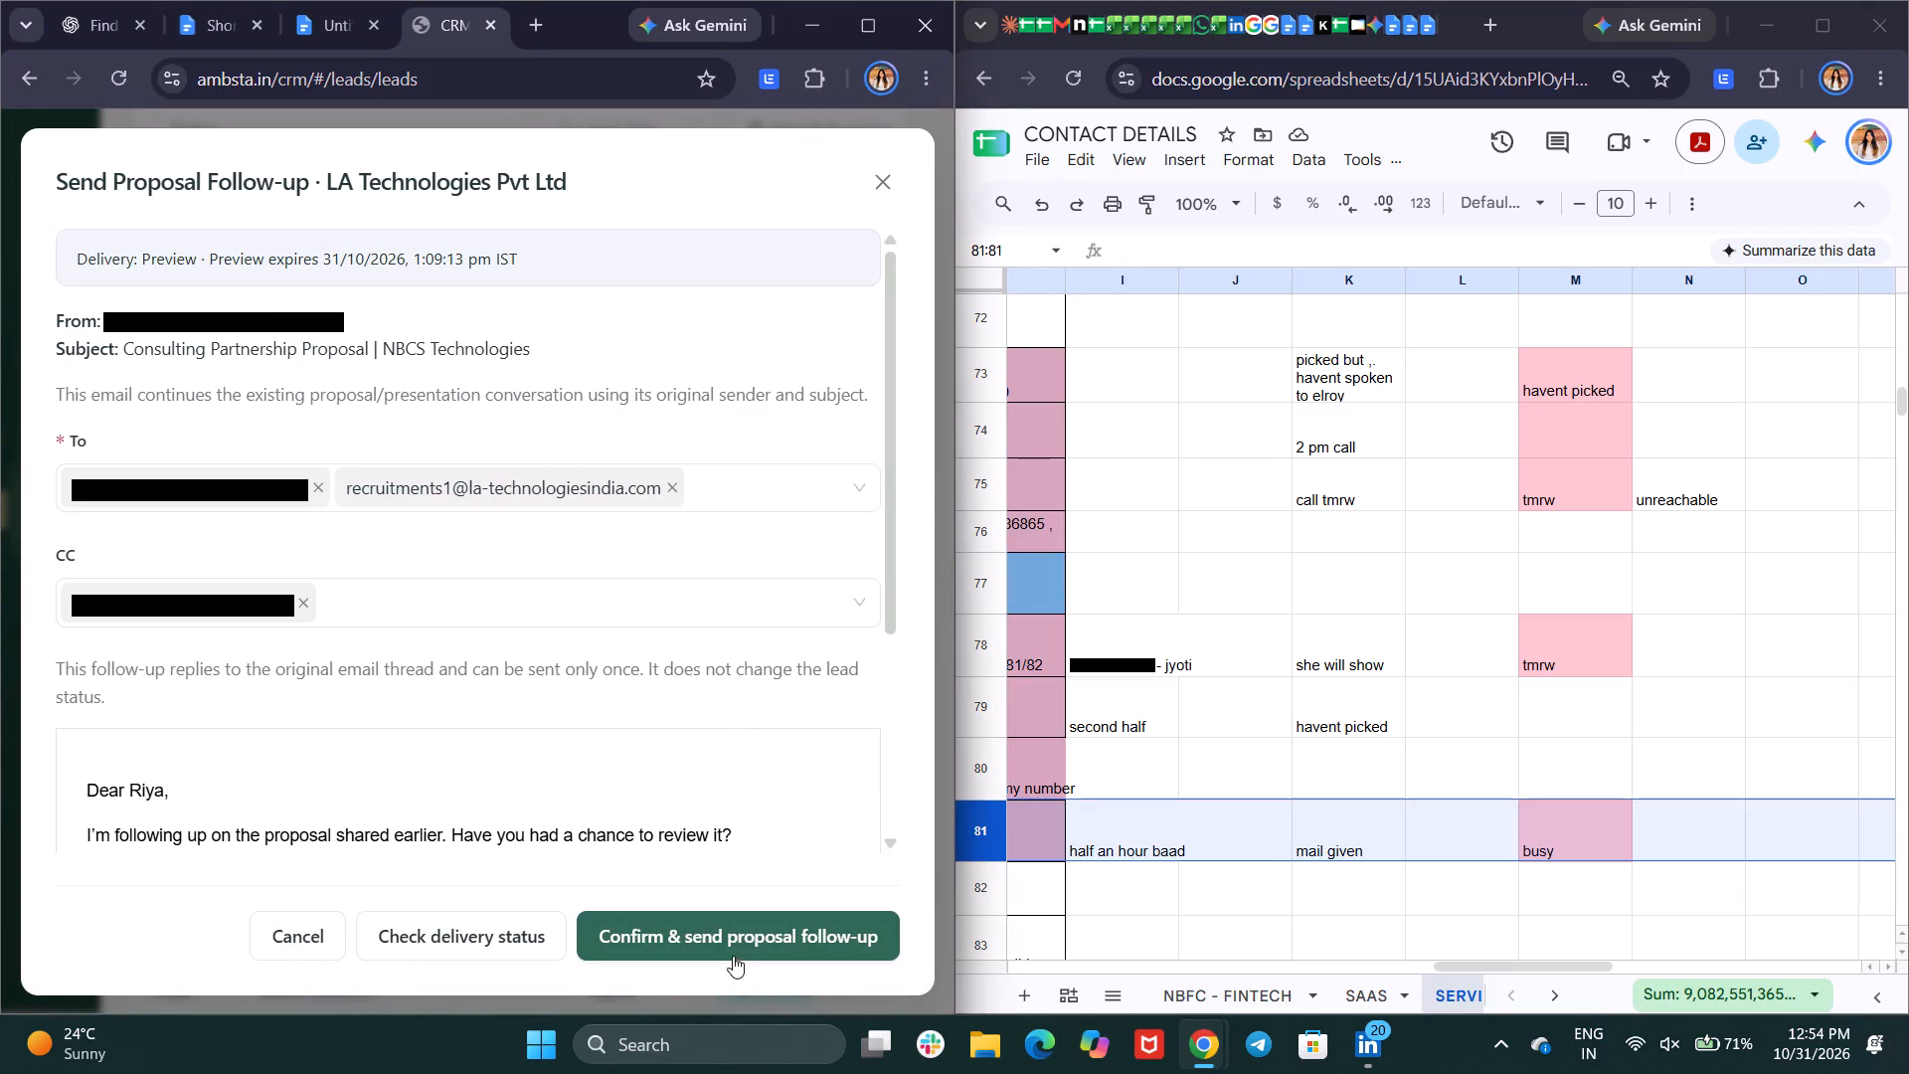
click(757, 942)
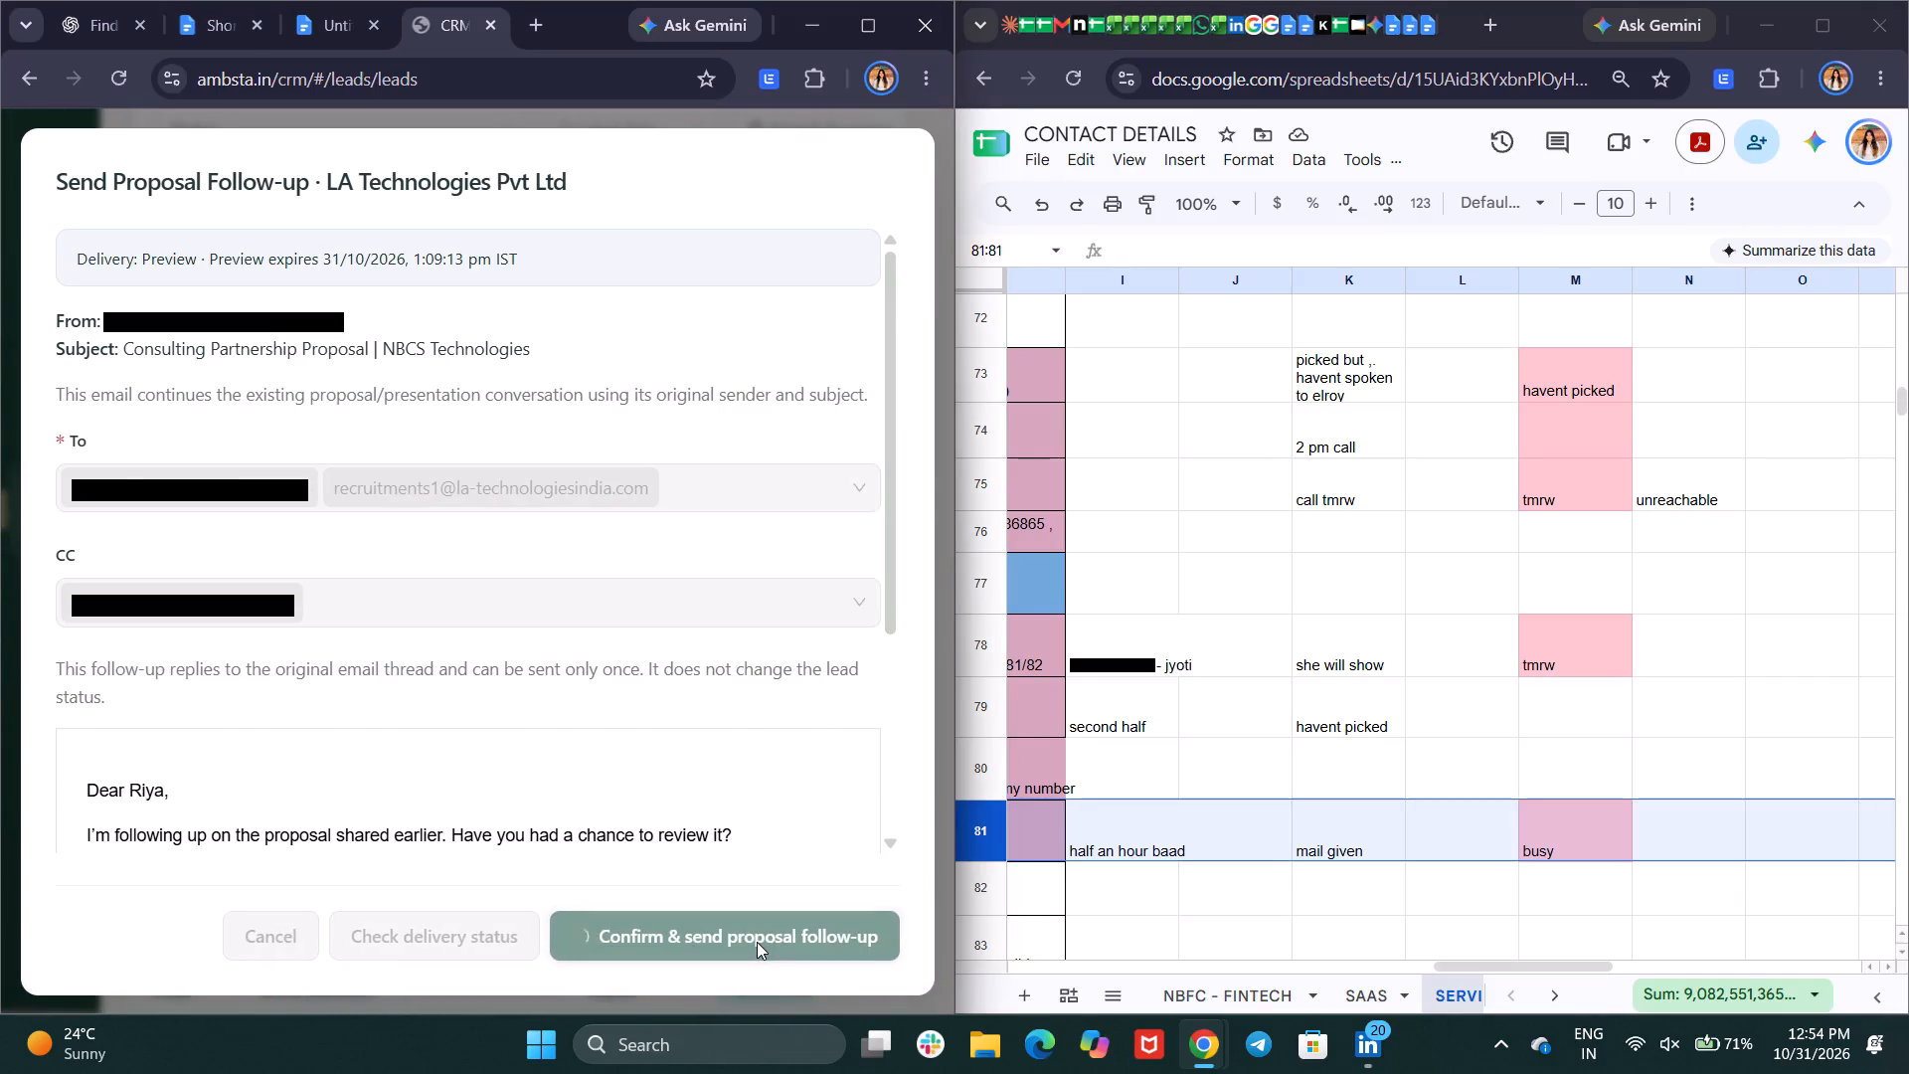
scroll(574, 591, down, 7)
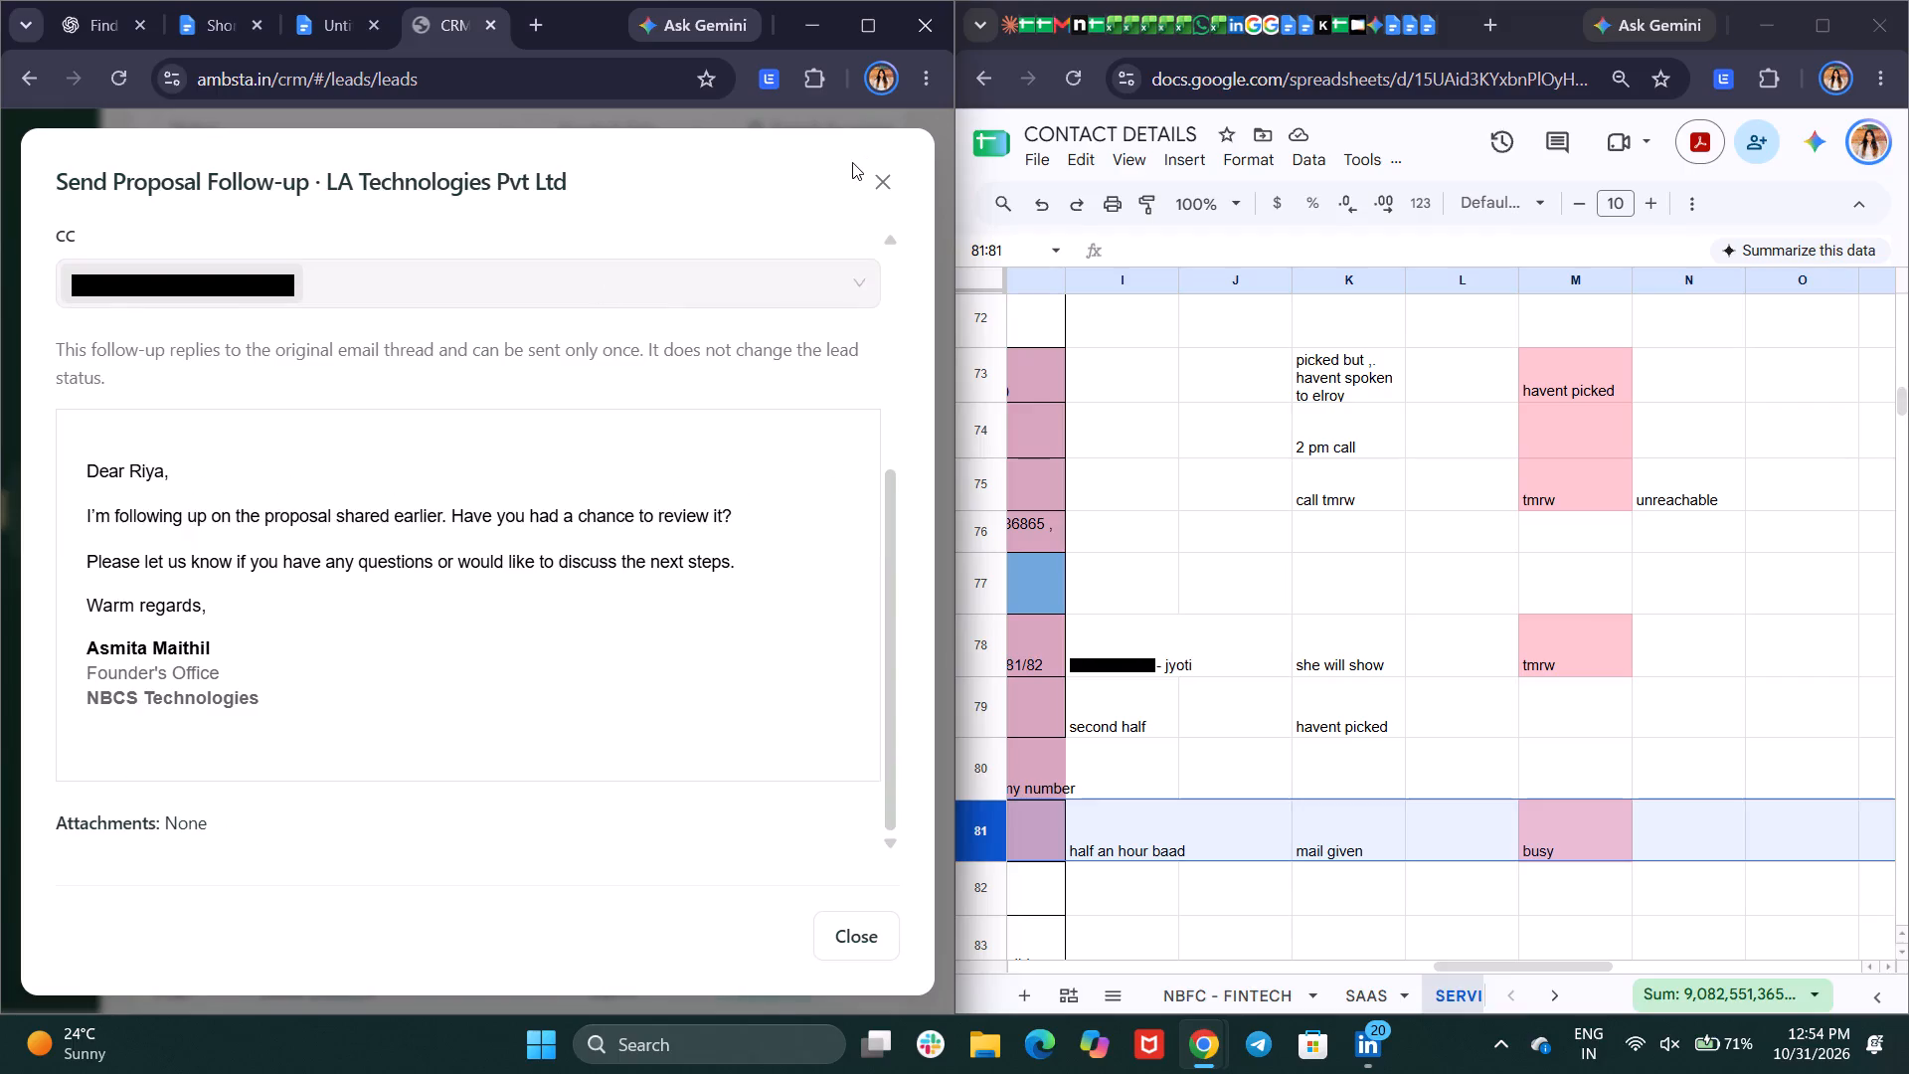
click(872, 185)
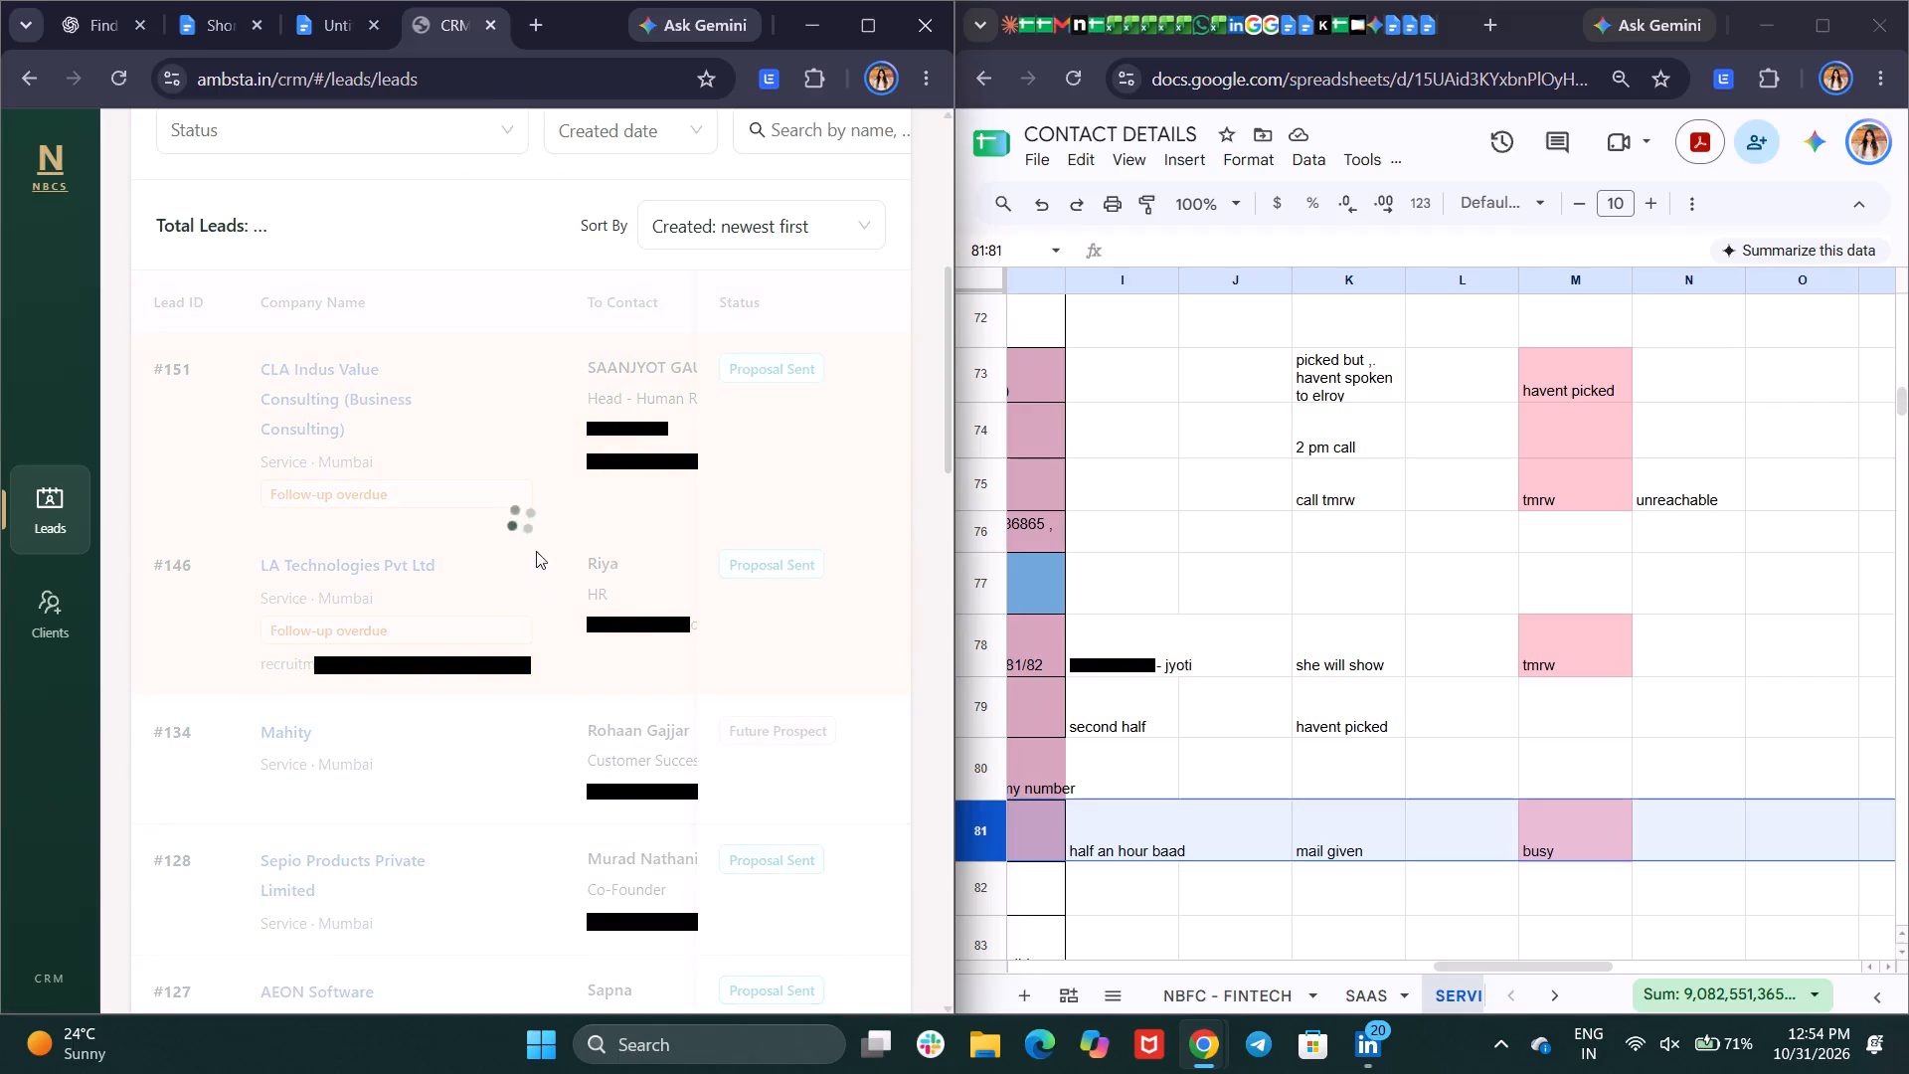
Open the follow-up entry for lead #146, LA Technologies Pvt Ltd, and enter the remark "Sent follow up through mail.".
click(526, 556)
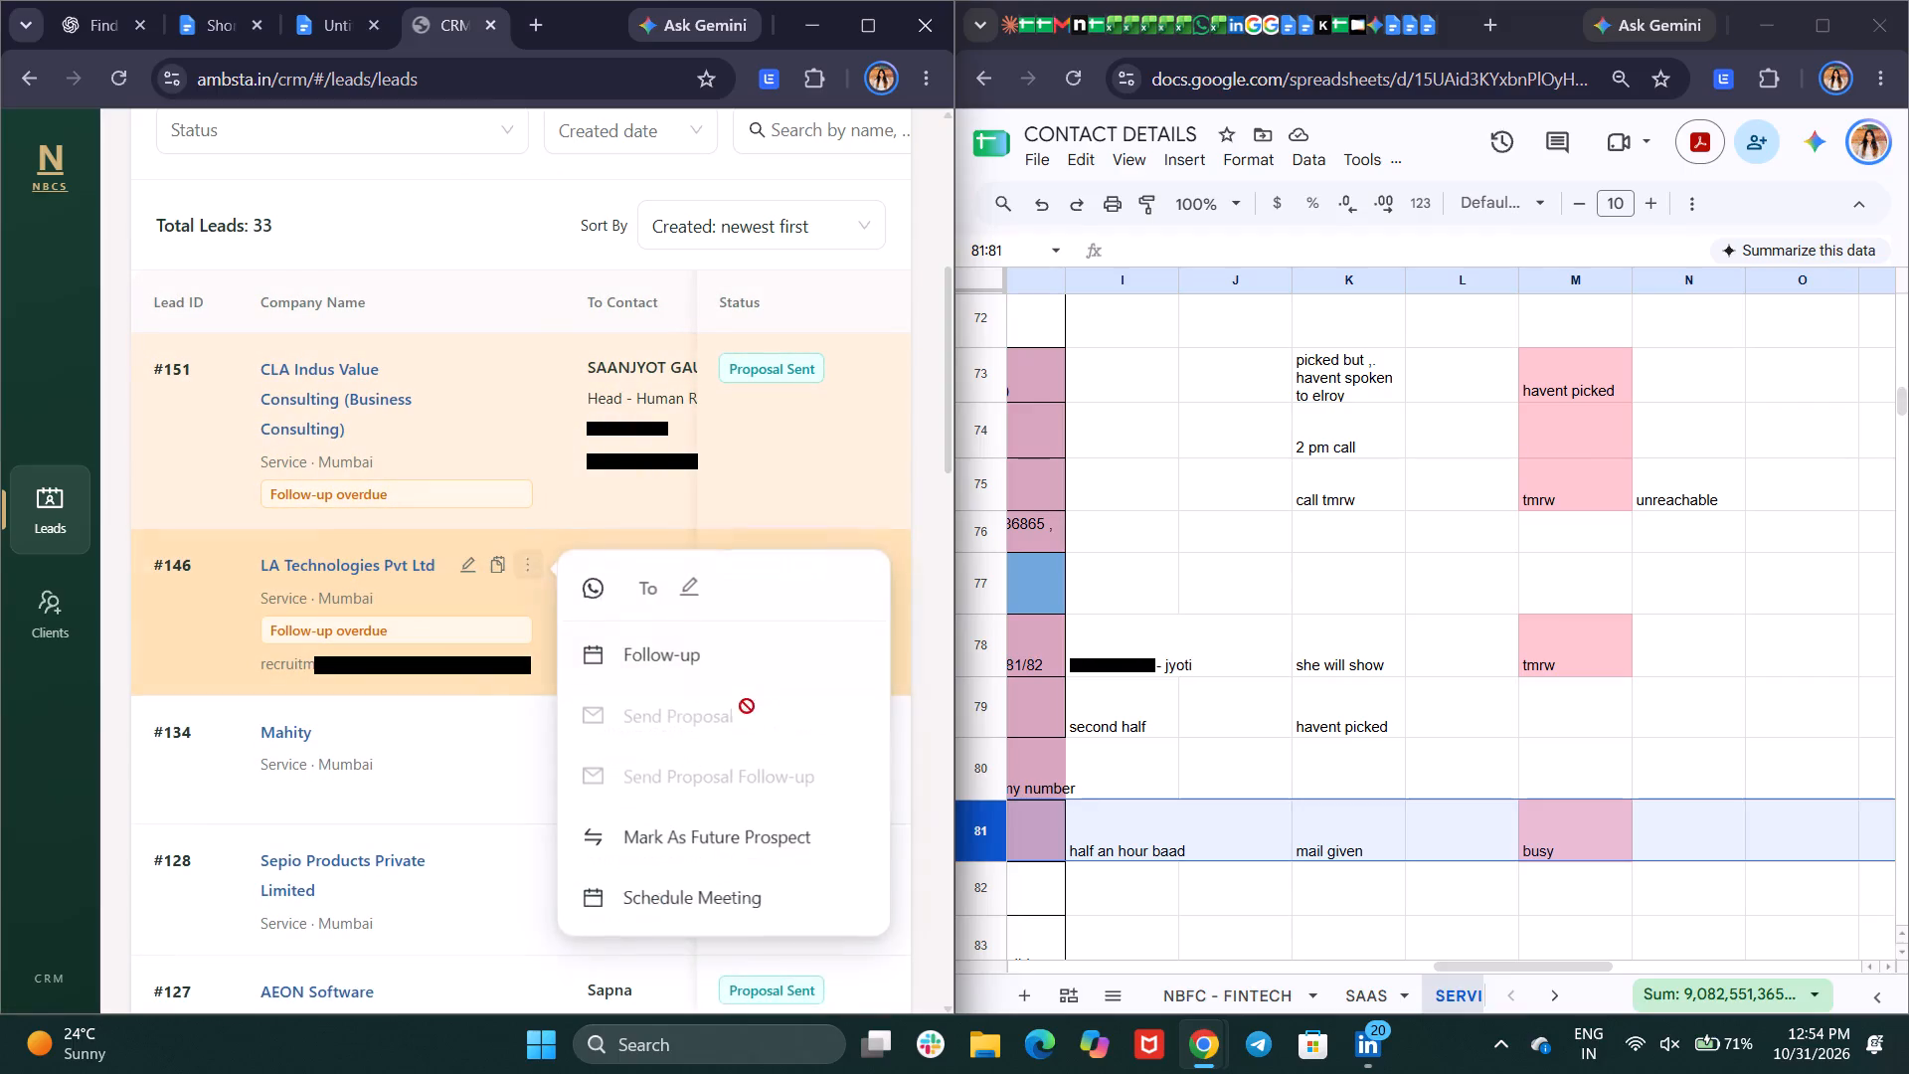
click(692, 668)
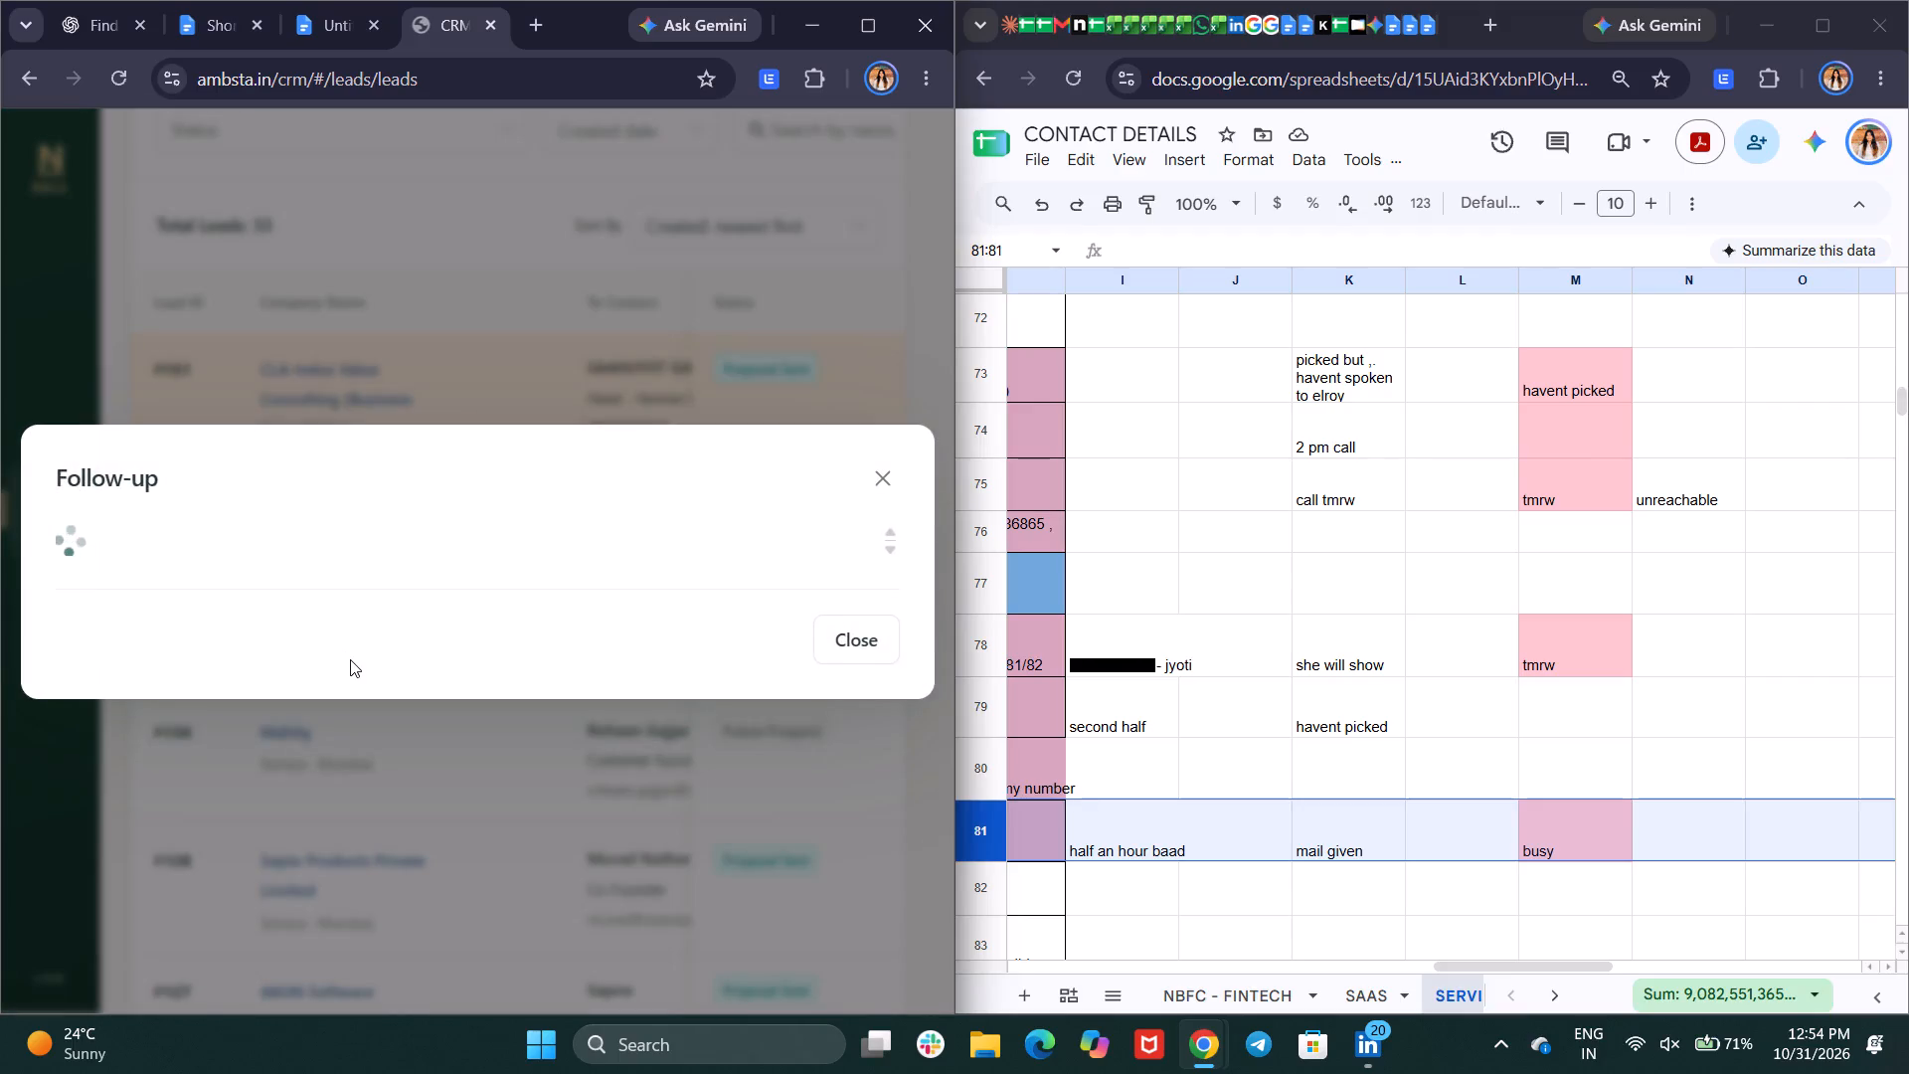
scroll(350, 659, down, 1)
click(318, 515)
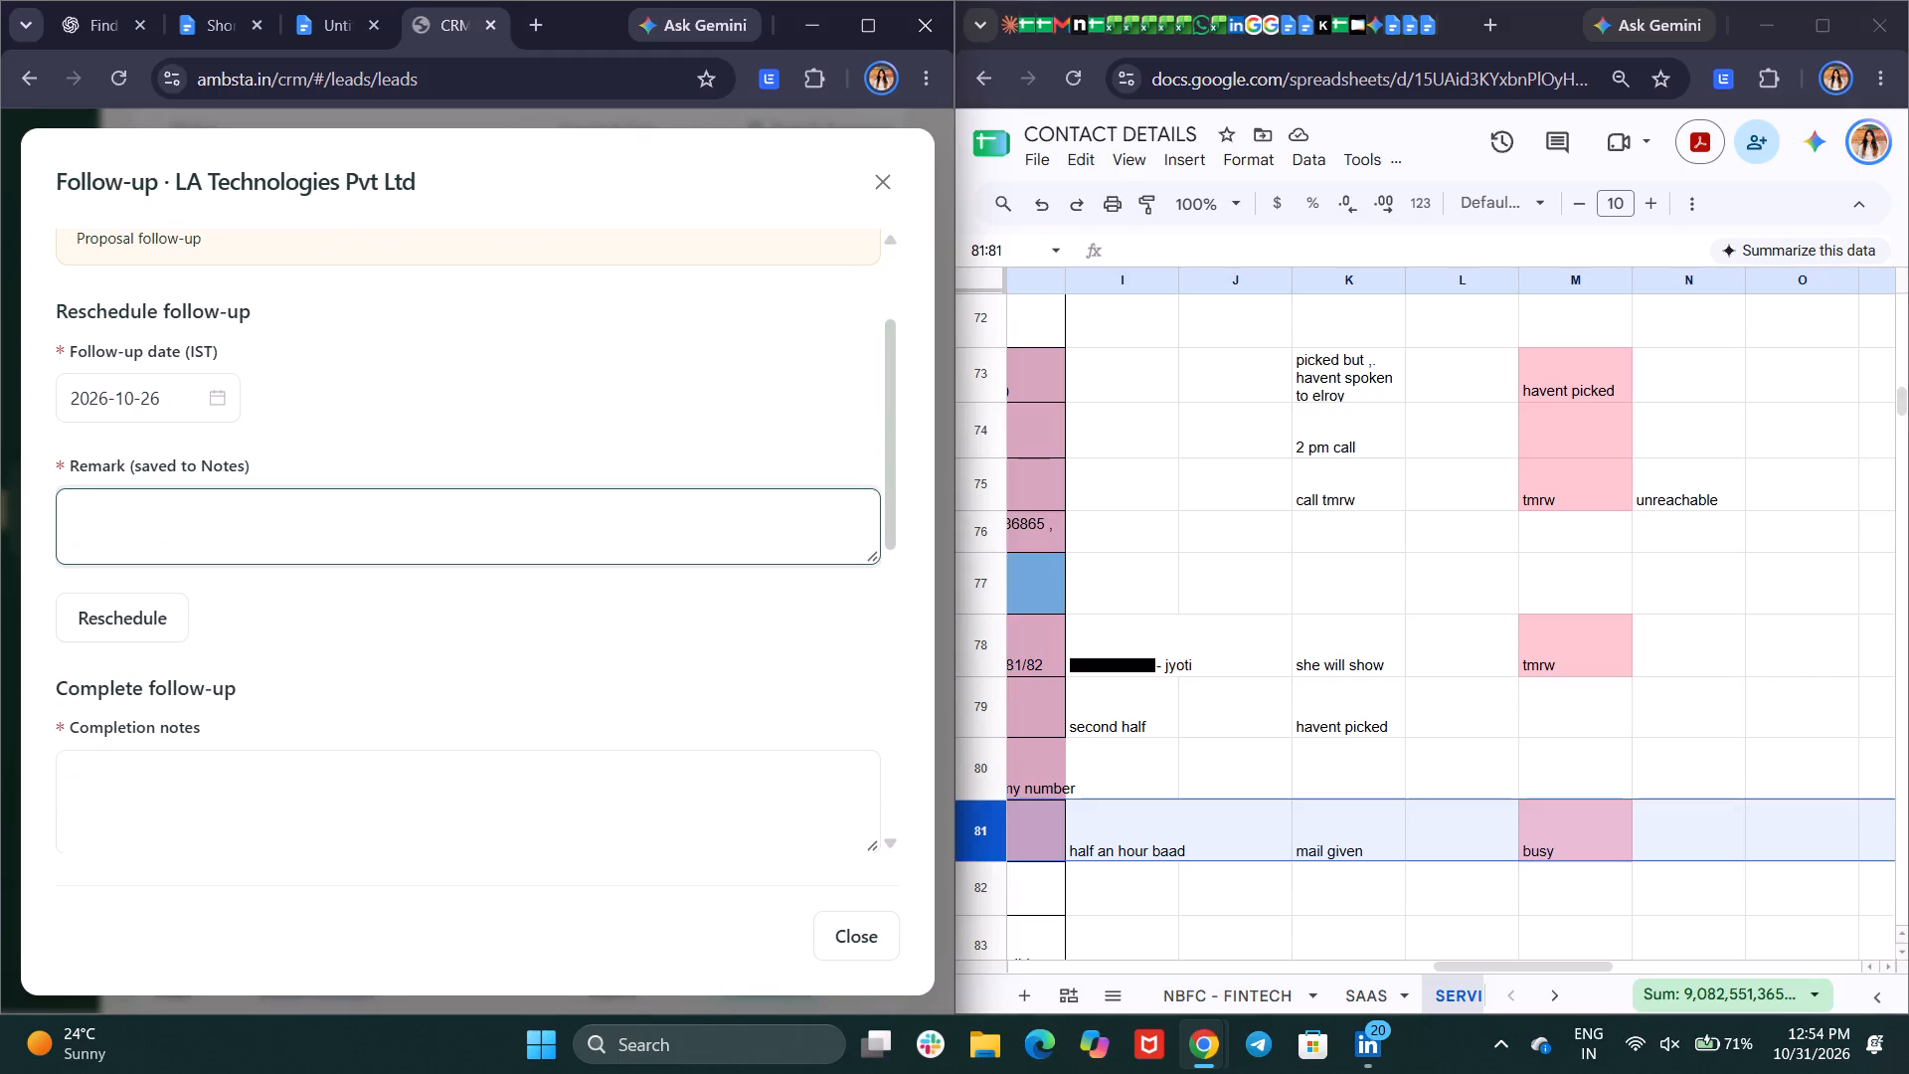
text(SENT)
key(space)
key(BackSpace)
key(BackSpace)
key(BackSpace)
key(BackSpace)
text(rn)
key(BackSpace)
key(BackSpace)
text(ent follow uo thriugh mail.)
click(178, 513)
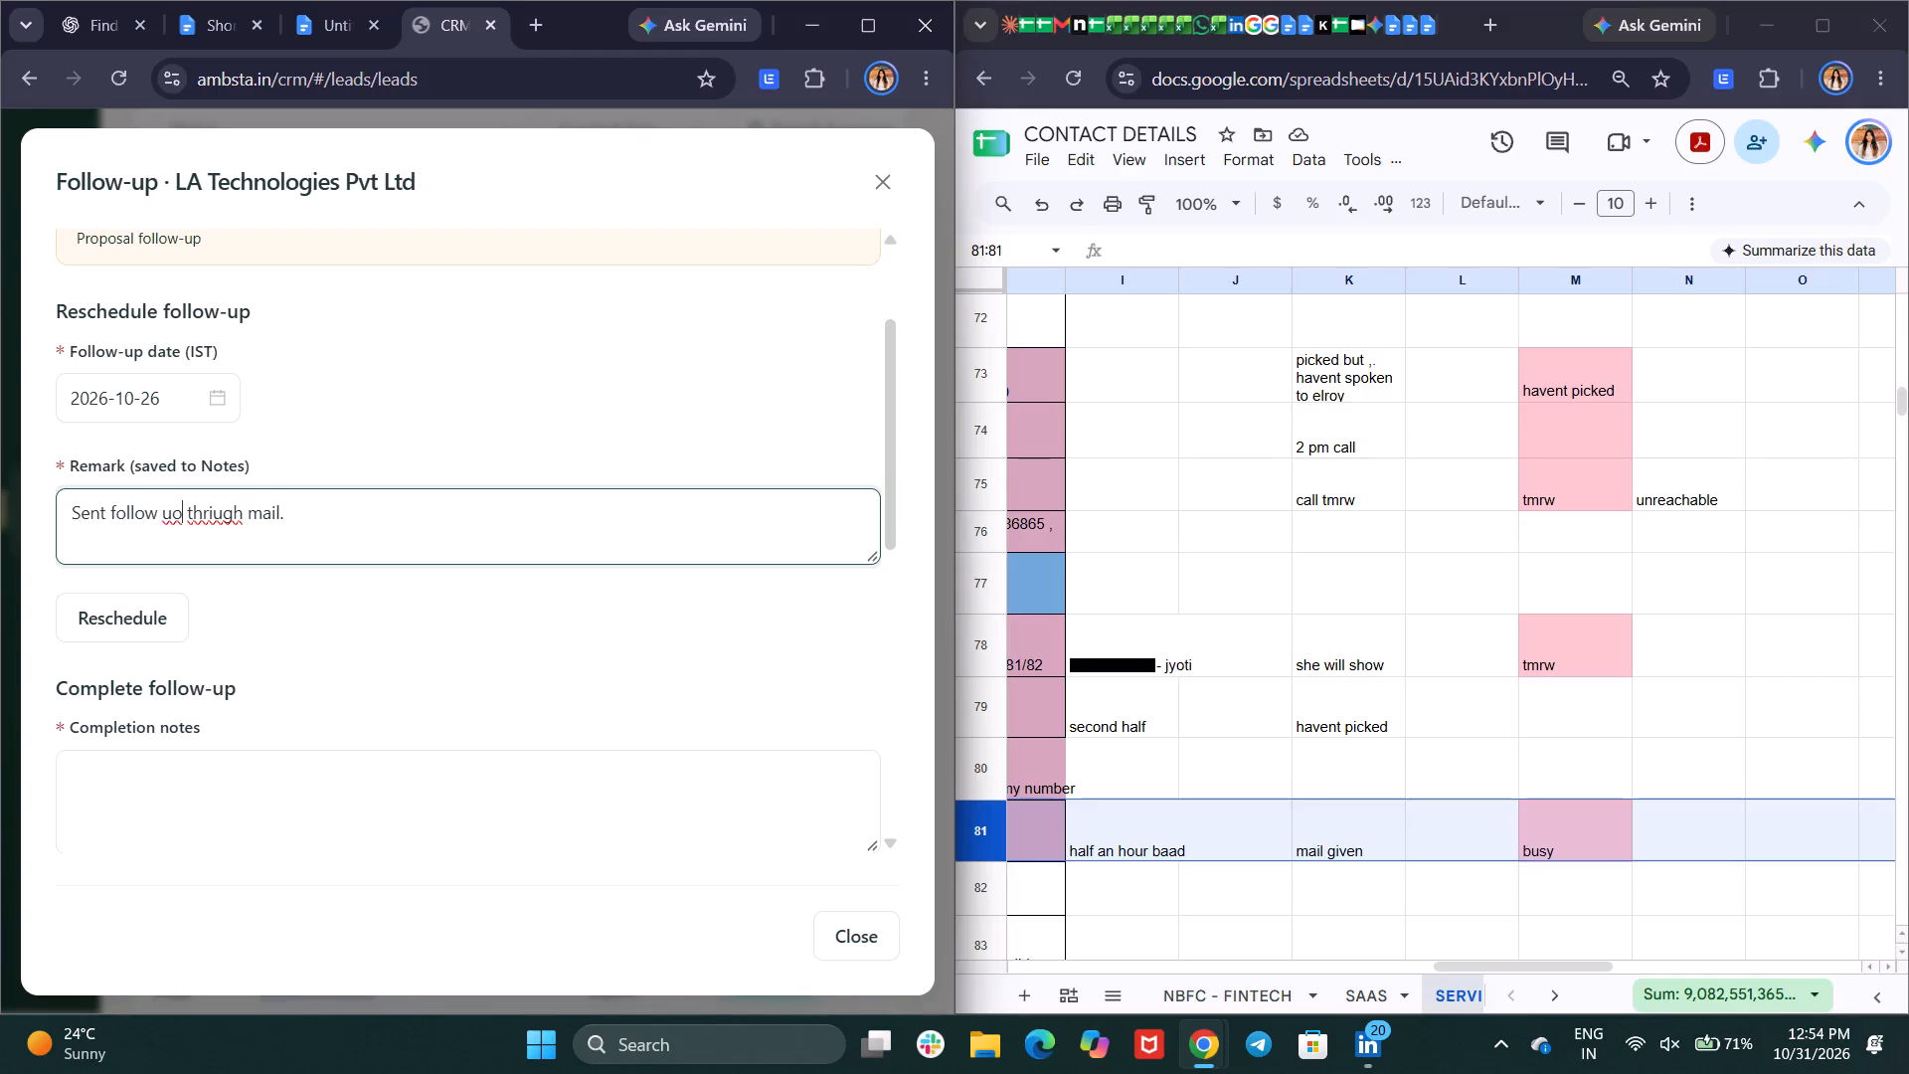
key(BackSpace)
key(p)
click(219, 507)
key(BackSpace)
key(BackSpace)
key(p)
key(BackSpace)
text(ou)
Add the completion notes "Sent follow up through mail." and mark LA Technologies Pvt Ltd's follow-up completed, closing the dialog.
scroll(271, 522, down, 1)
click(206, 572)
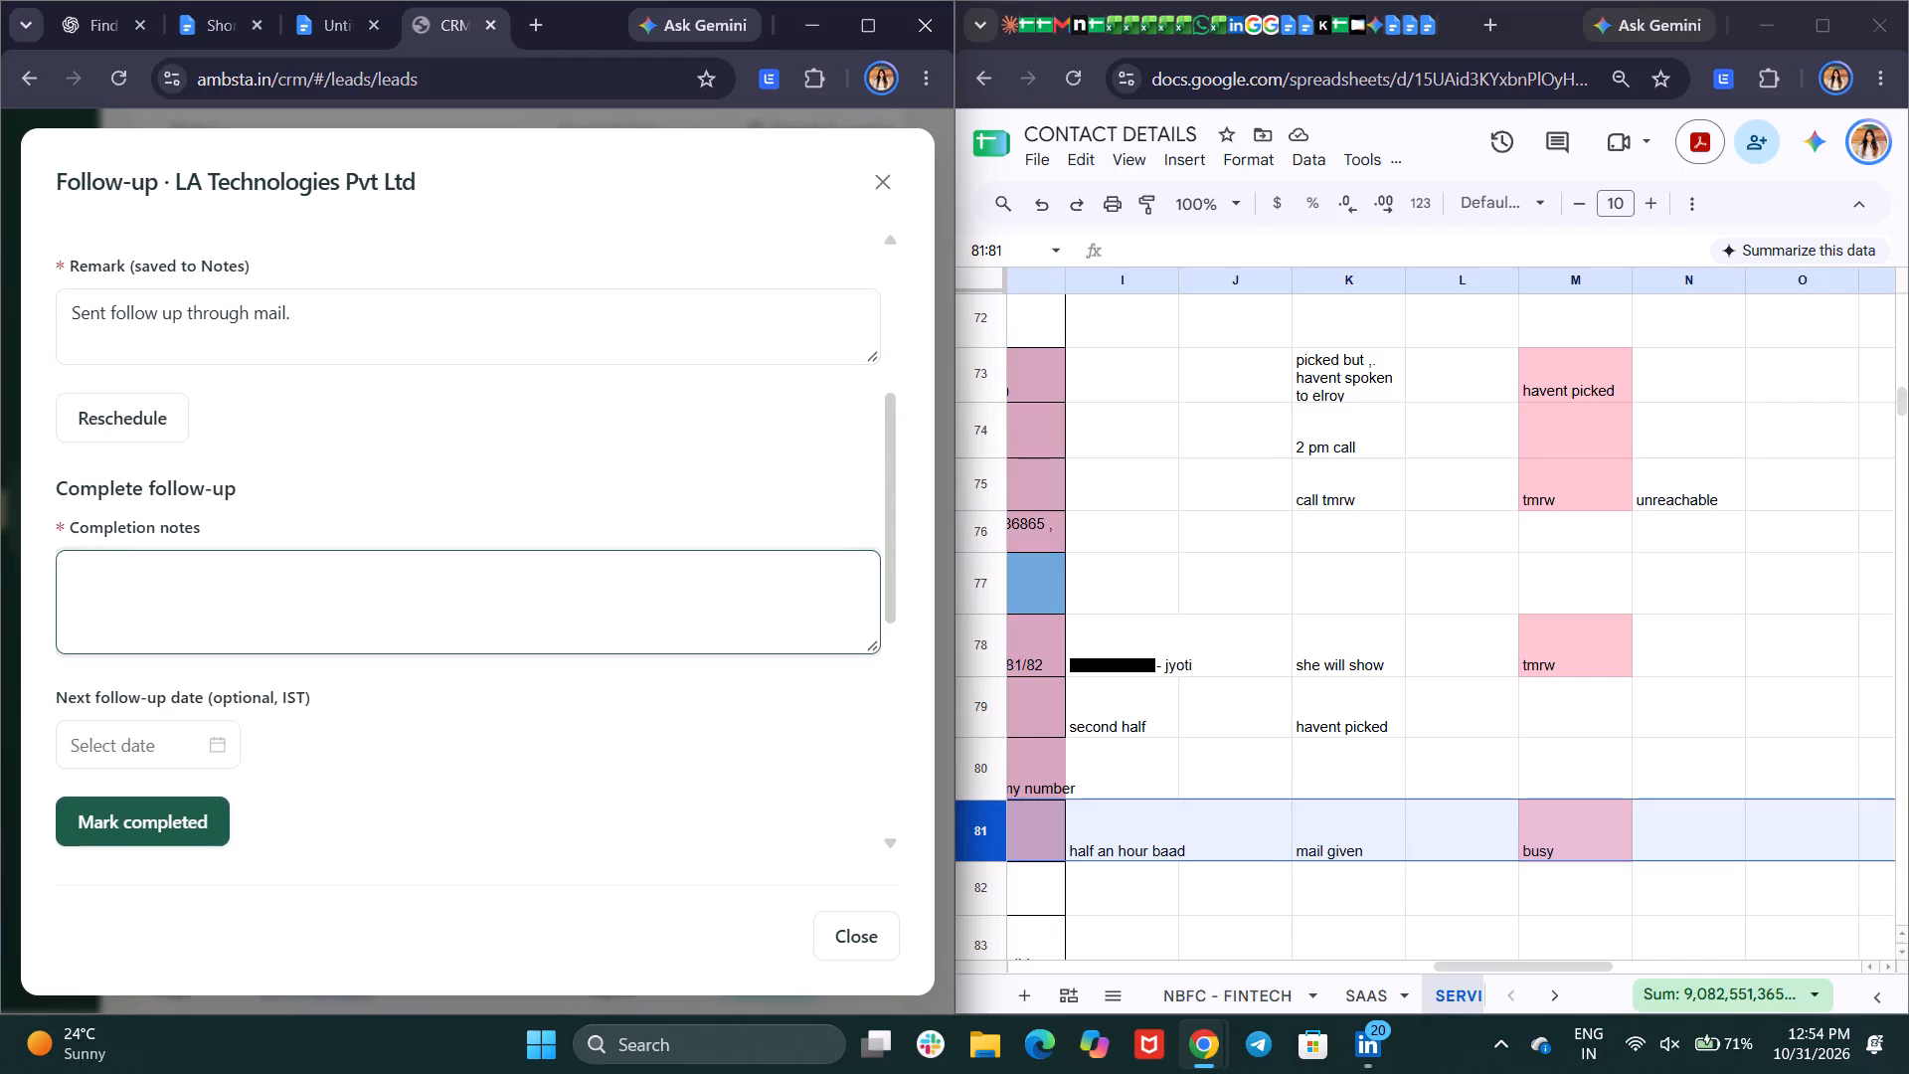
key(s)
click(221, 815)
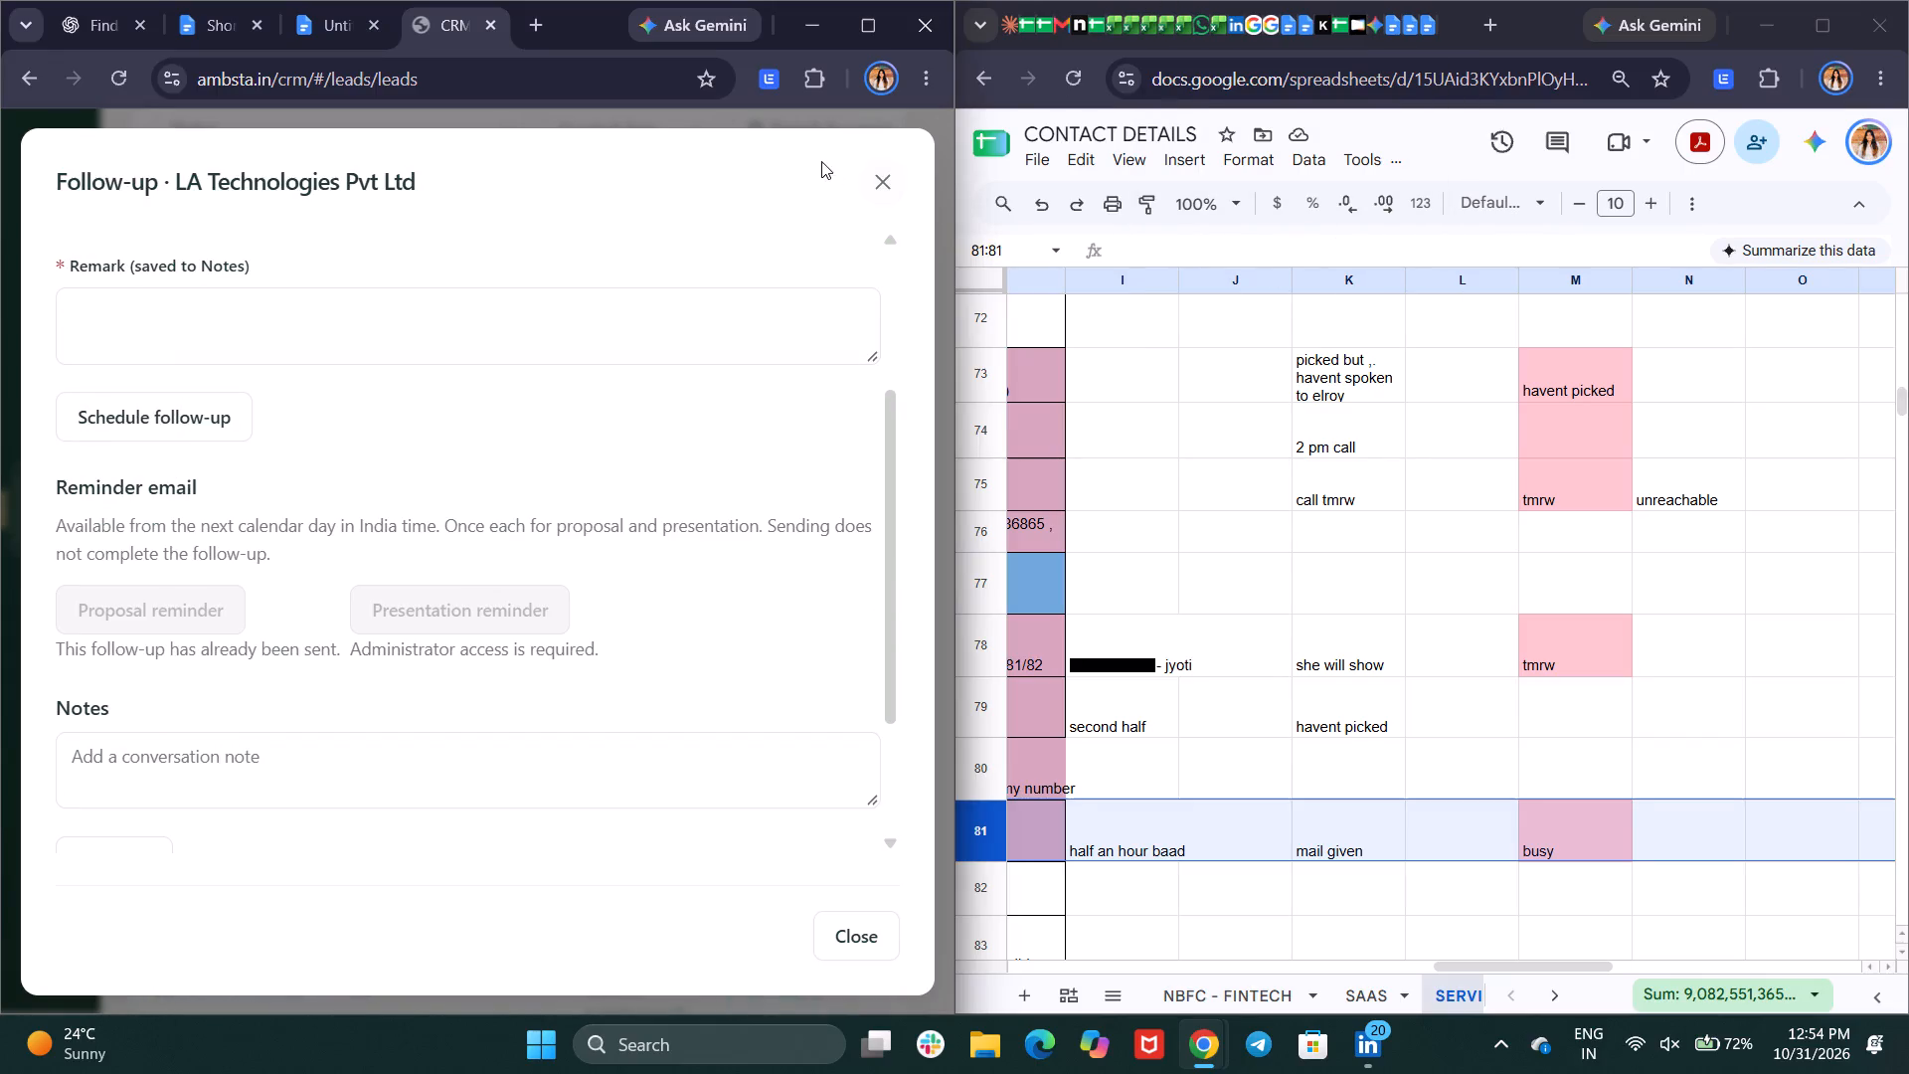
click(885, 169)
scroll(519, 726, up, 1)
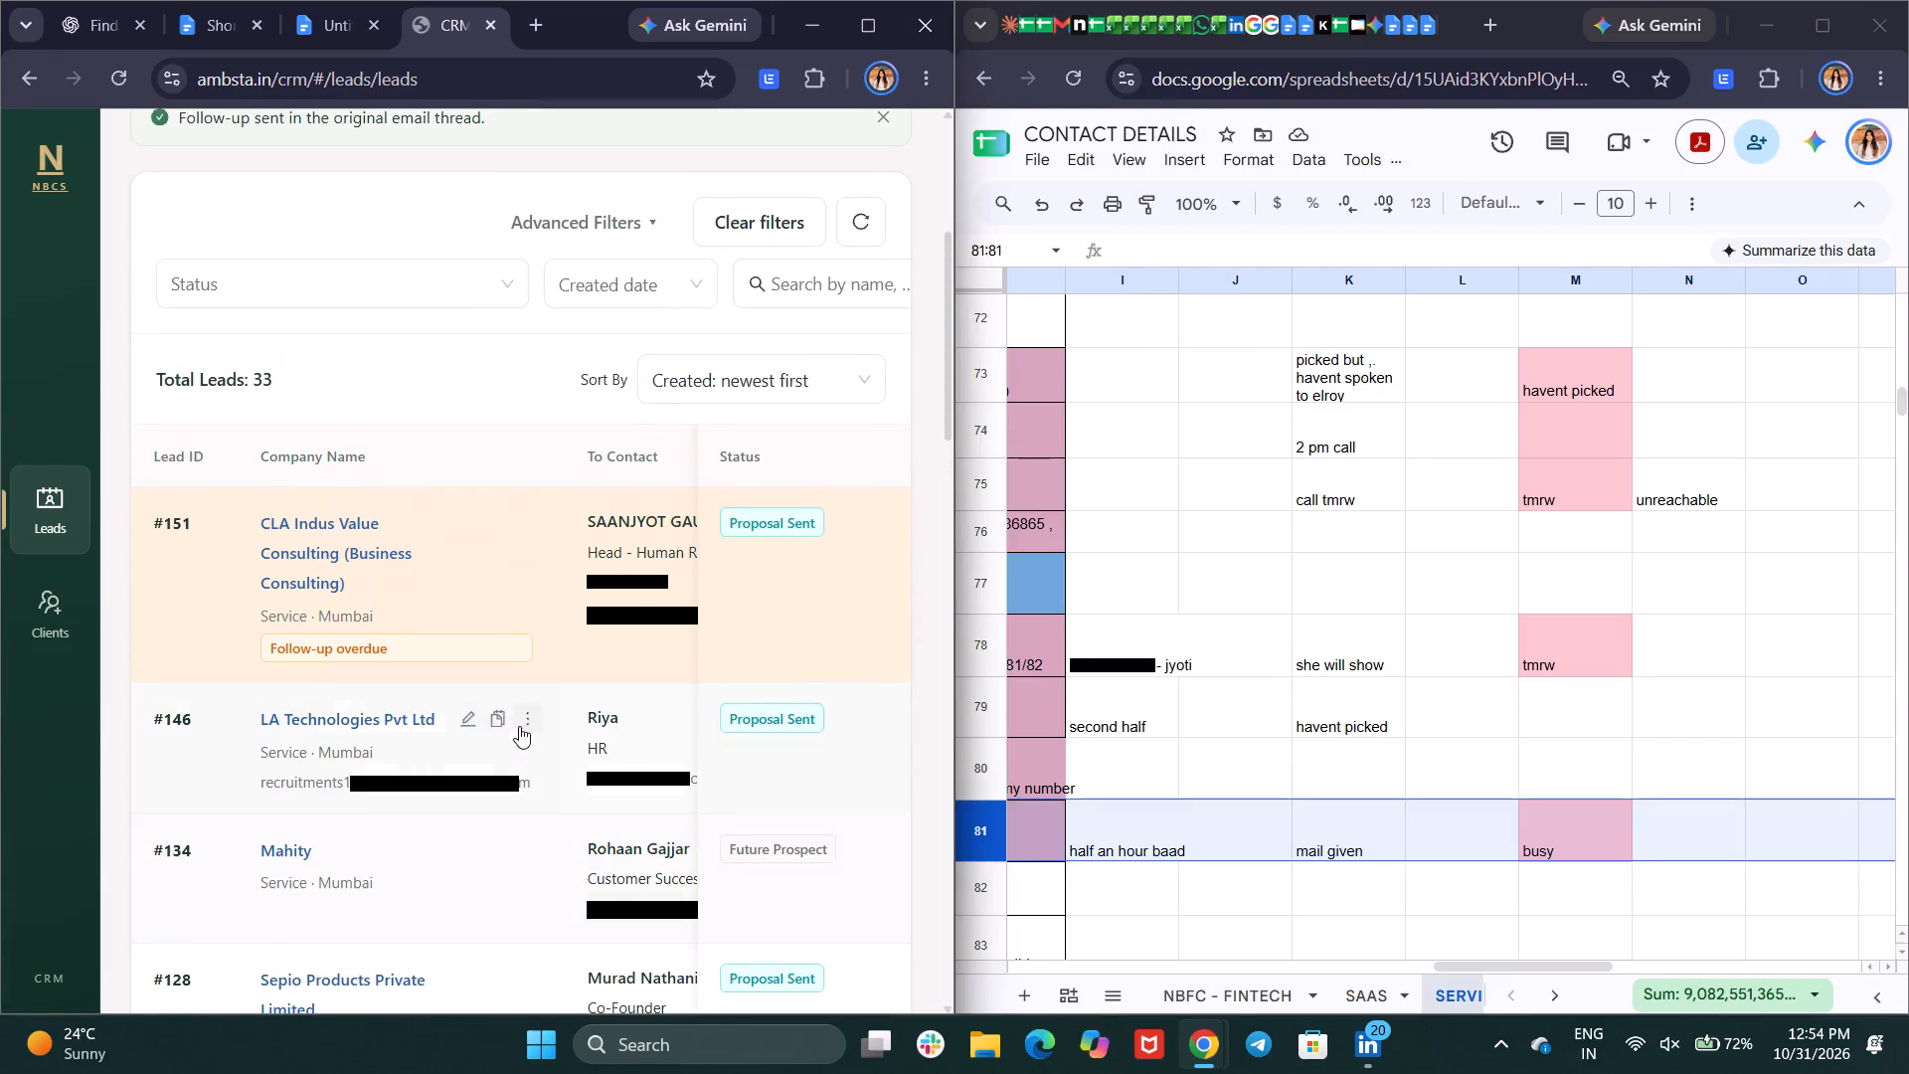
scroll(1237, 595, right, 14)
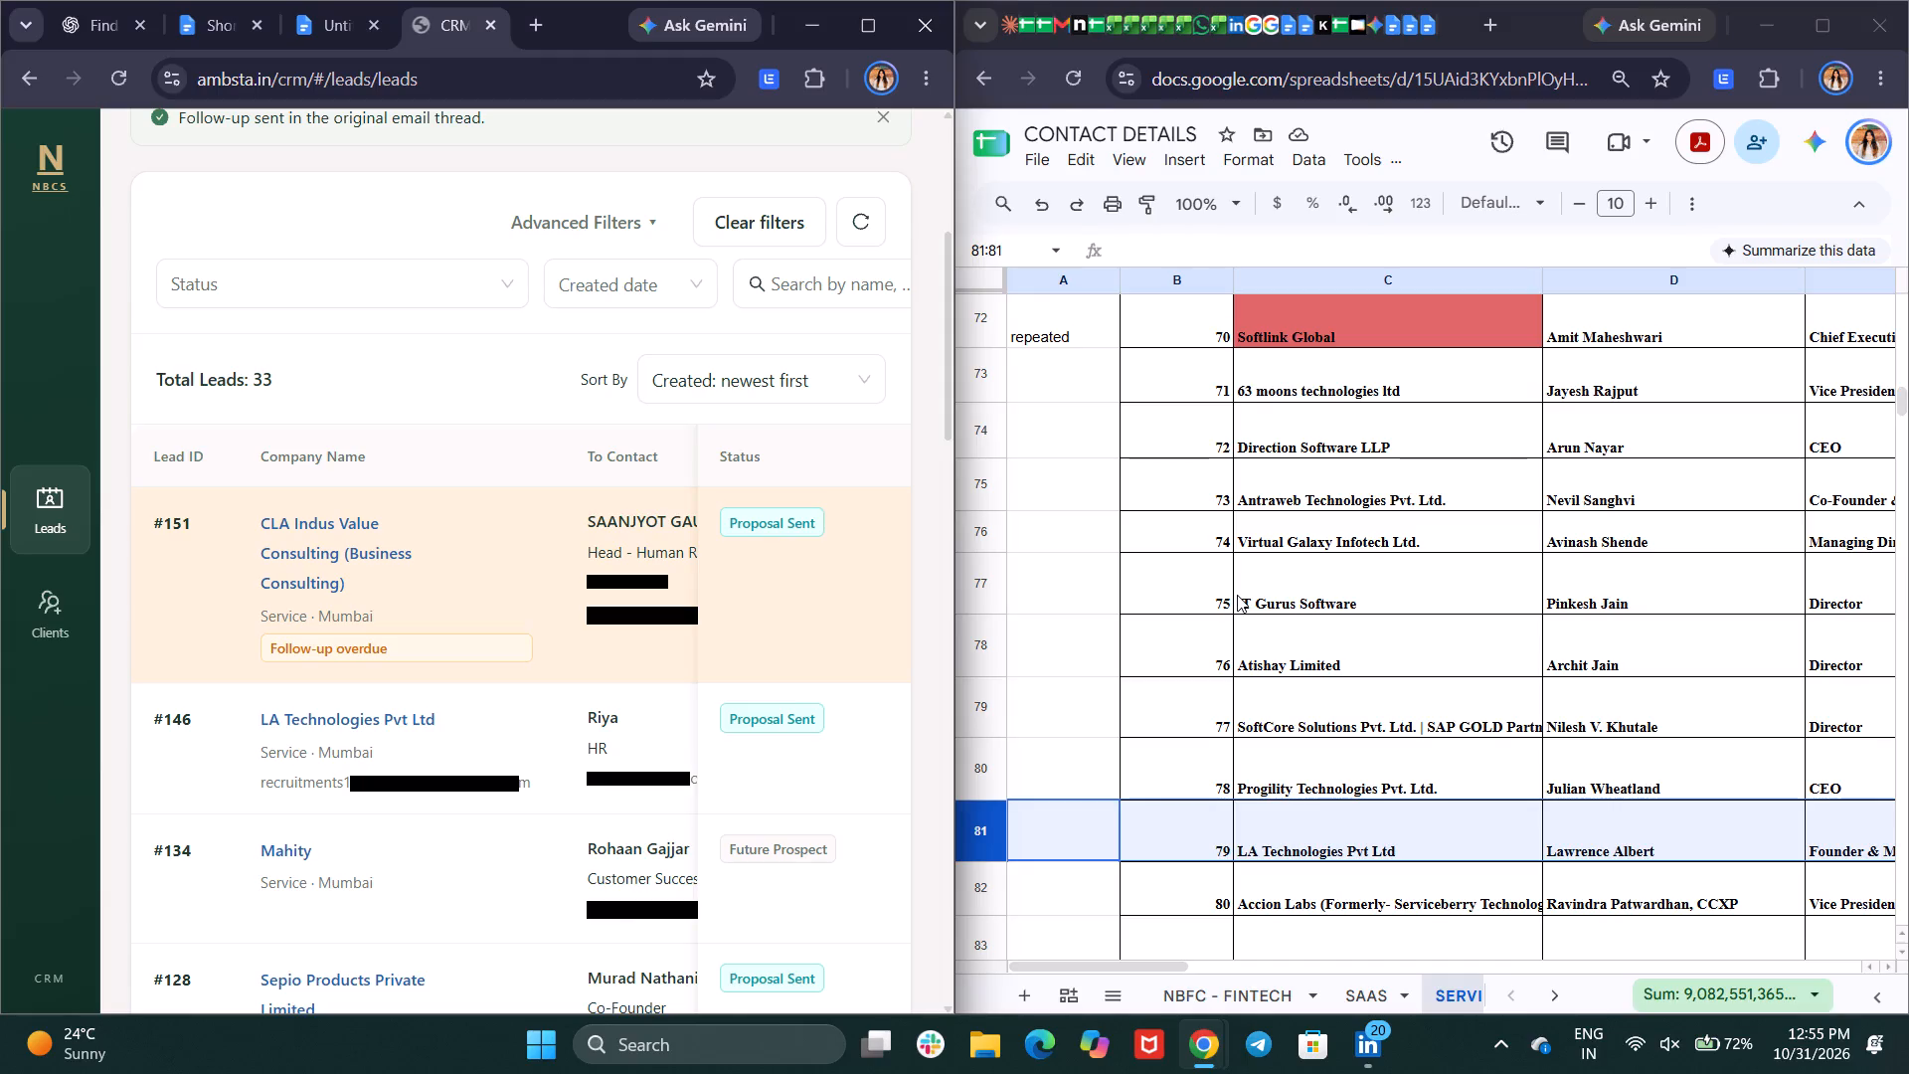
Look through the open Delivery Planning spreadsheet and the Employee Disconnection document.
click(1031, 30)
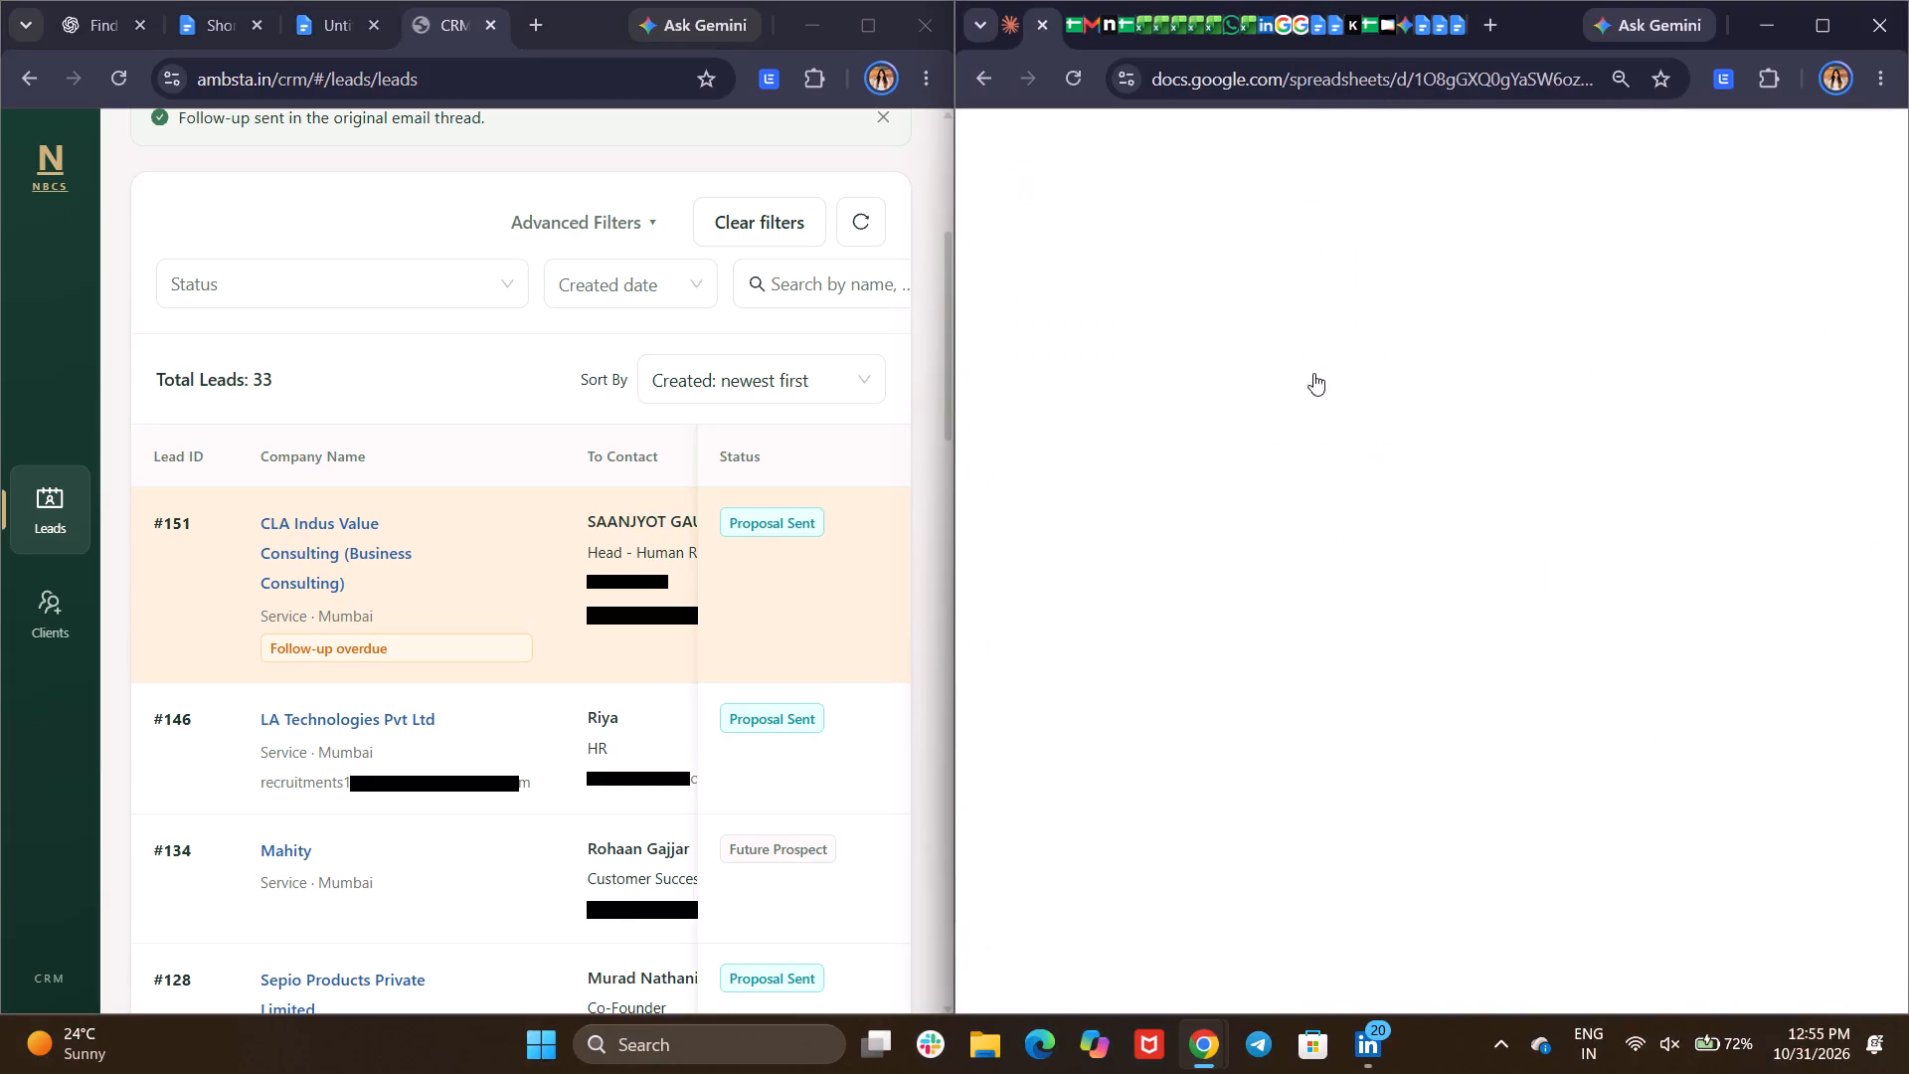
scroll(1352, 424, up, 6)
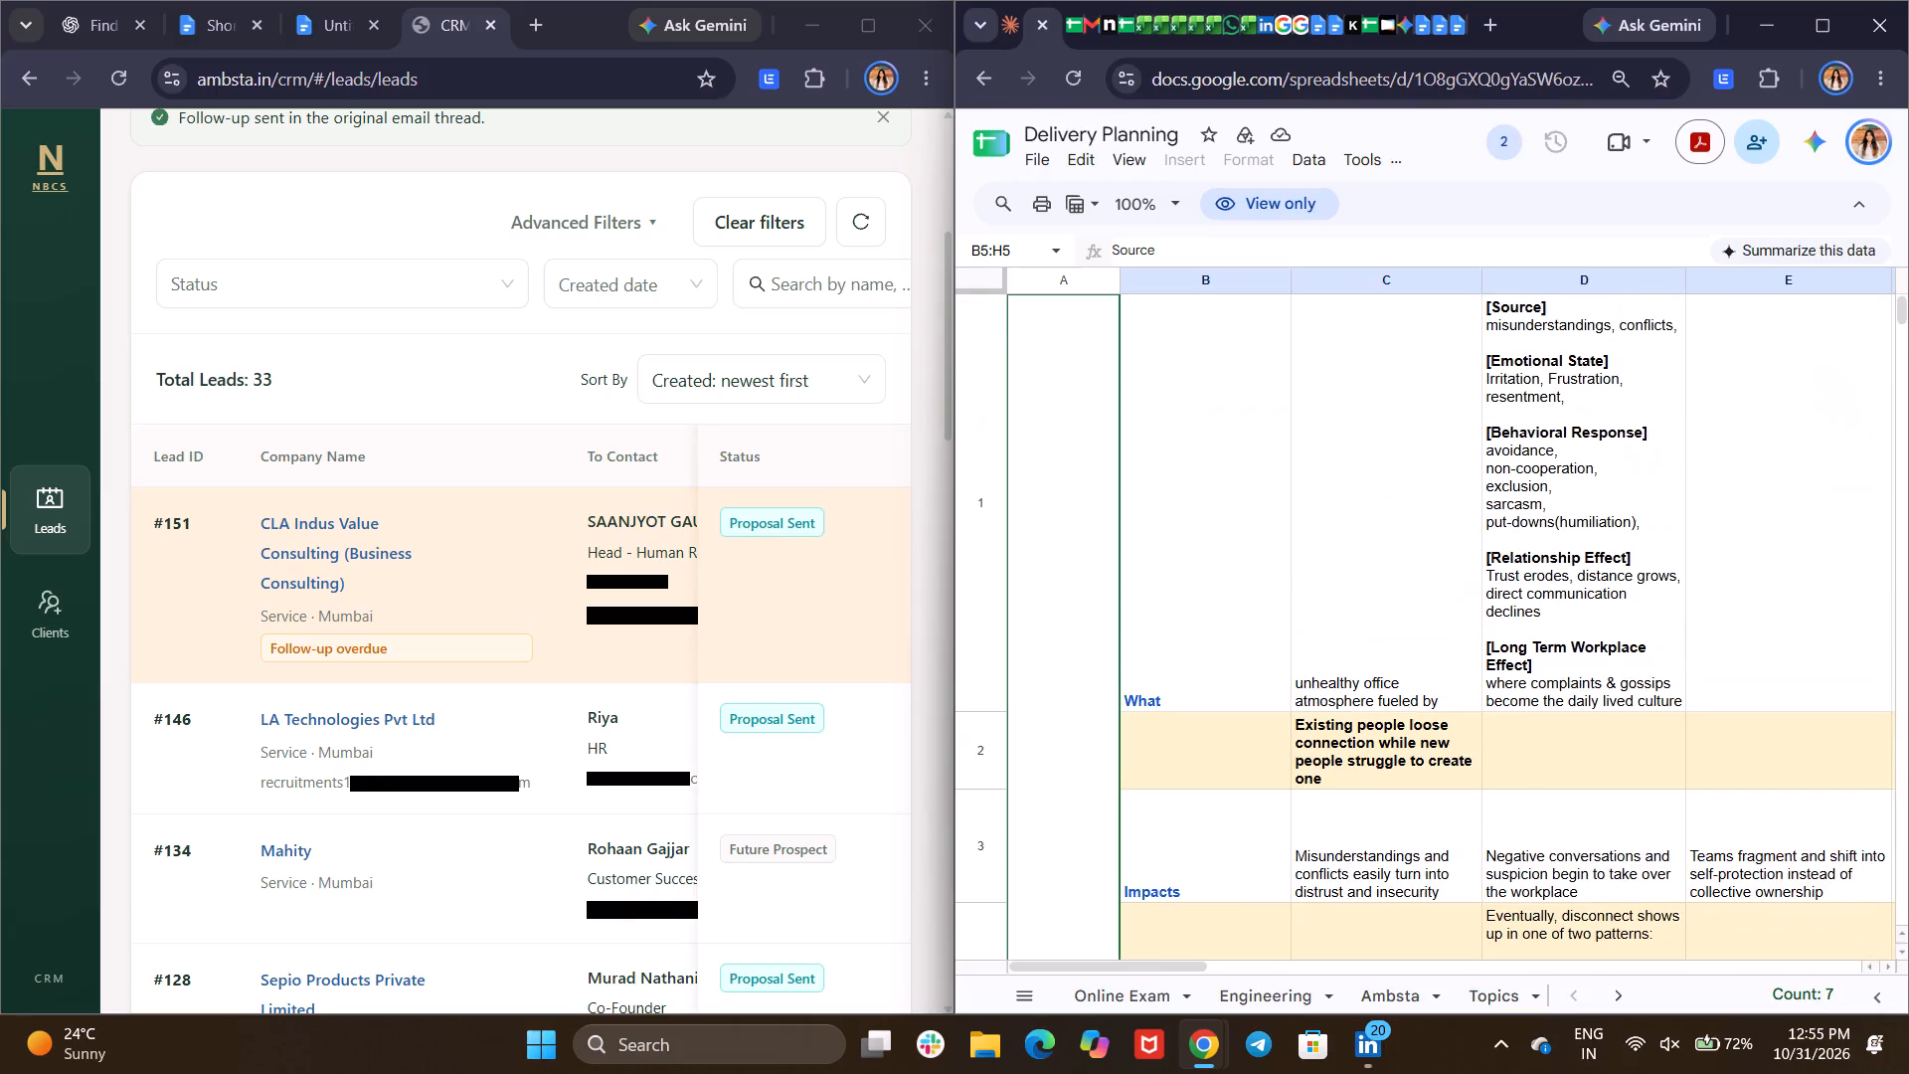
scroll(1352, 424, up, 3)
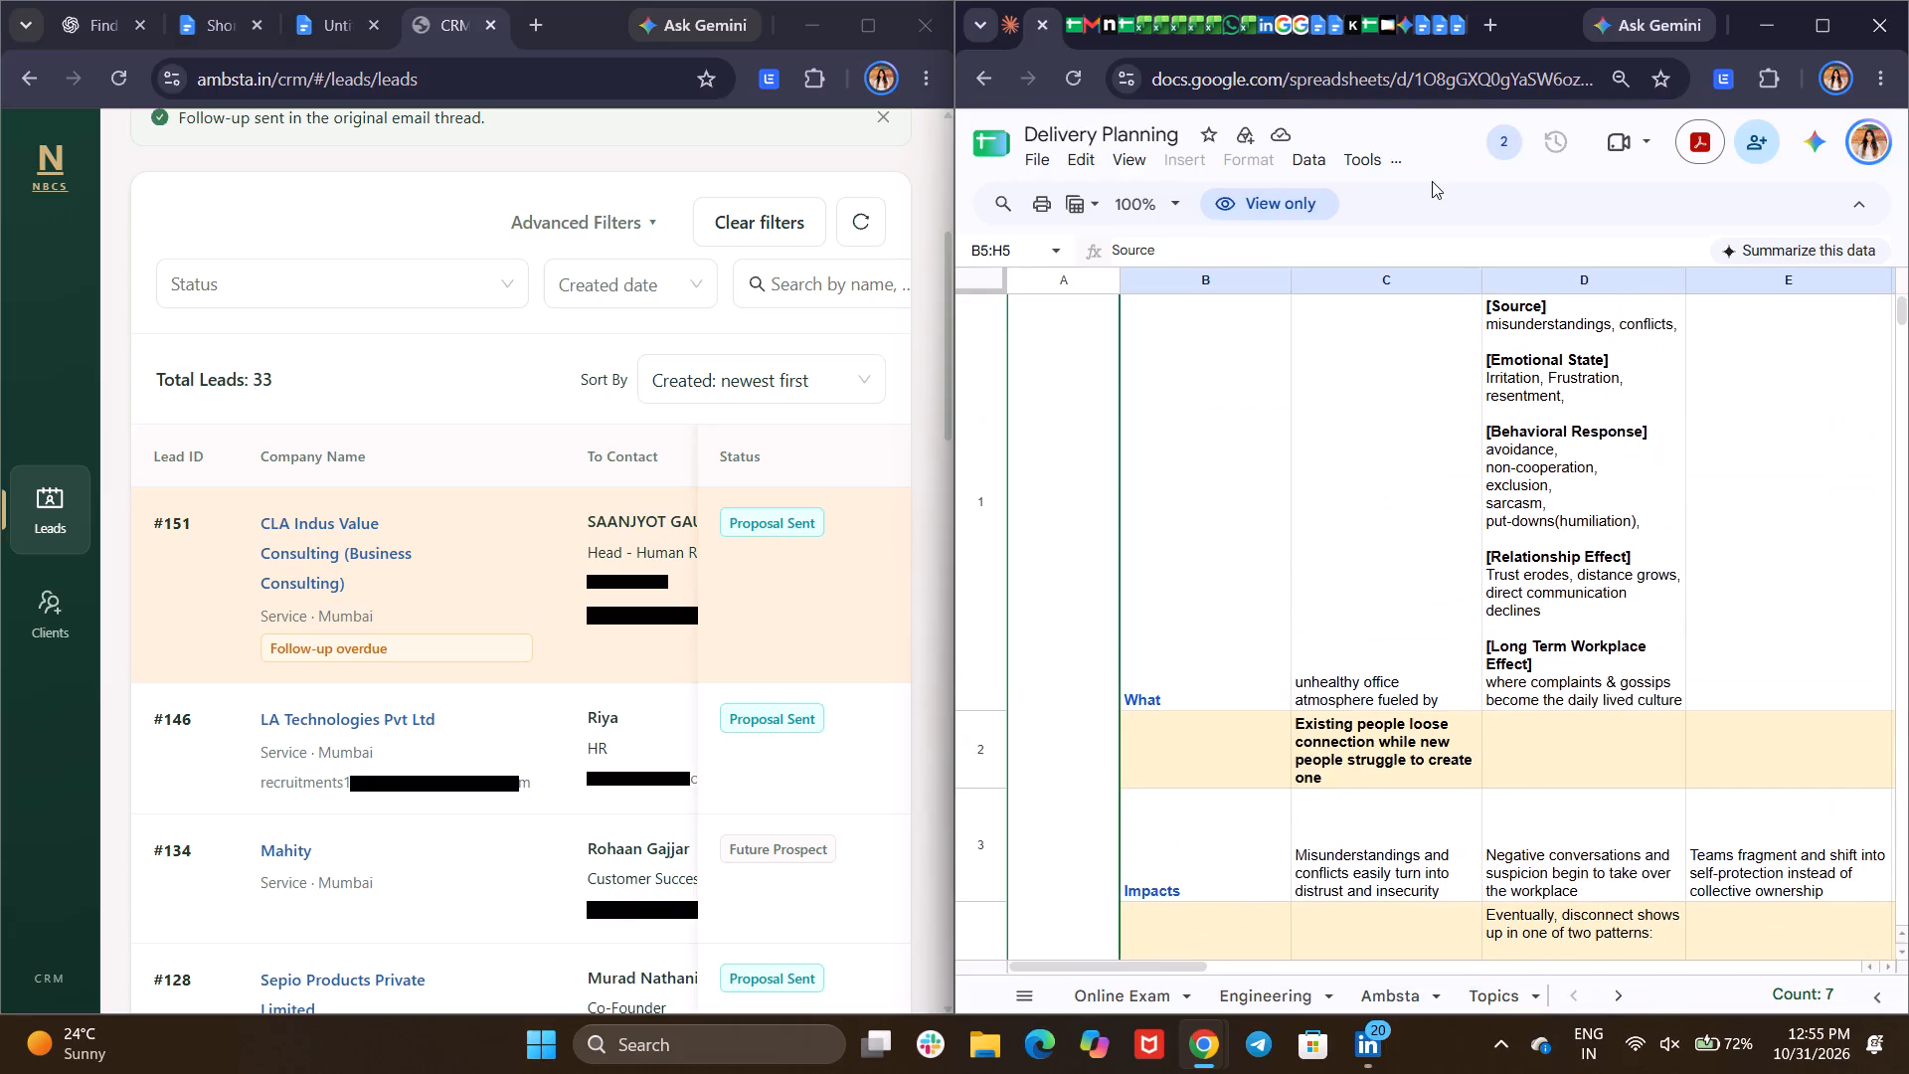
click(1327, 17)
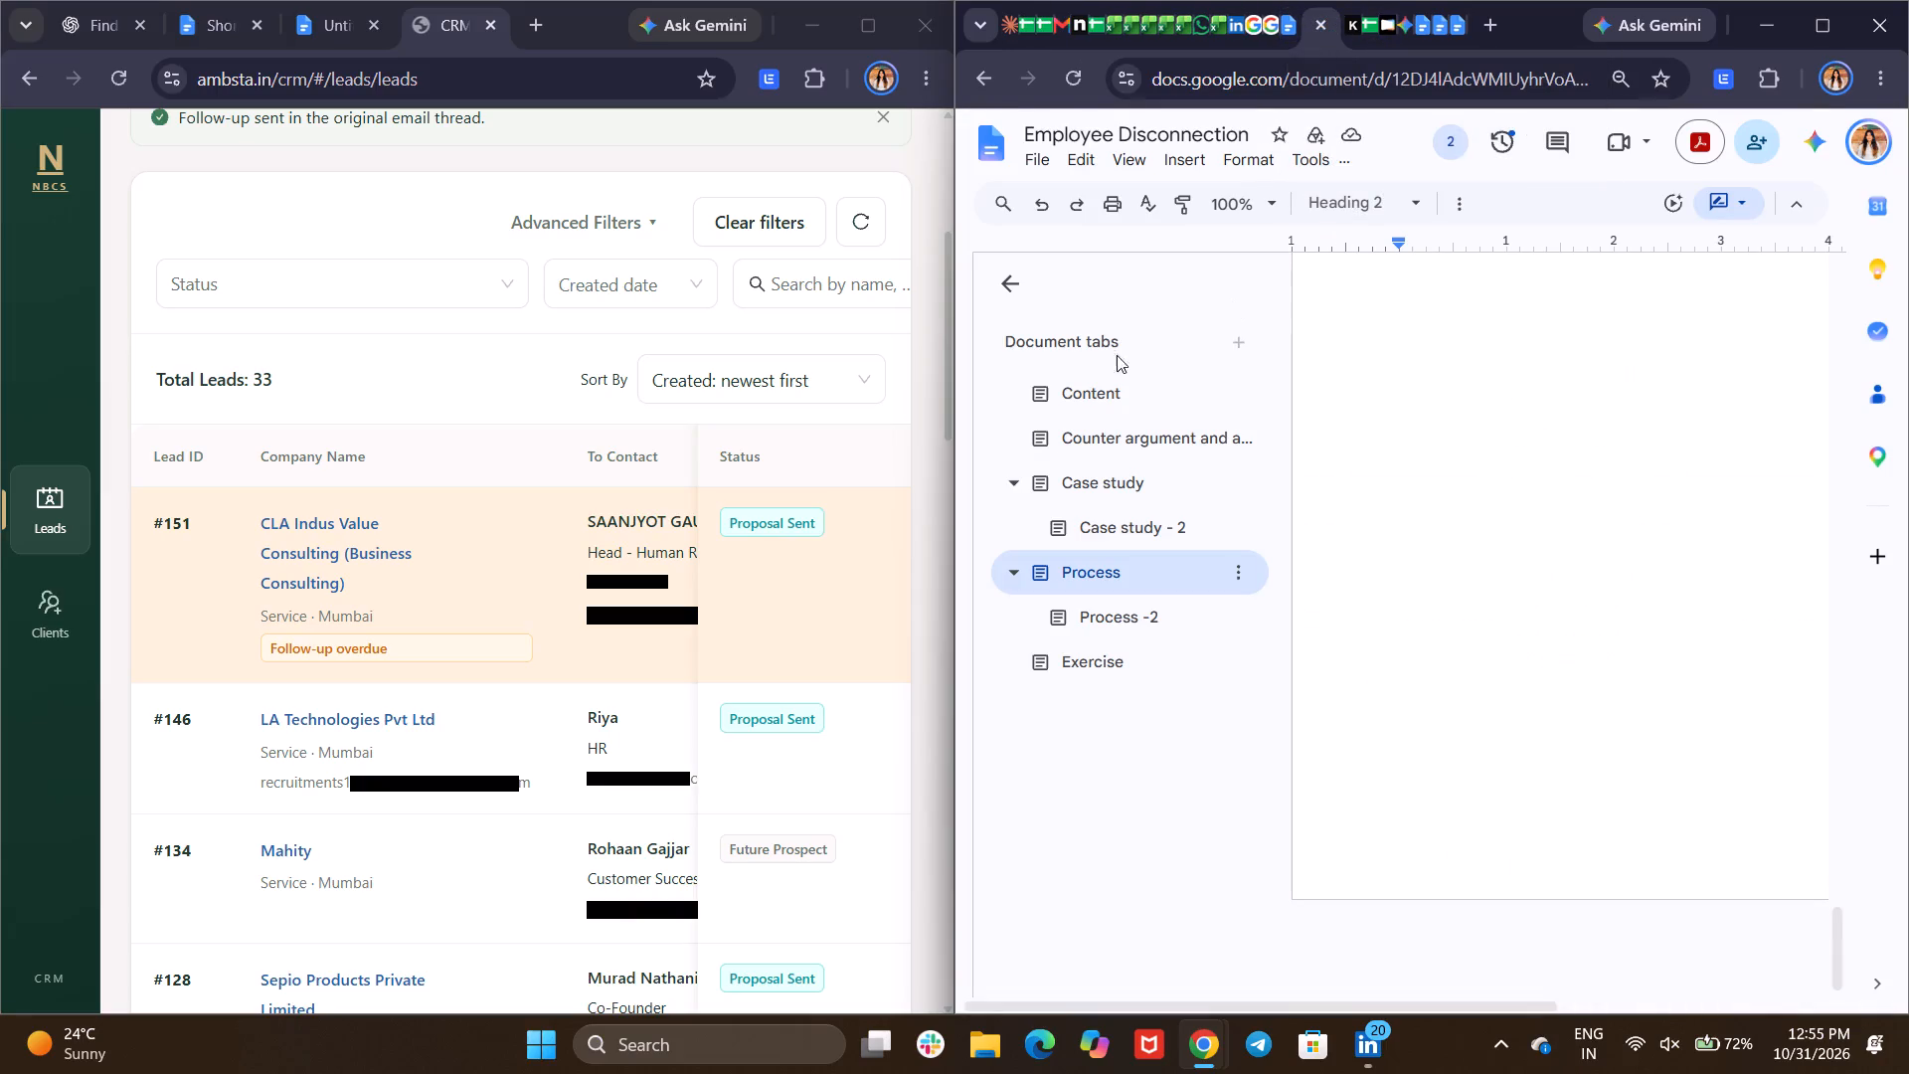
click(1416, 15)
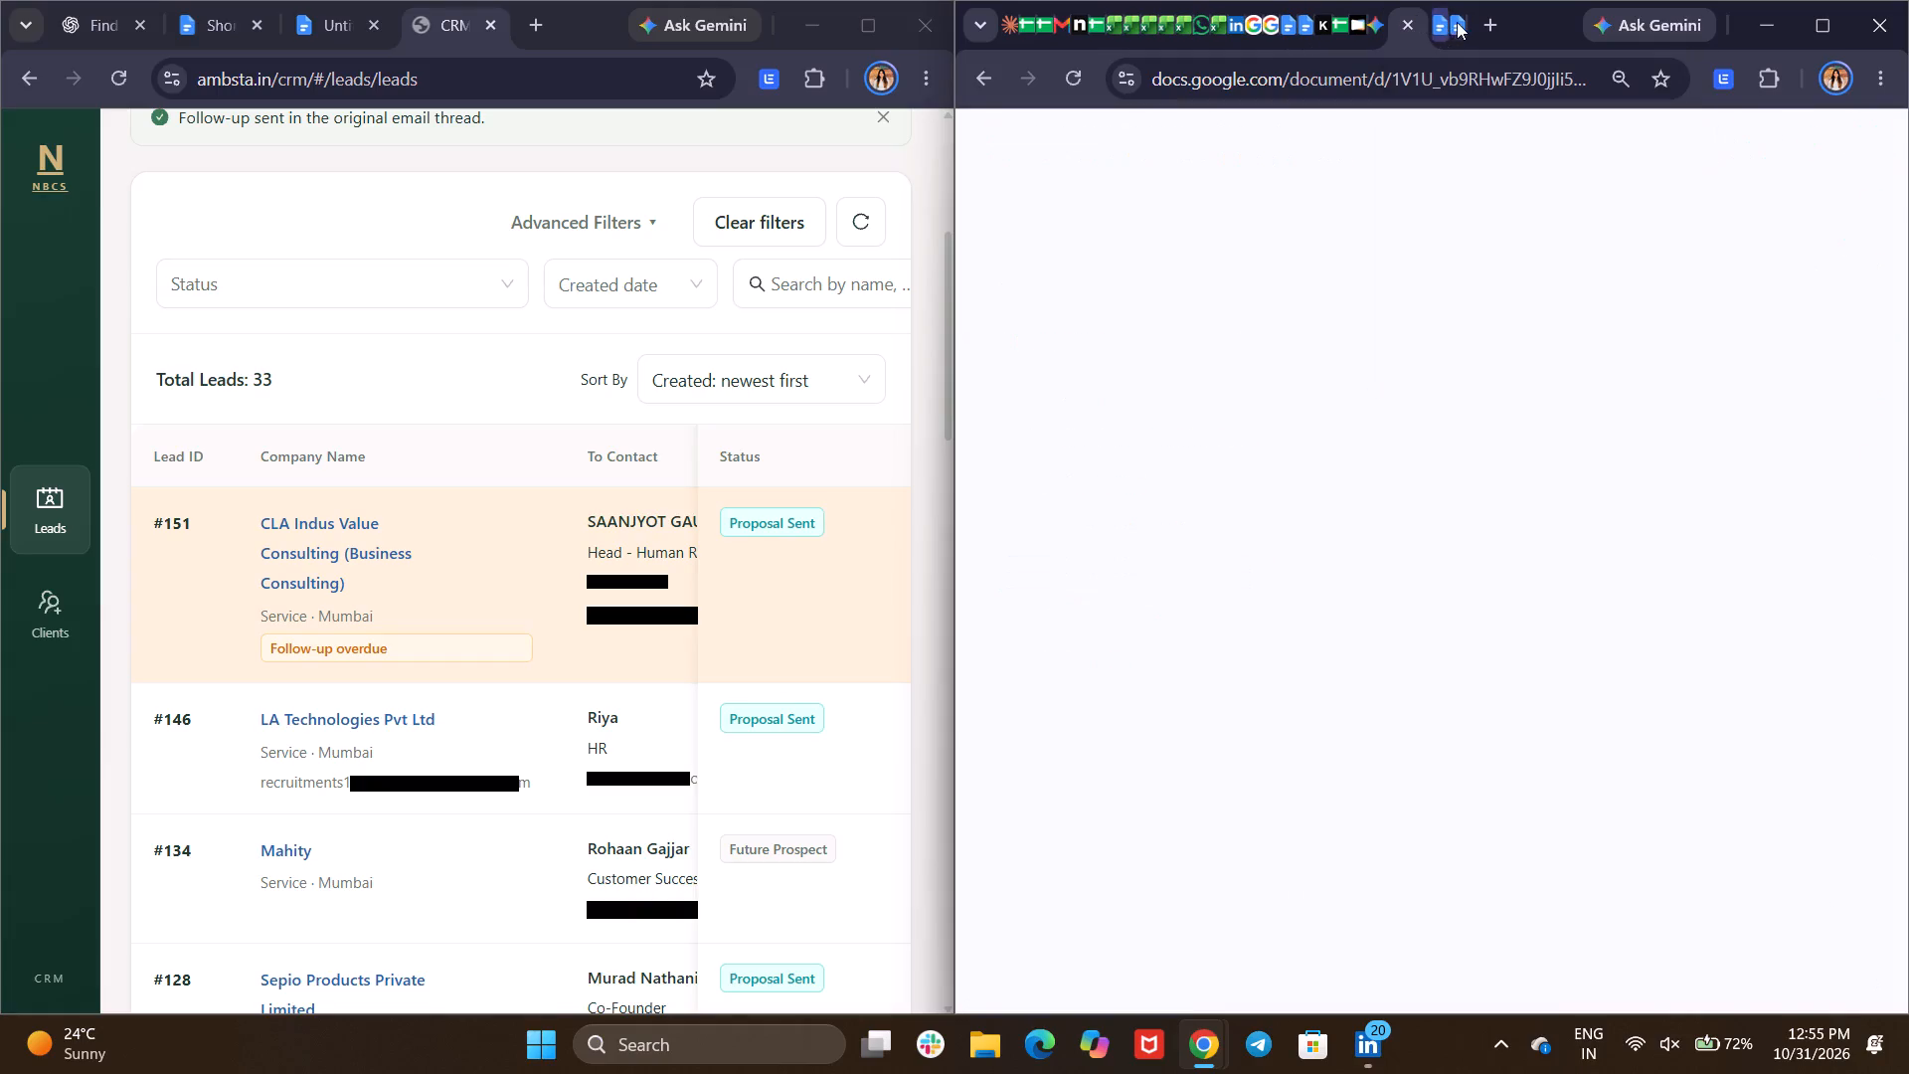
Switch to the WORKPLACE NEGATIVITY document and read its Content section from the beginning.
click(1457, 22)
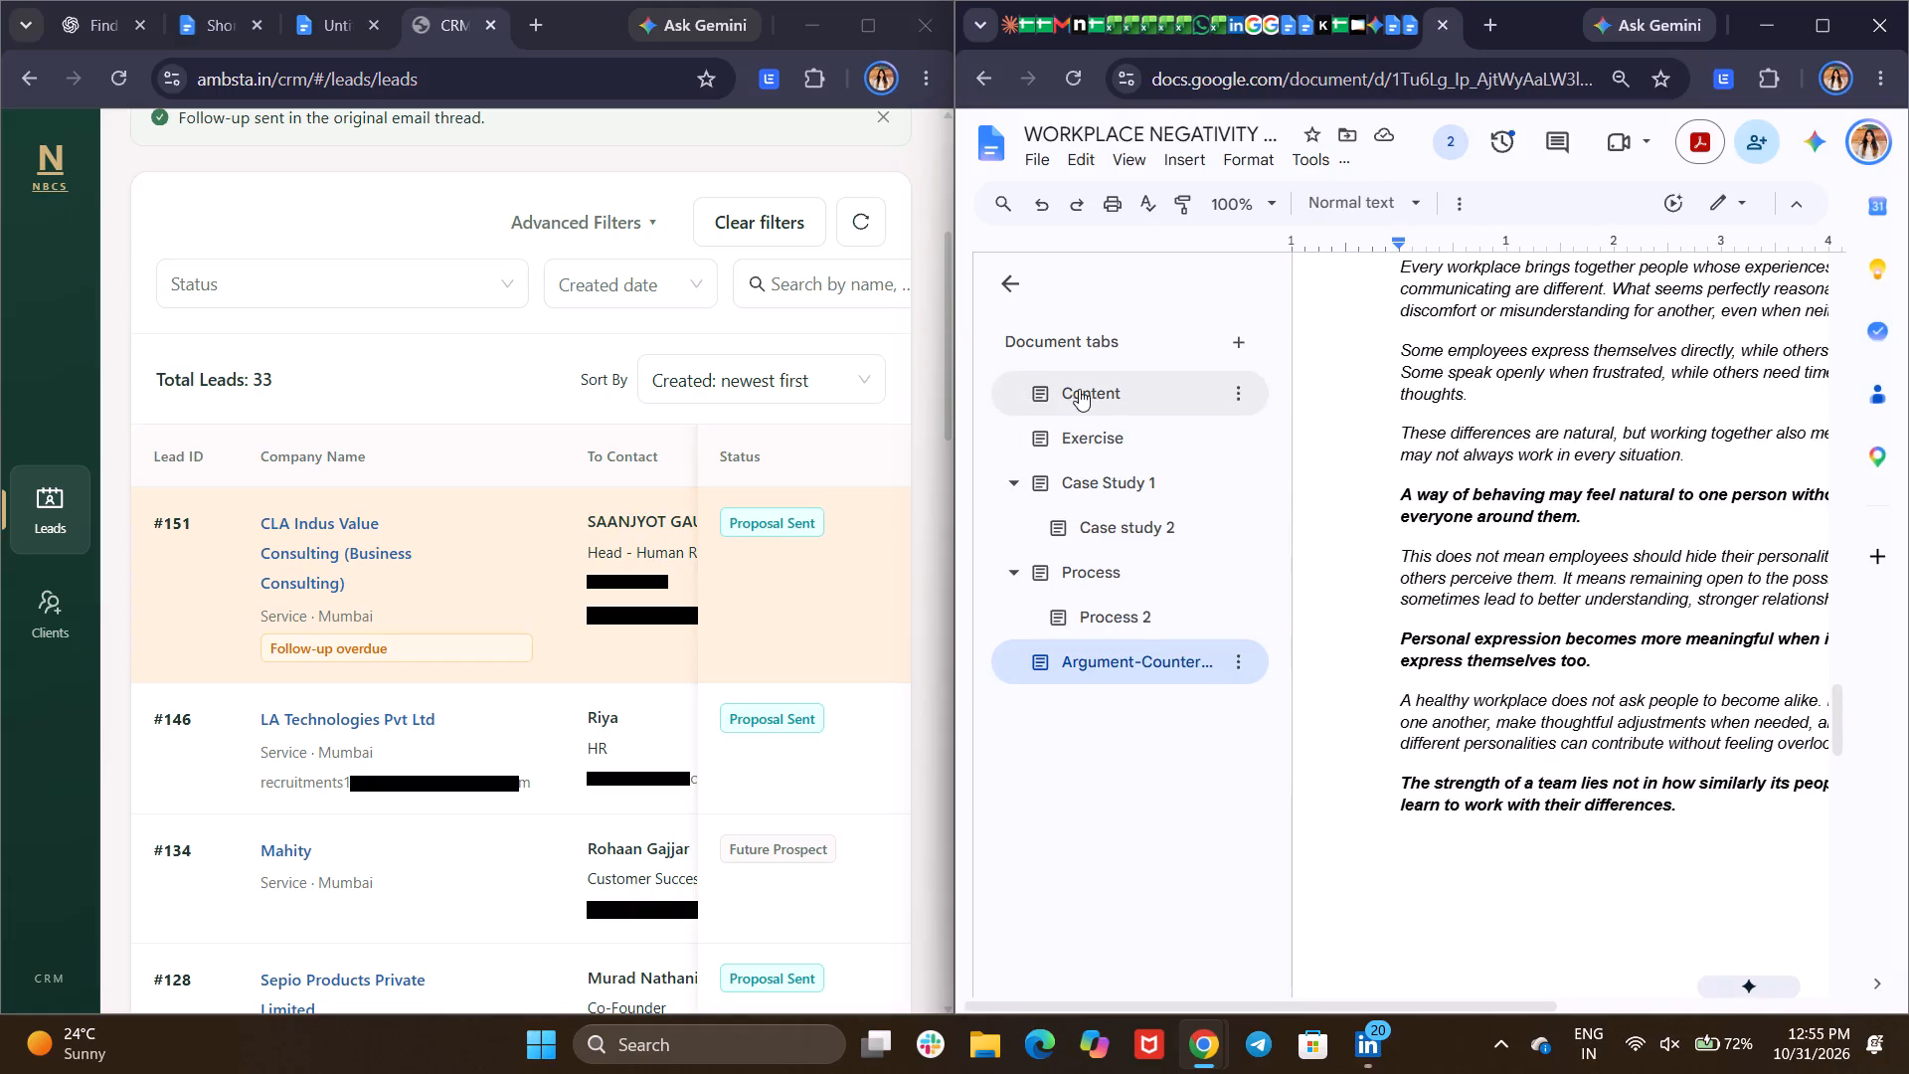
click(1081, 389)
scroll(1474, 543, up, 2)
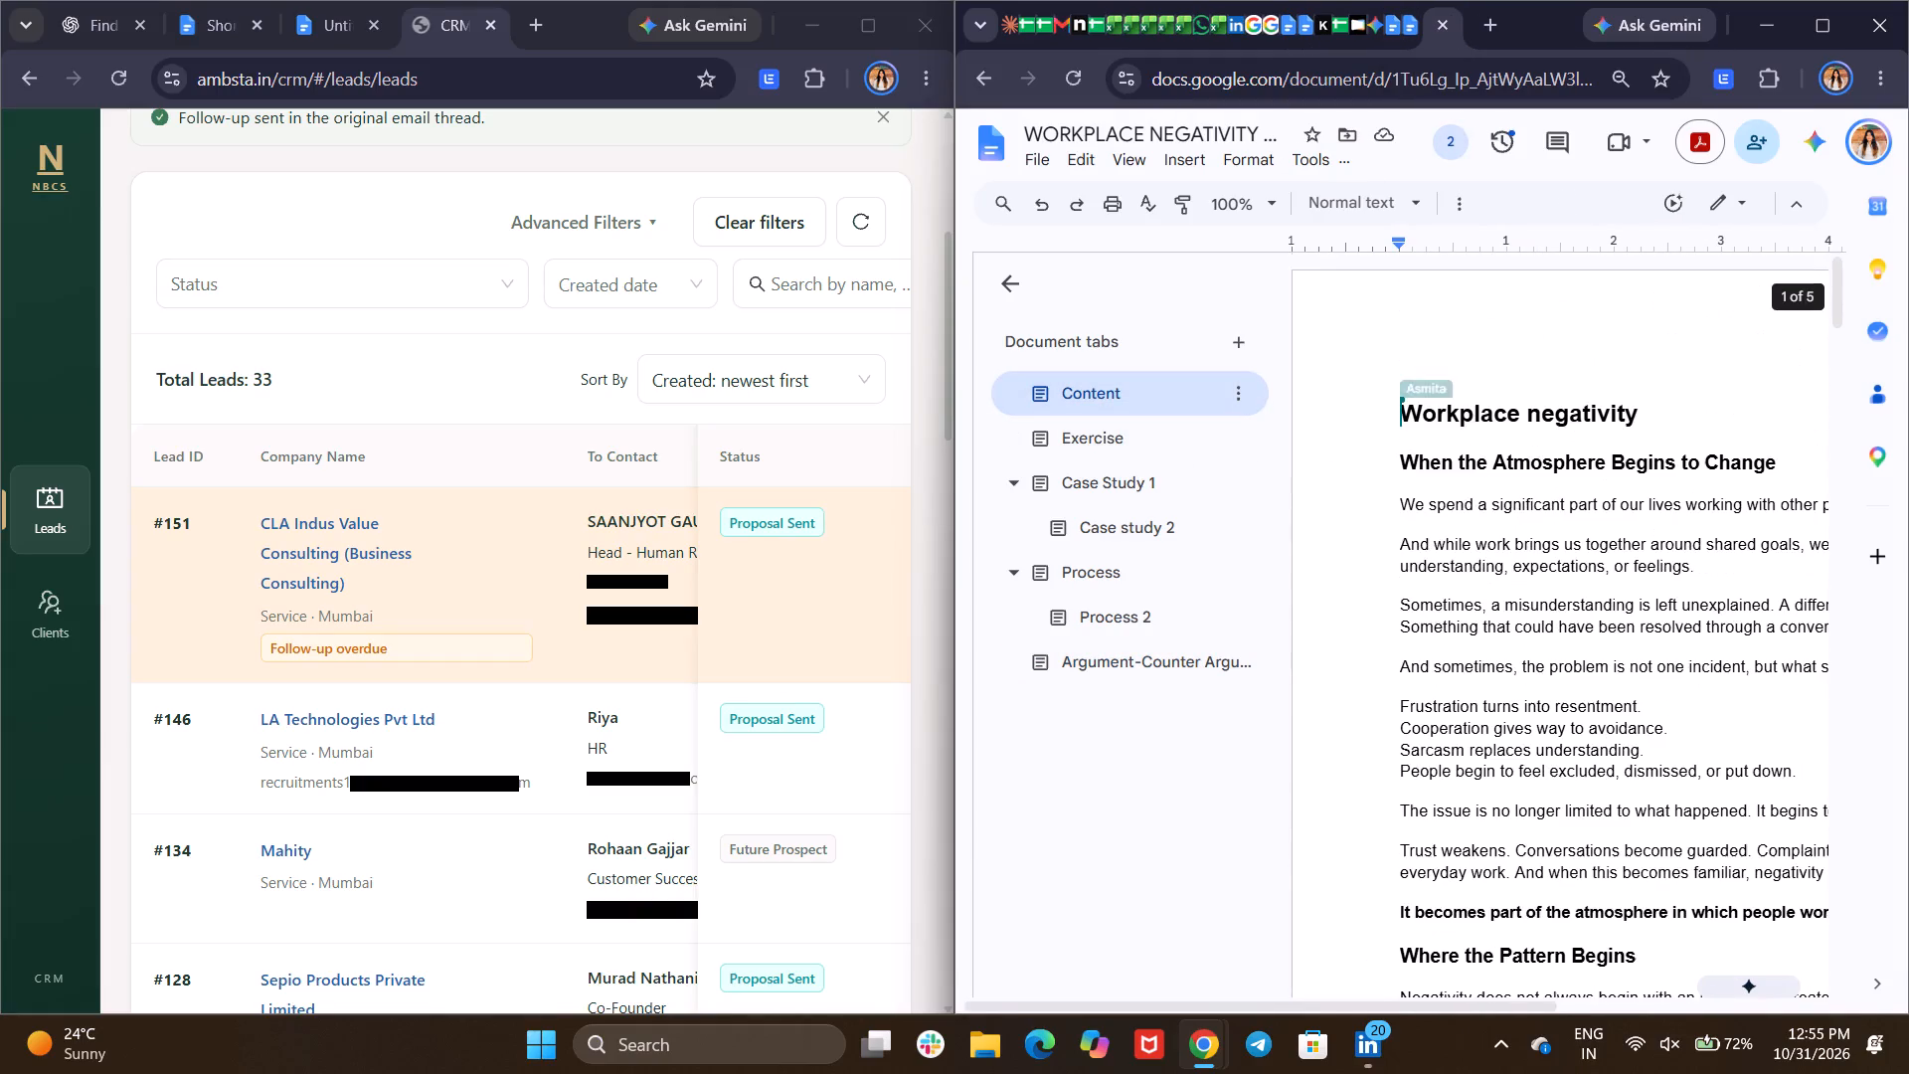
scroll(1474, 543, up, 6)
scroll(1474, 543, left, 9)
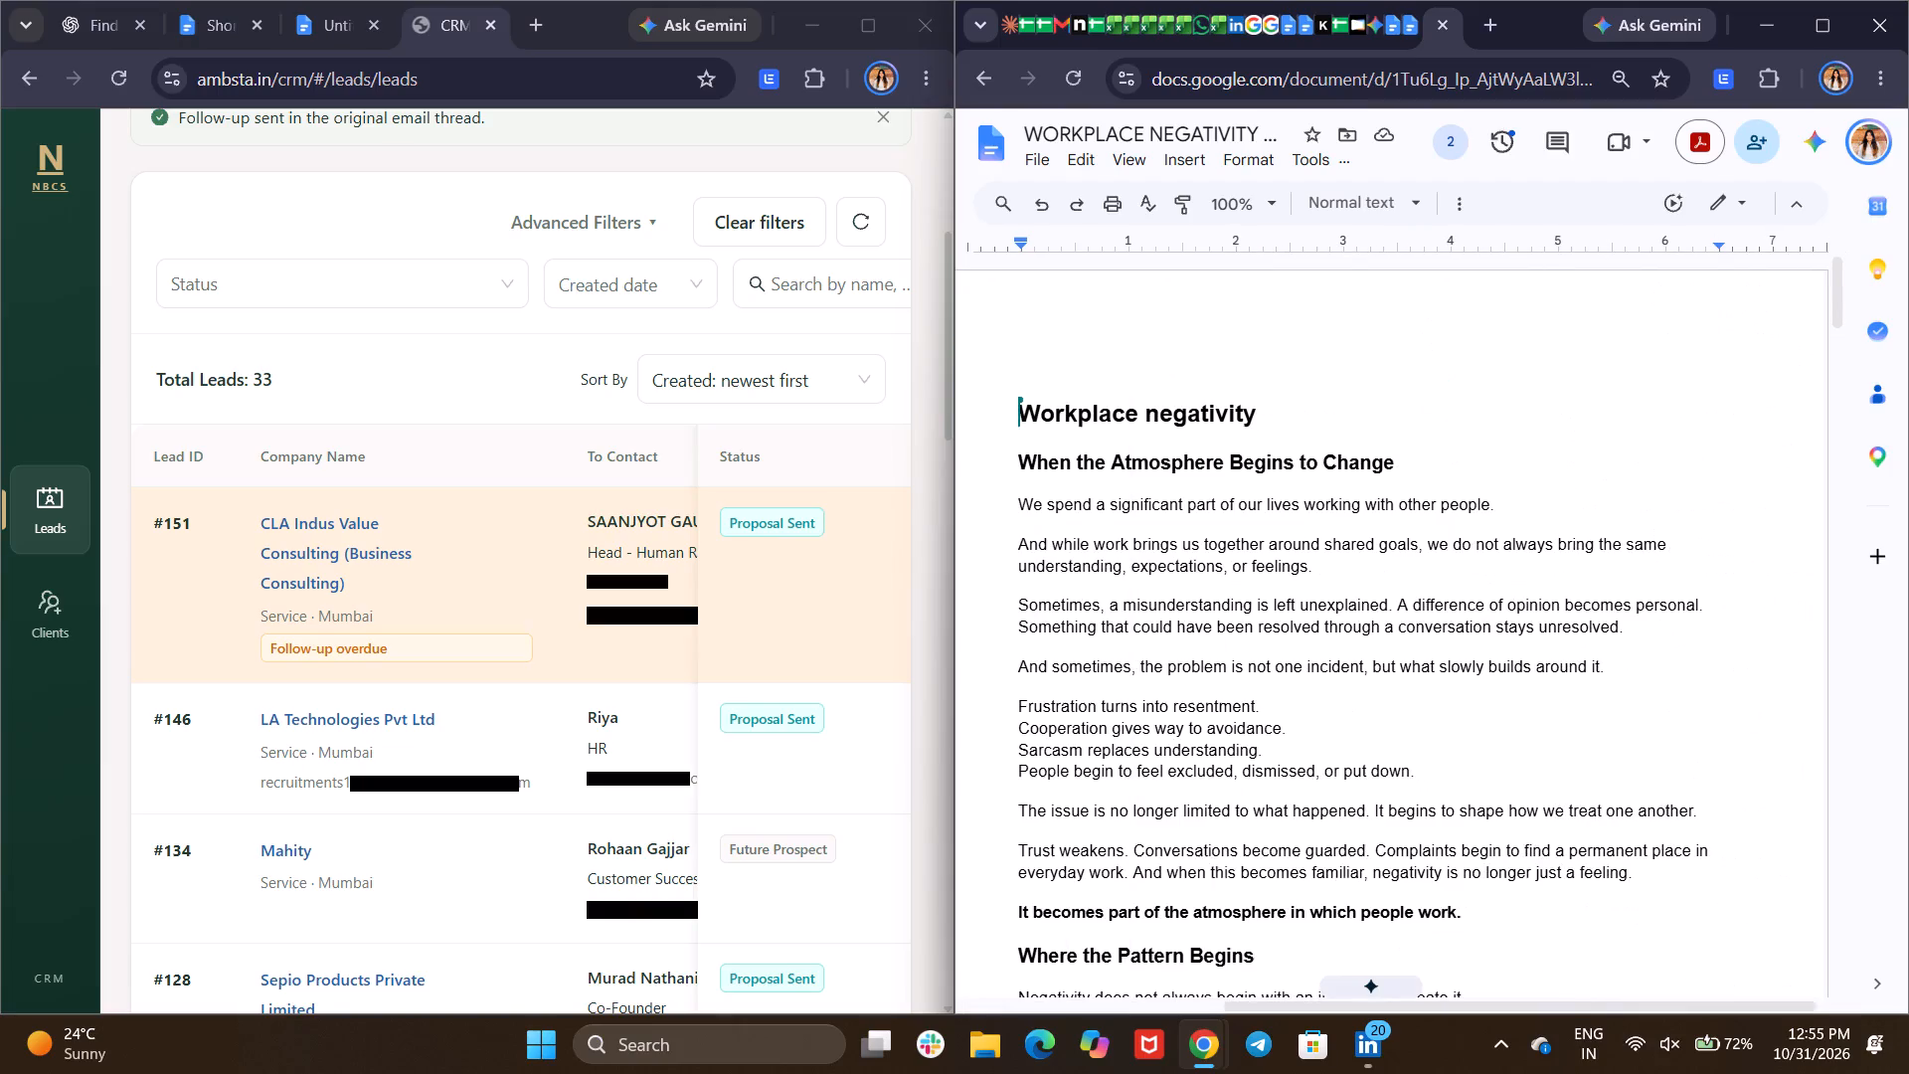
scroll(1474, 543, down, 1)
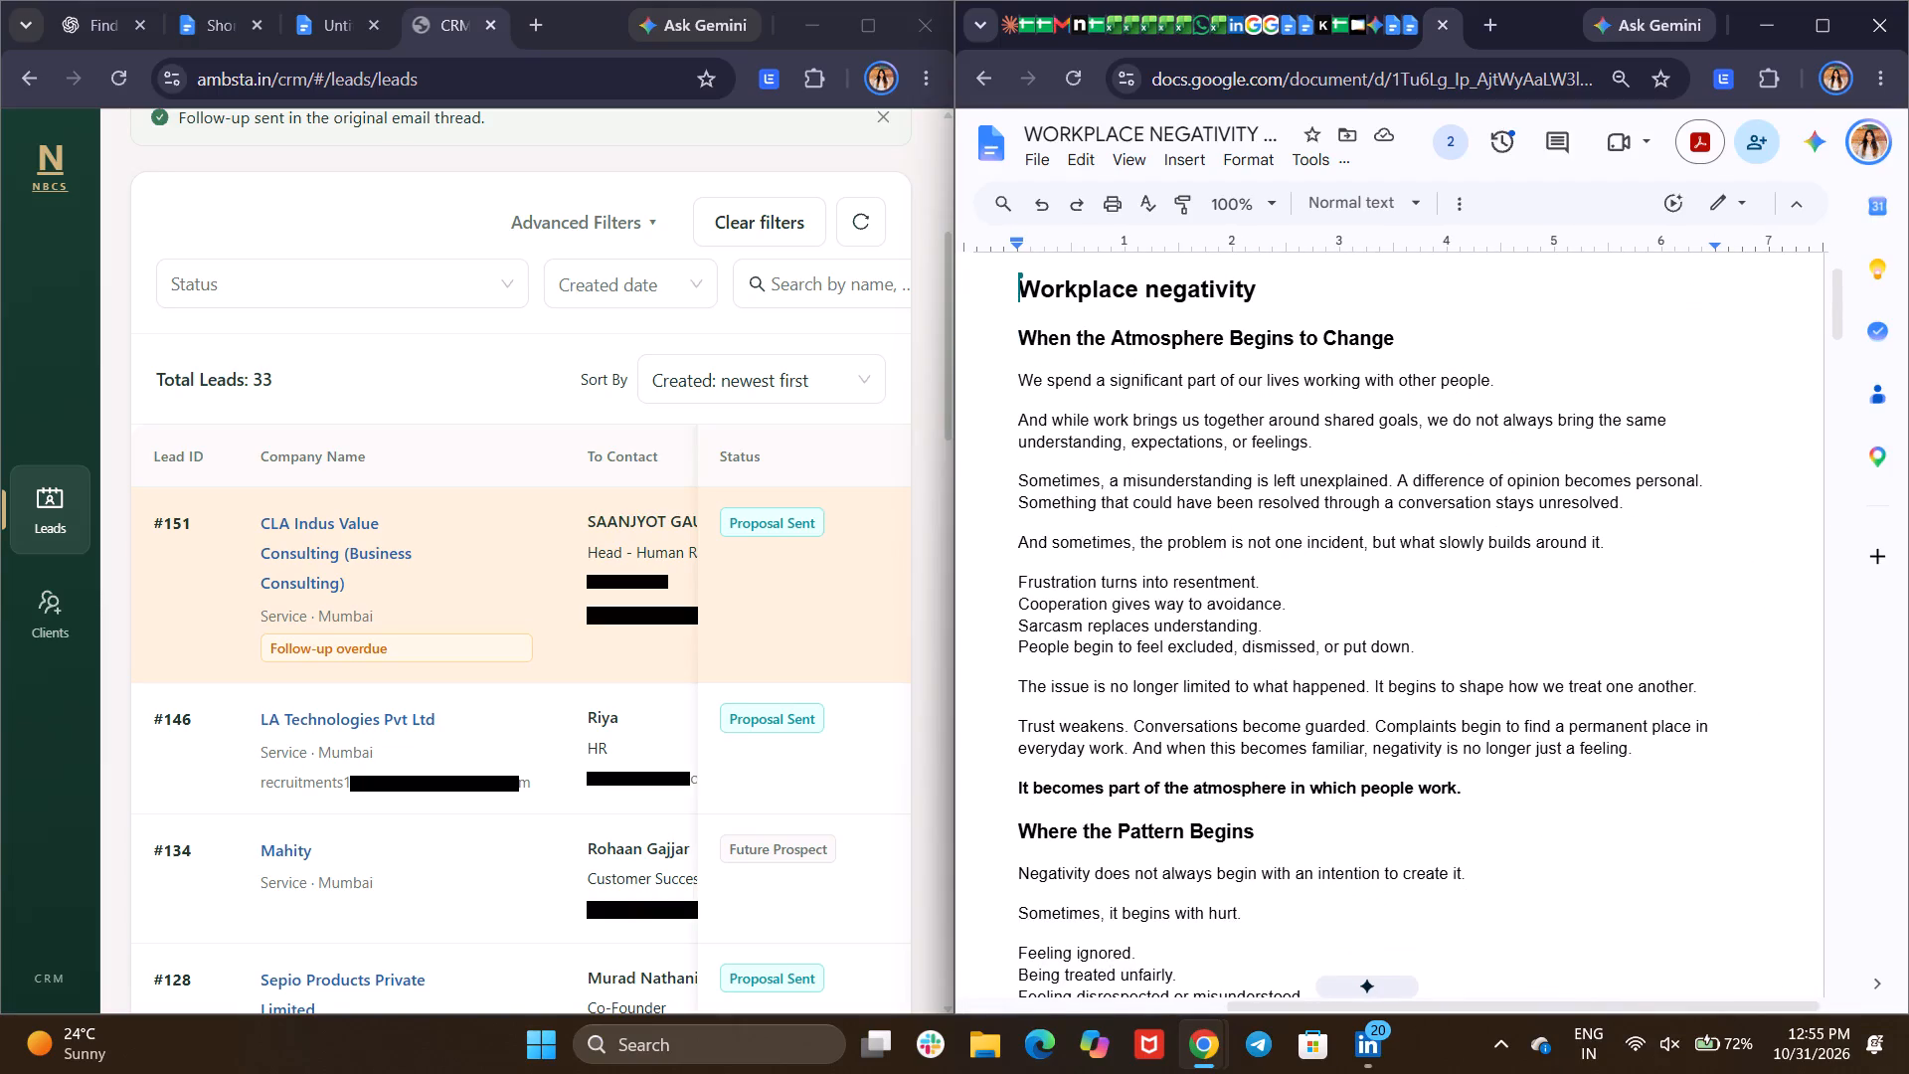
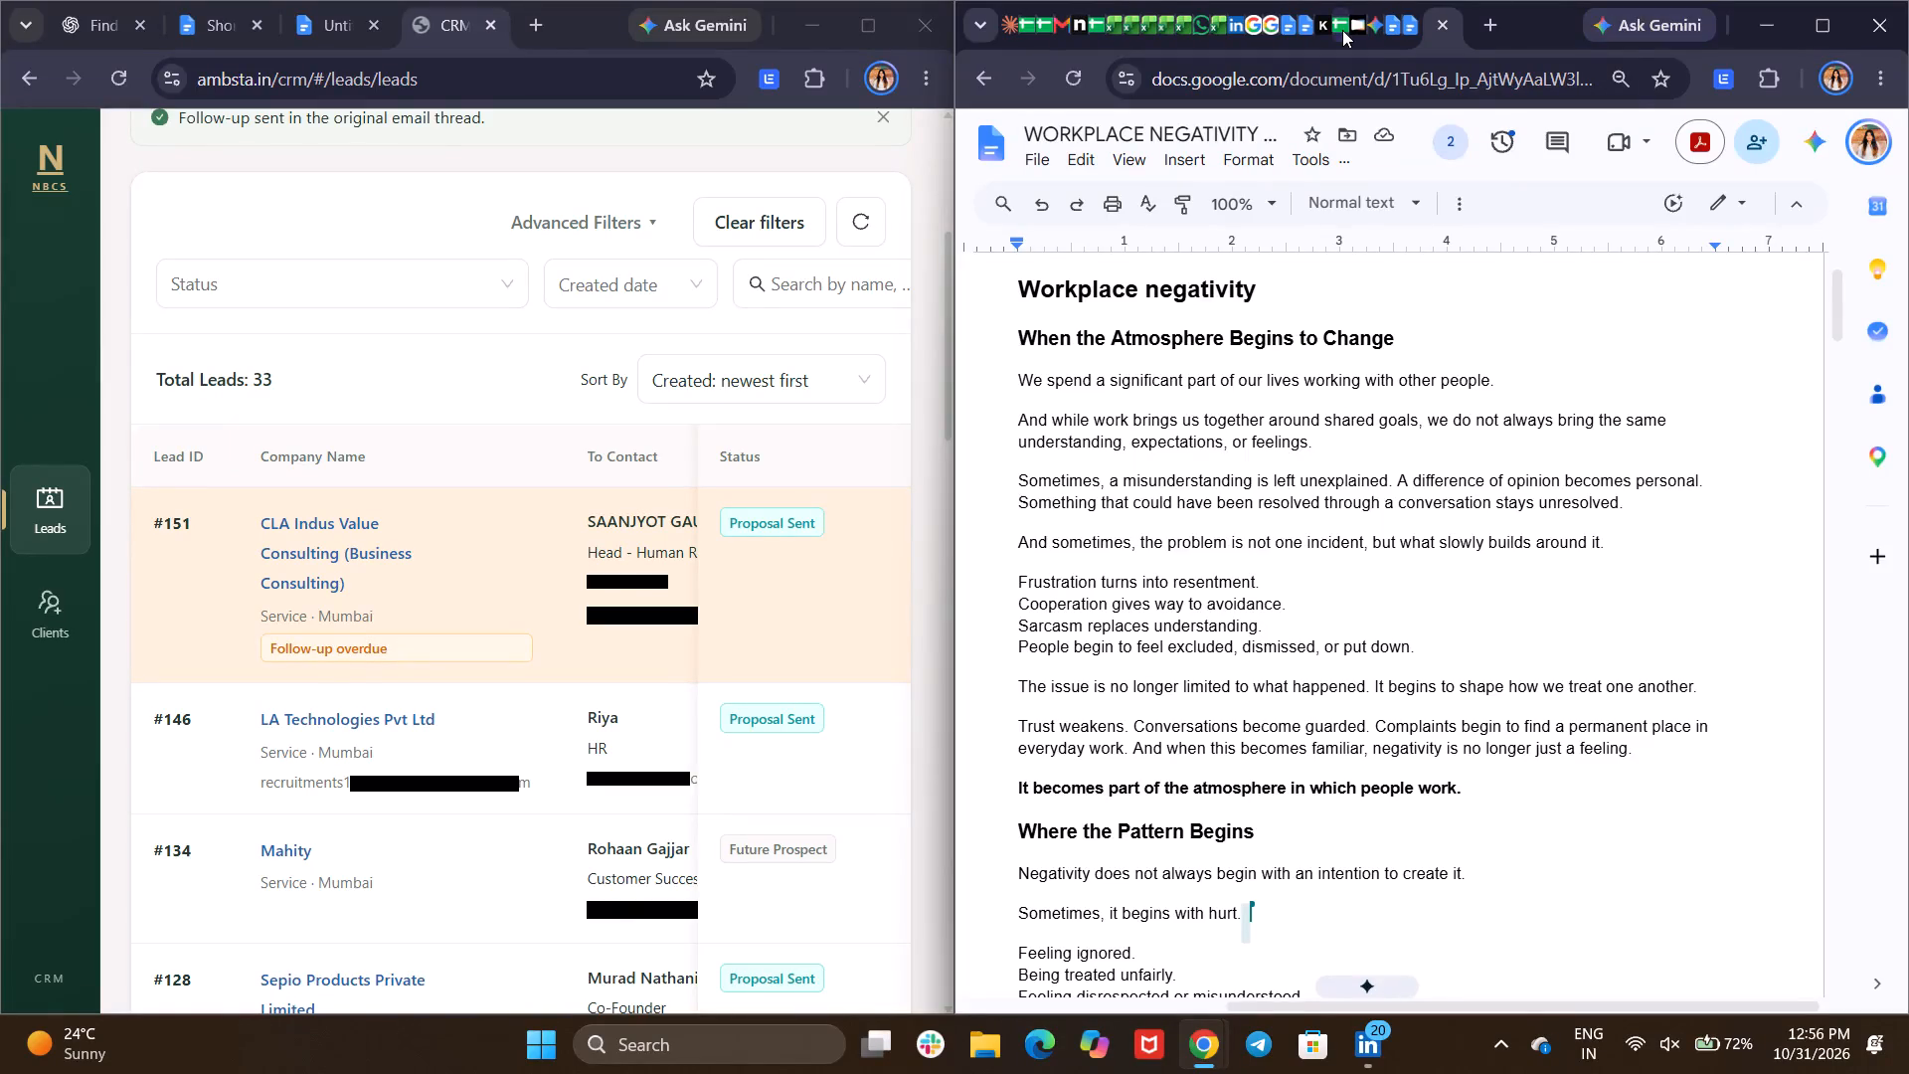
Look through the Delivery Planning spreadsheet, the WORKPLACE NEGATIVITY document and the Building a Human Workplace document.
click(1028, 30)
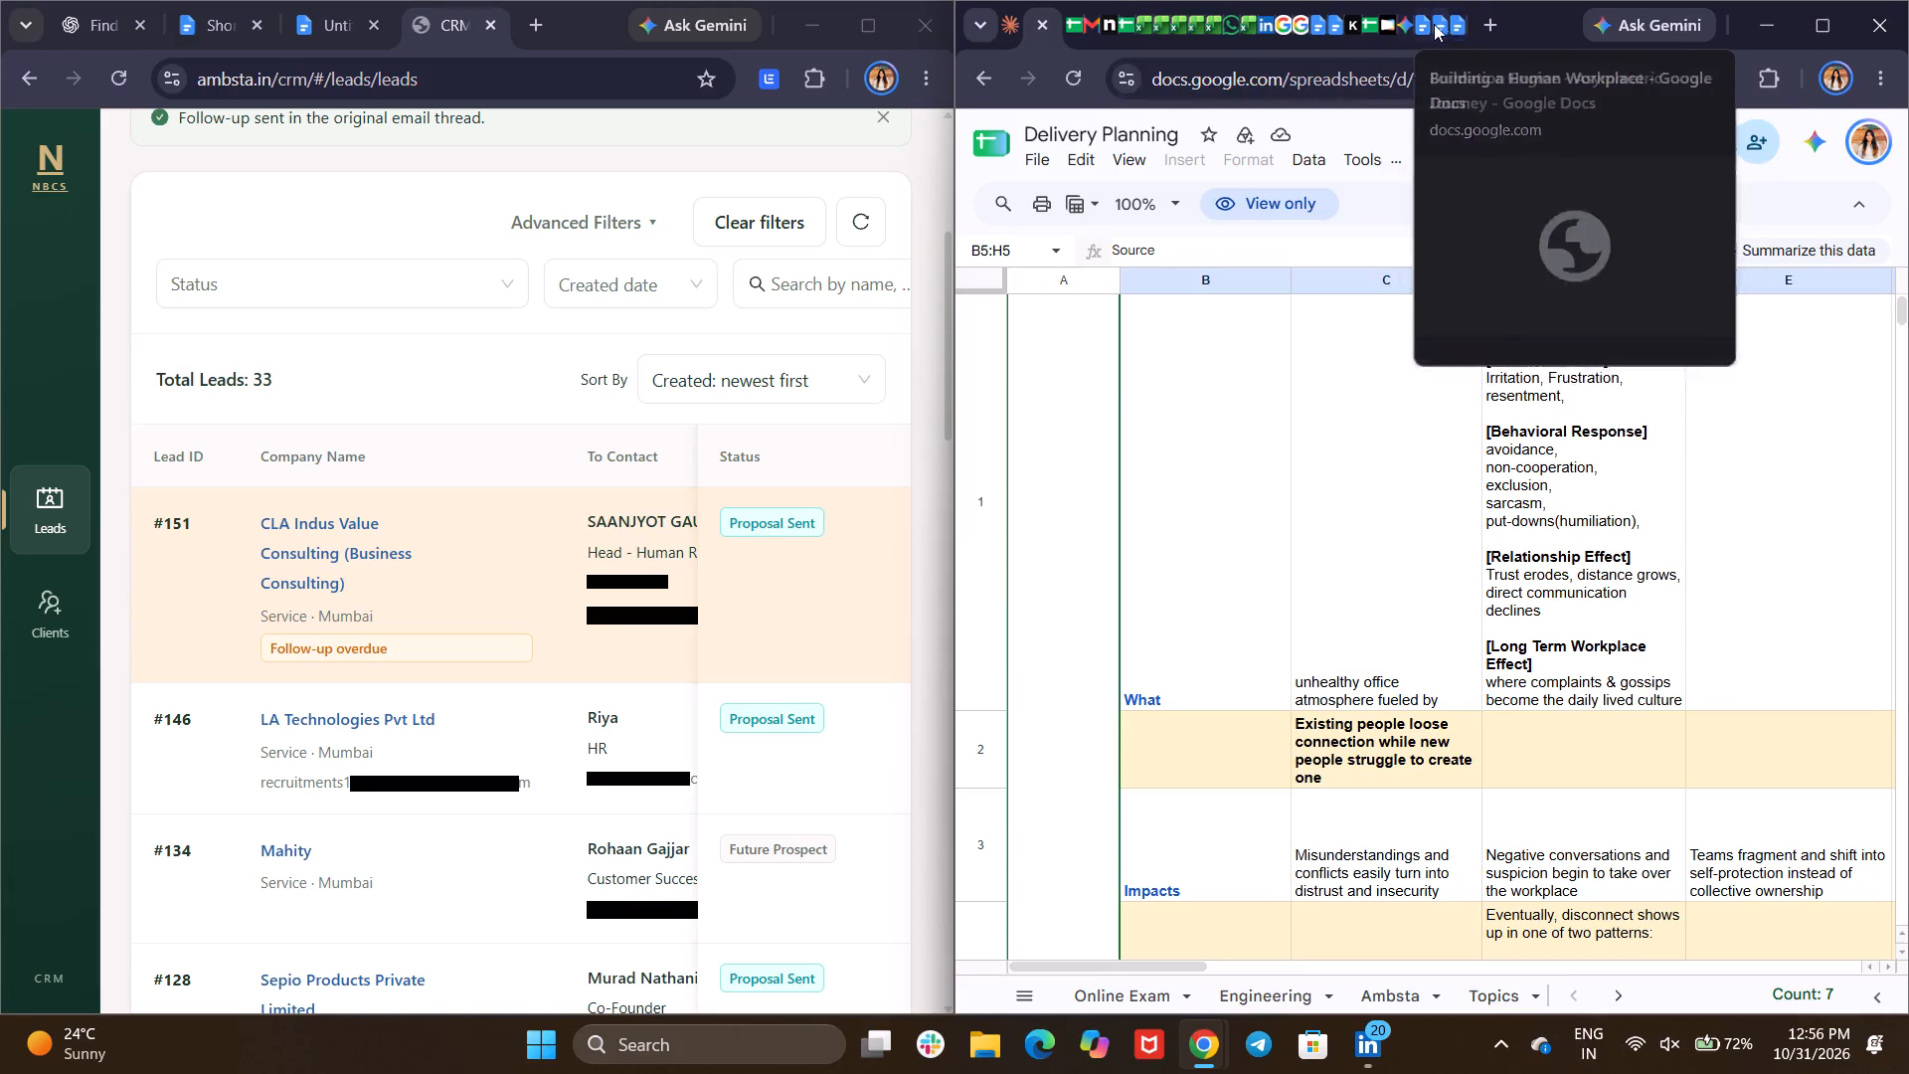
click(1459, 29)
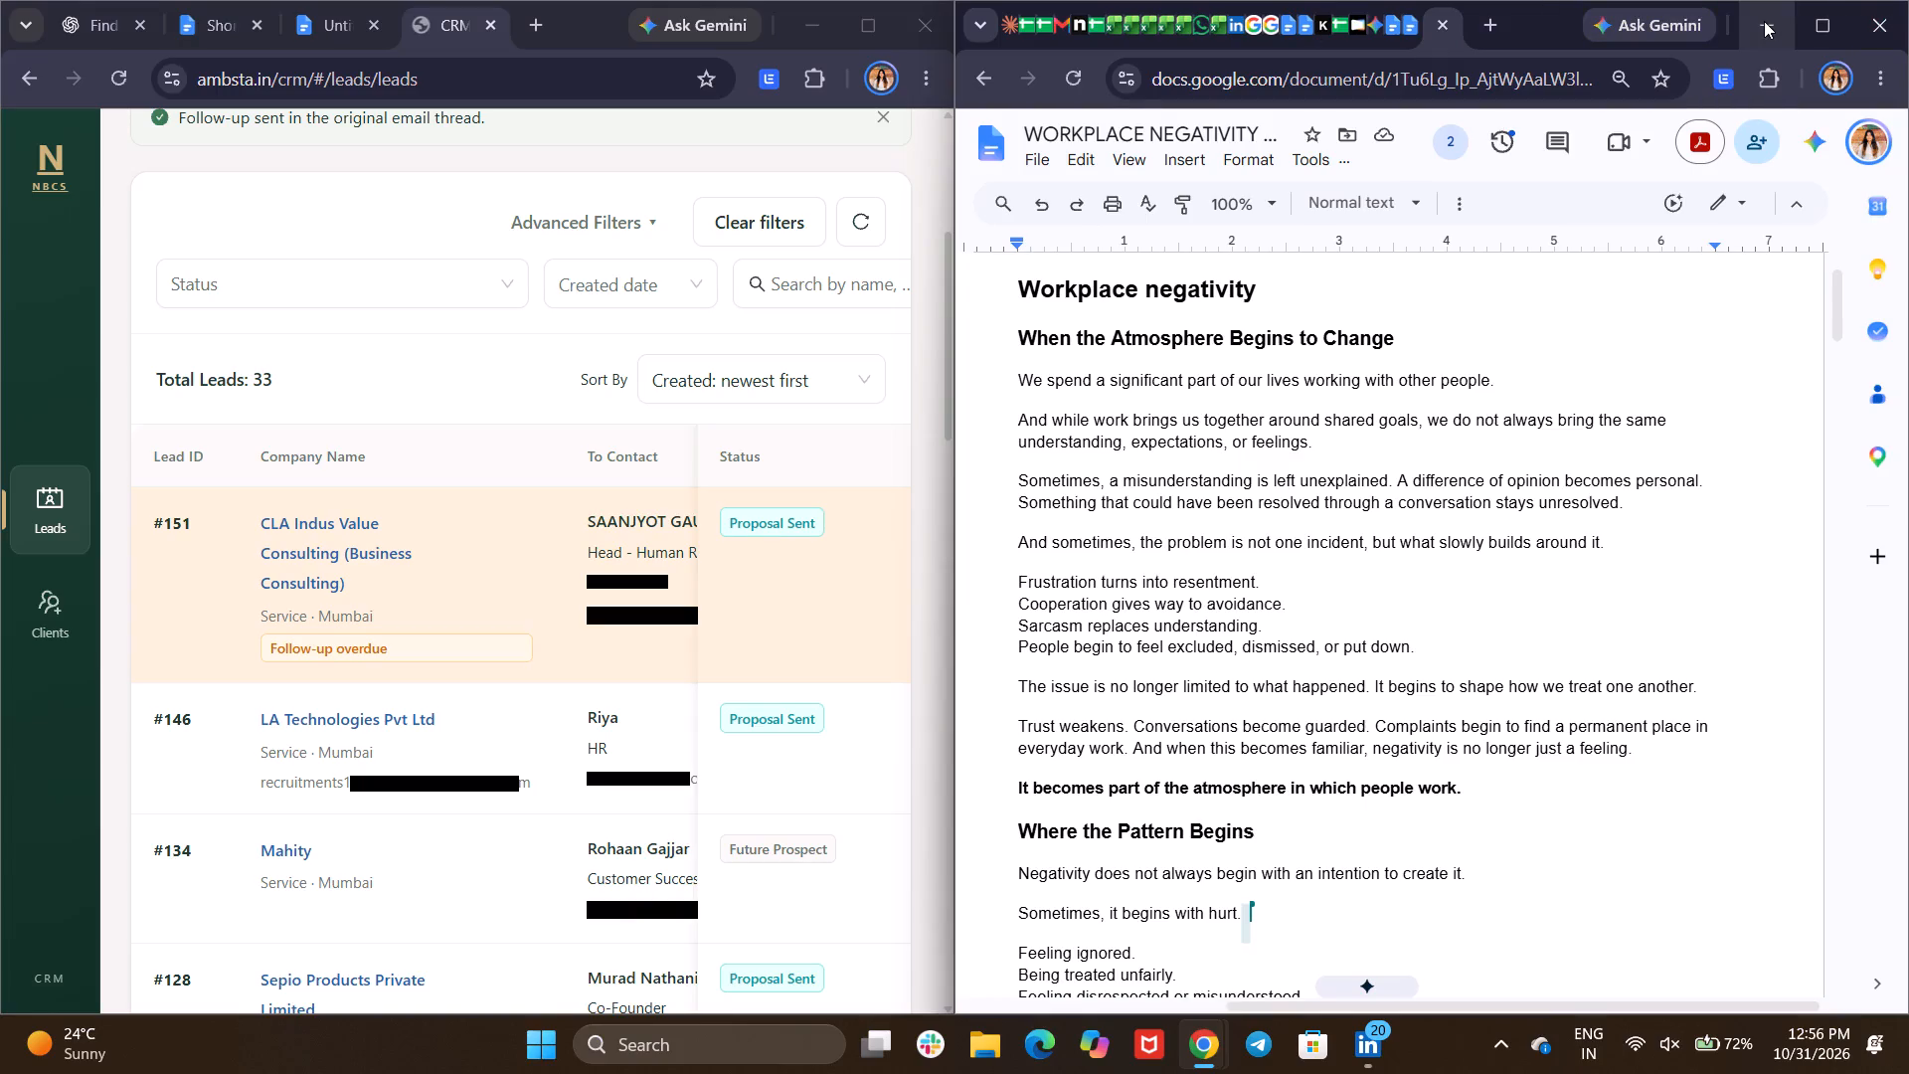
scroll(1364, 31, left, 7)
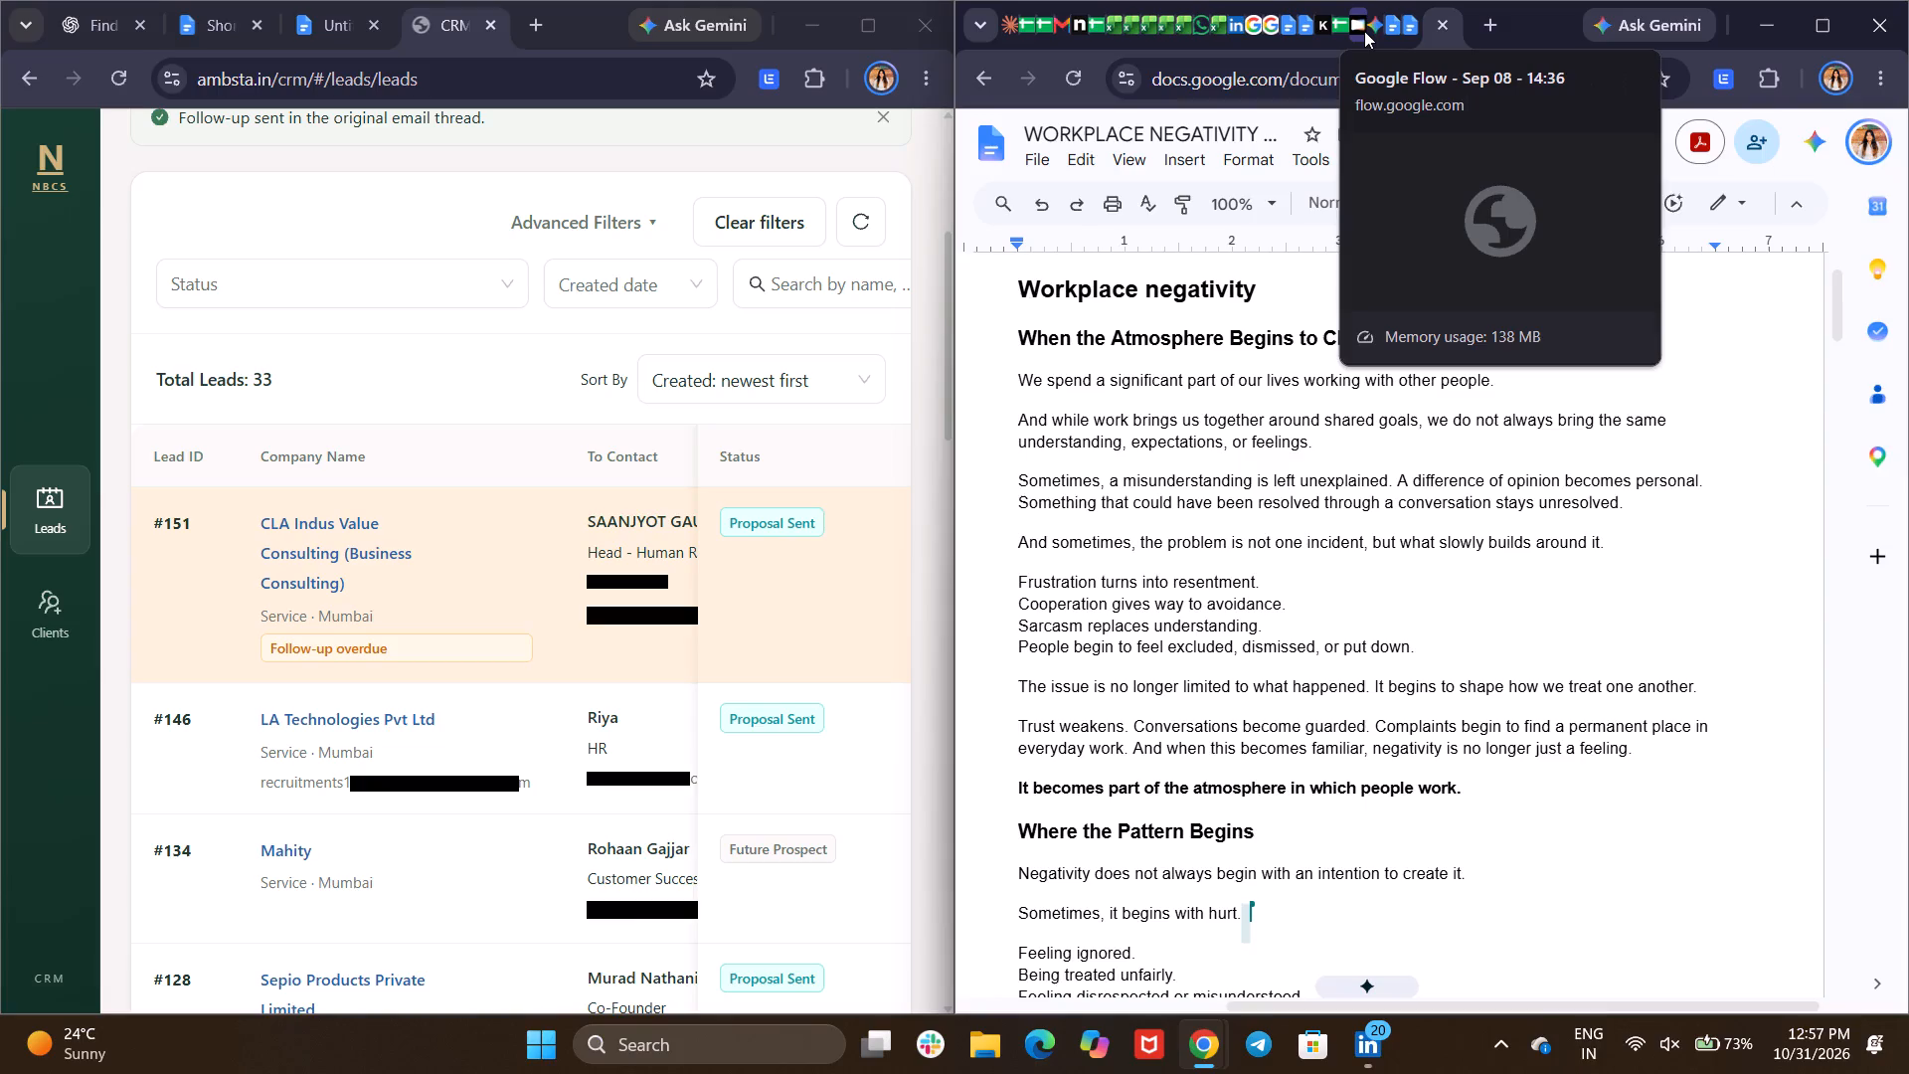
click(1412, 19)
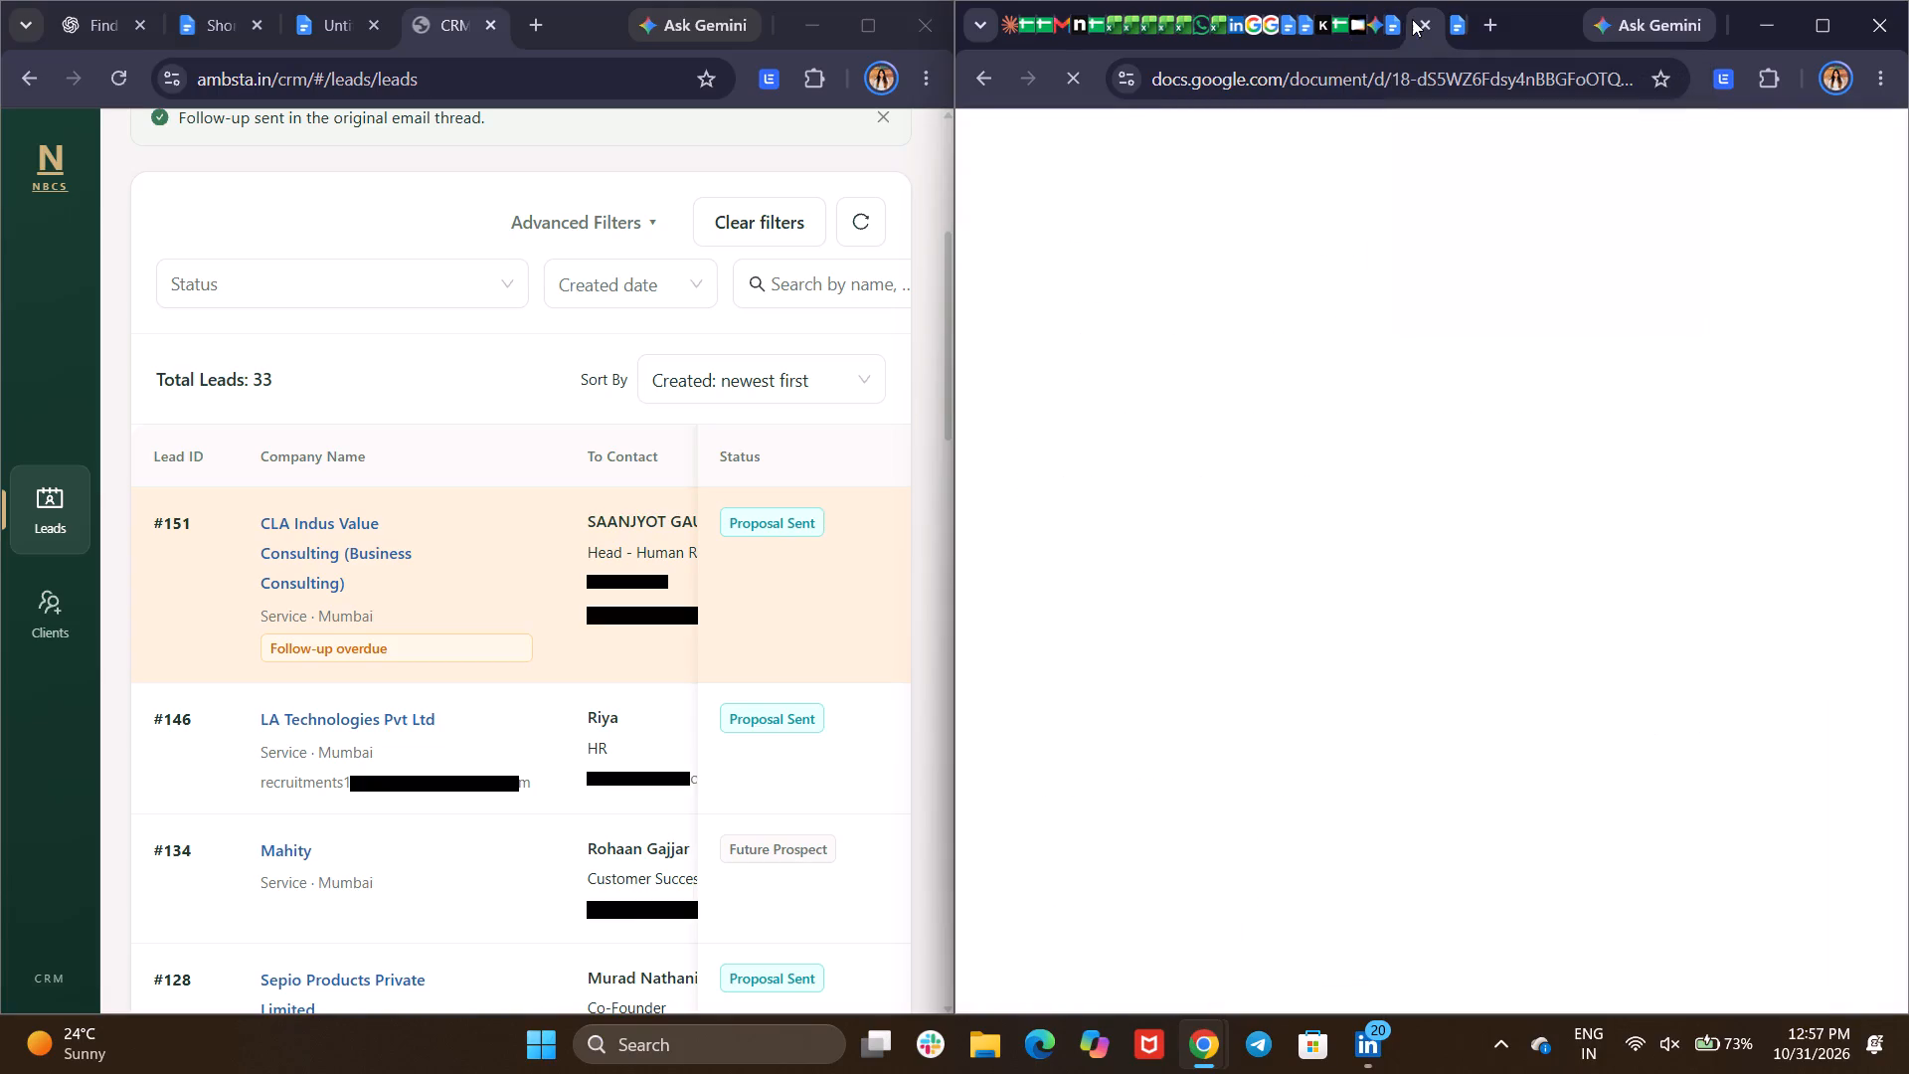
Switch to the CONTACT DETAILS spreadsheet and place its window side by side with the CRM leads list.
click(1818, 20)
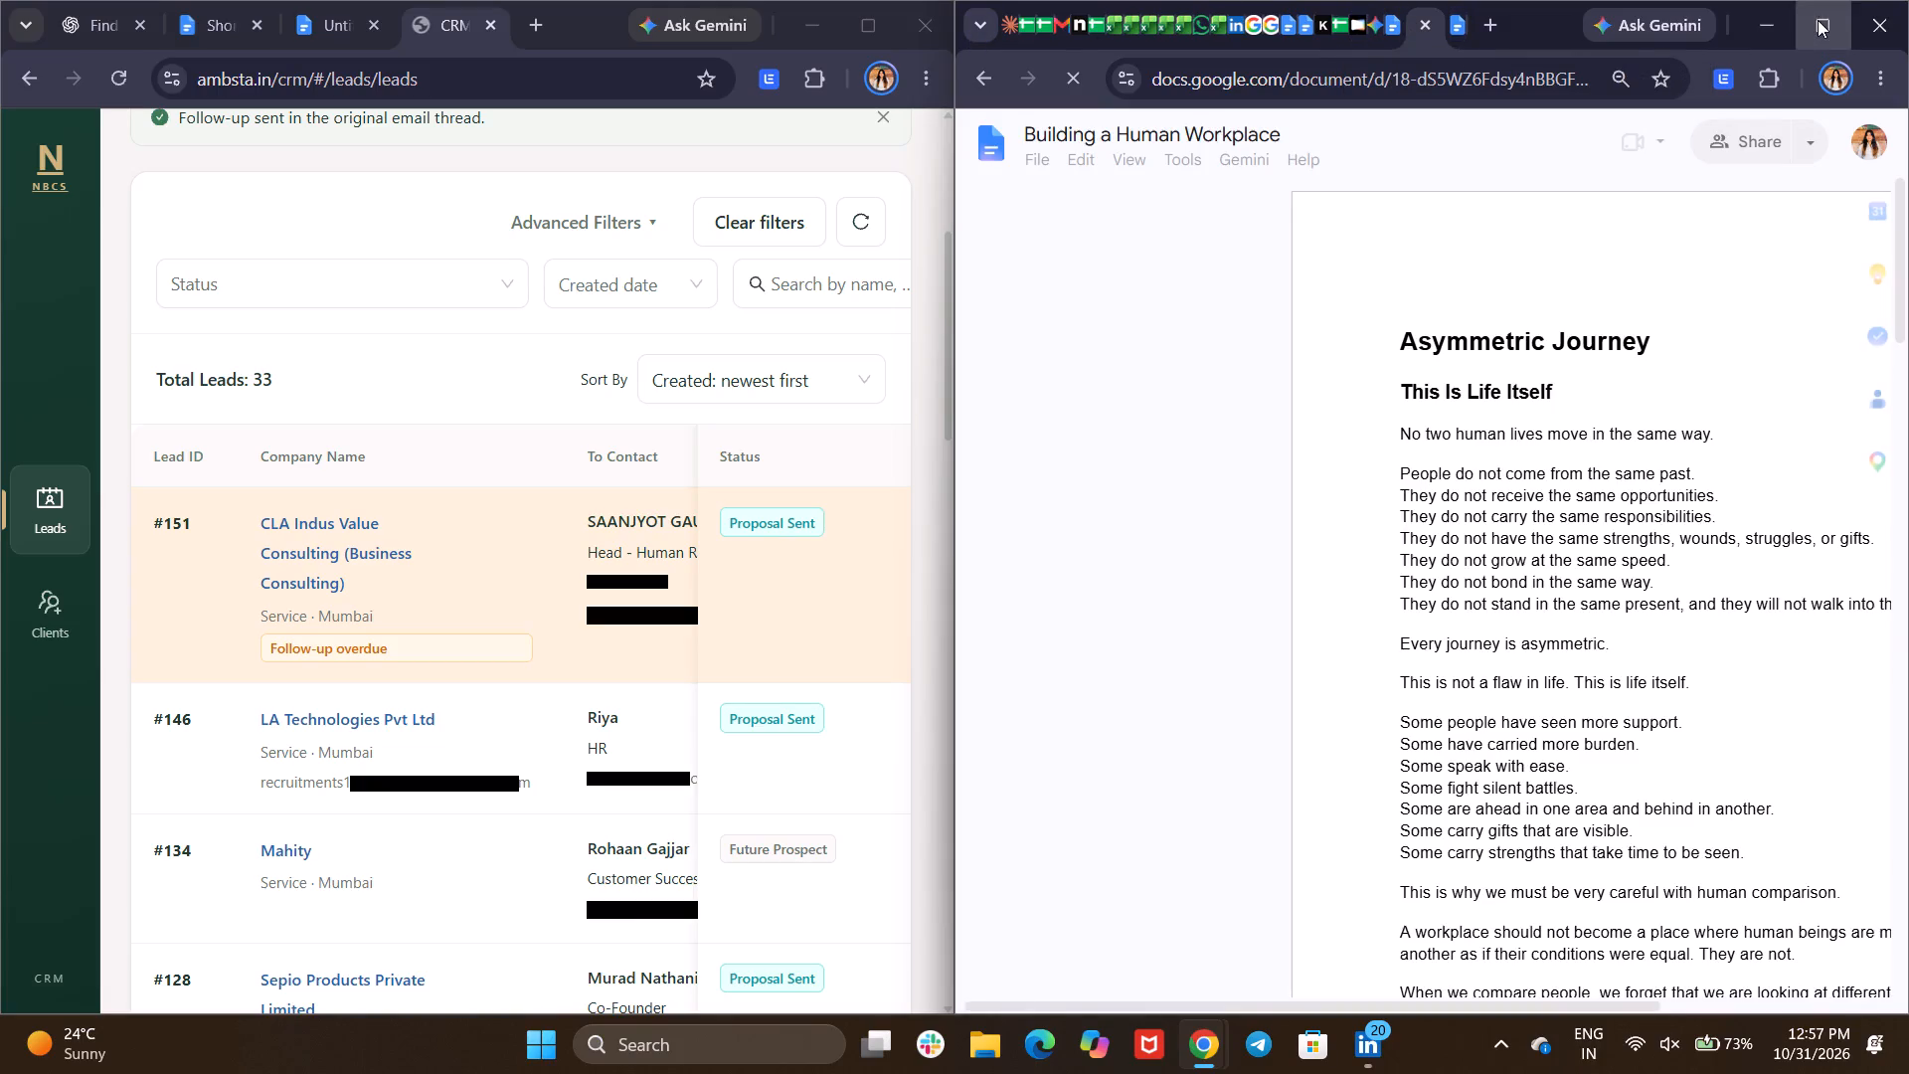
click(1353, 15)
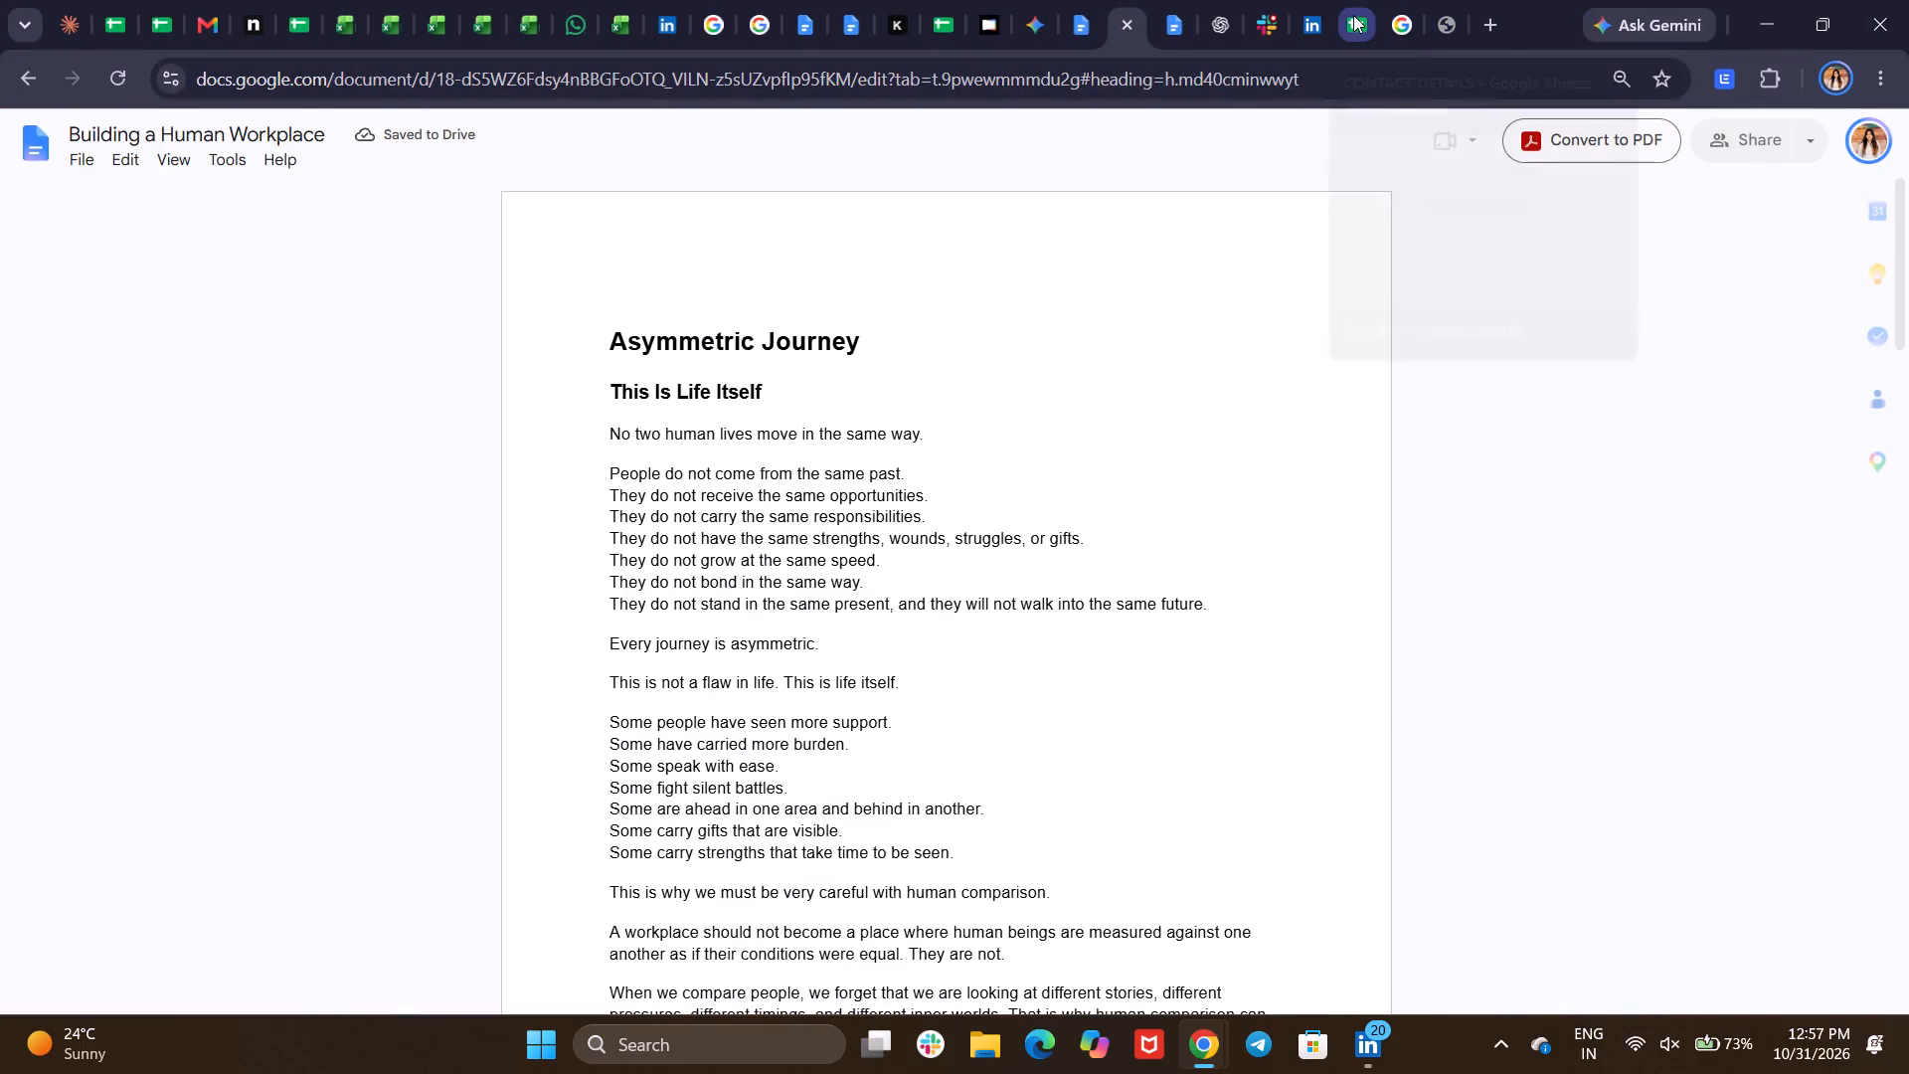
scroll(704, 823, up, 4)
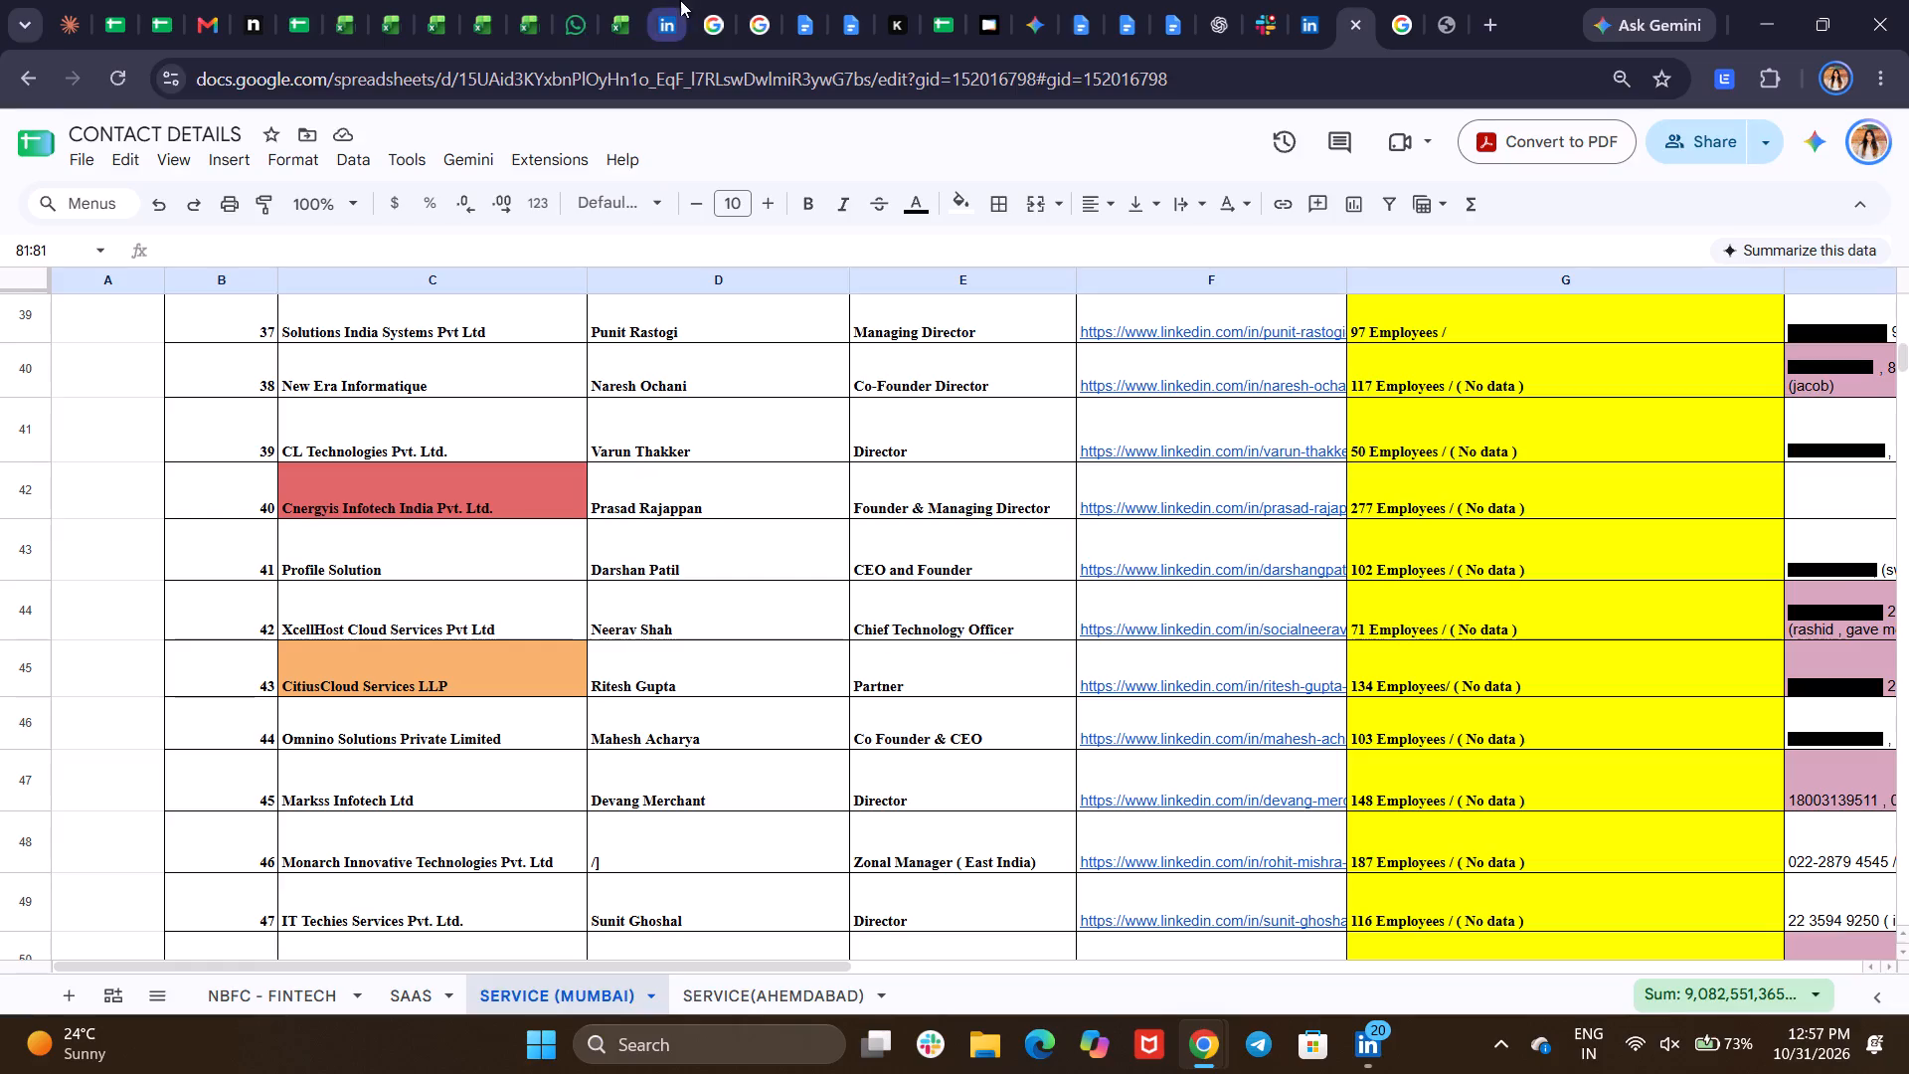
key(super+Right)
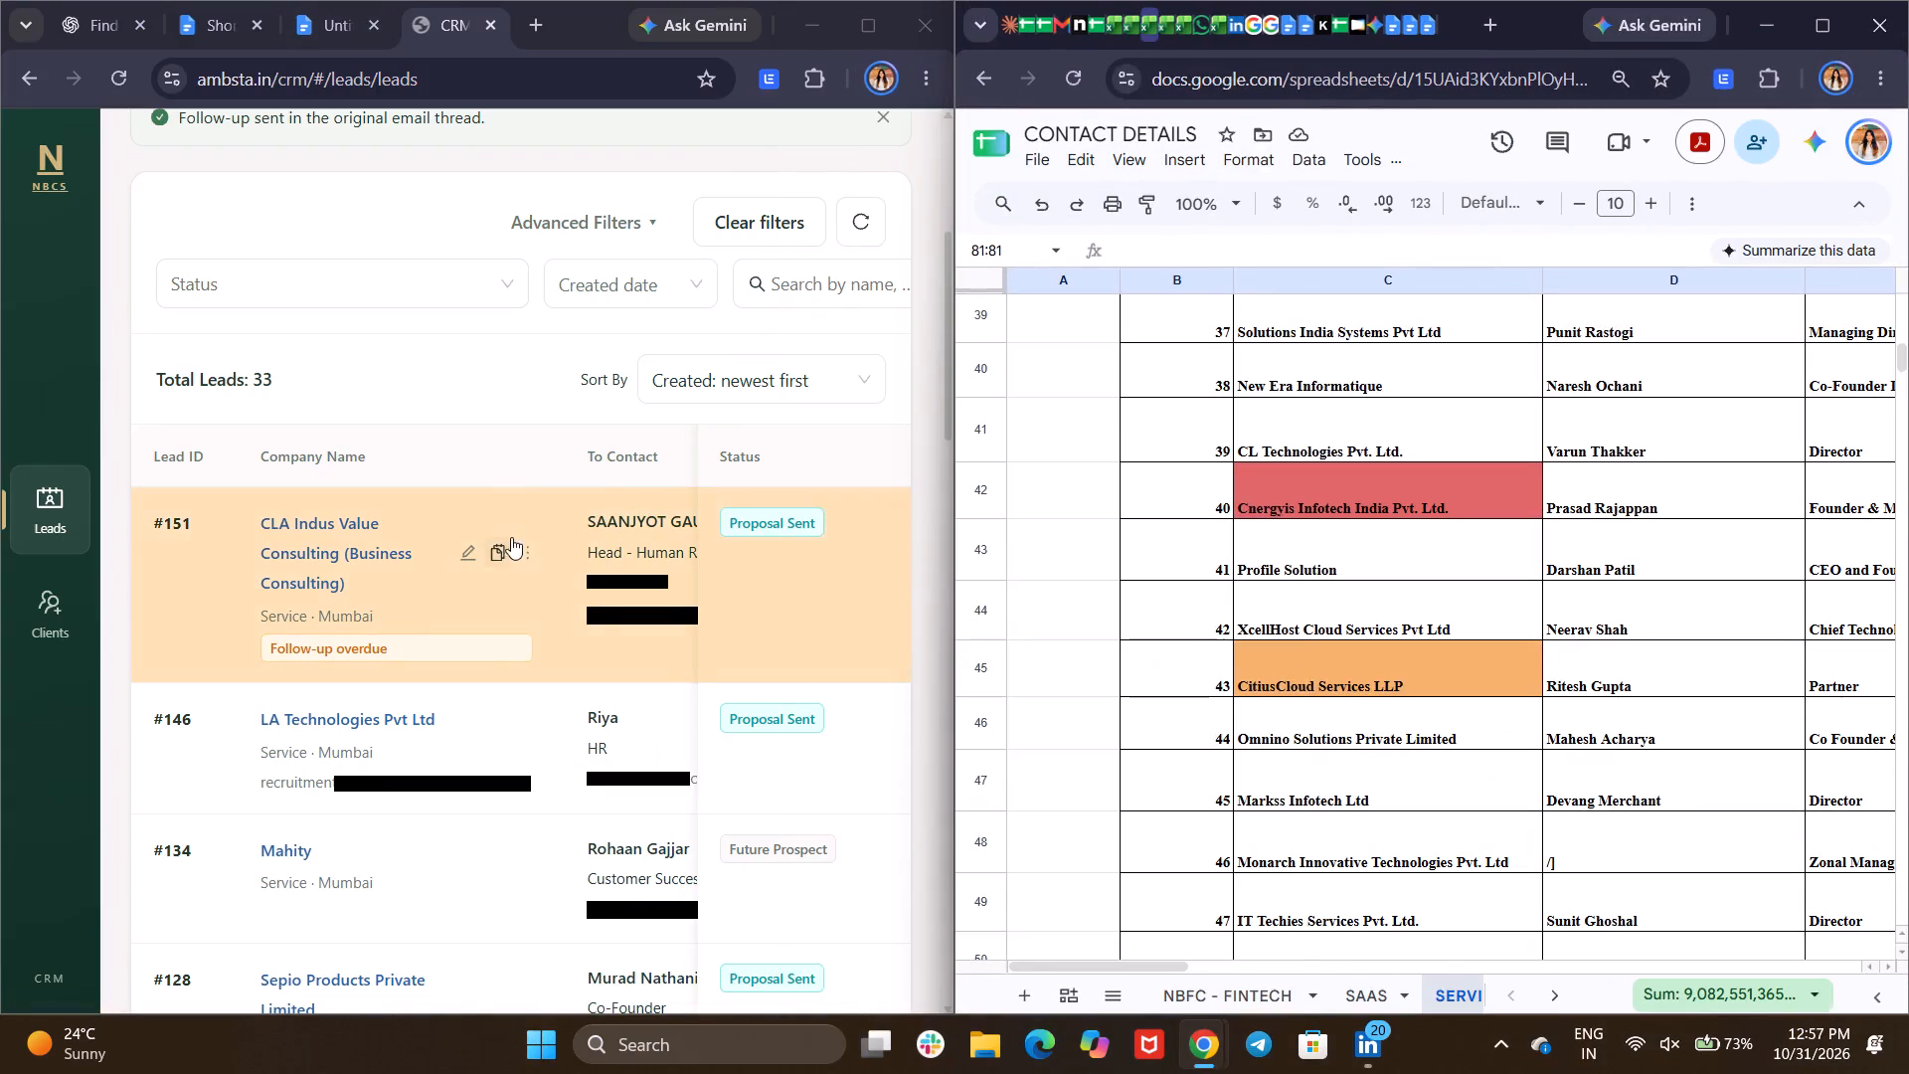
Send the proposal follow-up email for lead #151, CLA Indus Value Consulting, after checking its preview, and close the dialog.
click(521, 552)
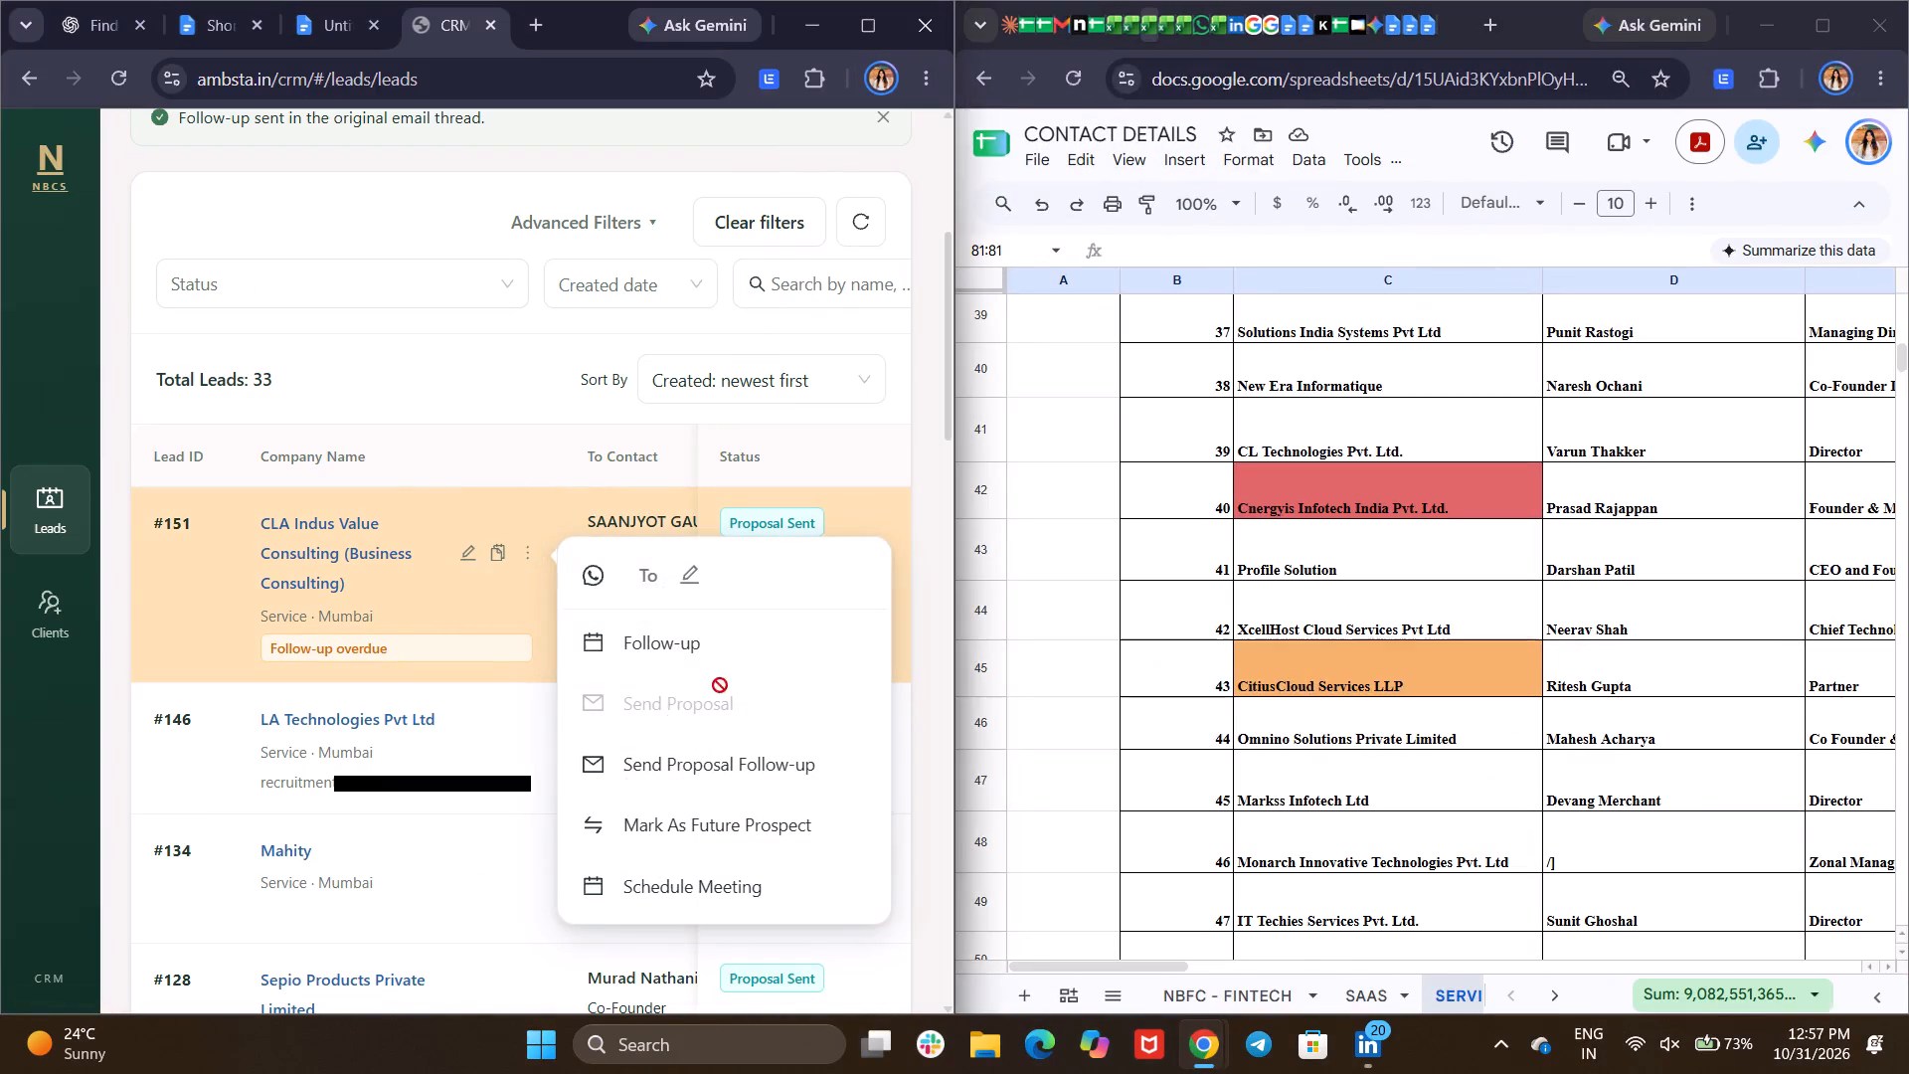
click(783, 760)
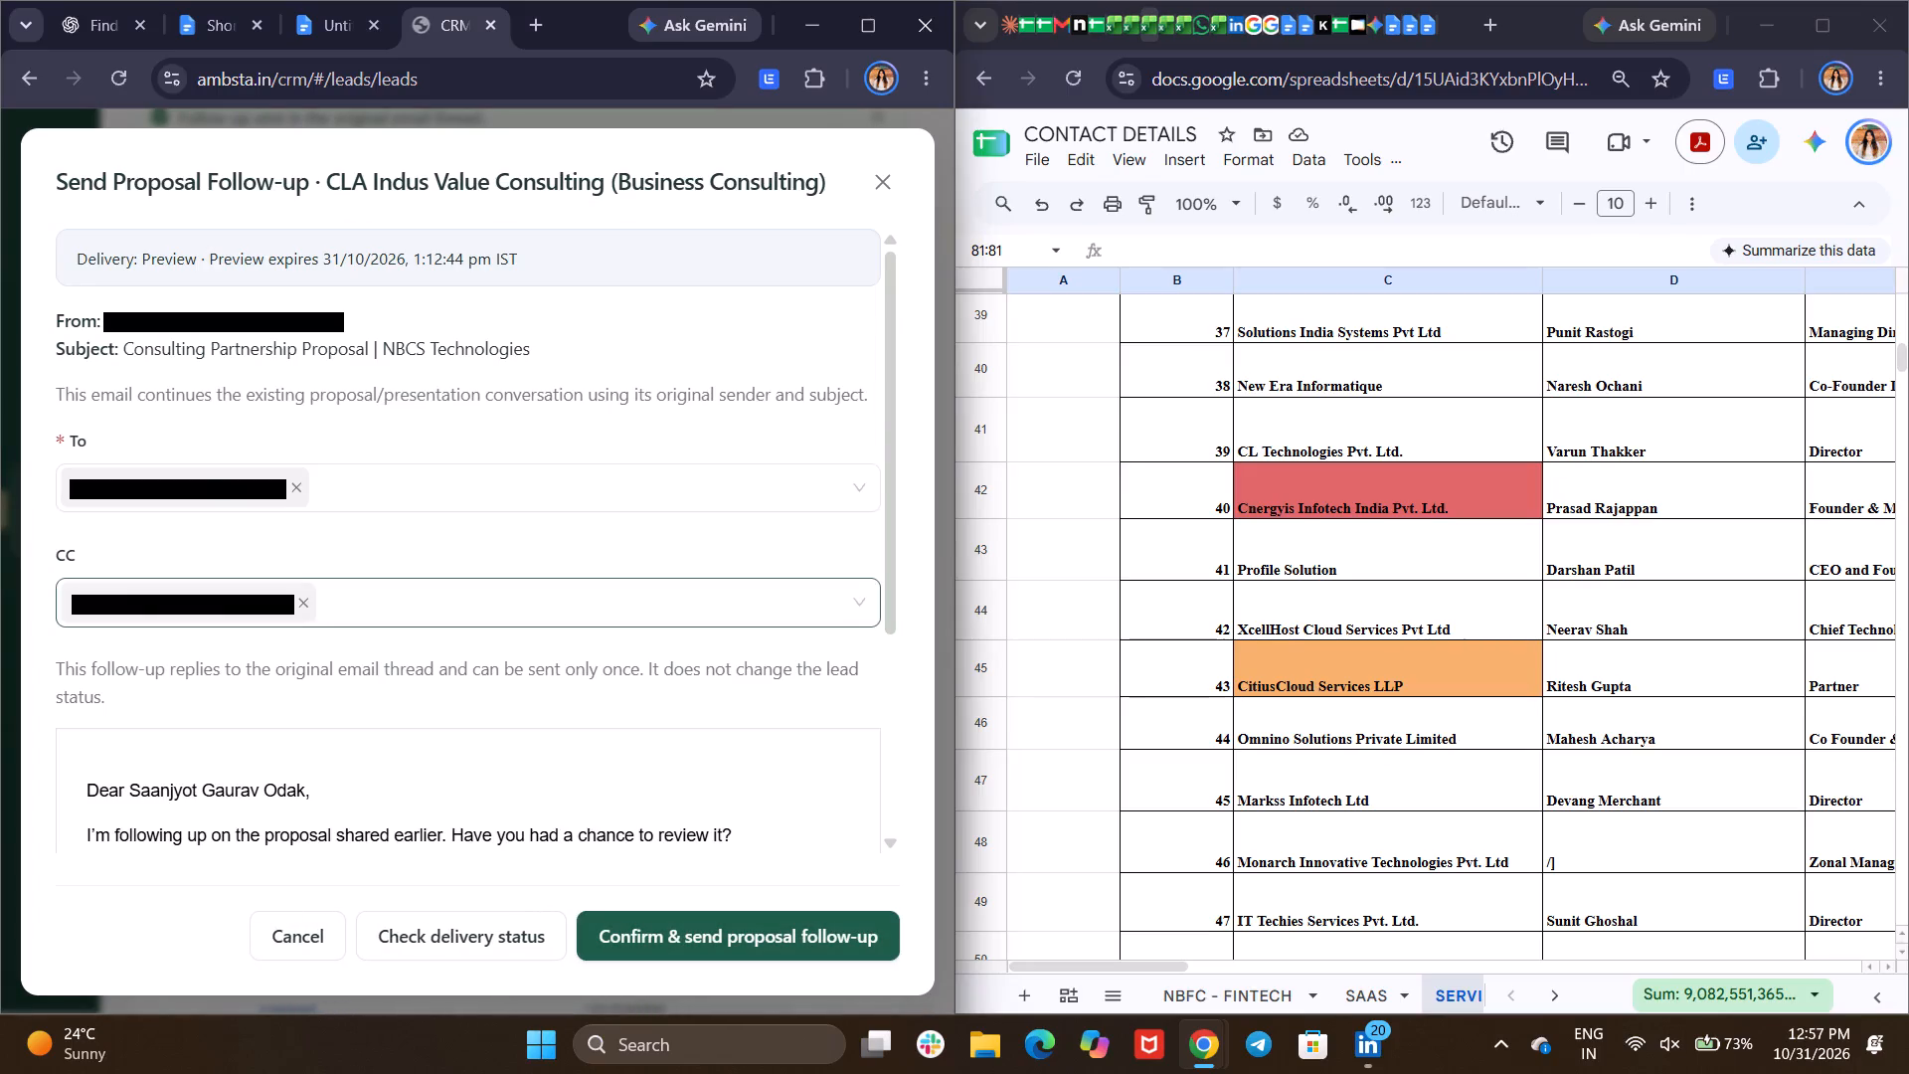
scroll(611, 728, down, 6)
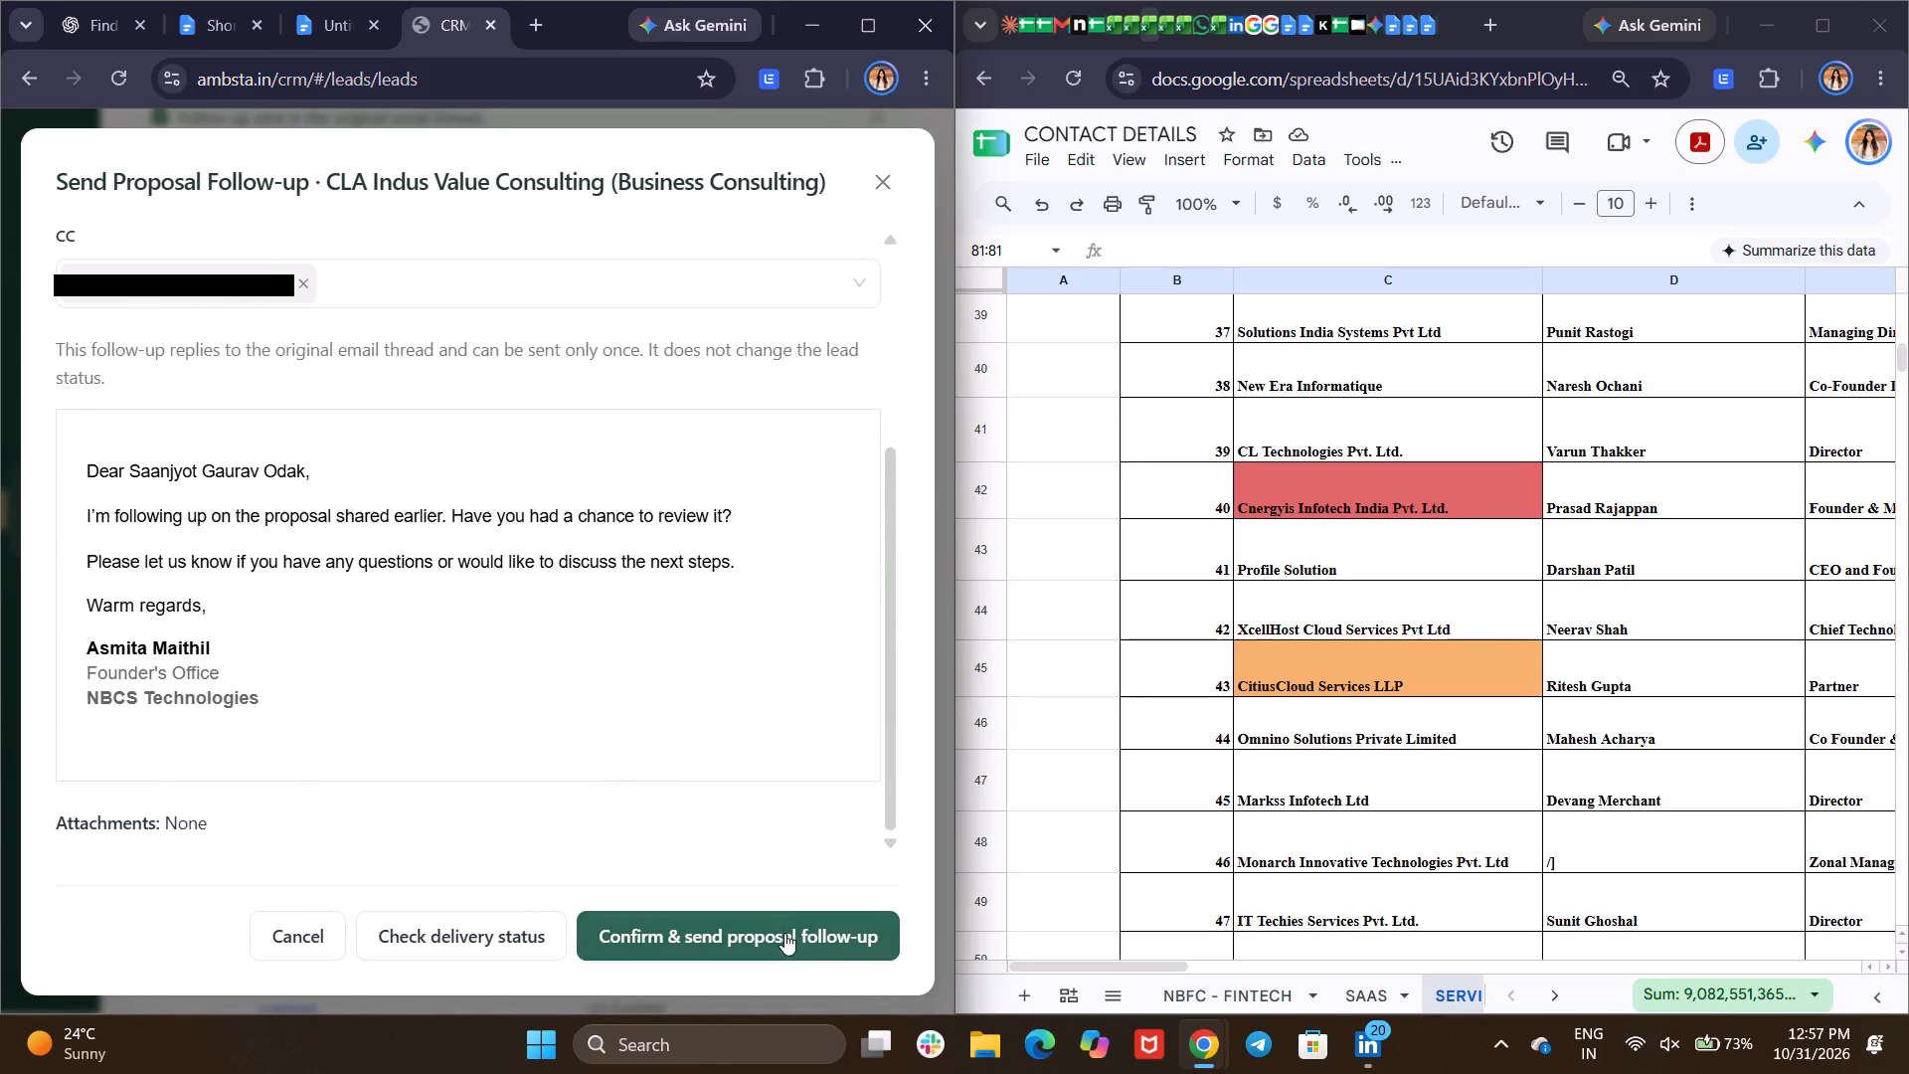
click(784, 933)
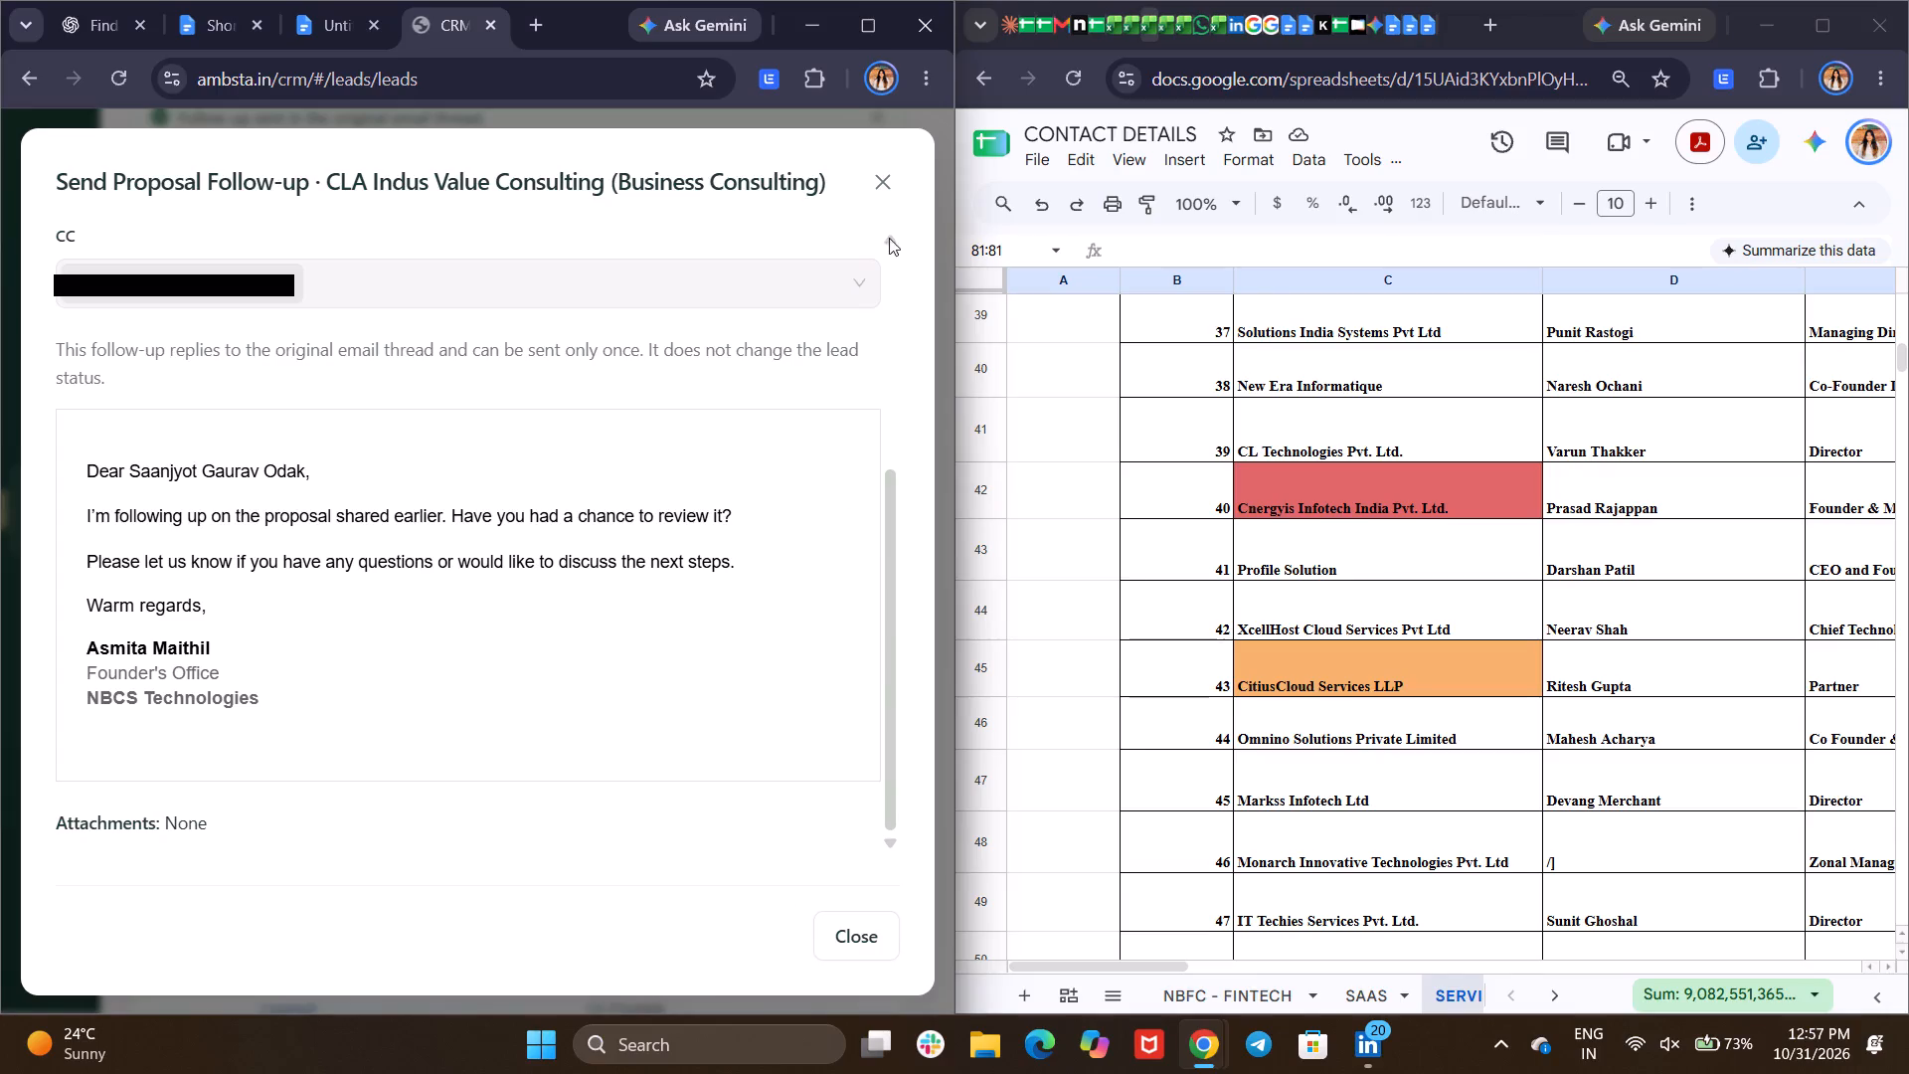
click(876, 181)
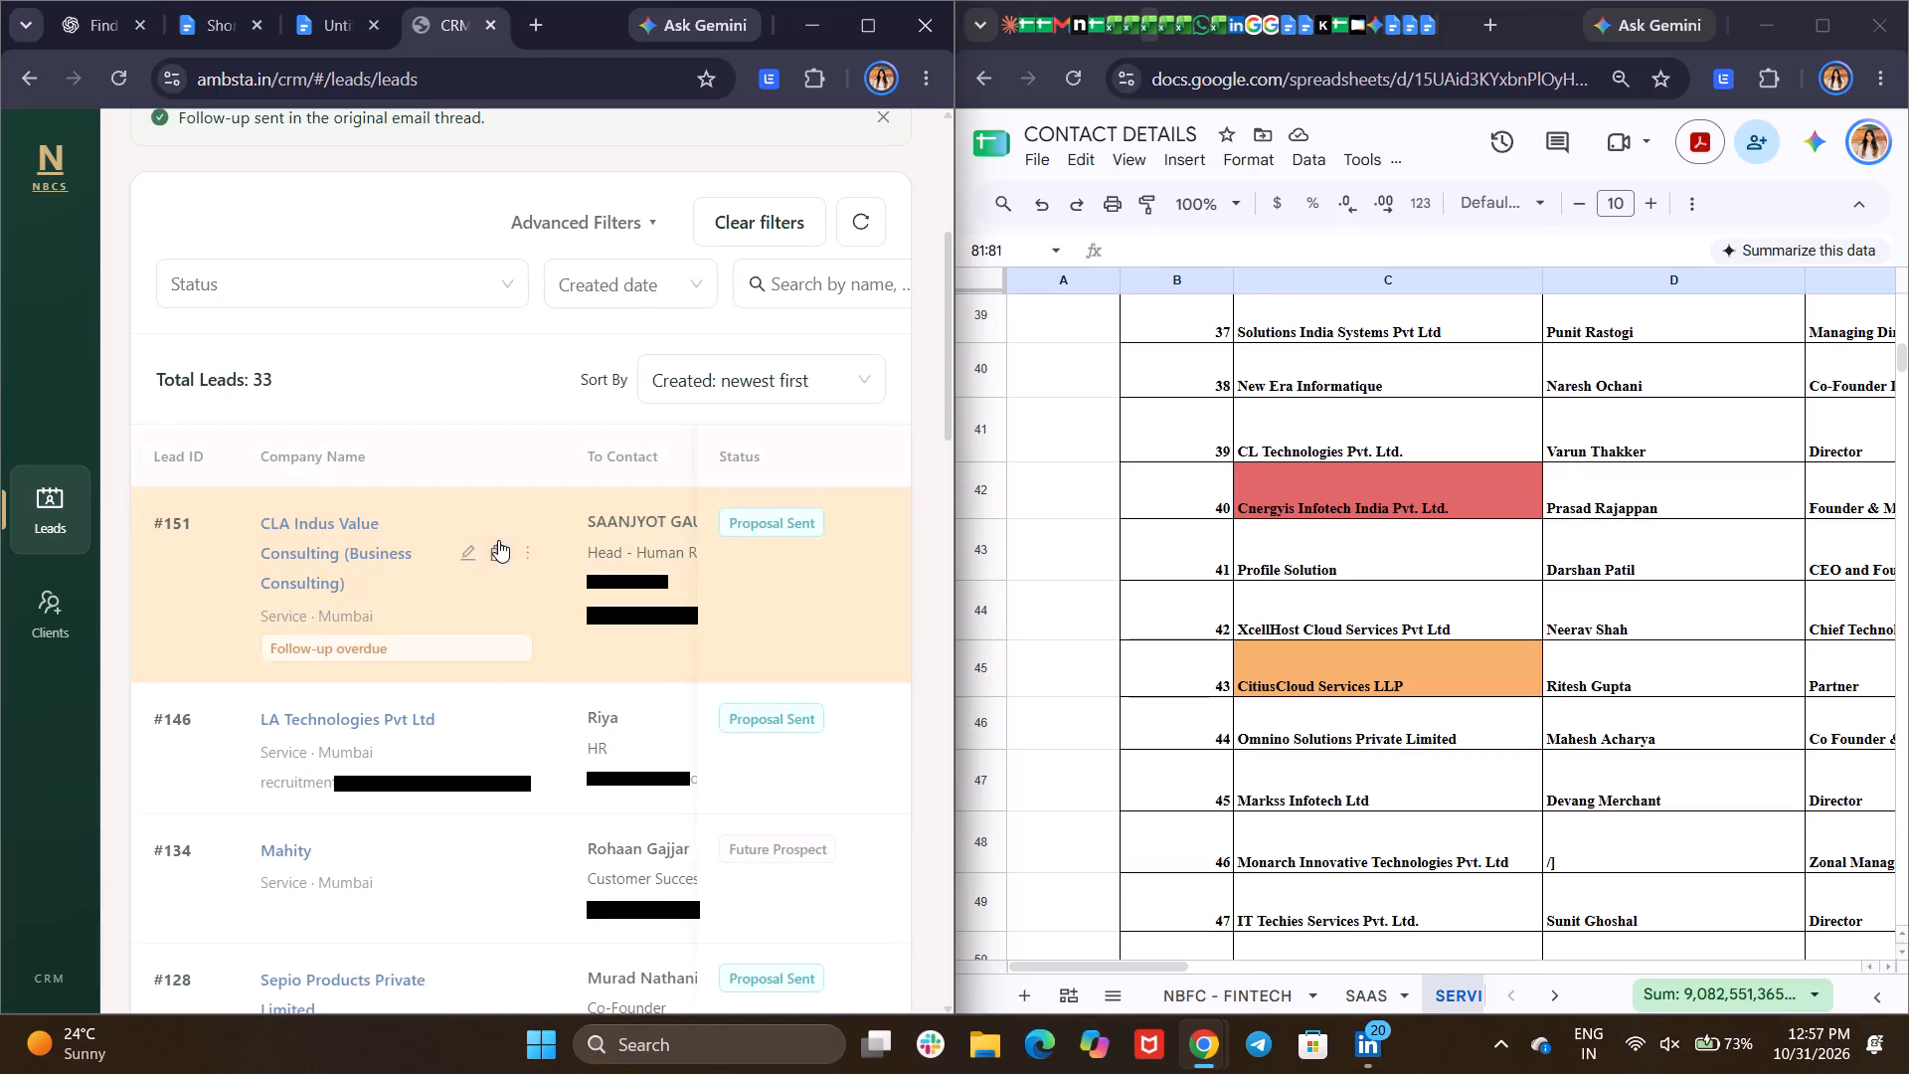
Open the follow-up entry for lead #151, CLA Indus Value Consulting, and enter the remark "Sent follow up through mail.".
click(541, 545)
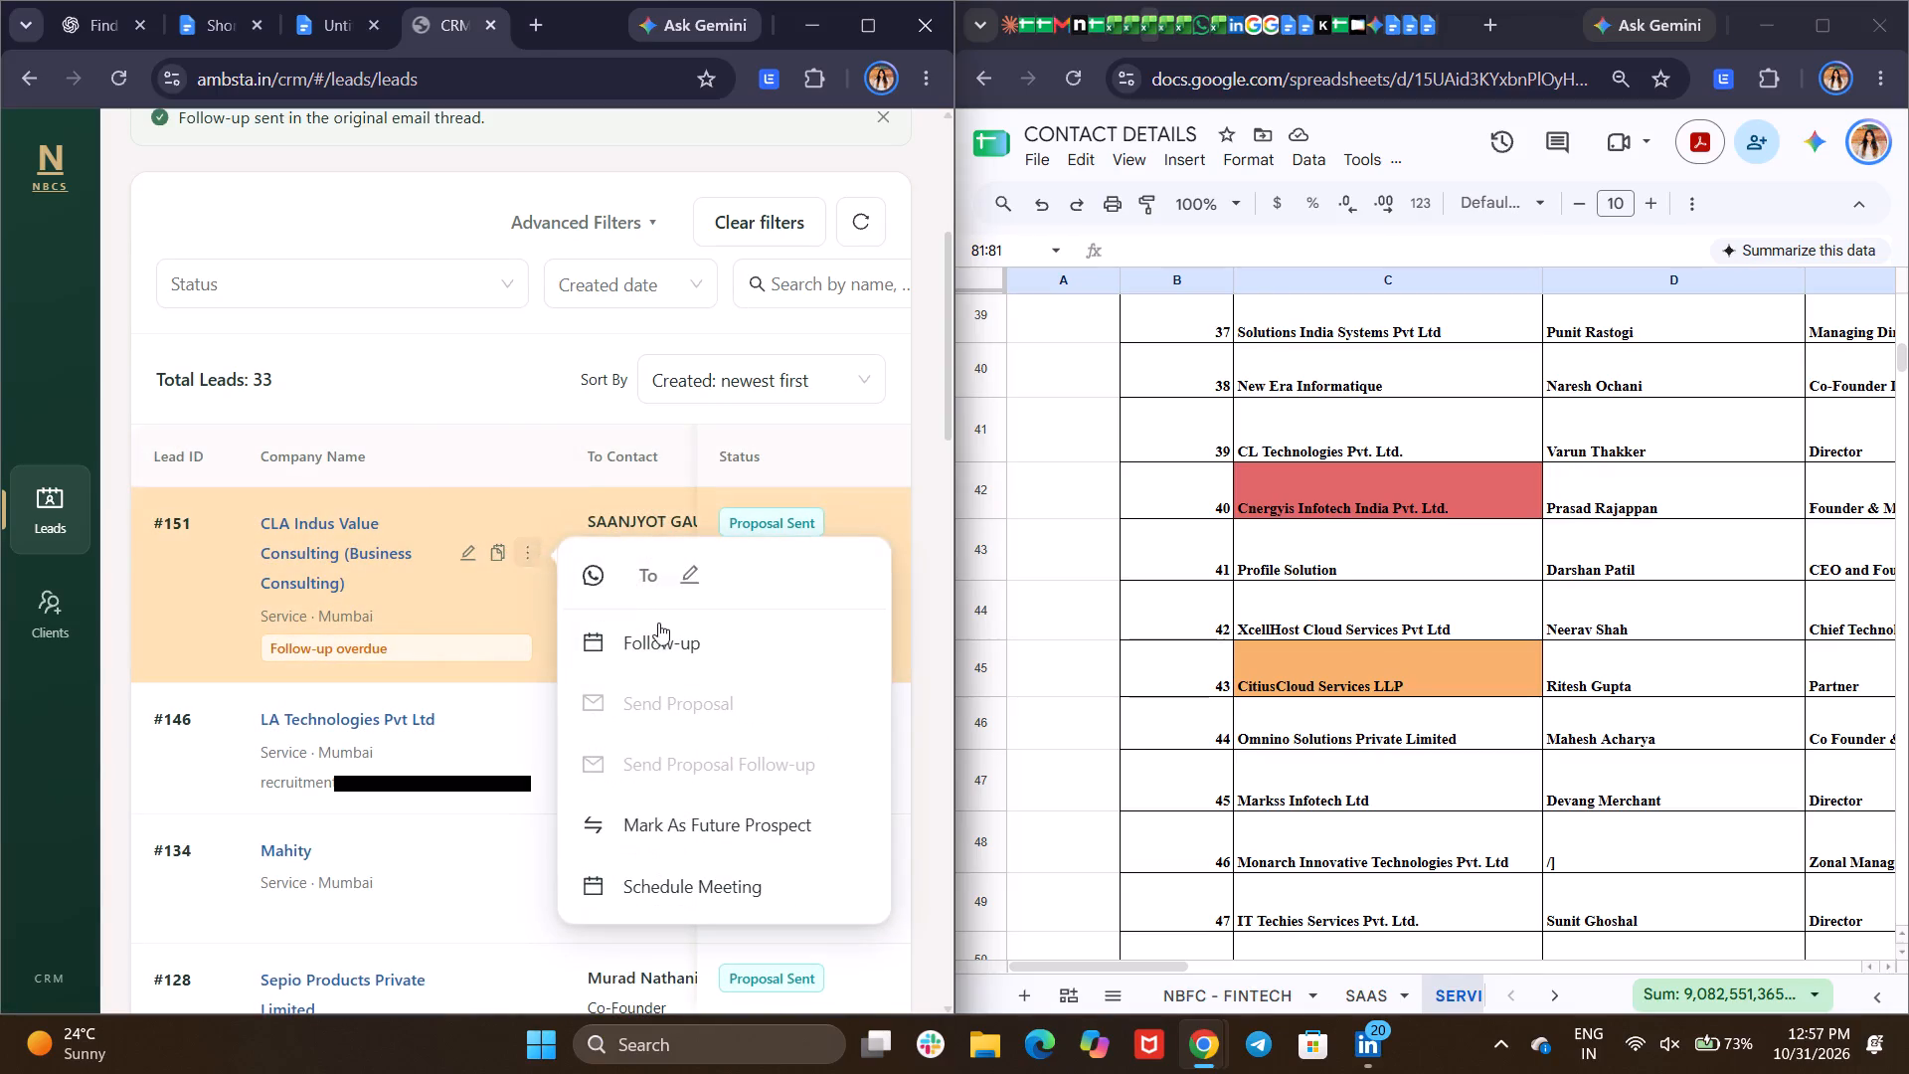
click(660, 626)
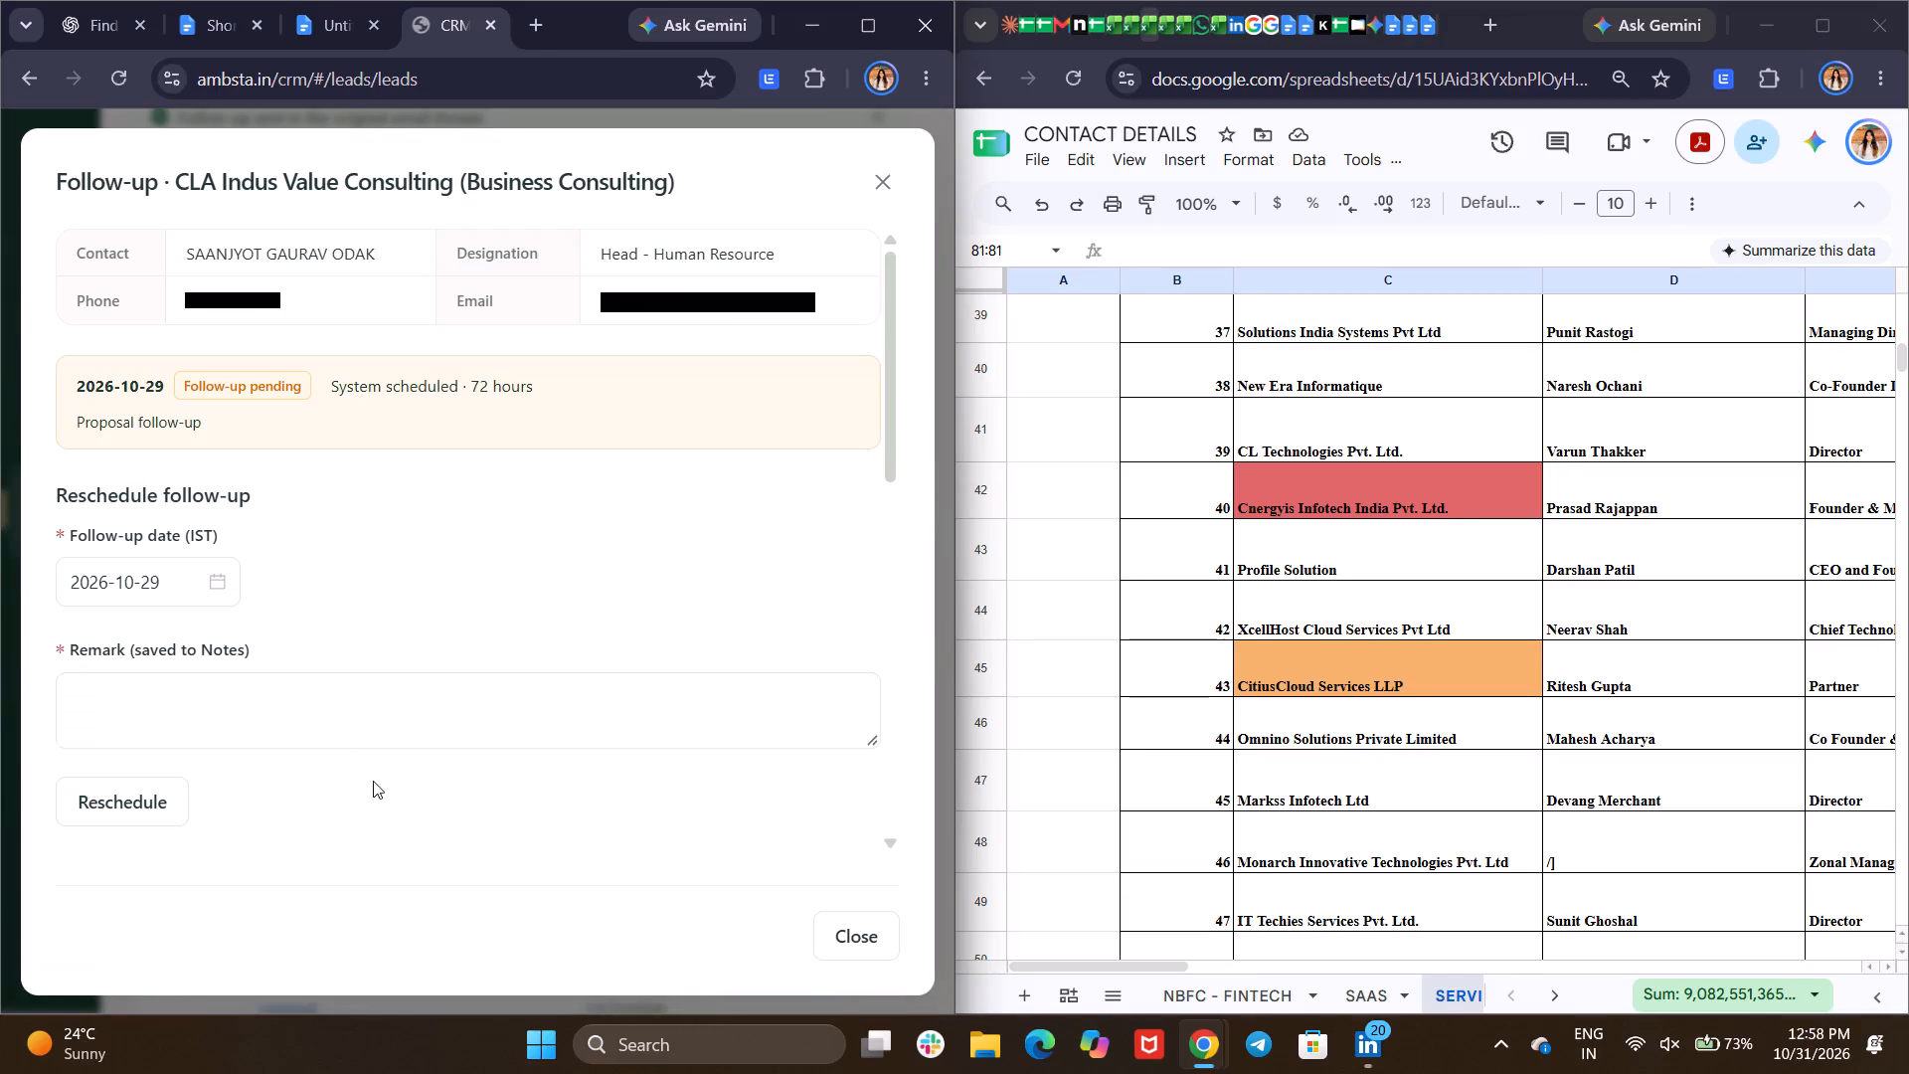
click(323, 712)
scroll(323, 712, down, 2)
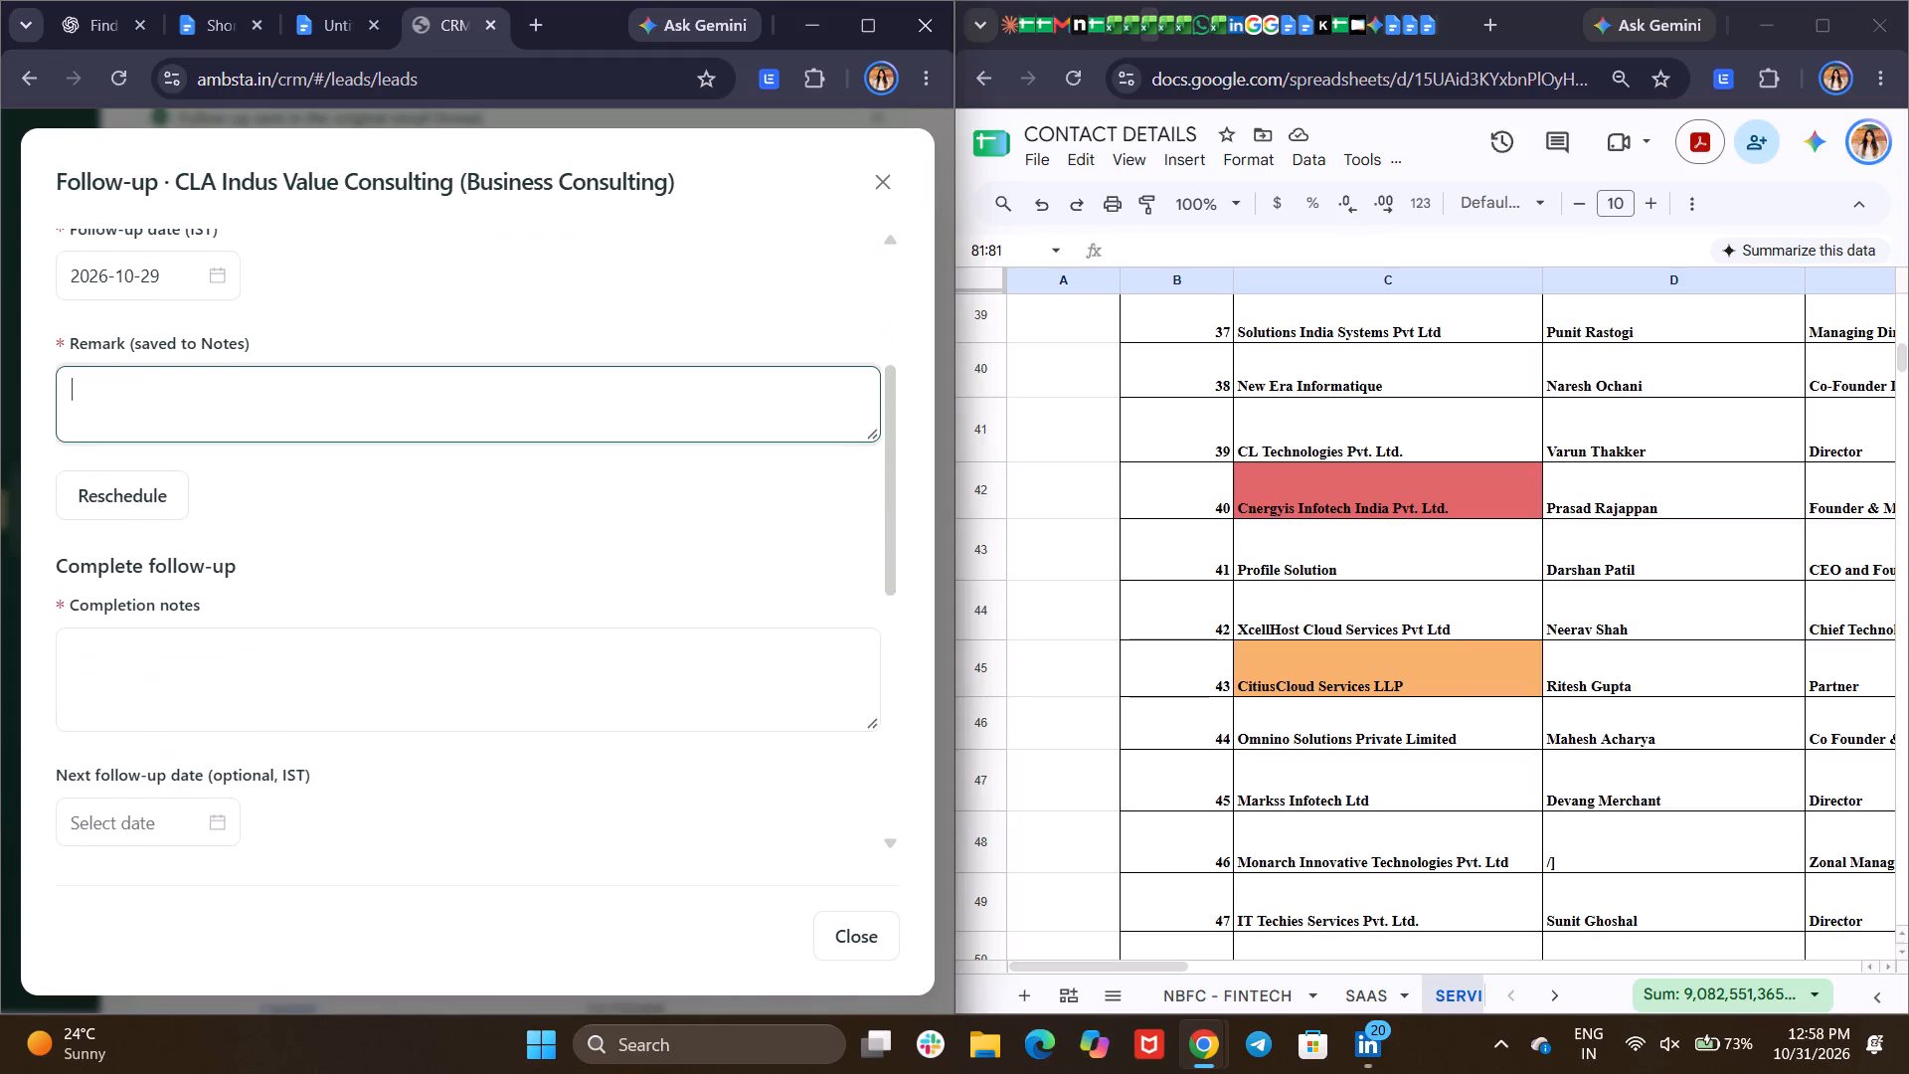
key(s)
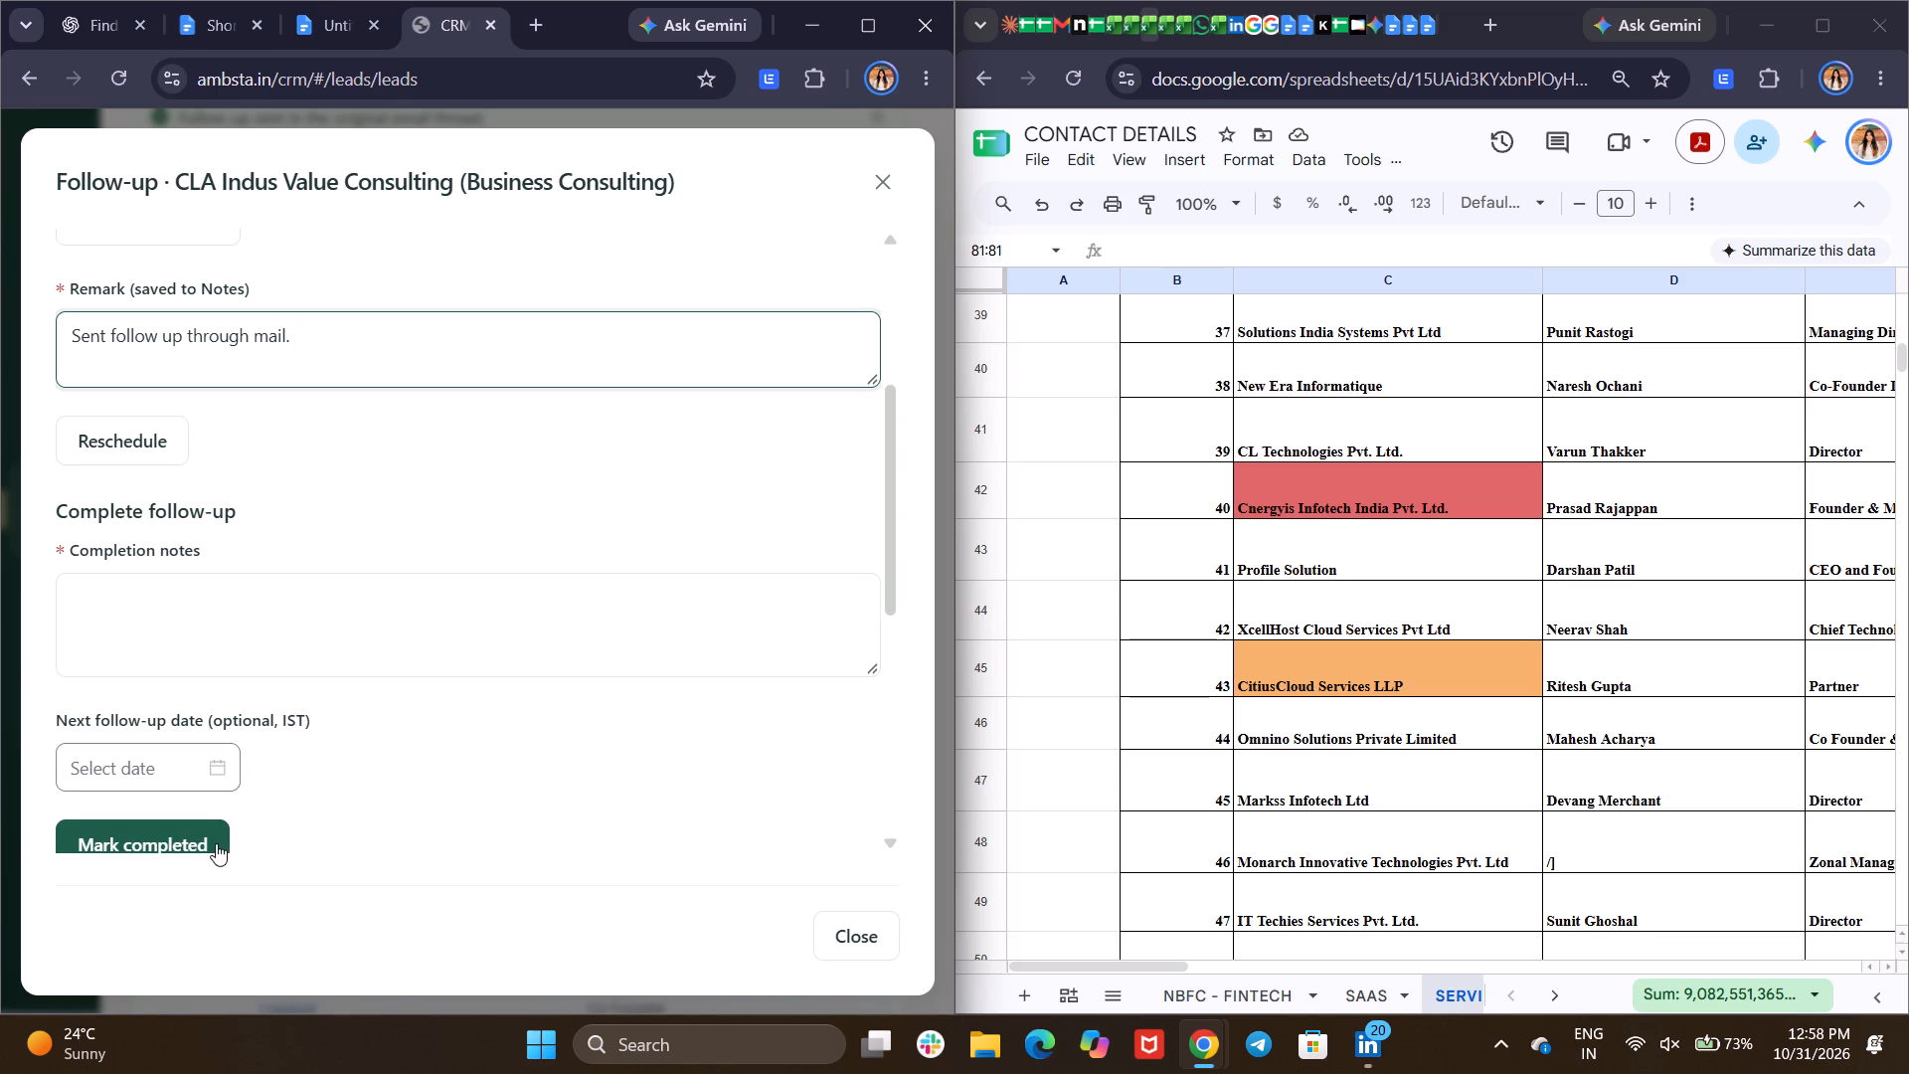
Add the completion notes "Sent follow up through mail." and mark CLA Indus Value Consulting's follow-up completed, closing the dialog.
click(215, 661)
key(s)
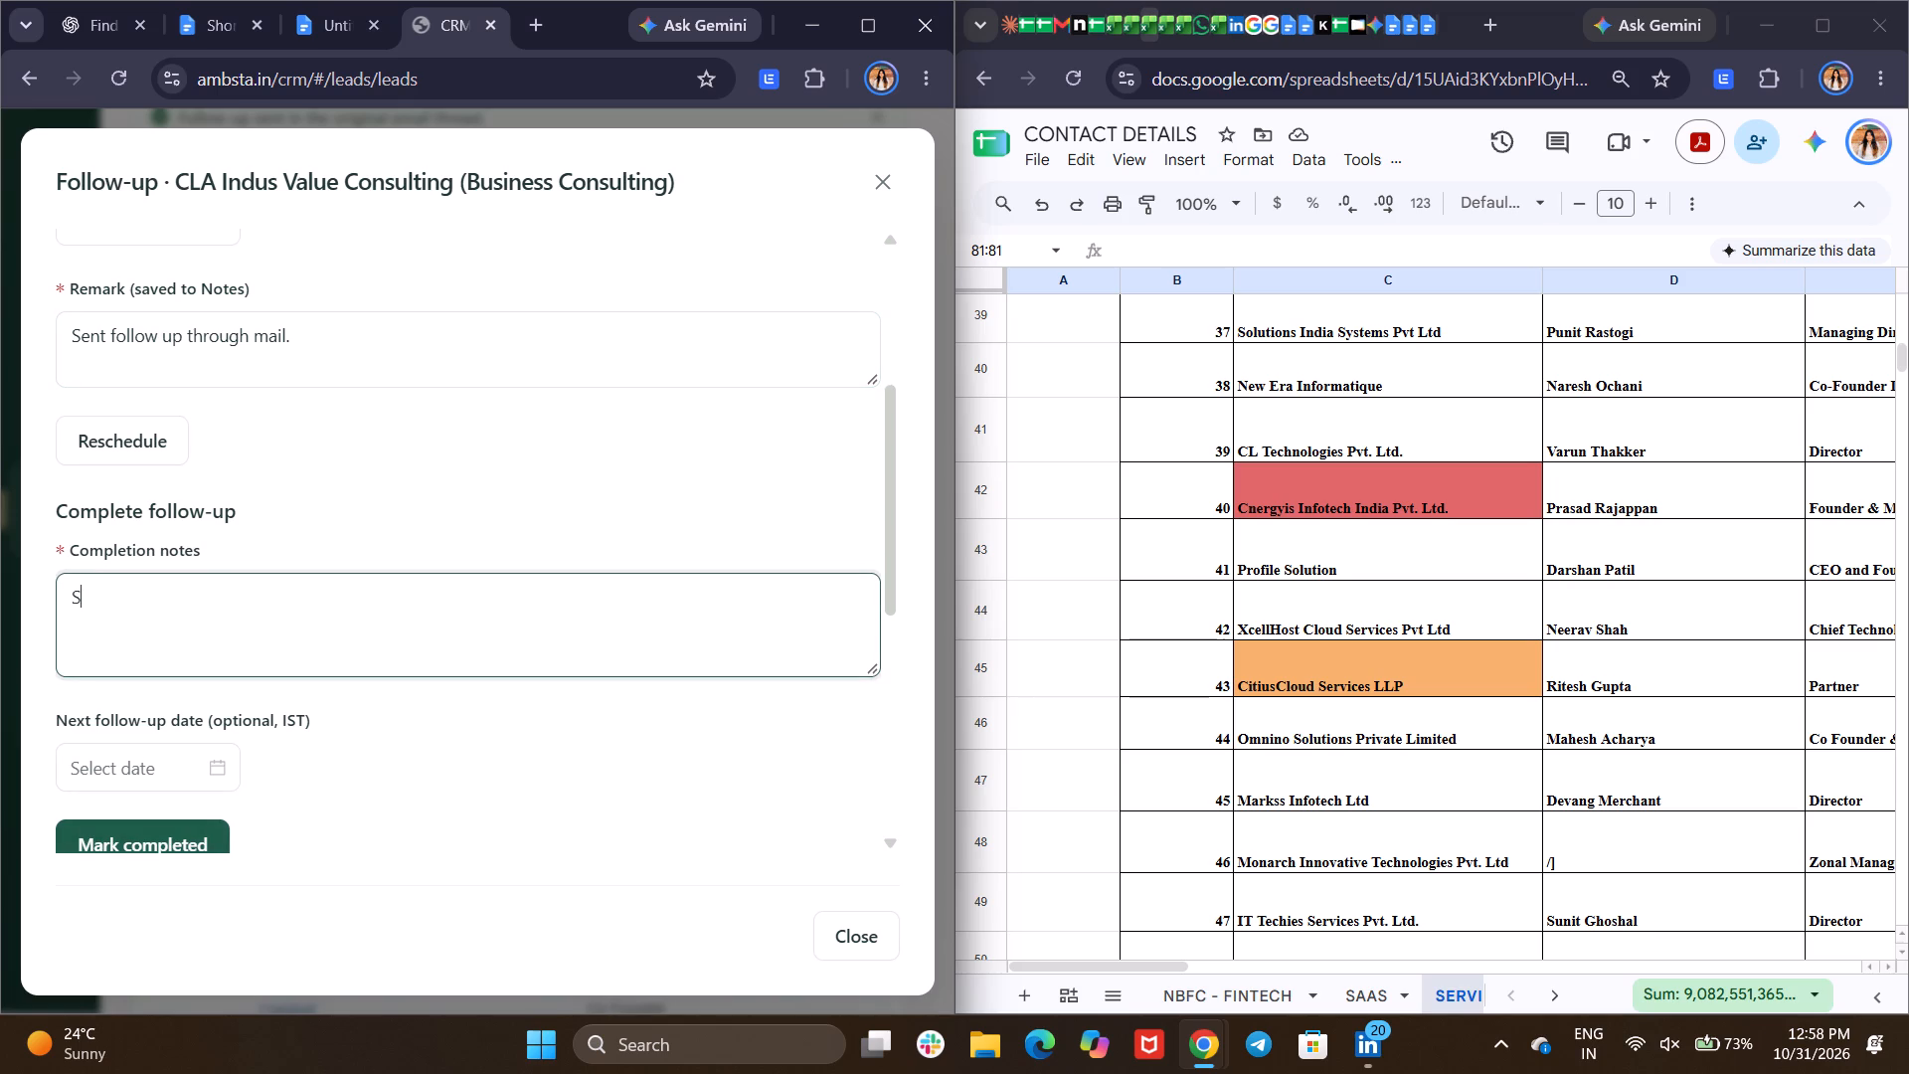
text(ent follow up through mail.)
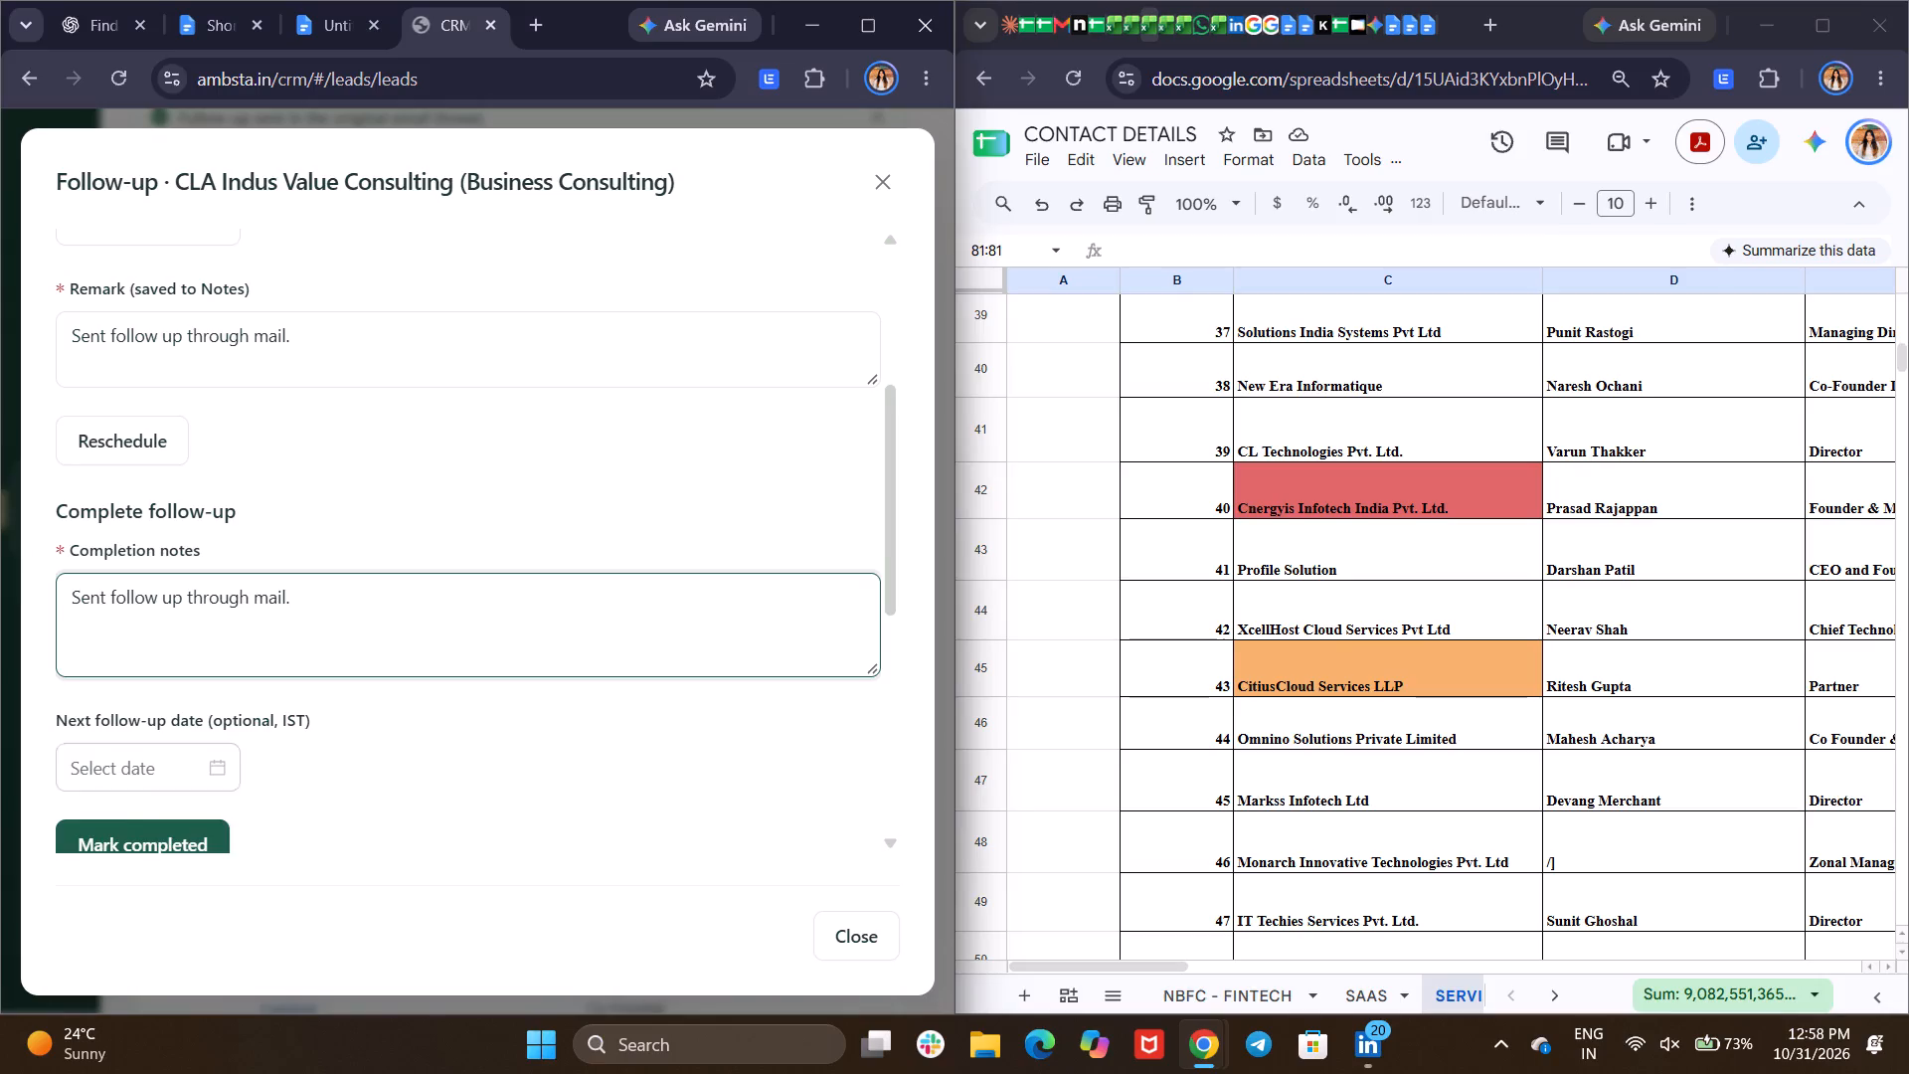
click(144, 827)
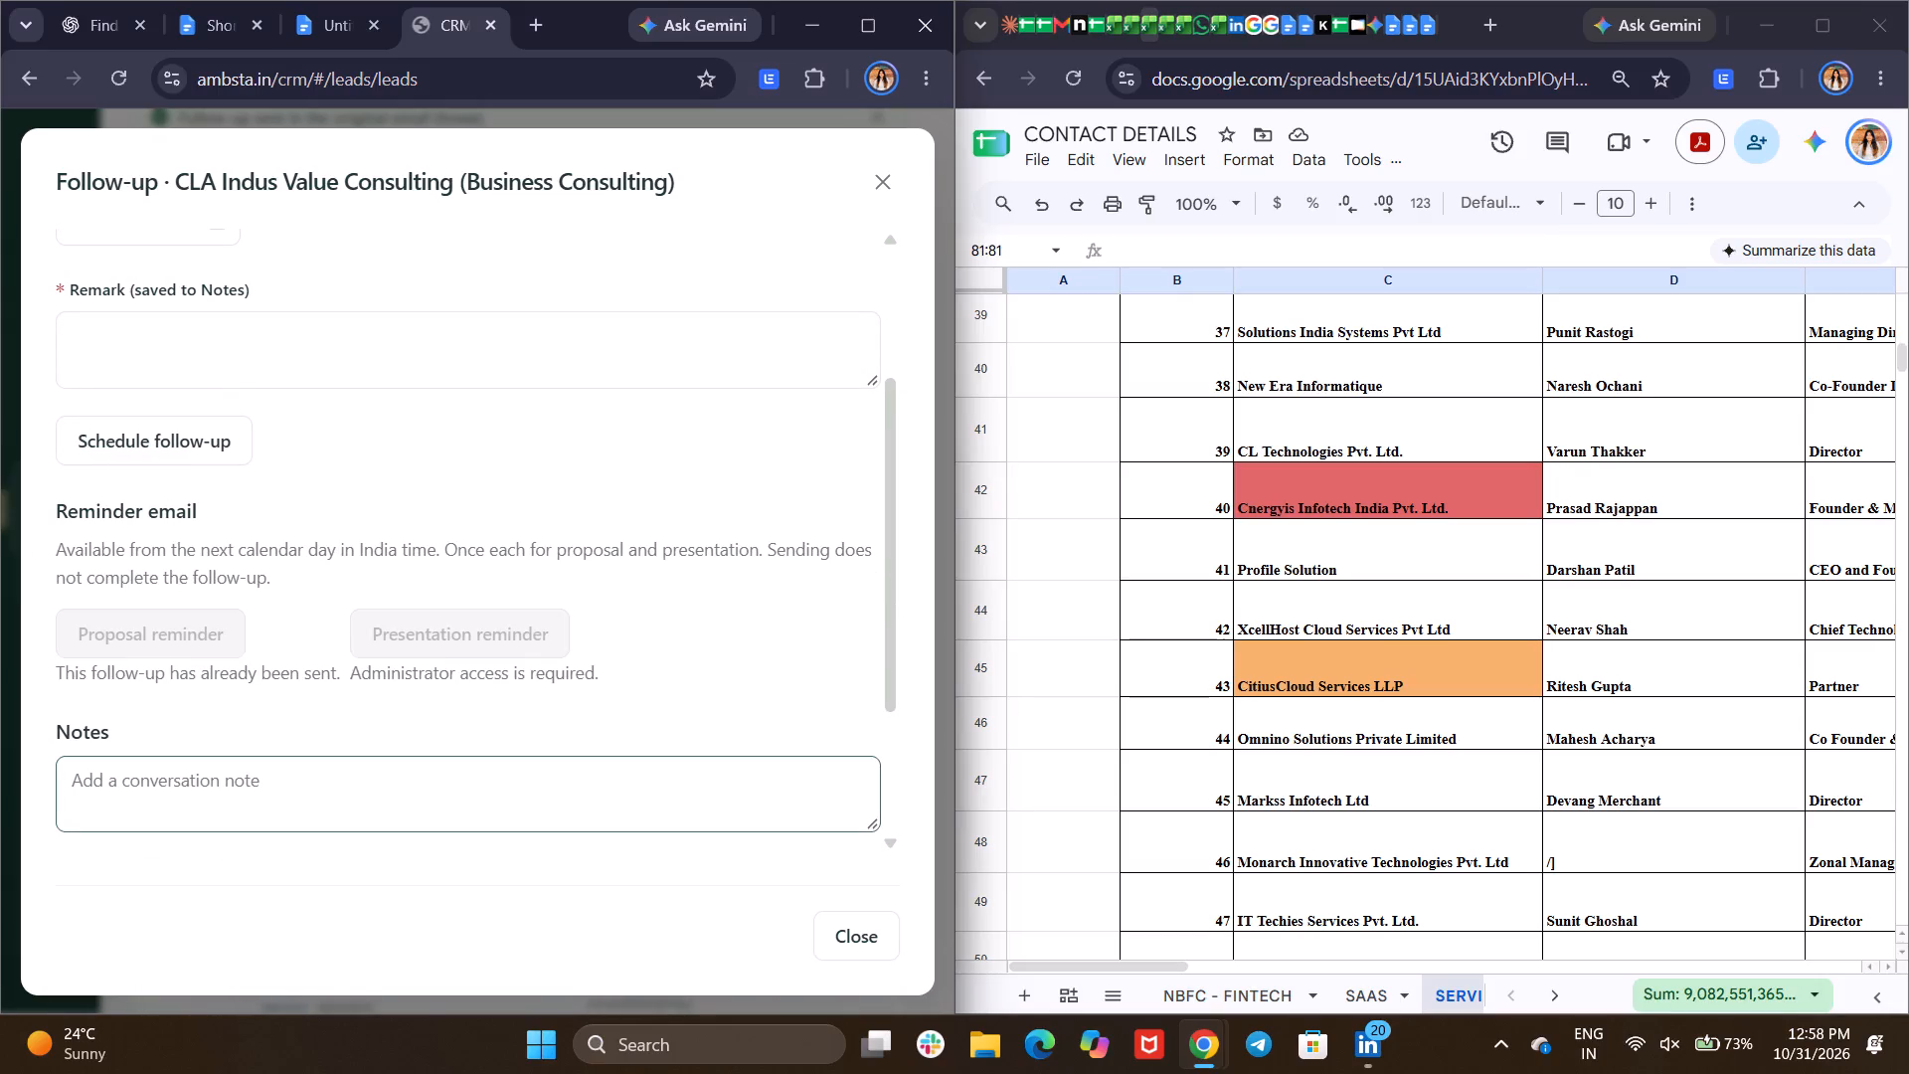
click(871, 173)
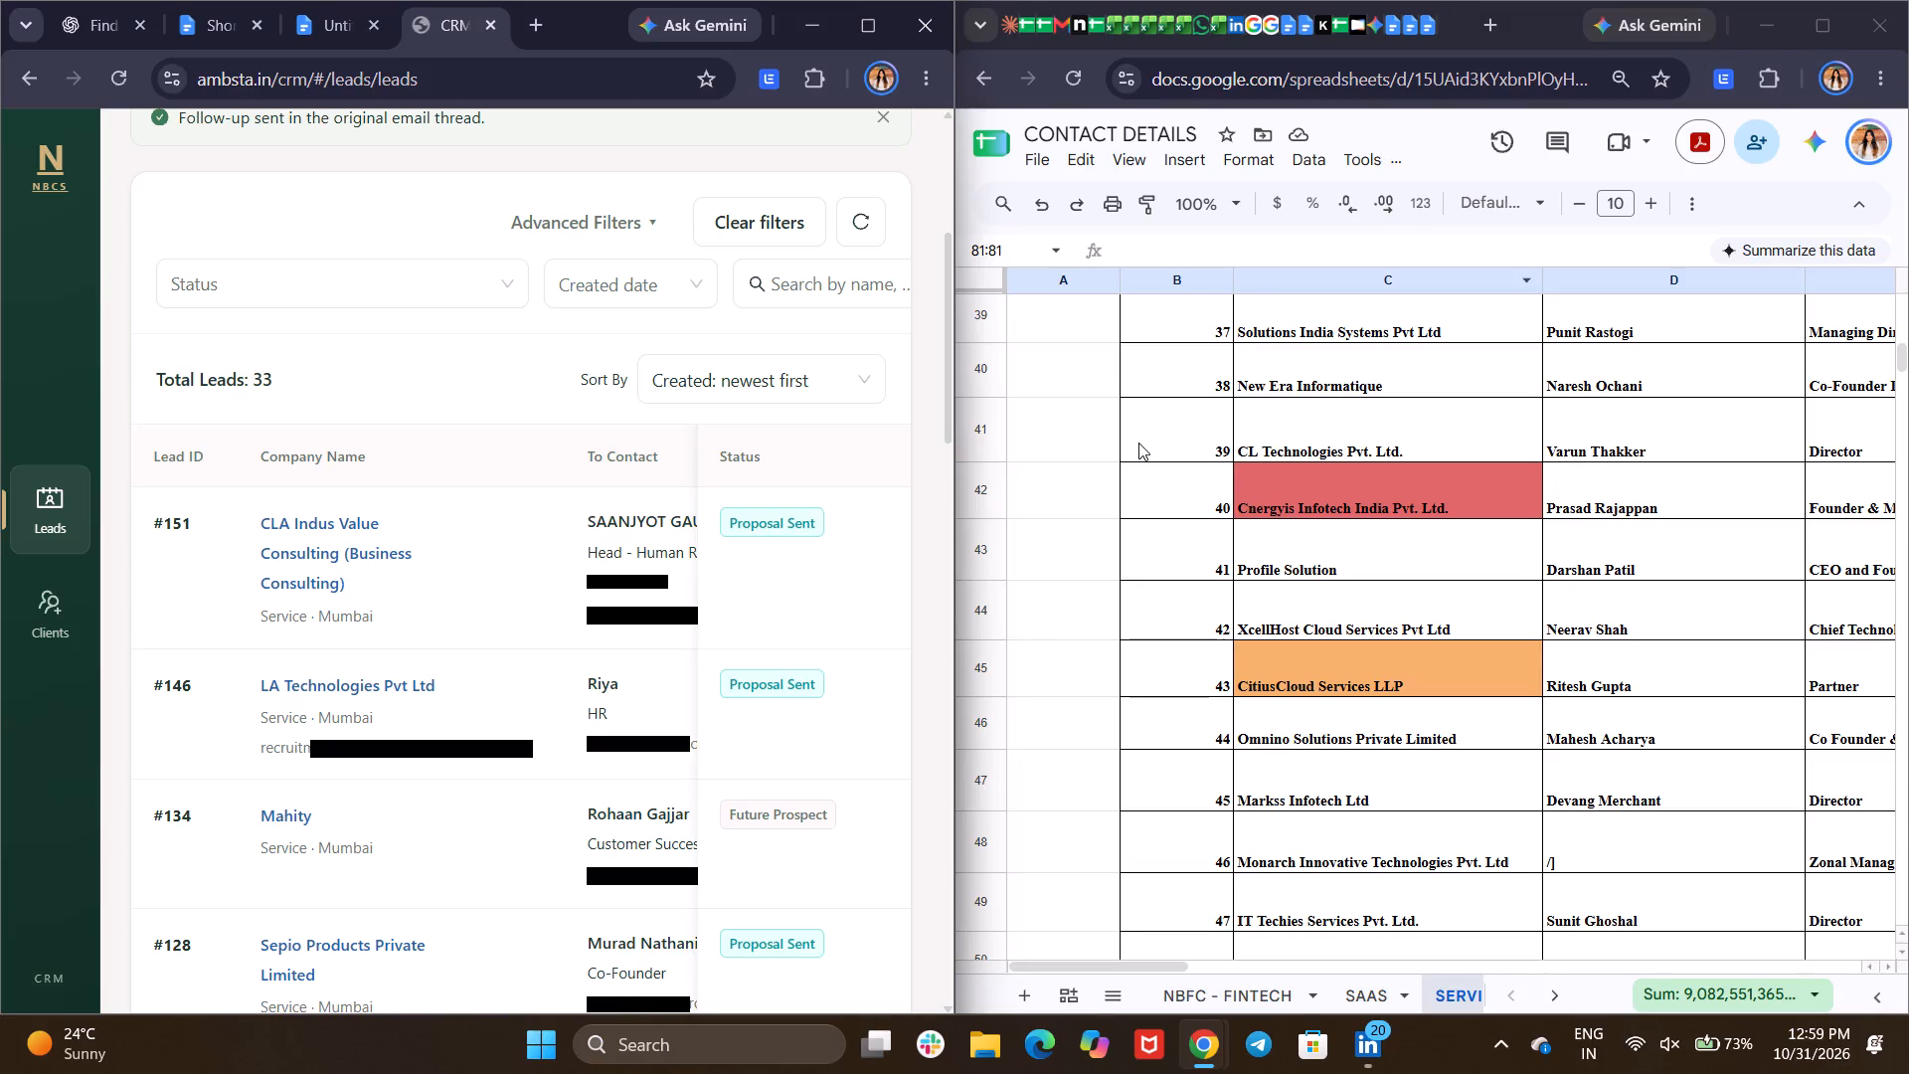
Look over the first company rows and columns of the SERVICE (MUMBAI) sheet in CONTACT DETAILS.
scroll(1138, 443, left, 5)
scroll(1138, 443, up, 6)
scroll(1138, 443, left, 5)
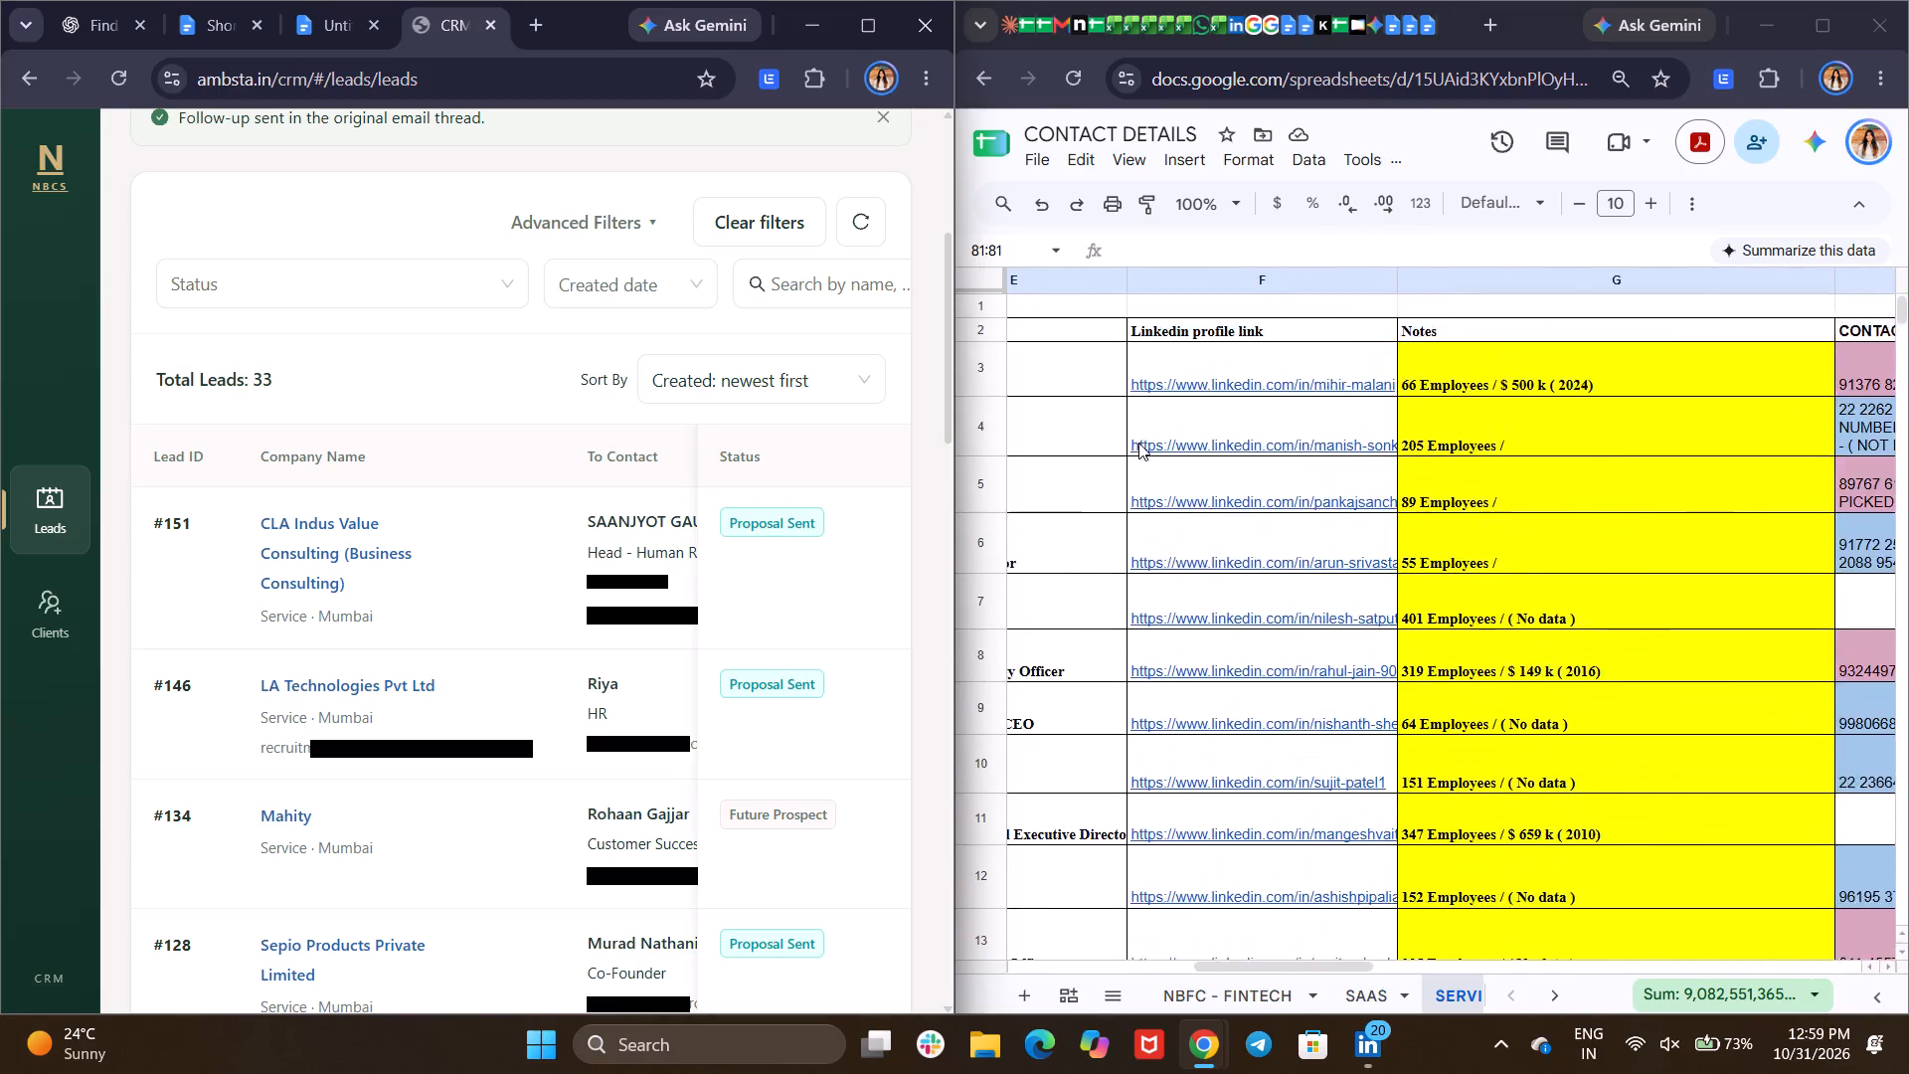
scroll(1138, 443, right, 6)
scroll(1138, 443, up, 6)
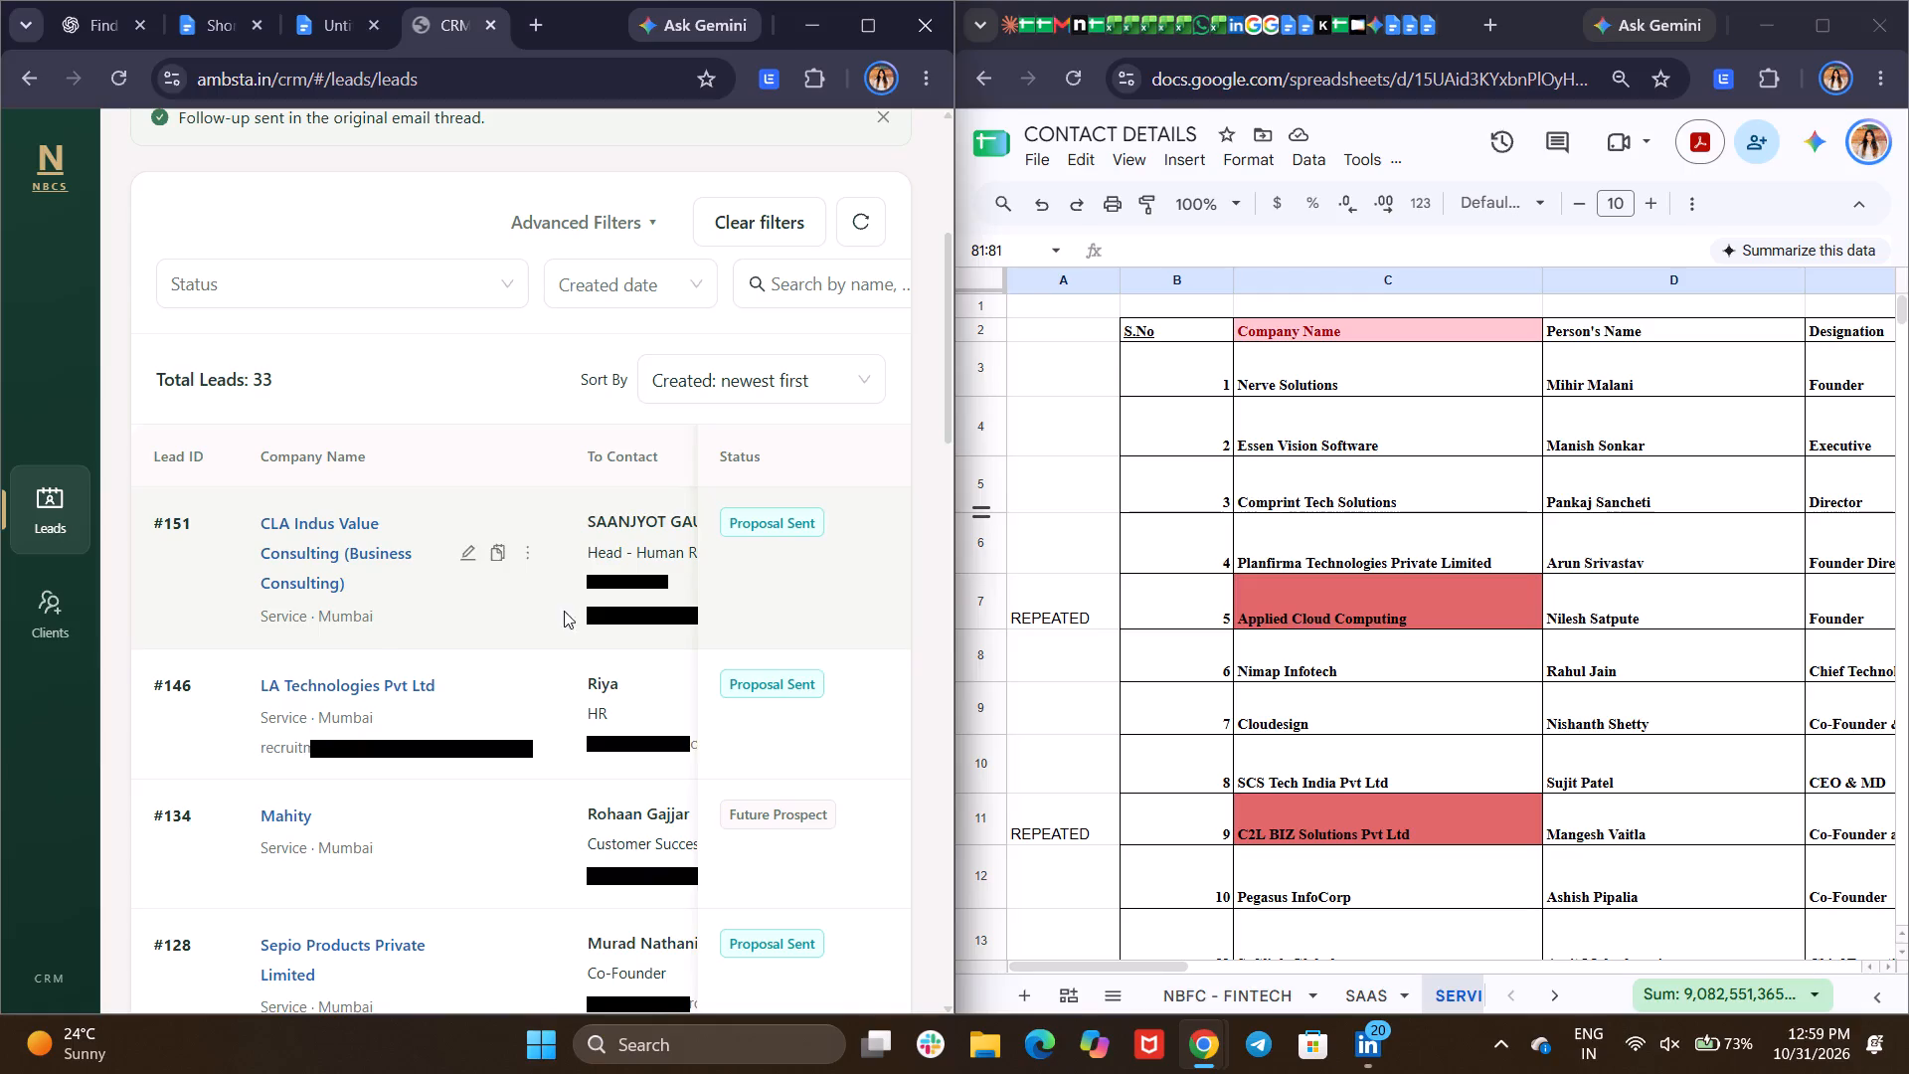
Maximize the CRM window and review the contact, latest note and last action columns of the leads list.
scroll(616, 630, left, 5)
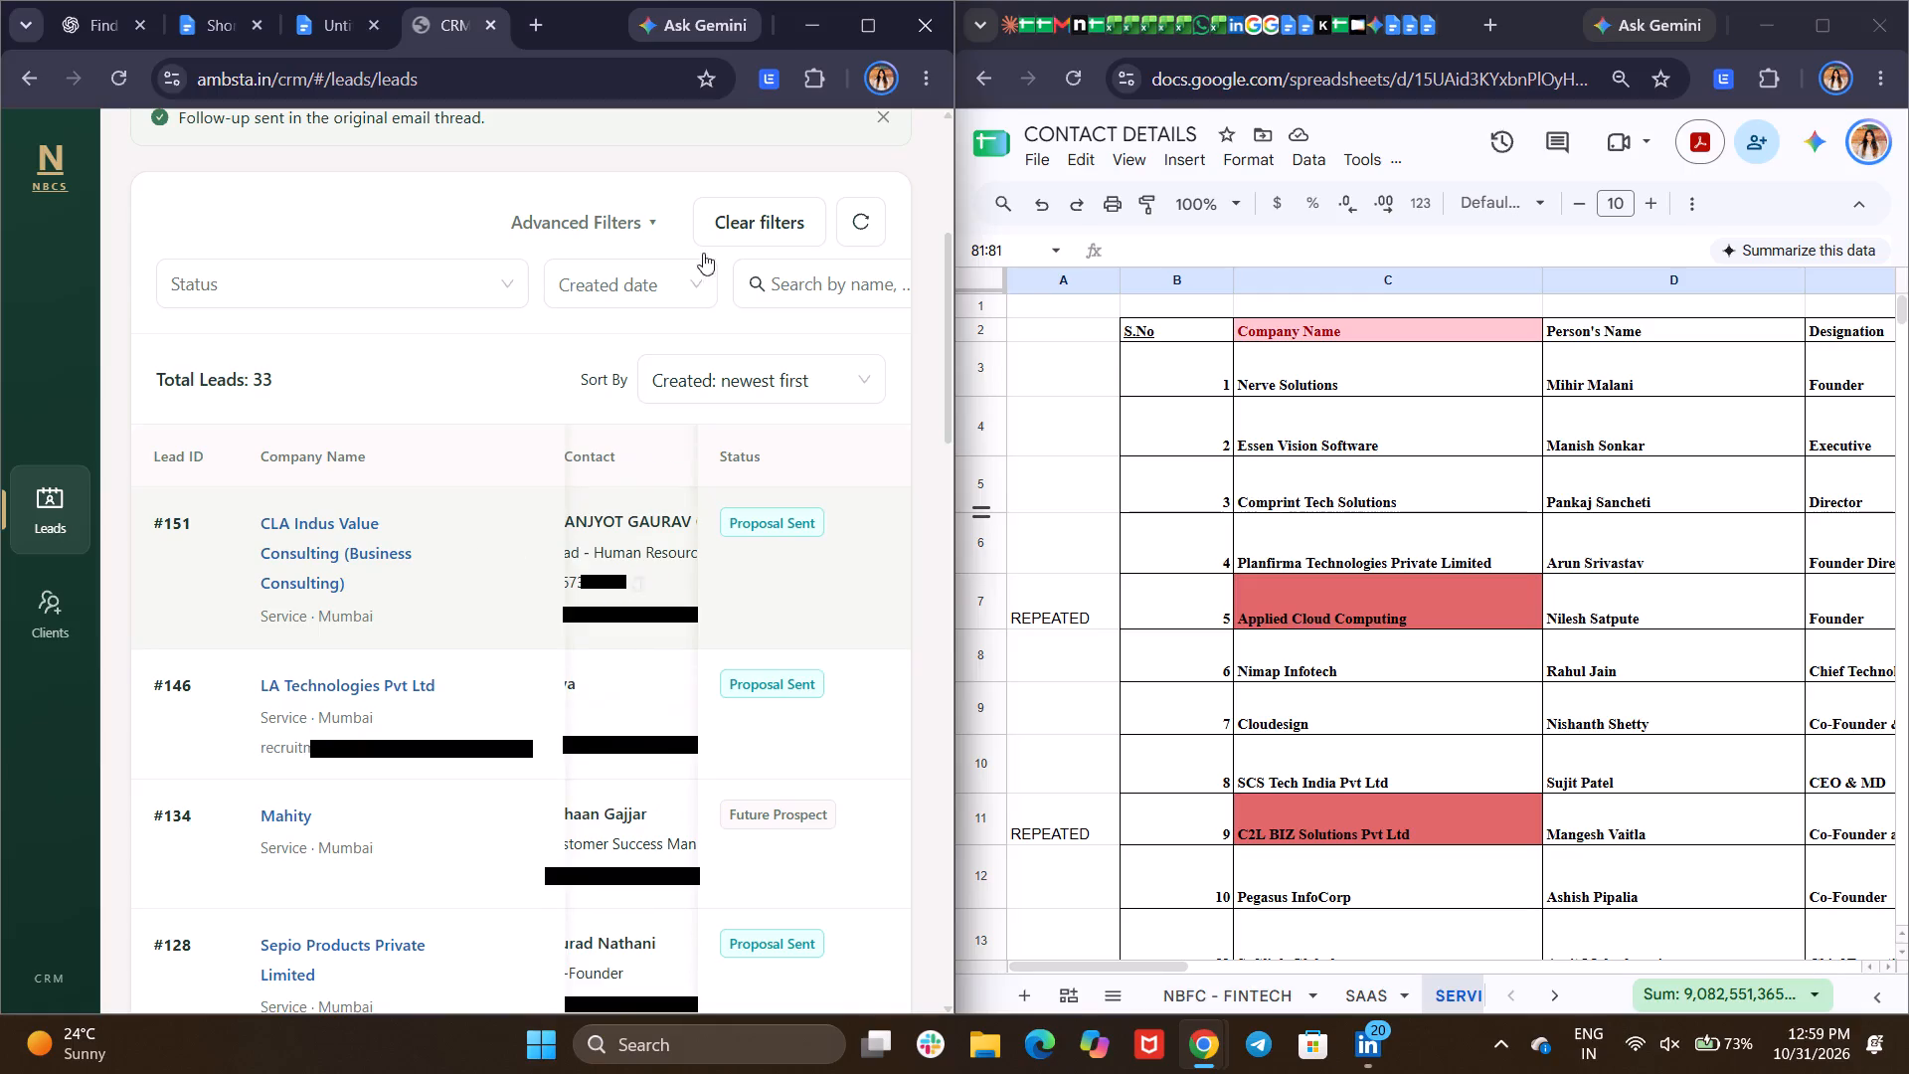
click(853, 19)
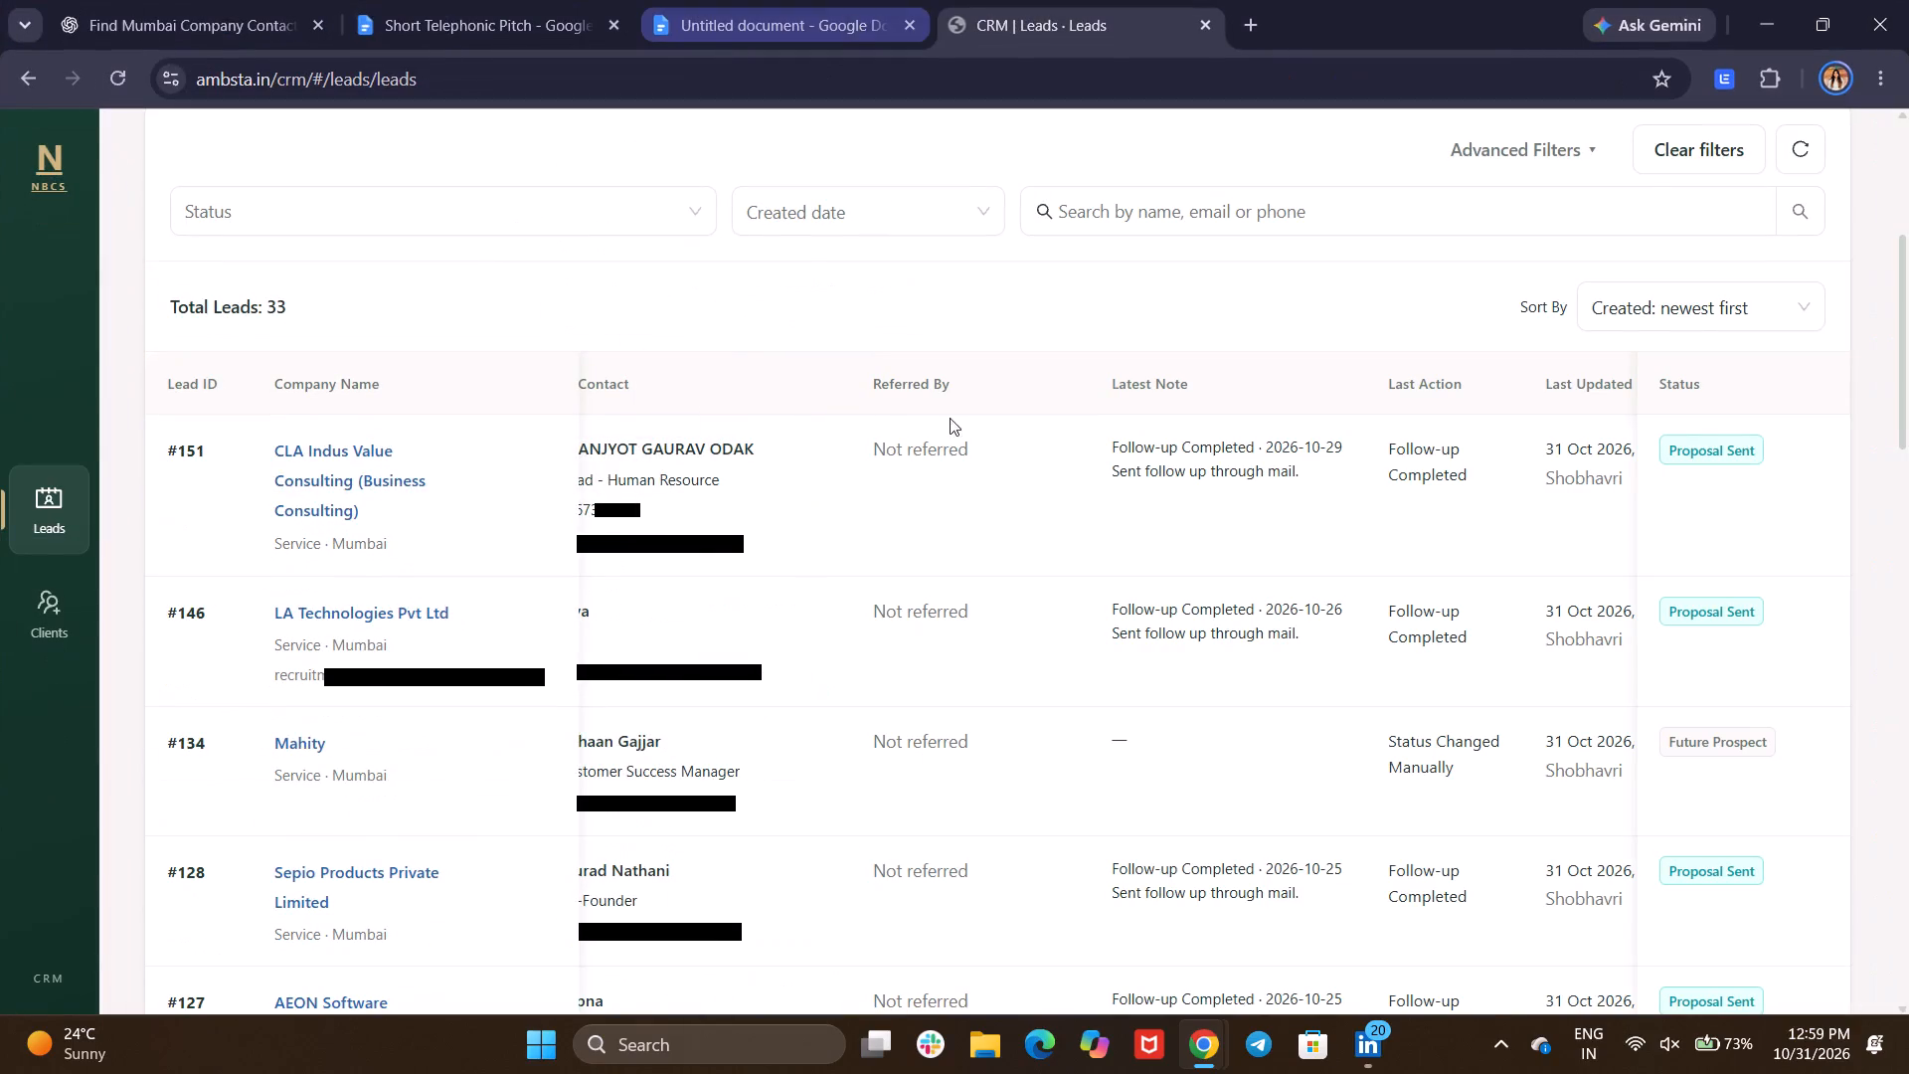
scroll(964, 498, right, 3)
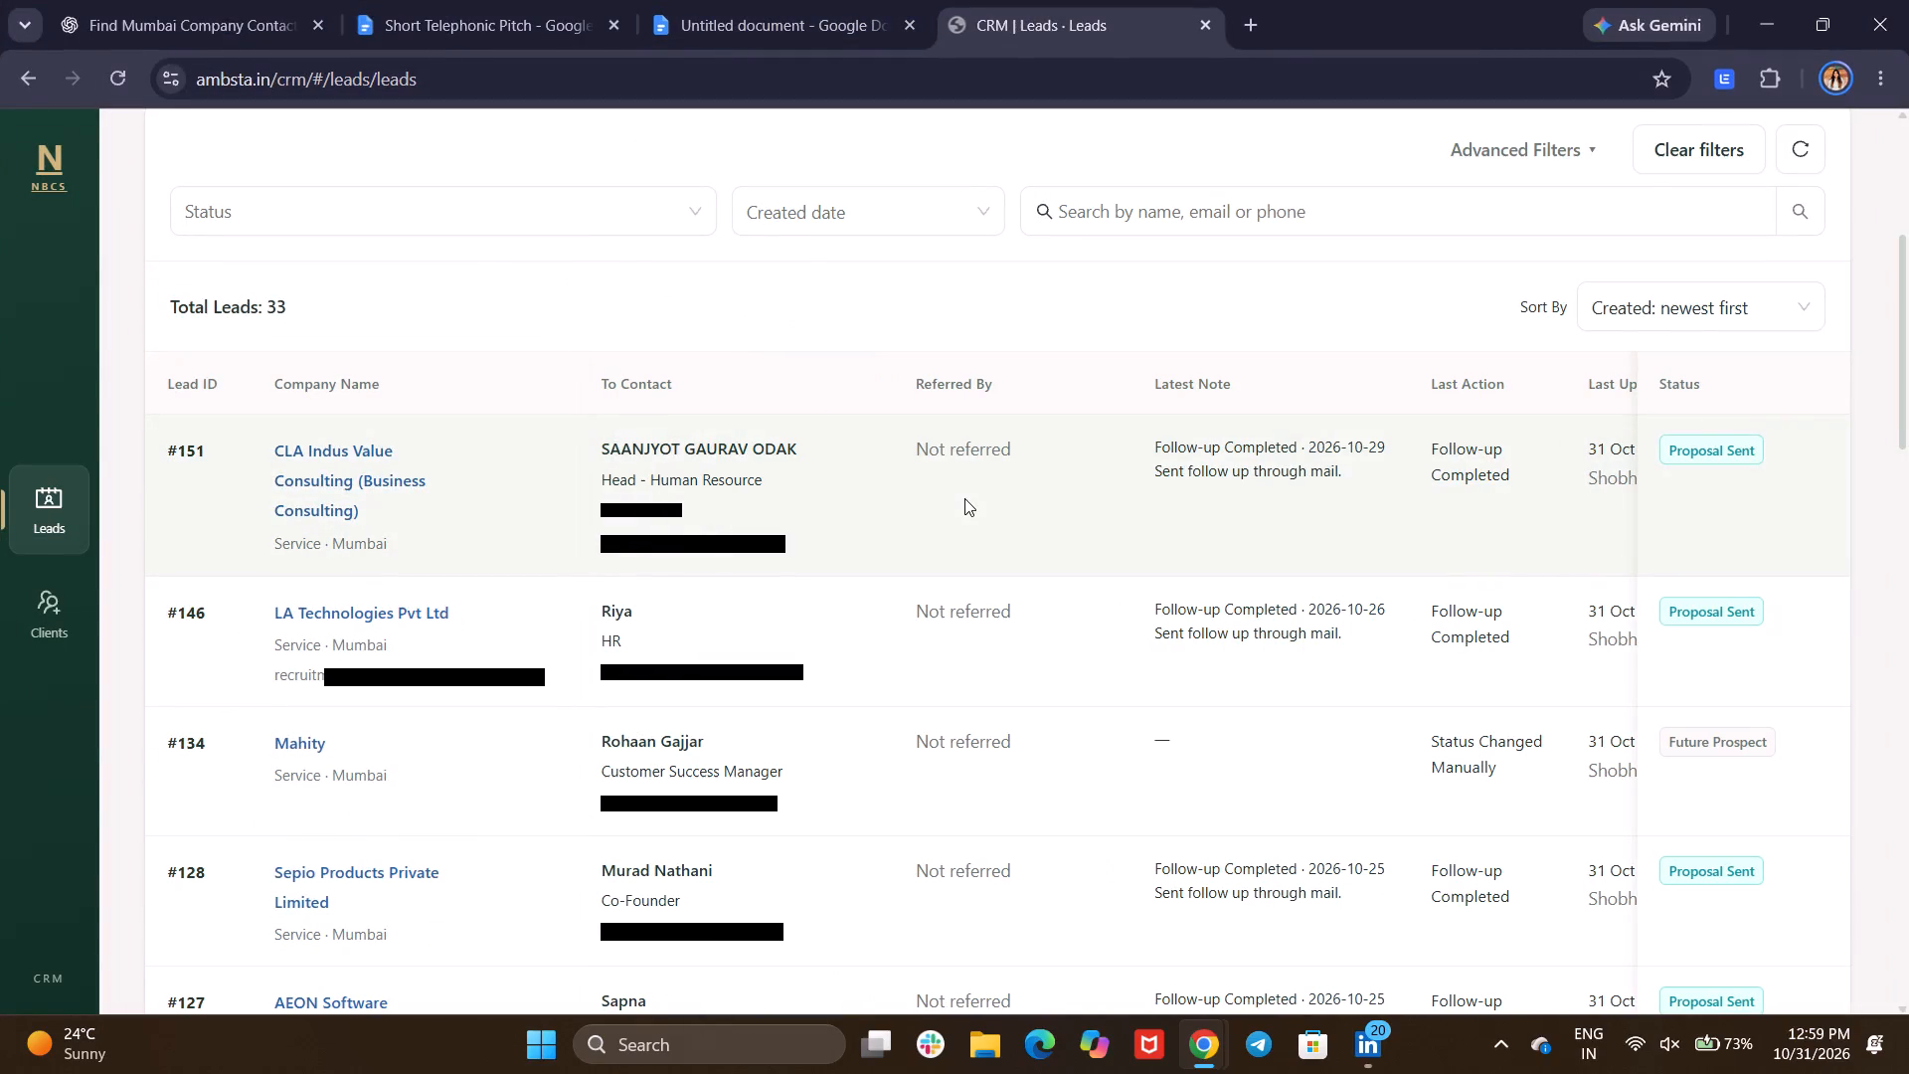
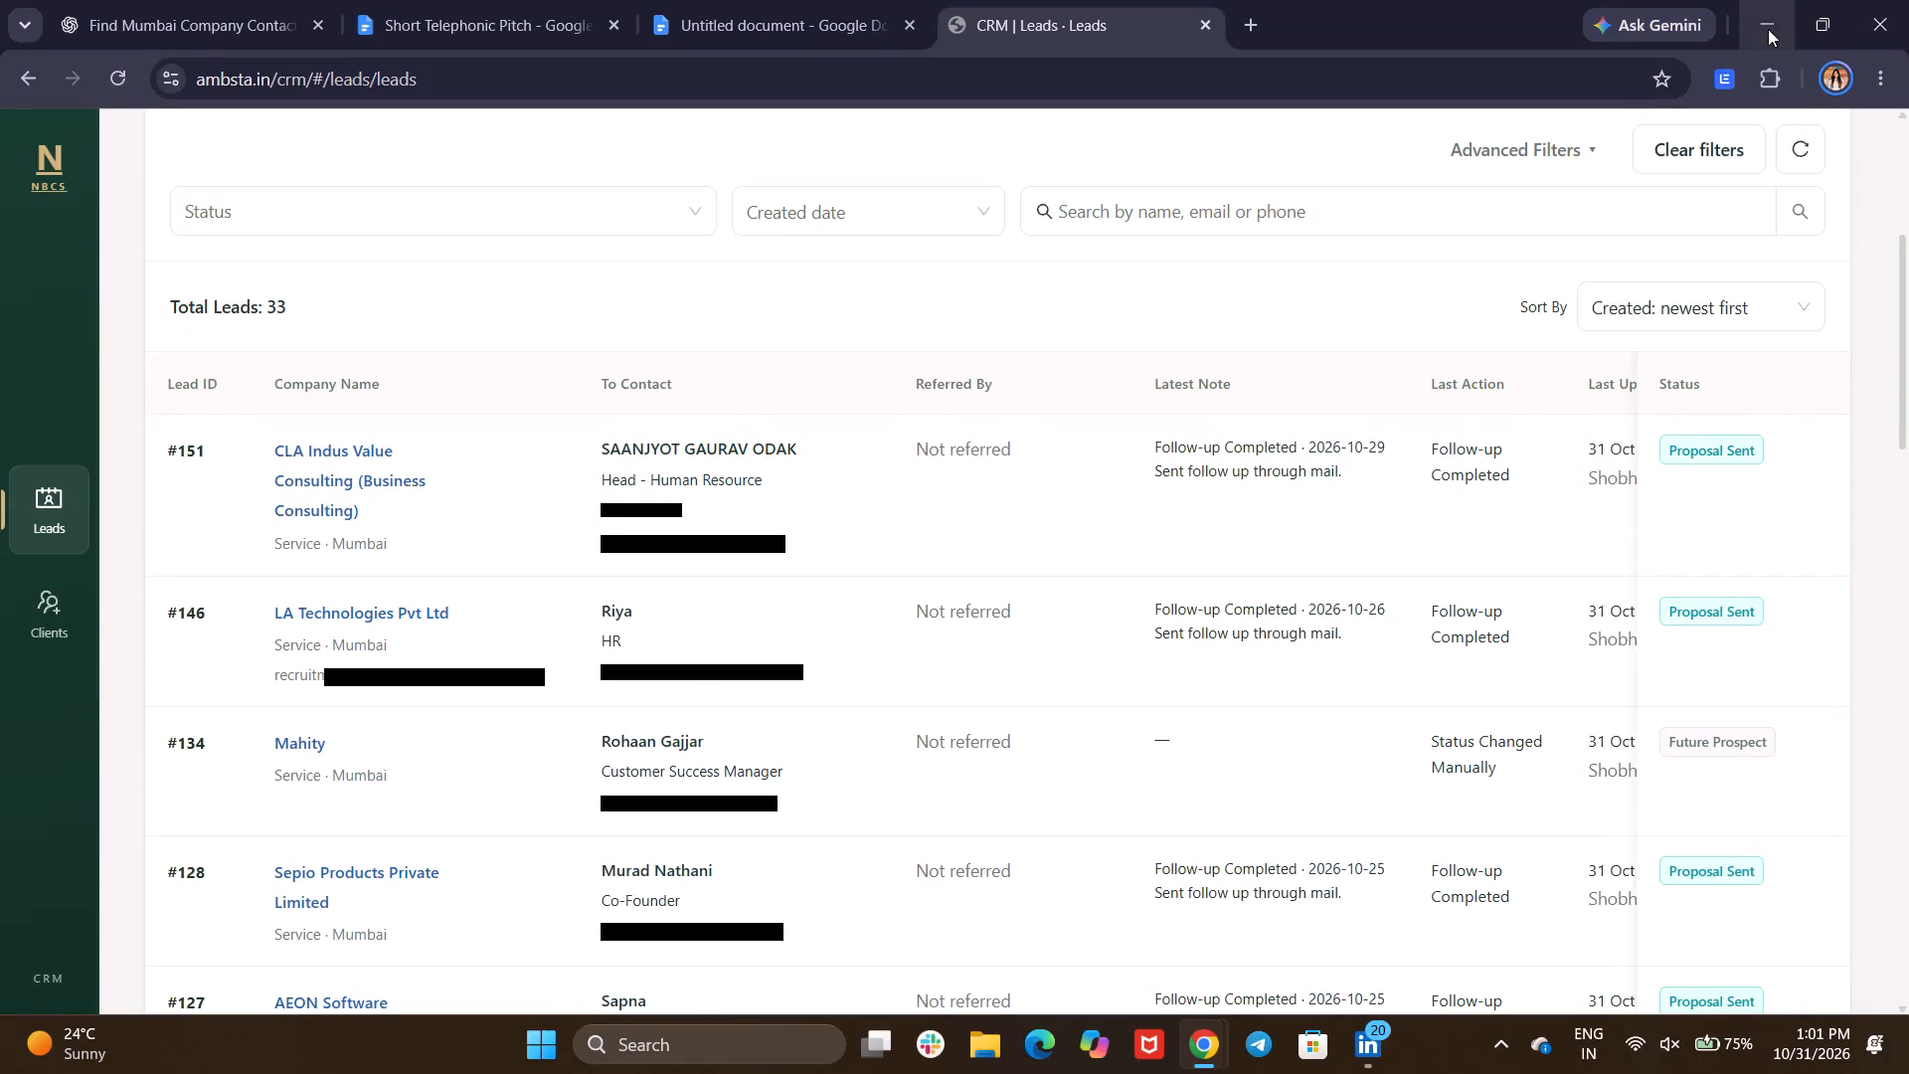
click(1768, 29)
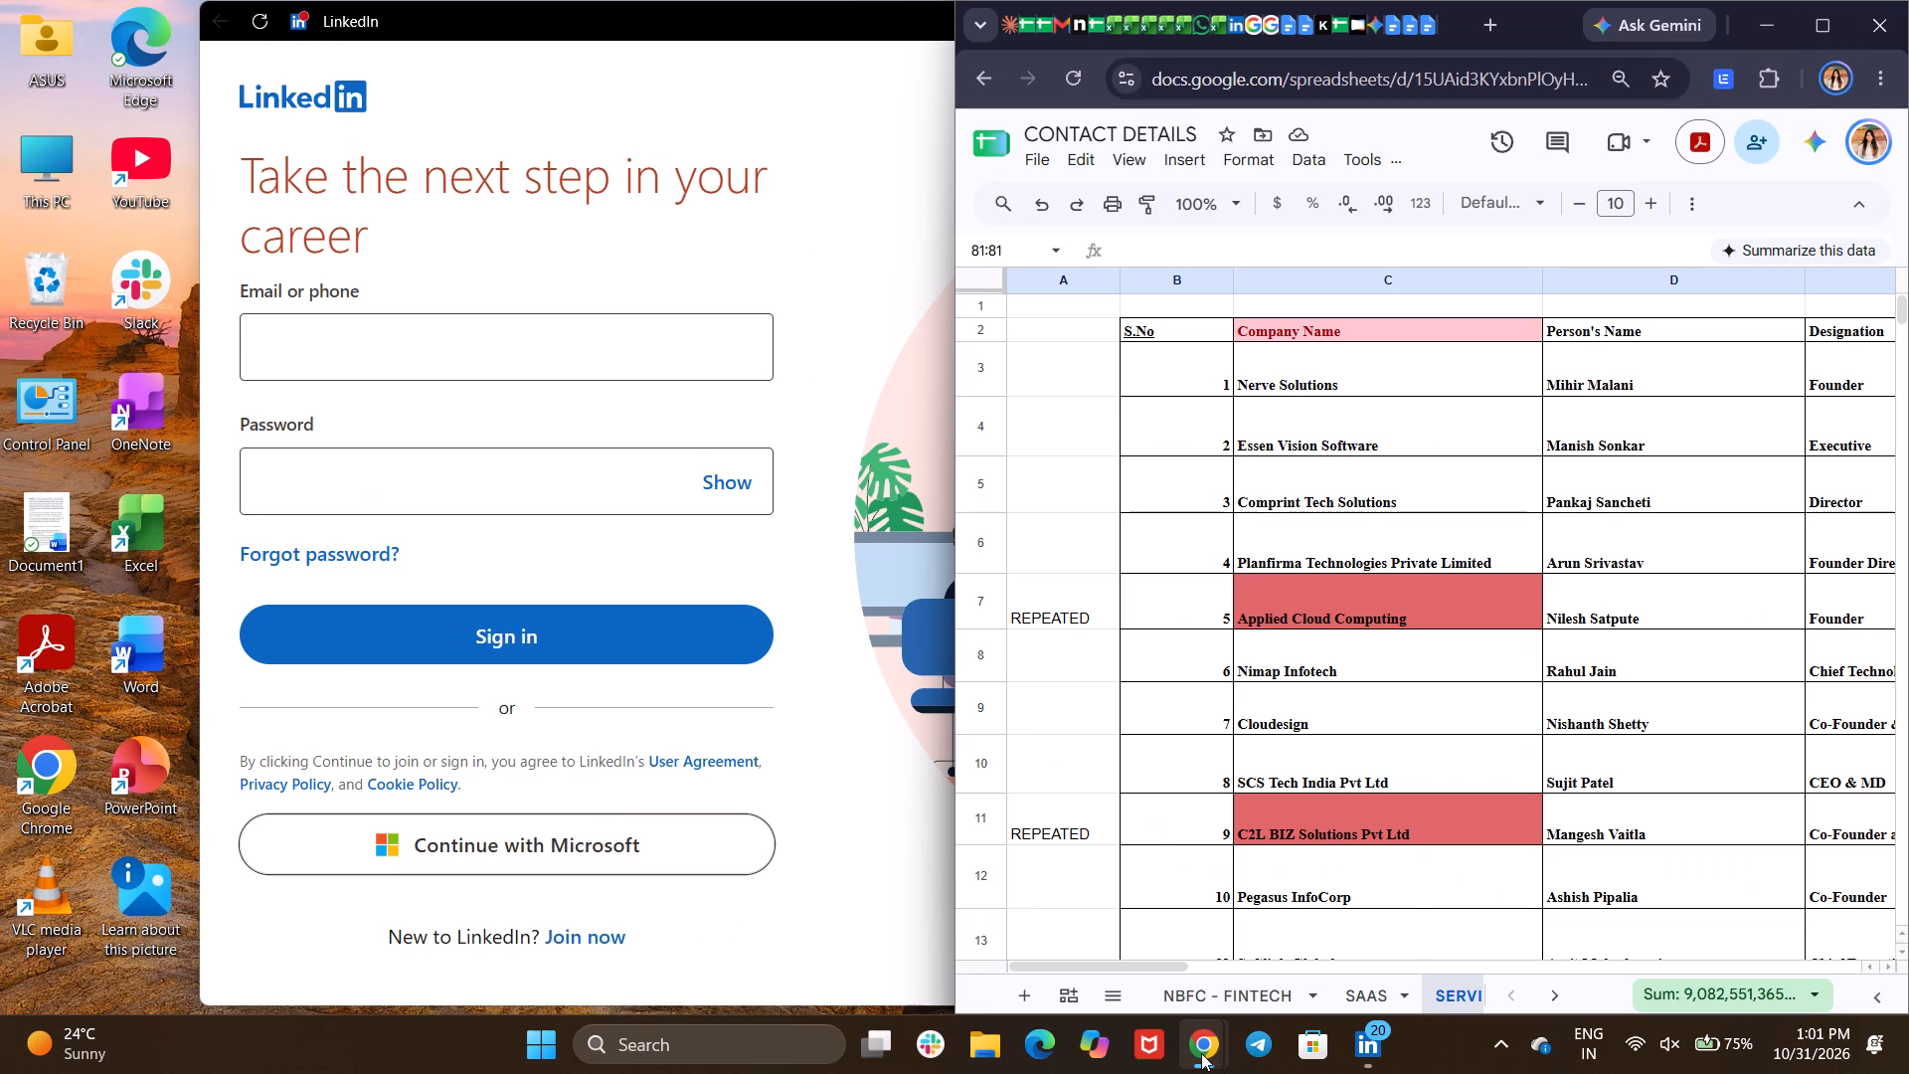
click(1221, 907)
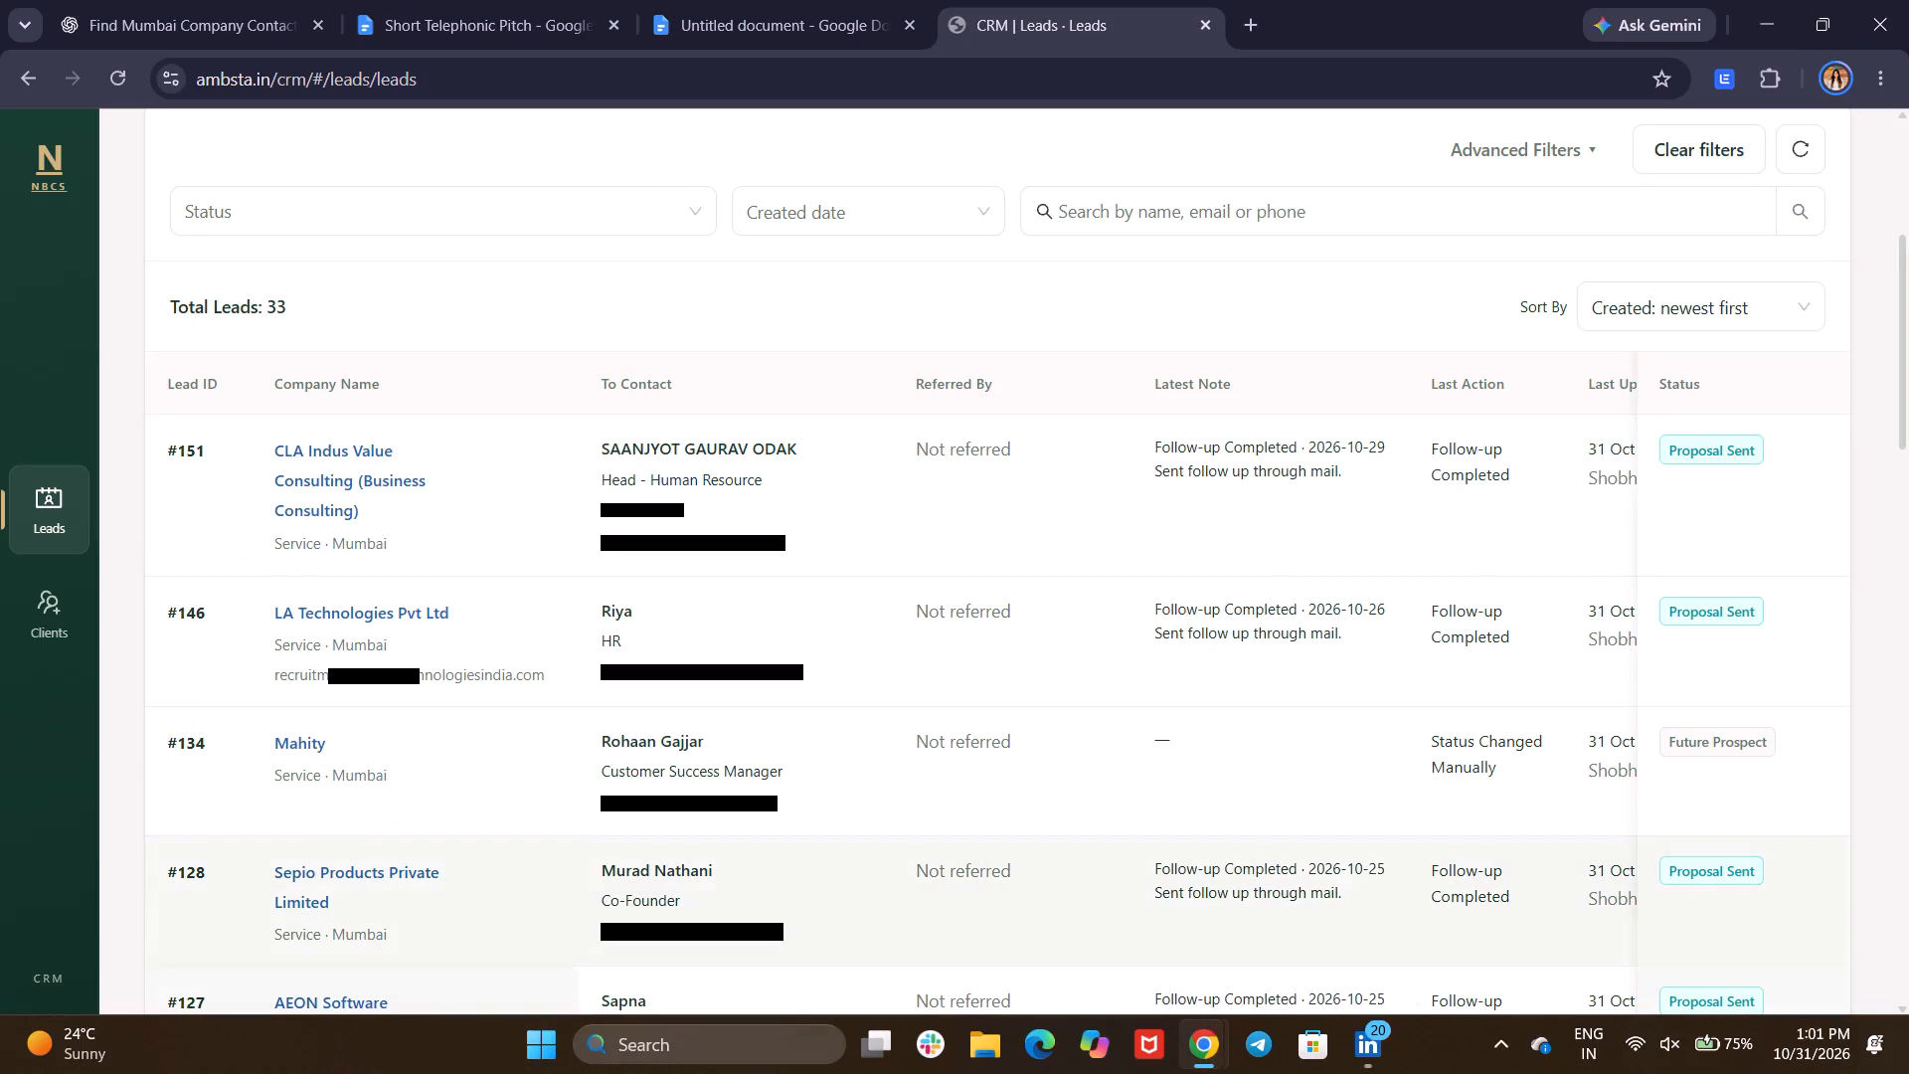
Launch the recently added Kuro app.
click(547, 1051)
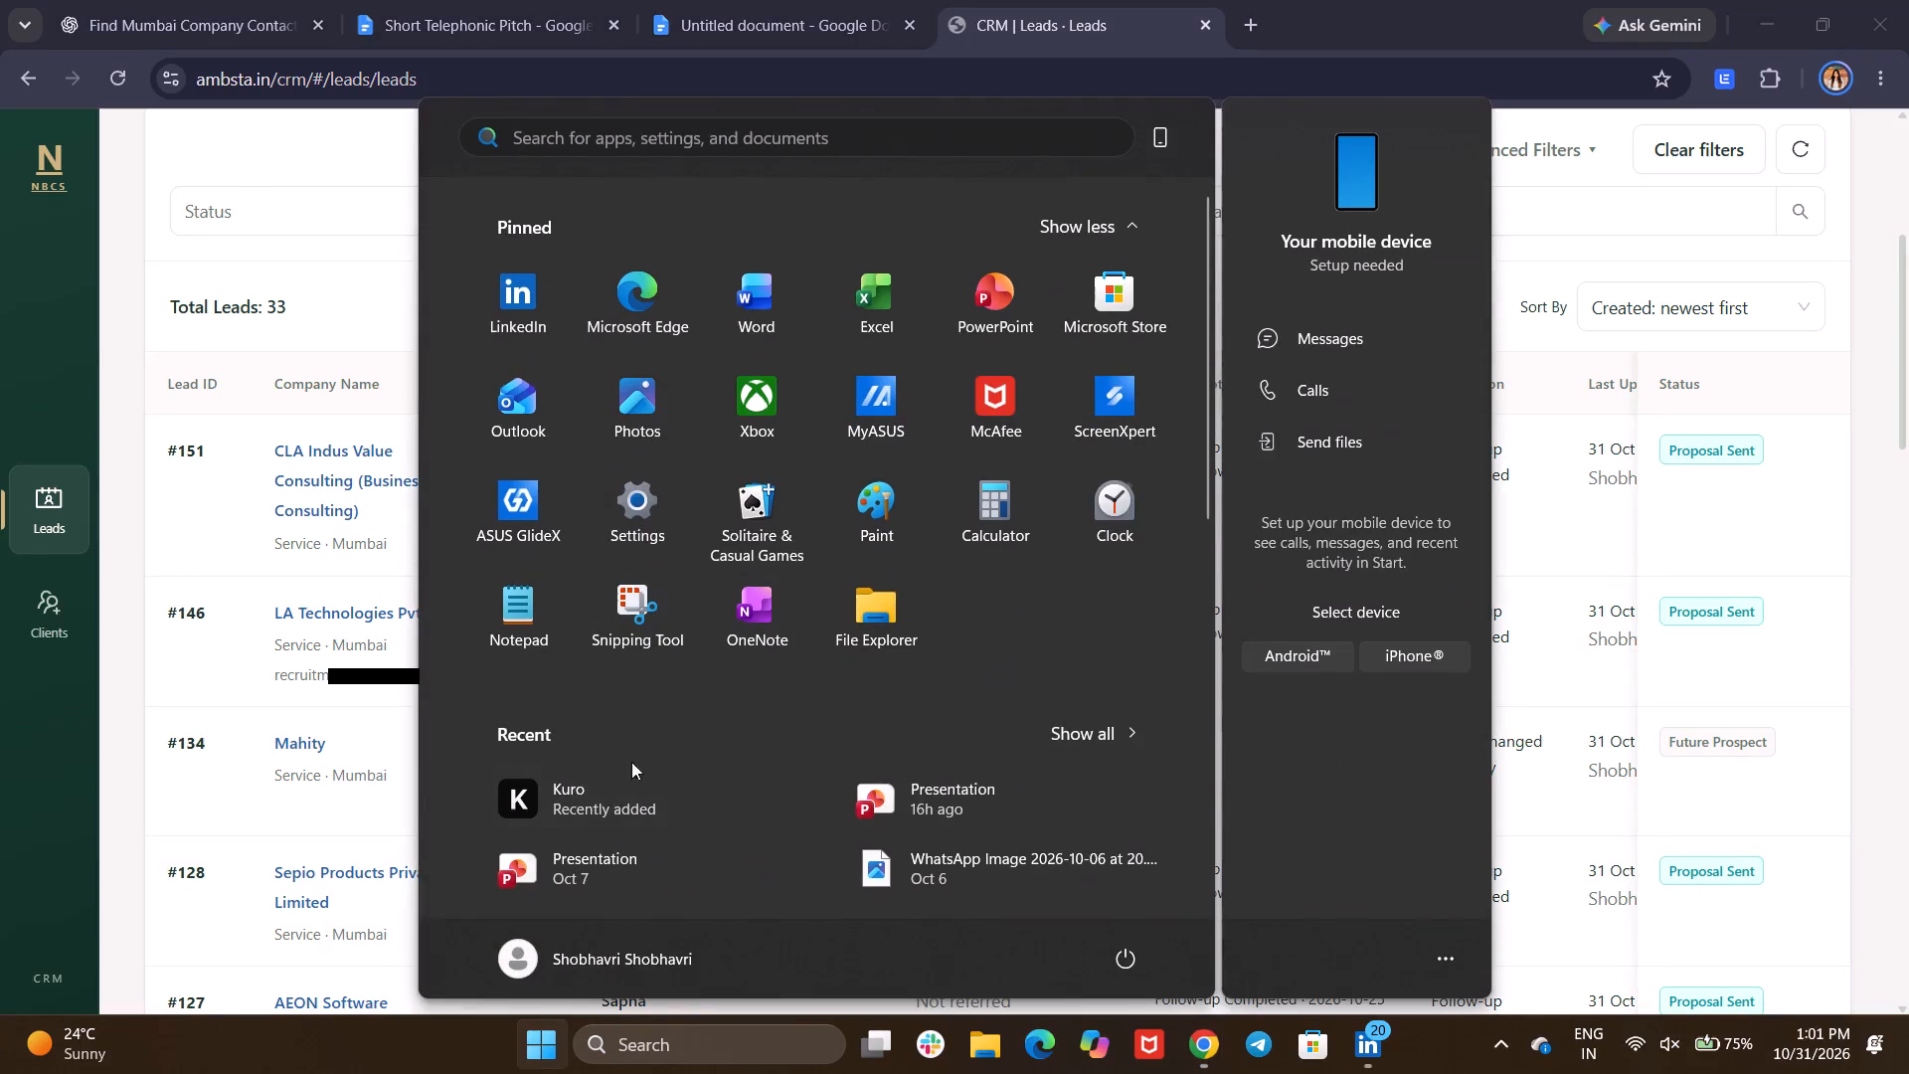
click(623, 787)
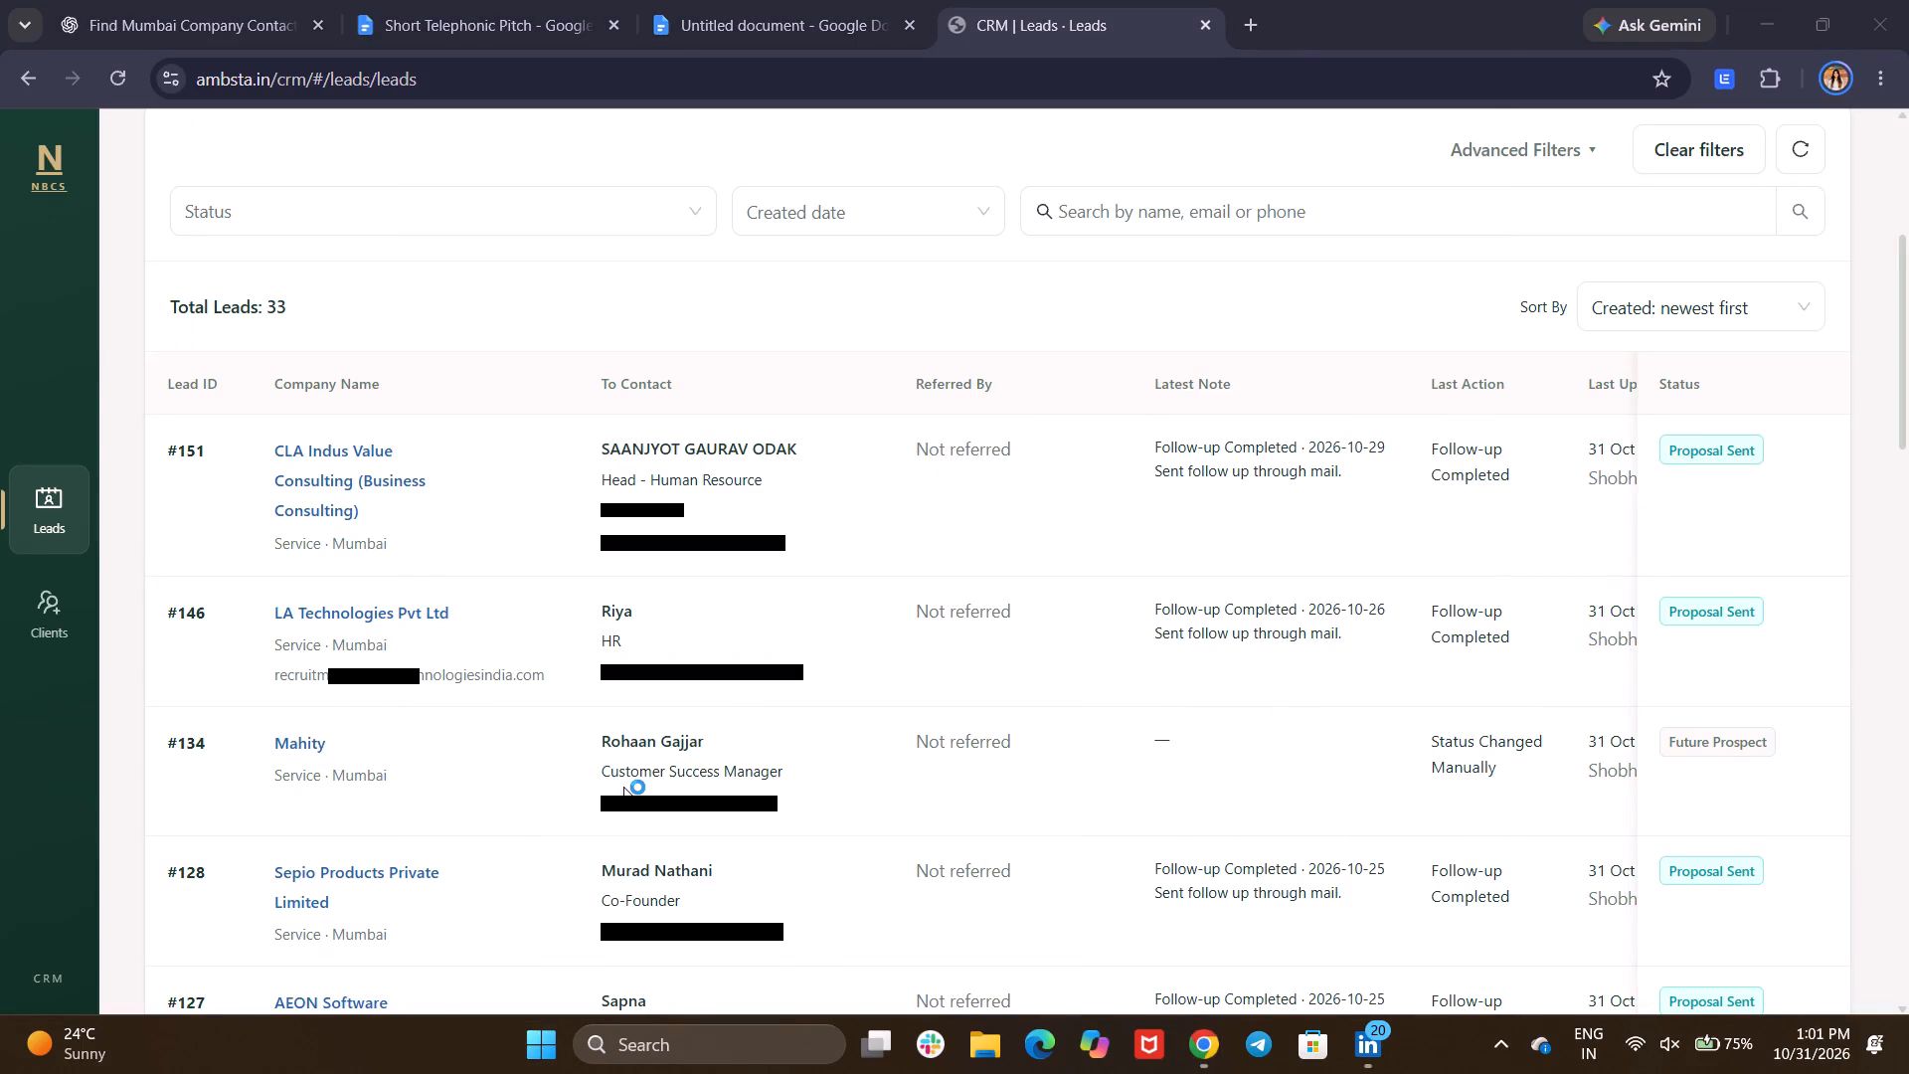
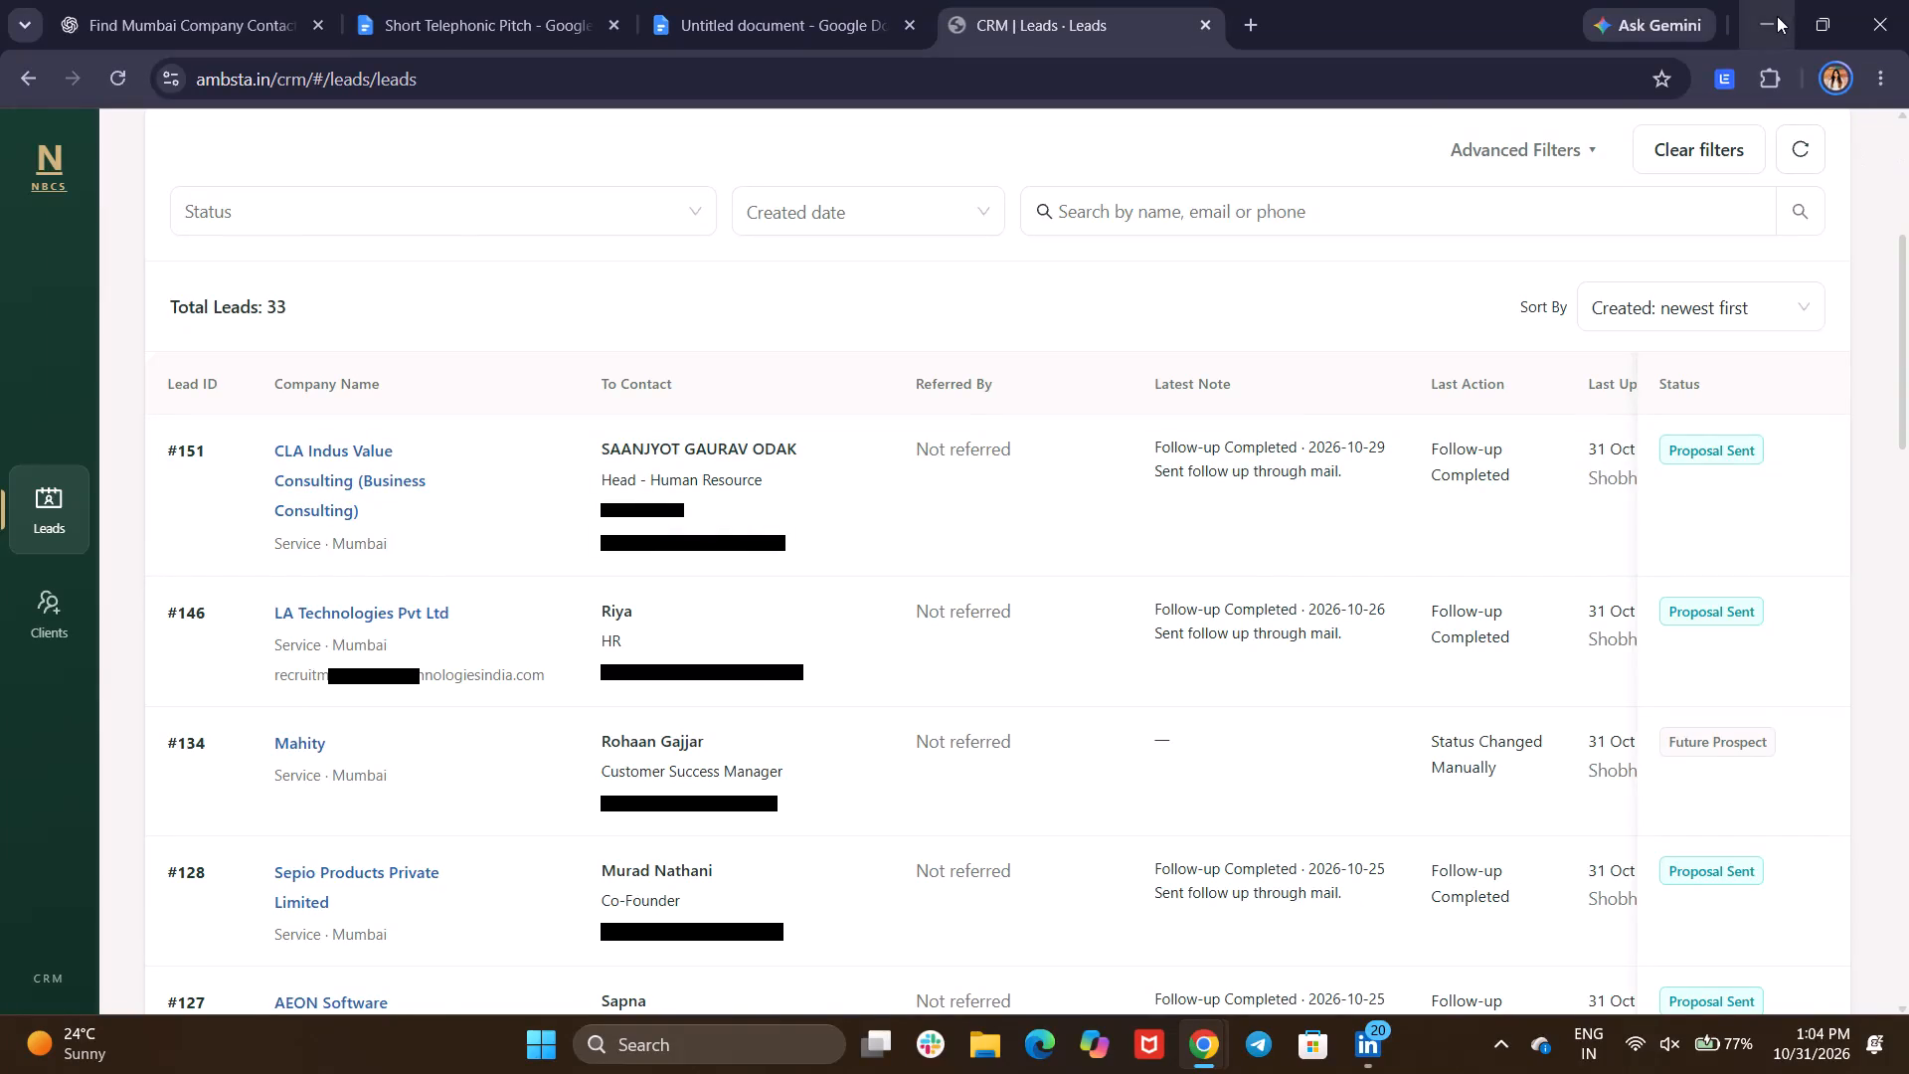
Leave the CRM window, bring up the WORKPLACE NEGATIVITY - FORMATION ENGINE document full-screen, and review the start of its Content tab.
click(1777, 16)
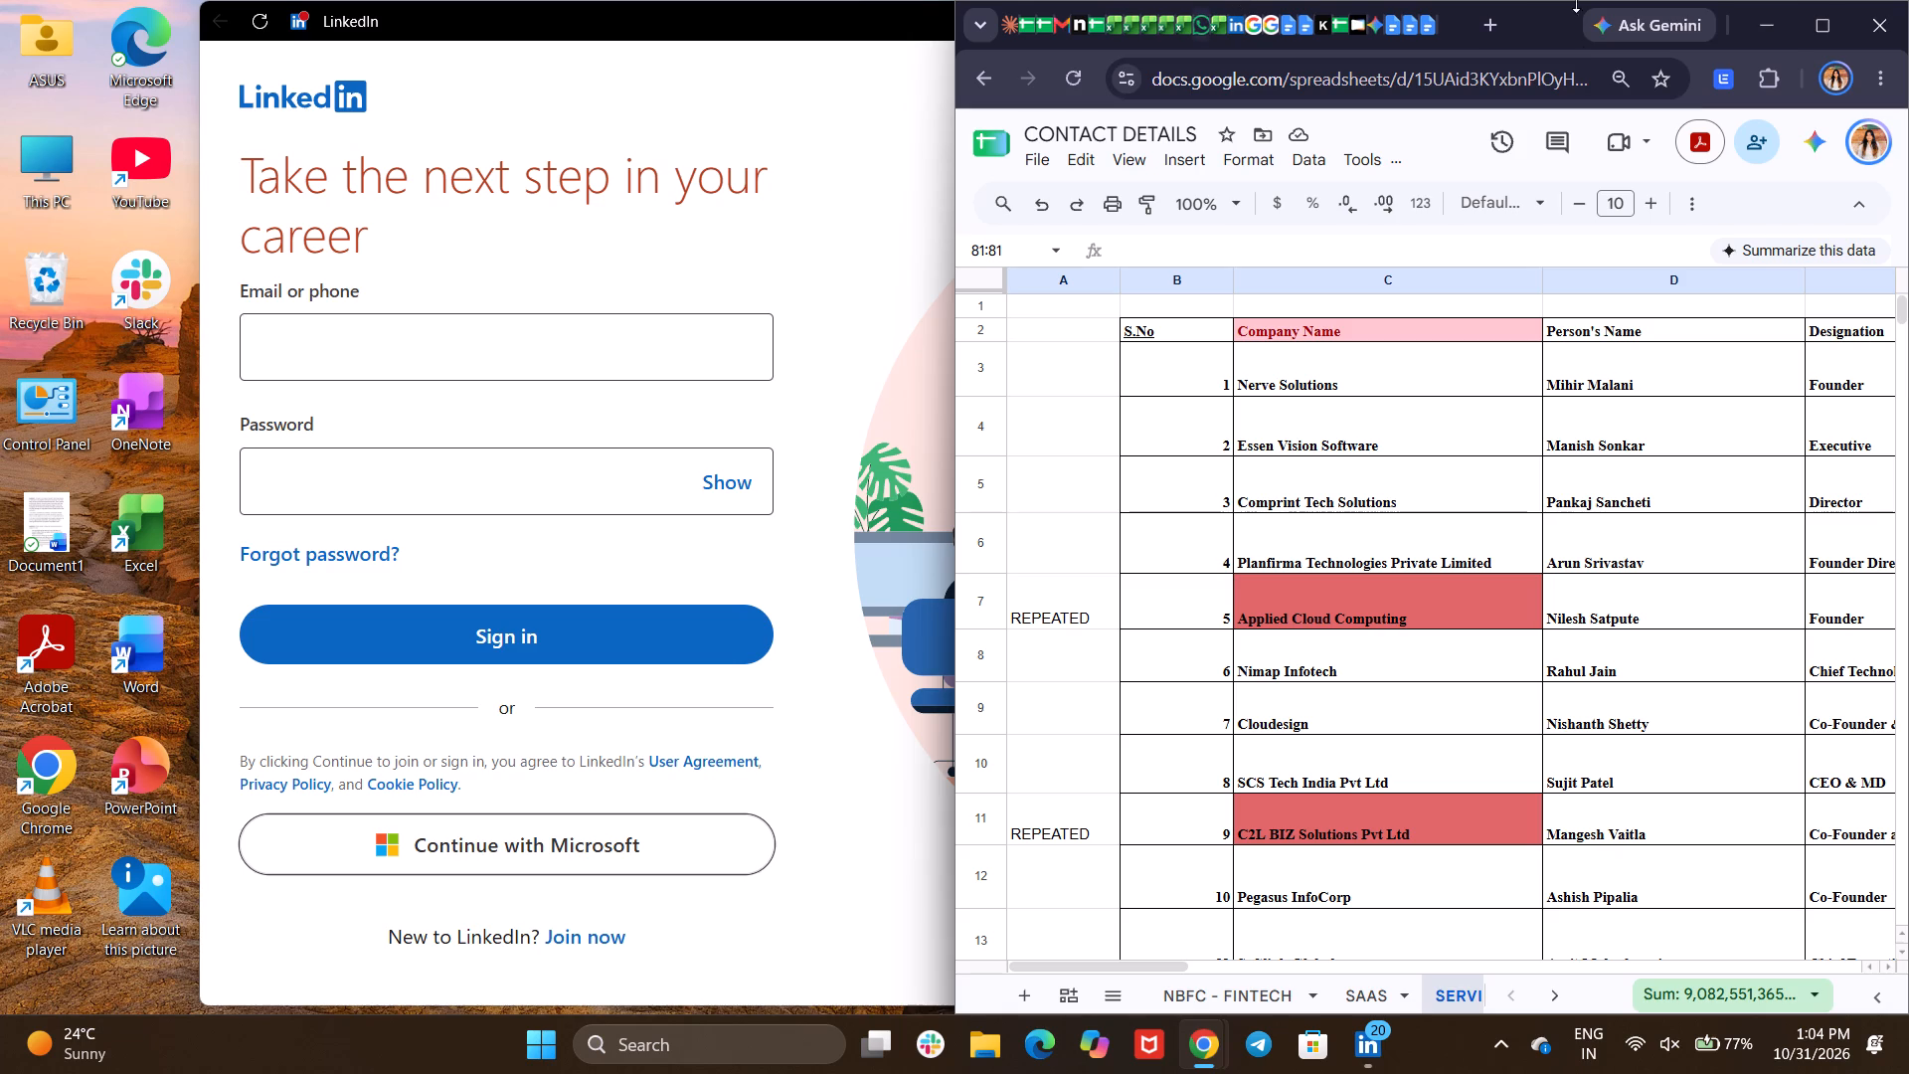
click(1429, 36)
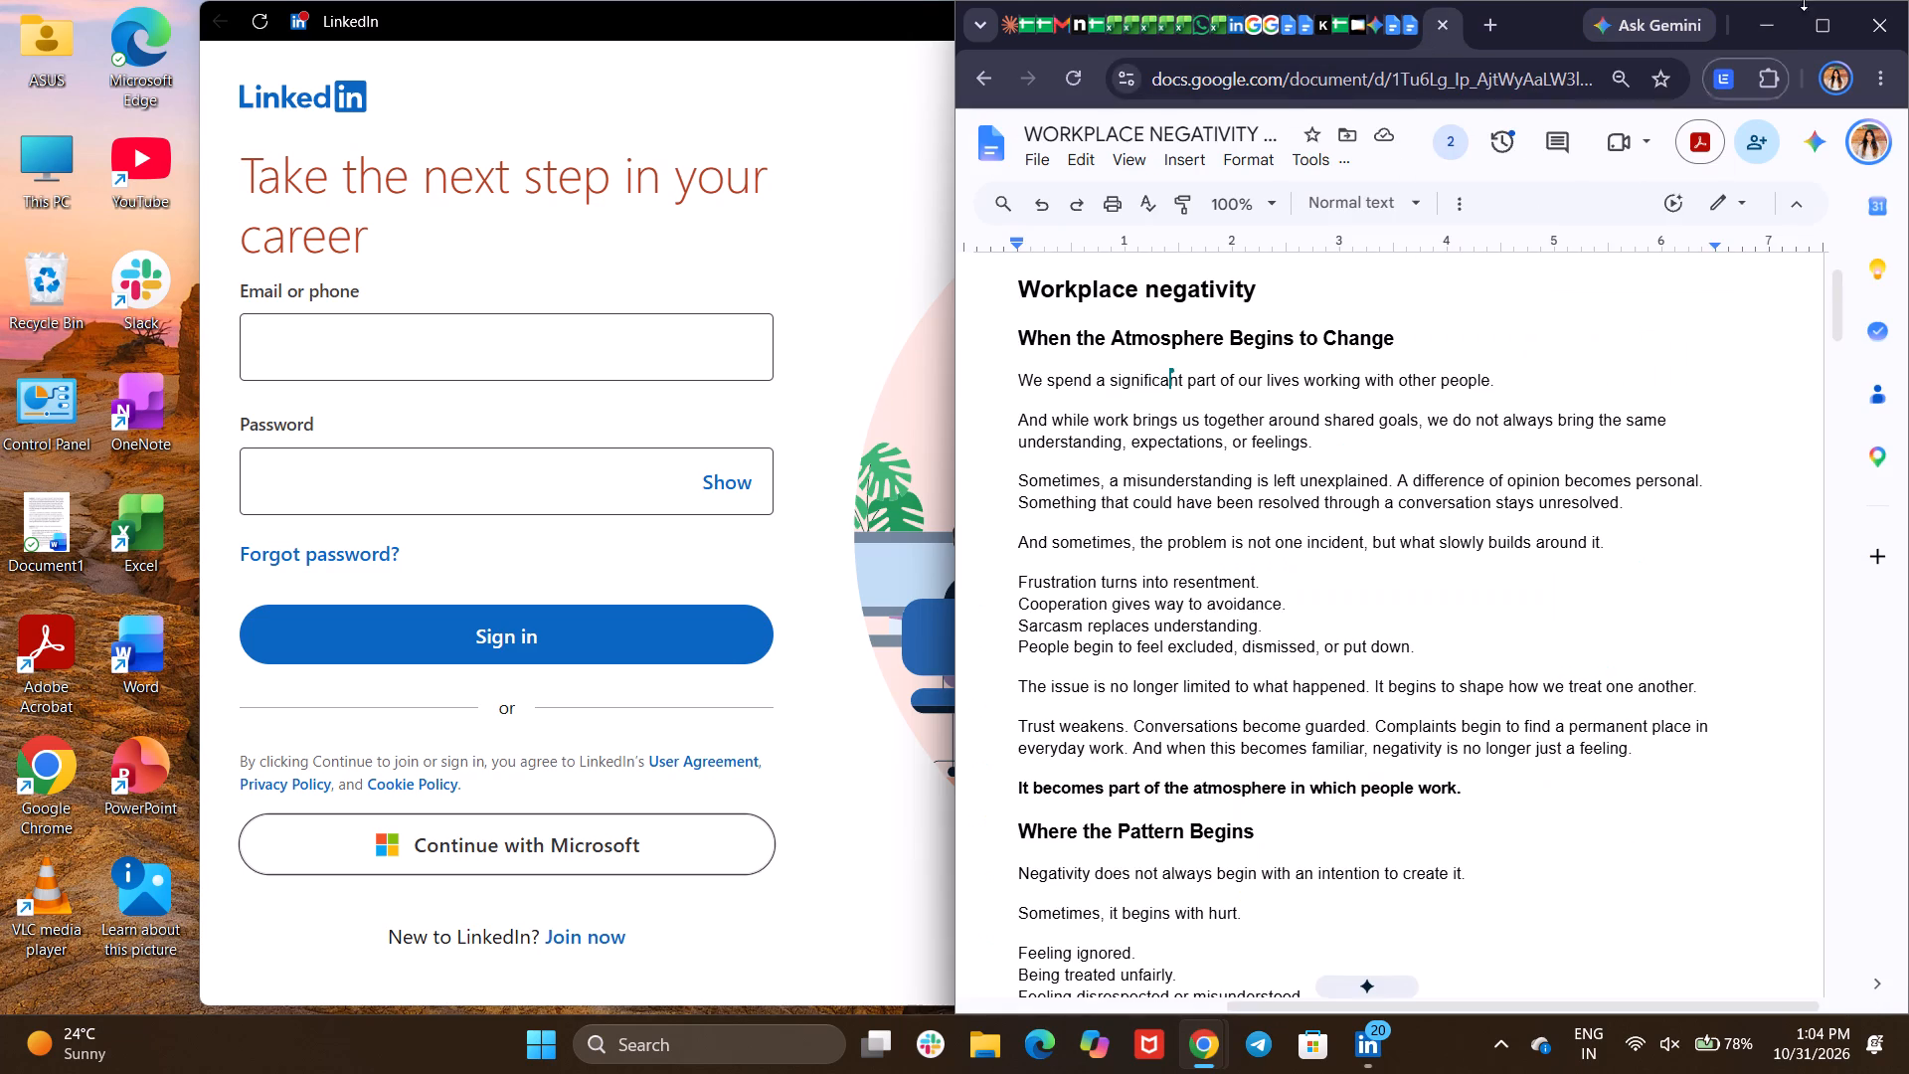
click(1836, 13)
scroll(1182, 508, down, 2)
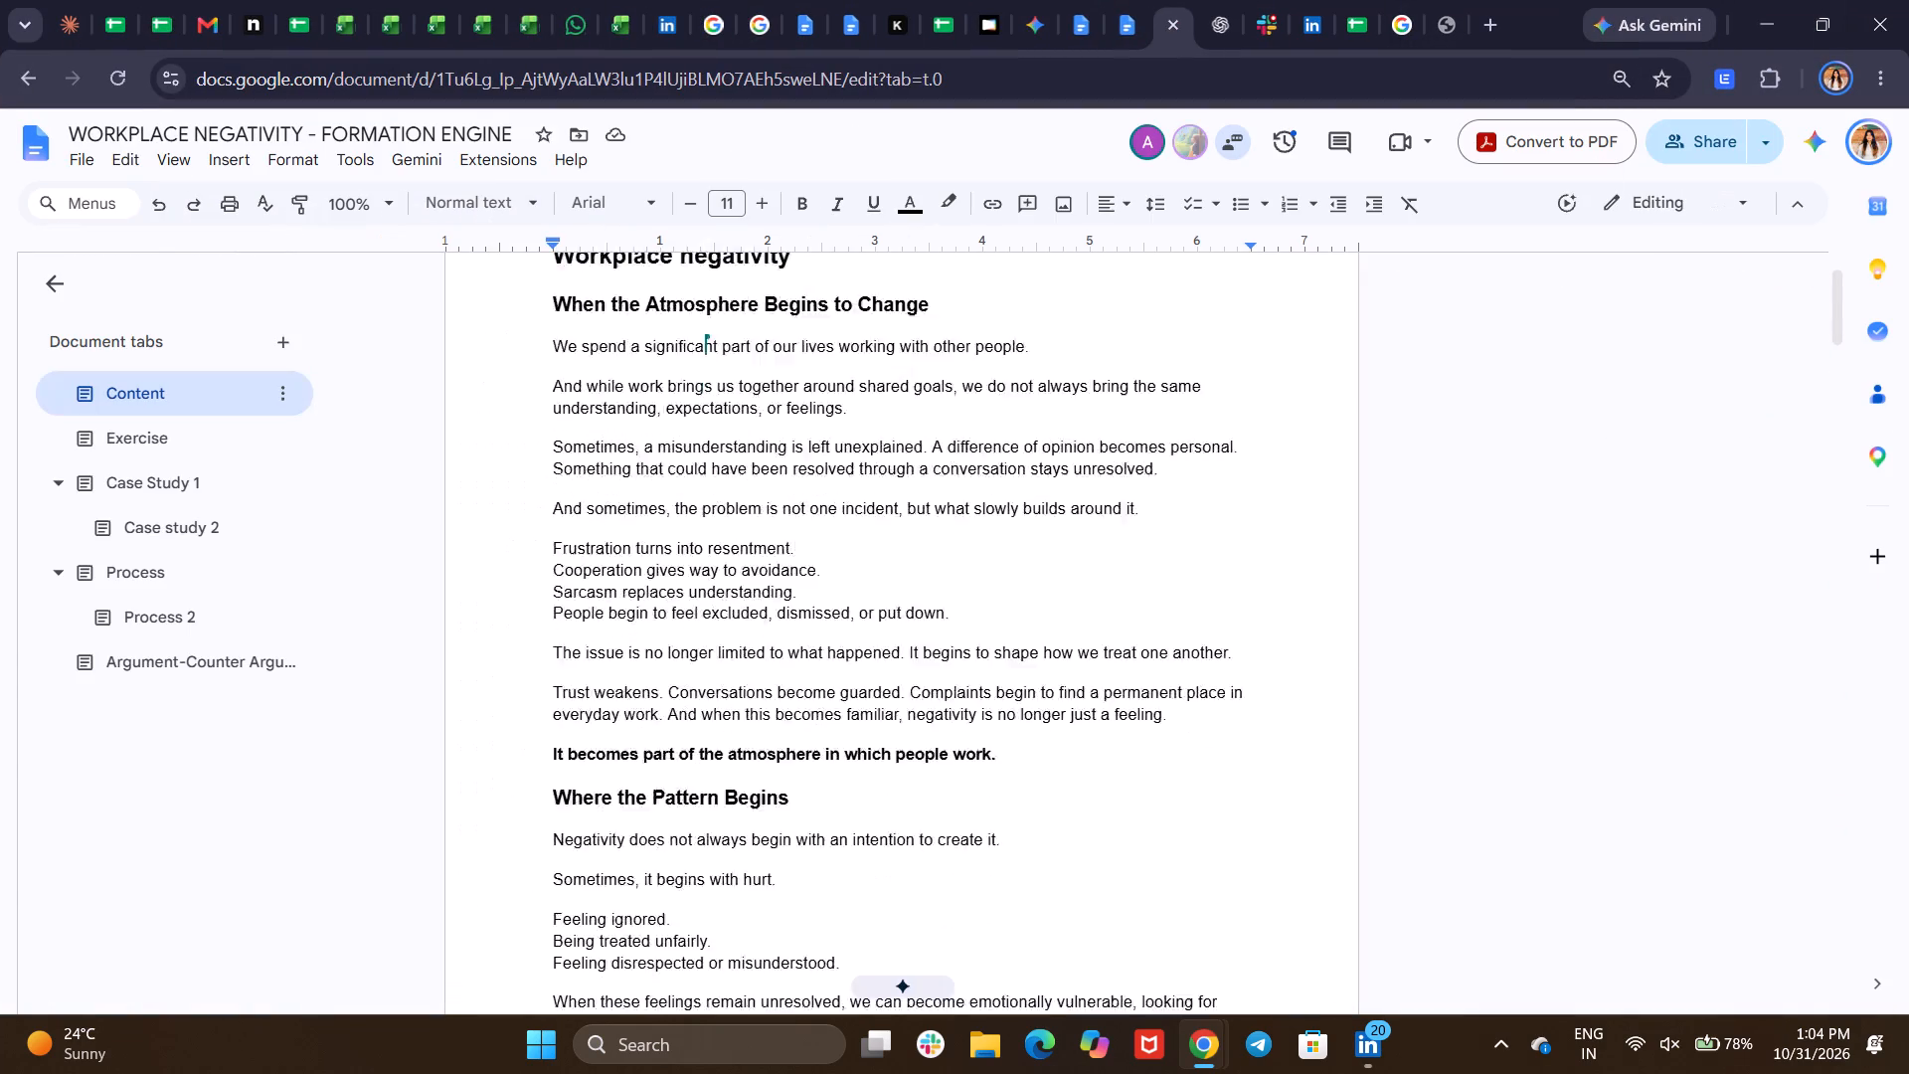
scroll(1182, 508, down, 4)
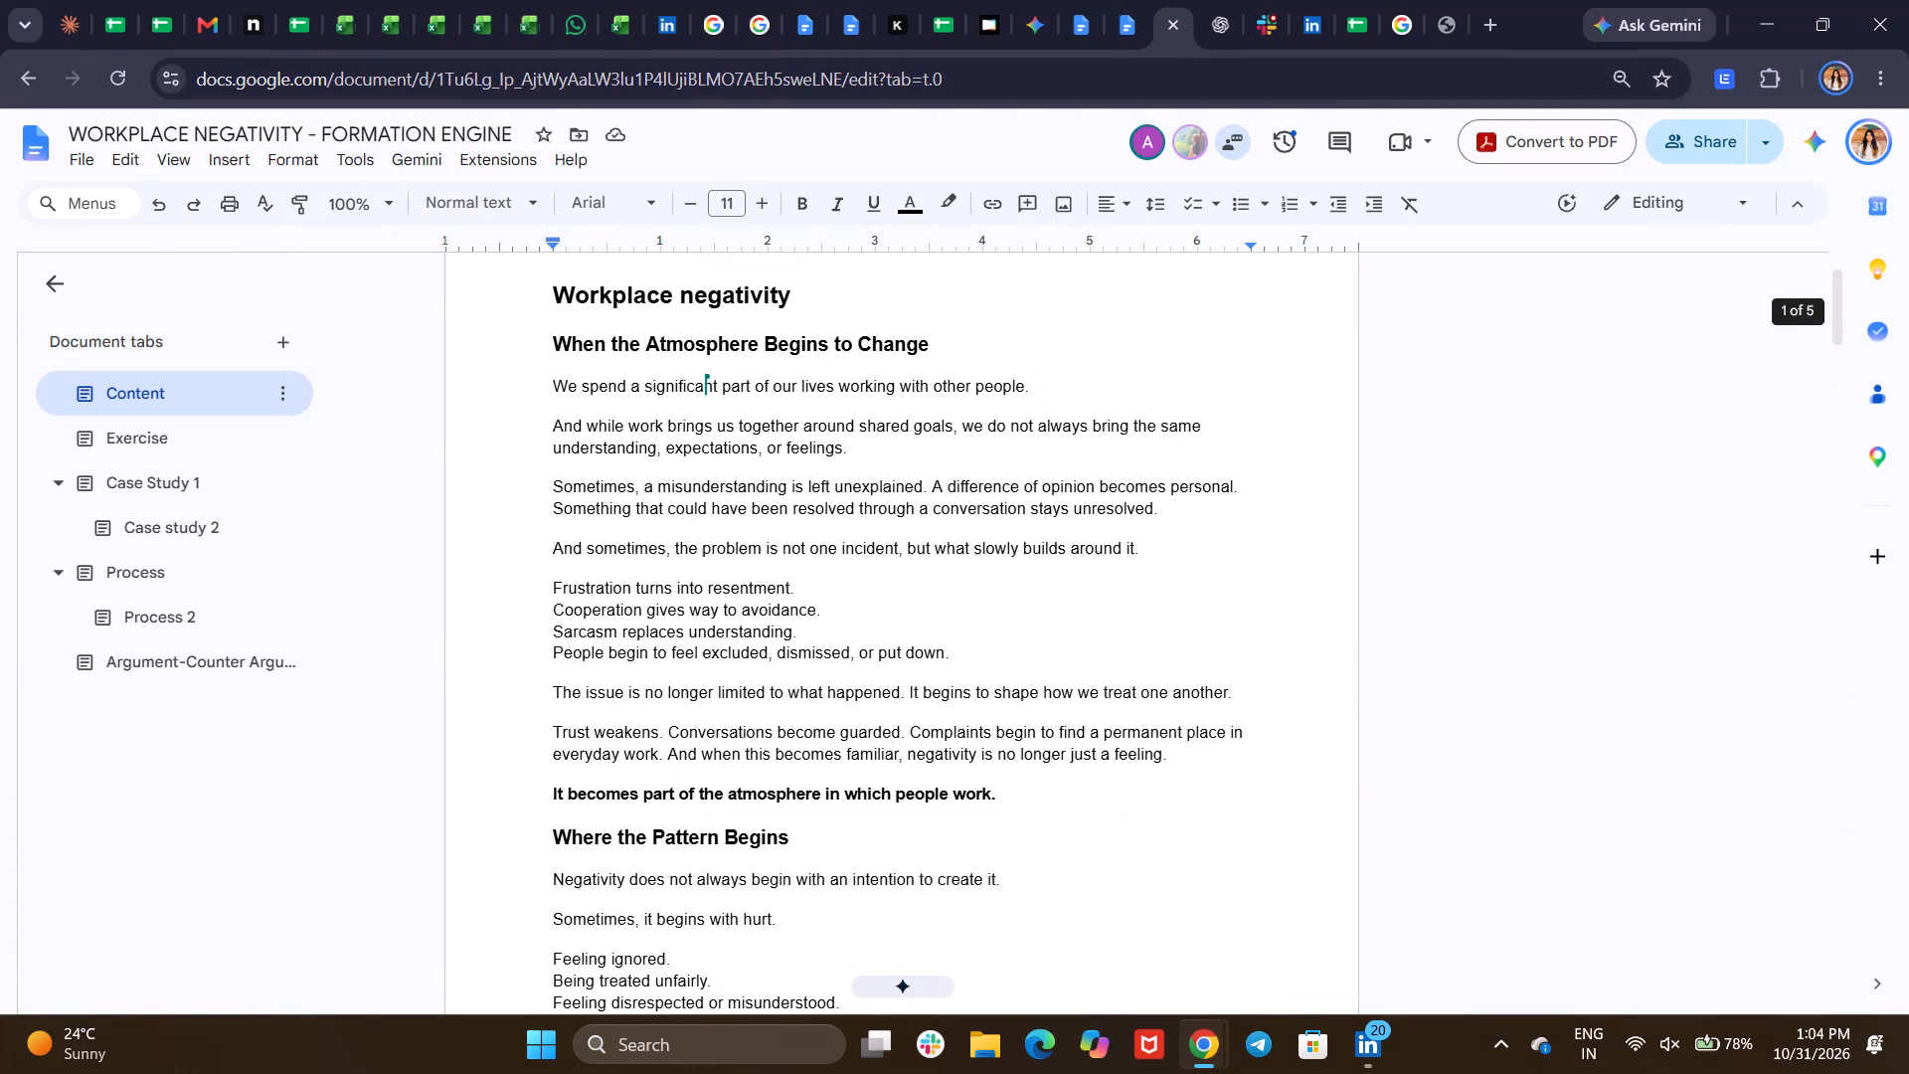